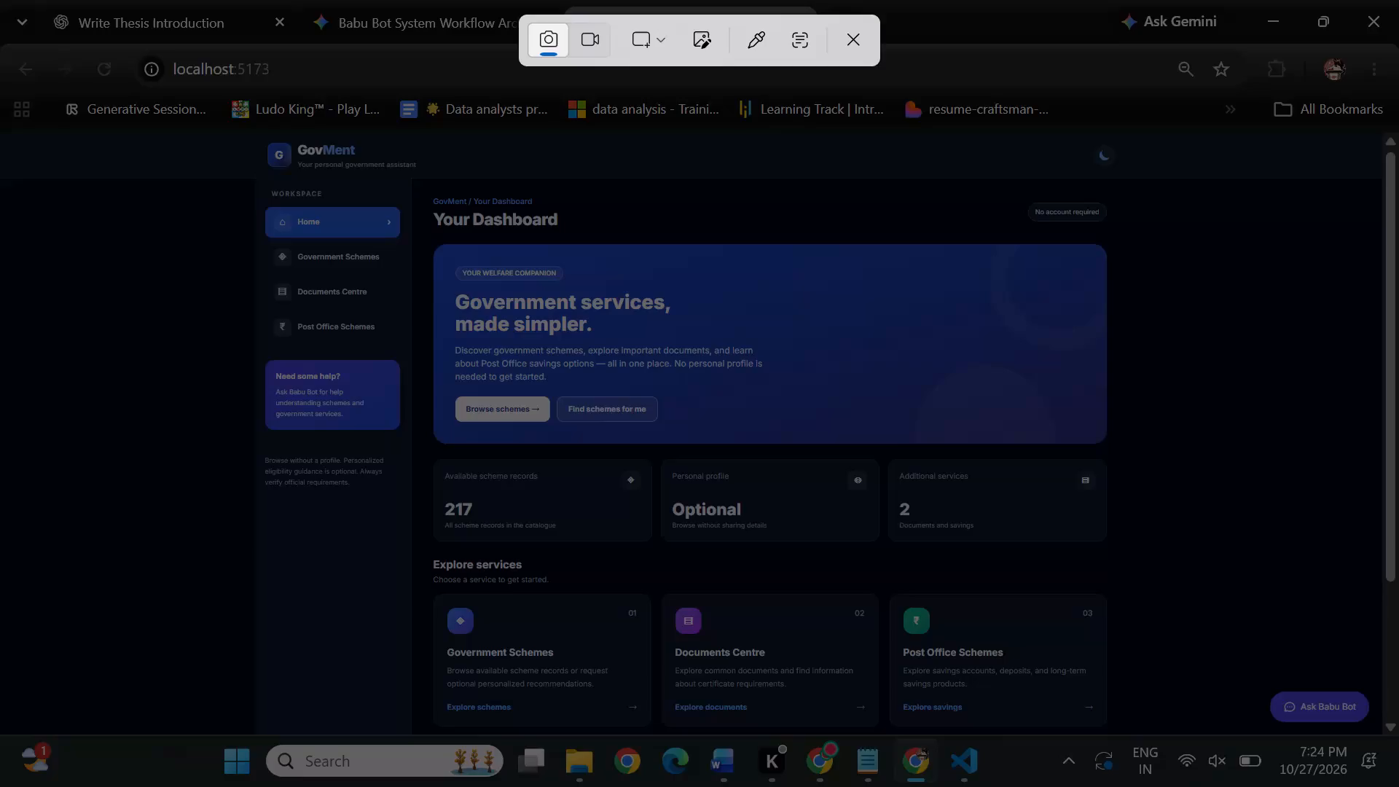
Capture a rectangular snip of the GovMent dashboard, from the header down through the Explore services cards.
{"action": "left_click_drag", "start_coordinate": [228, 134], "coordinate": [640, 387]}
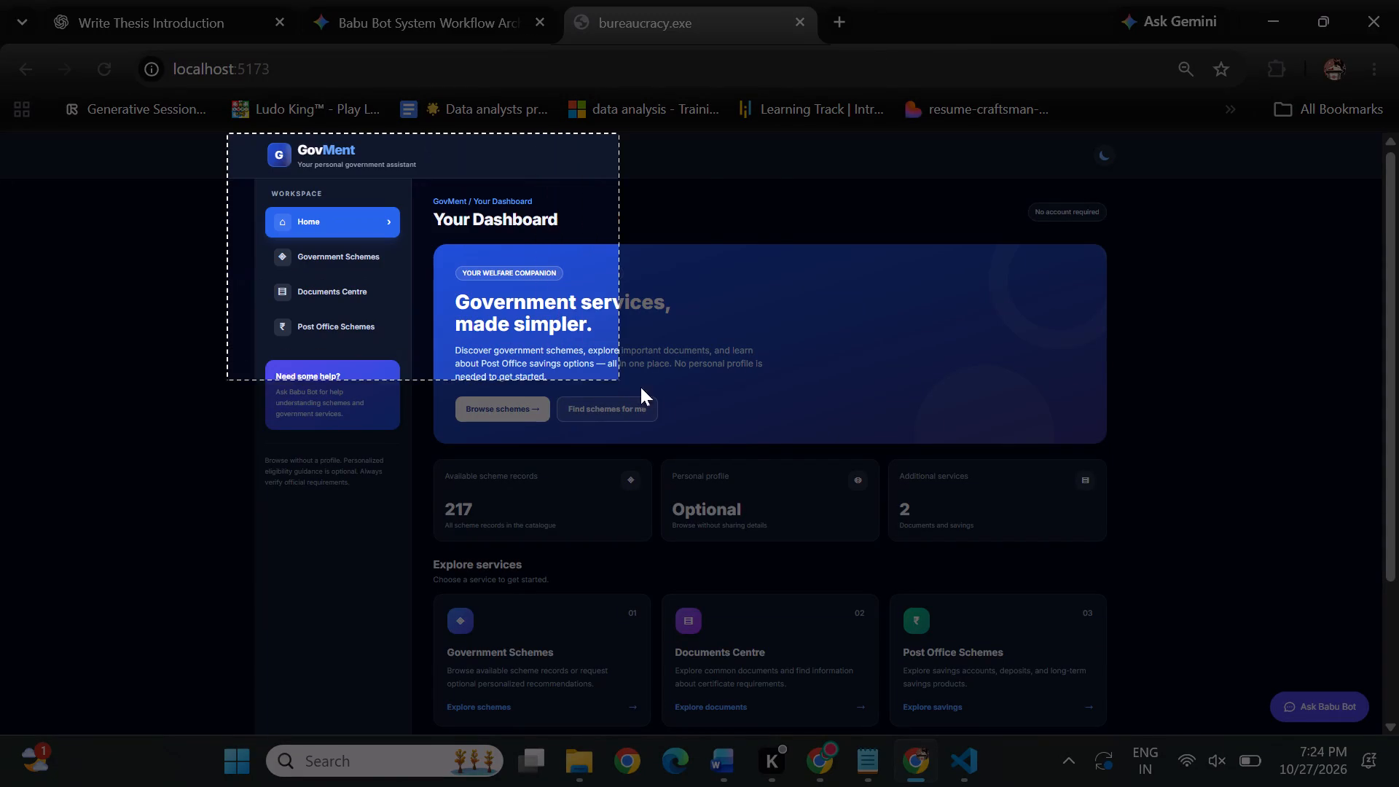
{"action": "left_click_drag", "start_coordinate": [640, 387], "coordinate": [944, 485]}
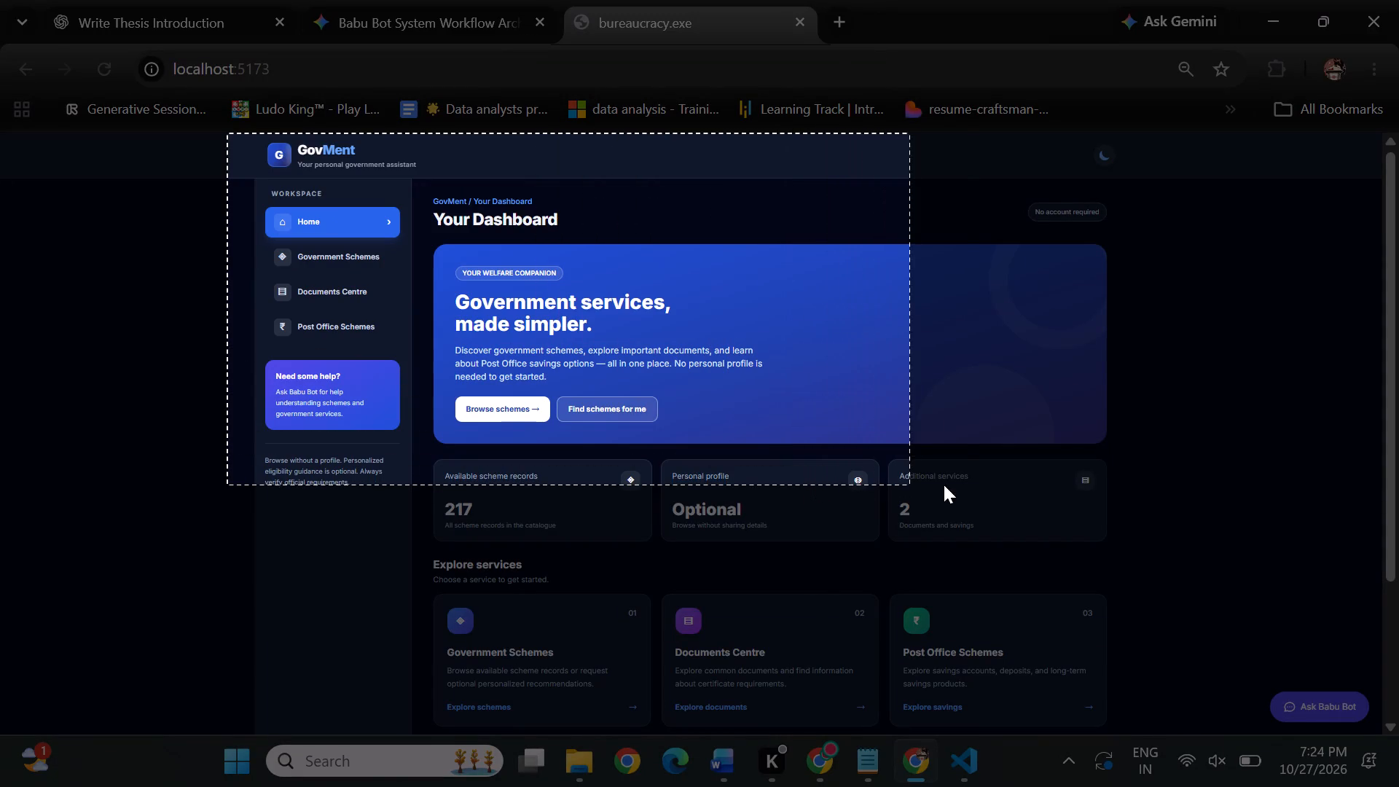
{"action": "left_click_drag", "start_coordinate": [944, 485], "coordinate": [1122, 651]}
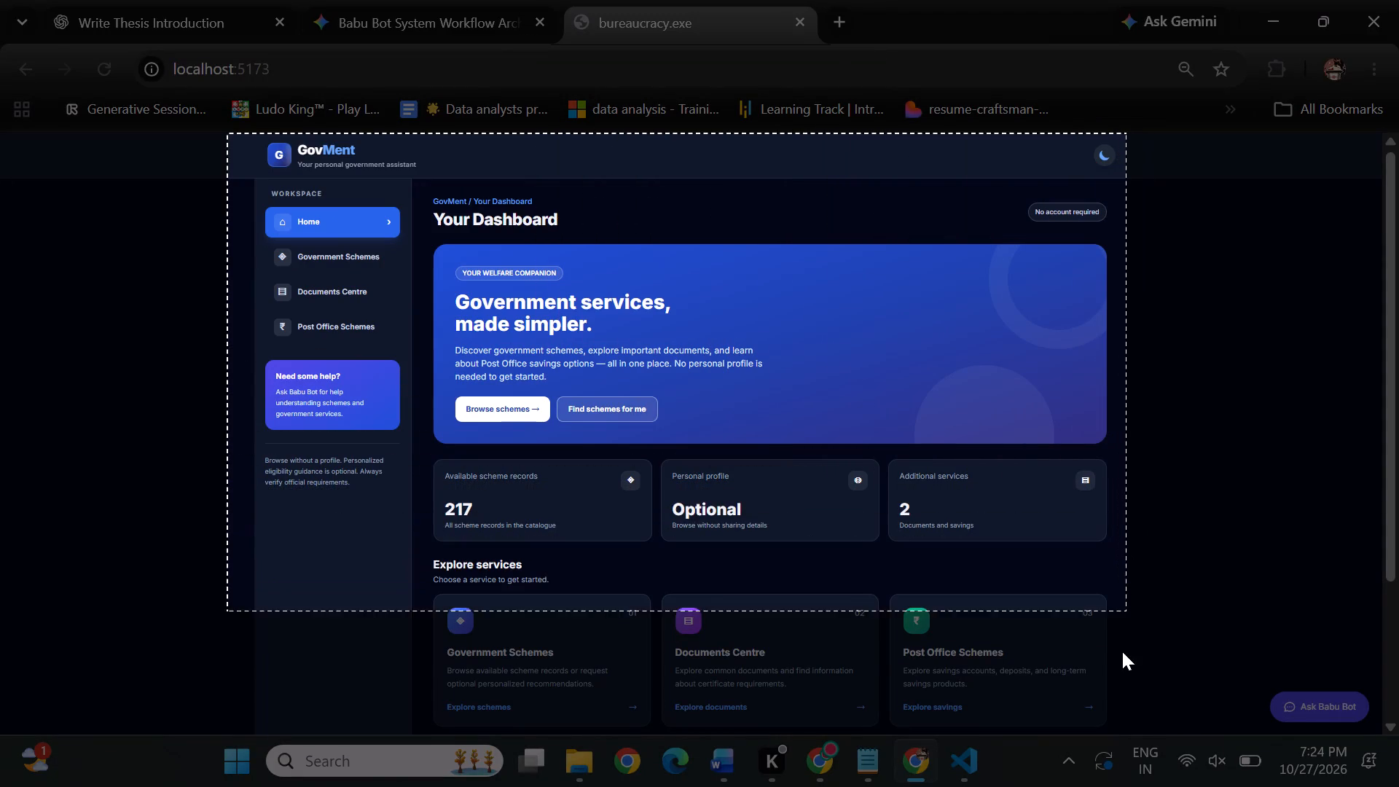
{"action": "left_click_drag", "start_coordinate": [1122, 651], "coordinate": [1116, 731]}
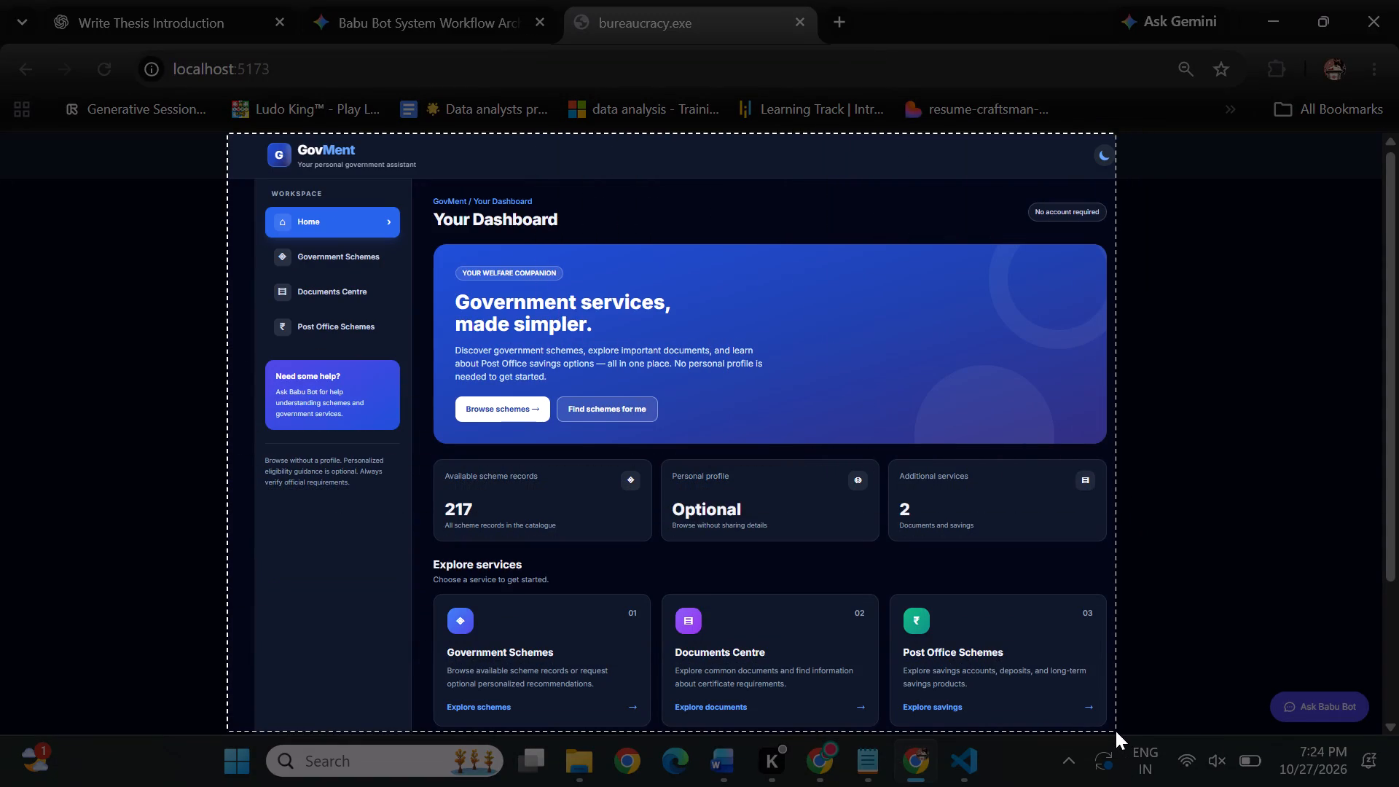
{"action": "left_click_drag", "start_coordinate": [1116, 731], "coordinate": [1118, 733]}
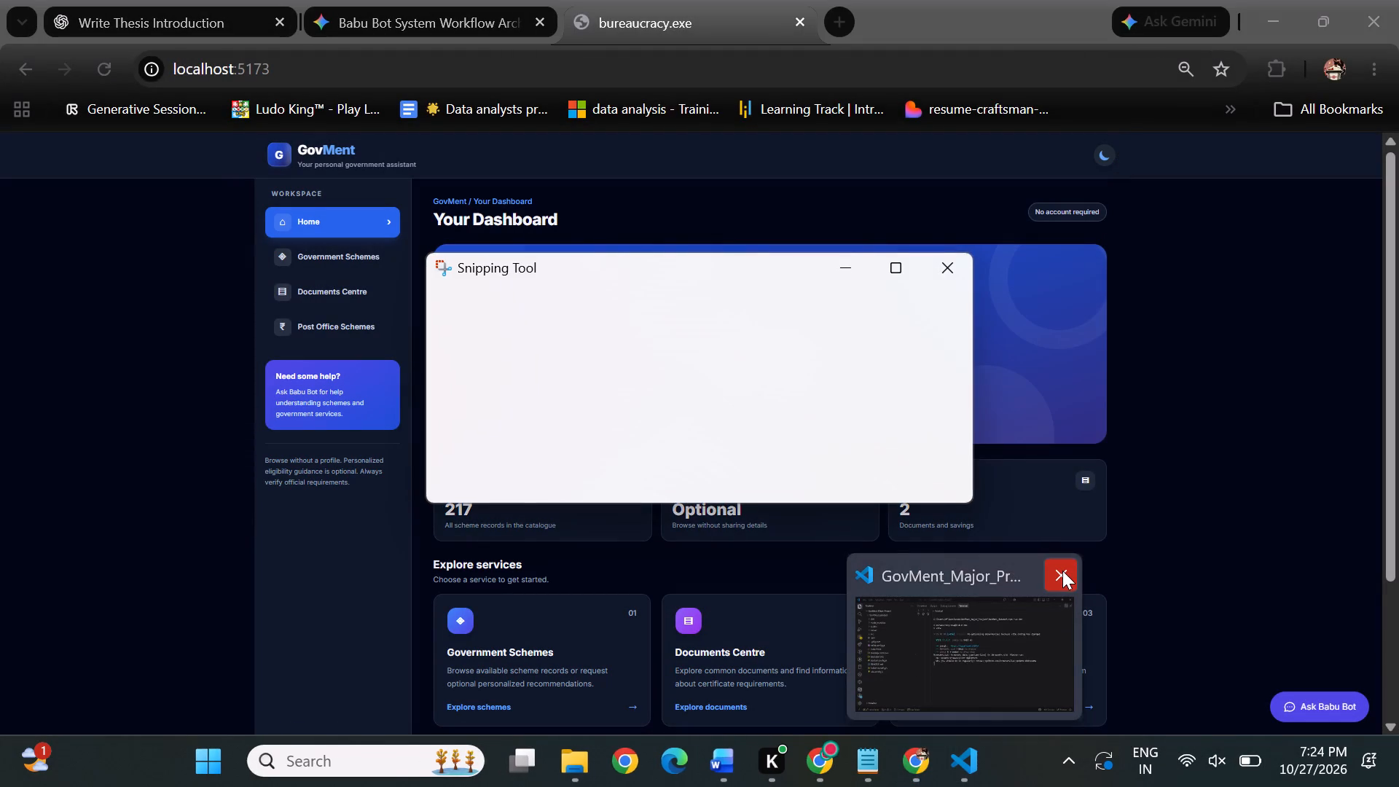
Close the VS Code window of the GovMent major project.
{"action": "left_click", "coordinate": [1062, 571]}
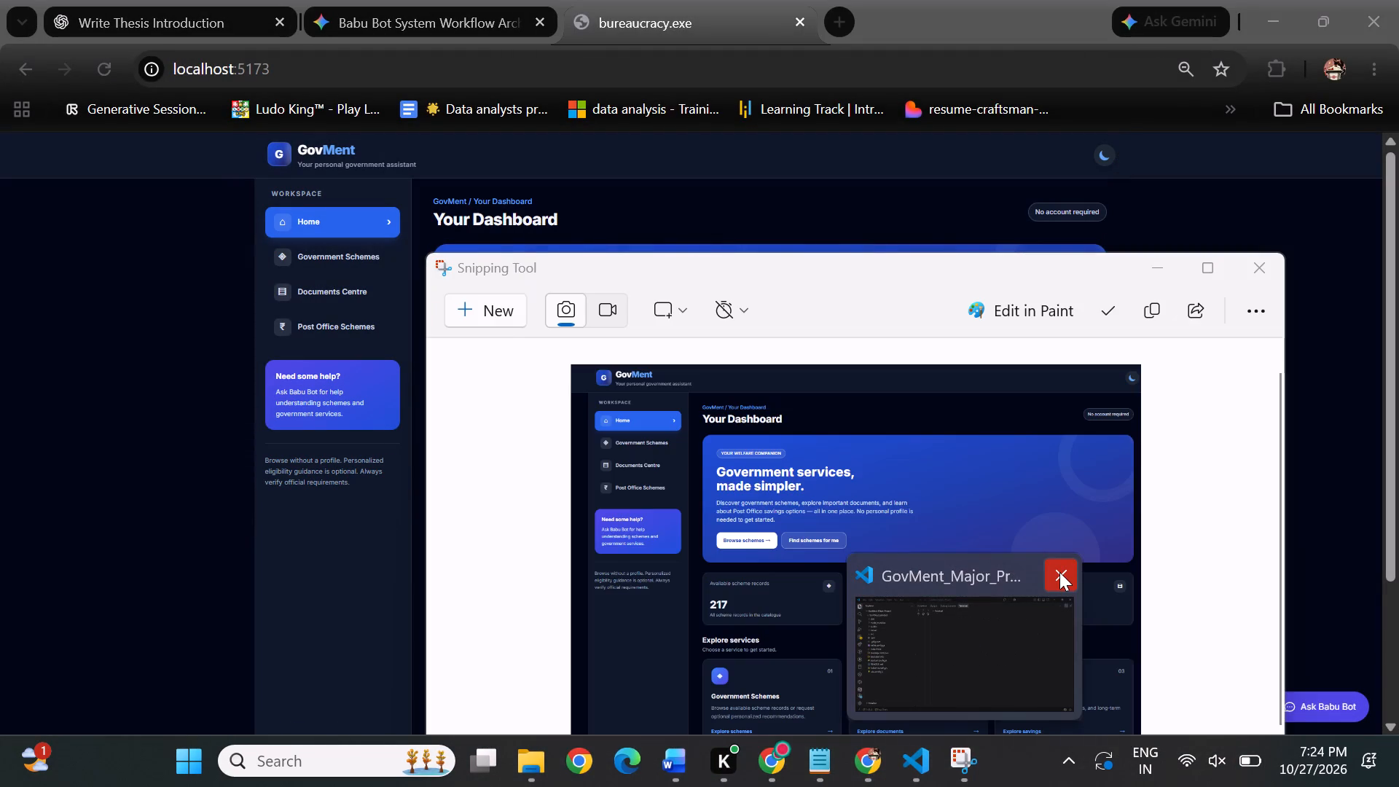
{"action": "left_click", "coordinate": [1059, 572]}
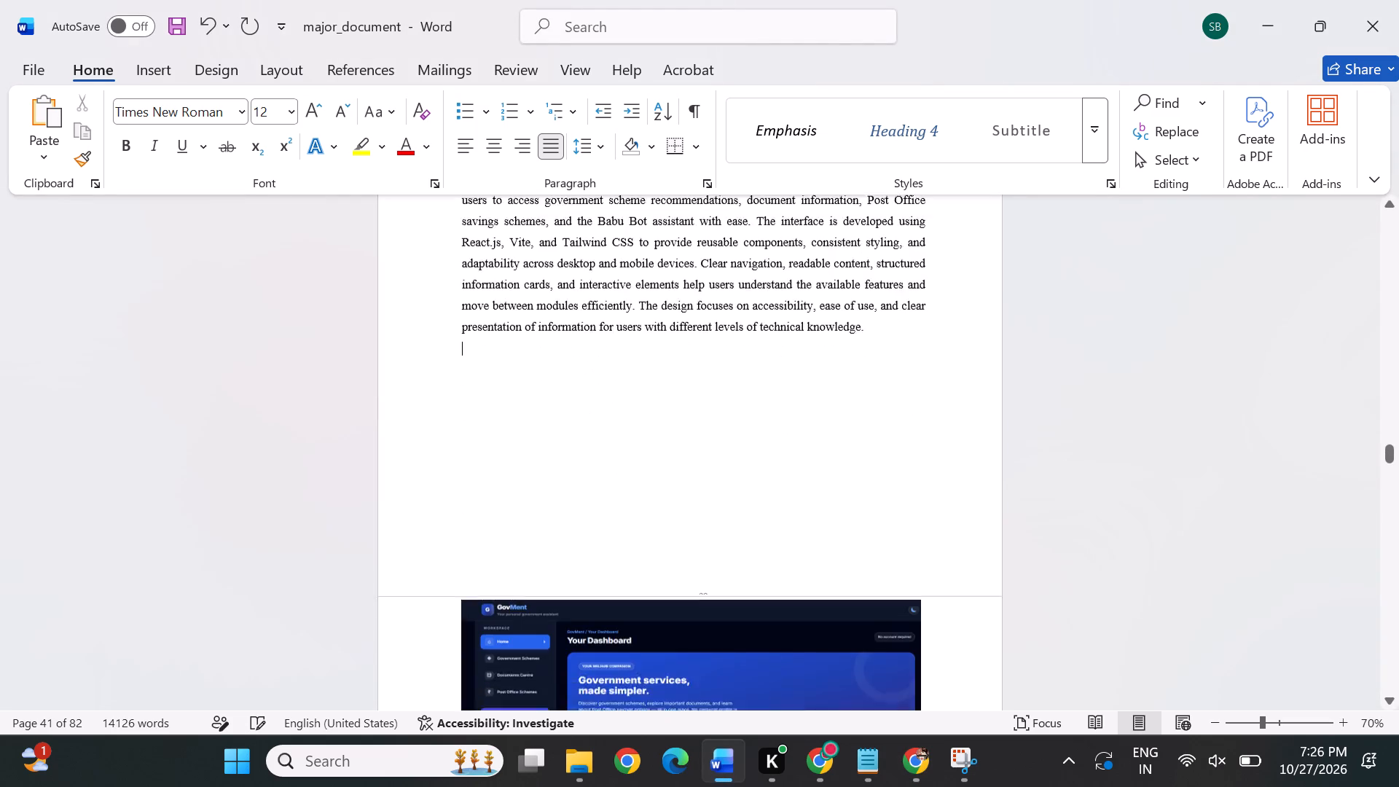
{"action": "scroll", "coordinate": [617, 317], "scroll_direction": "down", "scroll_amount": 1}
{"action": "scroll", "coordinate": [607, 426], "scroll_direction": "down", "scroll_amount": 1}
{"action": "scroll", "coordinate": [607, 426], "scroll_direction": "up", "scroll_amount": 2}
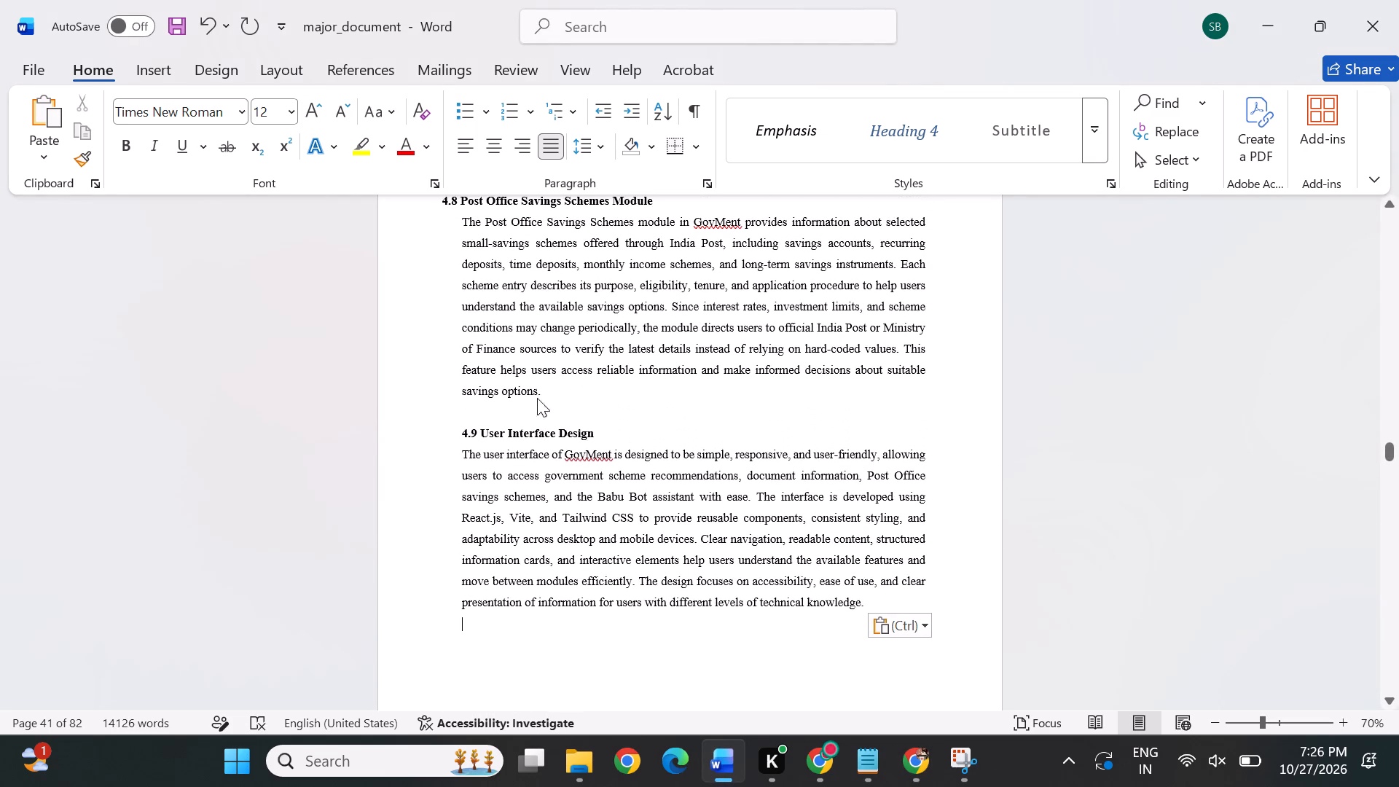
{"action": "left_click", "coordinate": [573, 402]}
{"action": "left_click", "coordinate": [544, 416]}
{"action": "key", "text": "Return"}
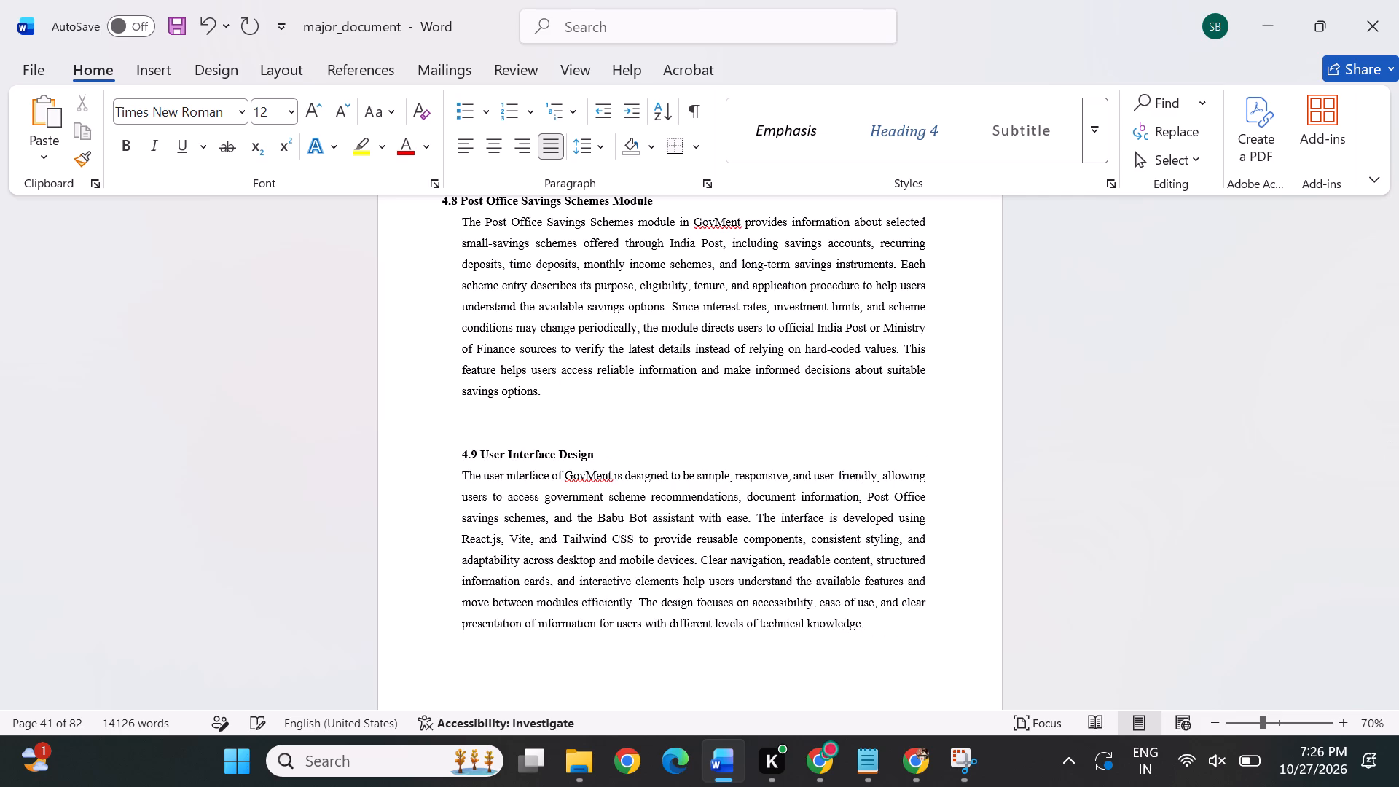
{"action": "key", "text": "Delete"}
Insert empty lines after section 4.8's paragraph until the whole of section 4.9 starts on the following page, together with its dashboard picture.
{"action": "scroll", "coordinate": [638, 594], "scroll_direction": "down", "scroll_amount": 1}
{"action": "scroll", "coordinate": [572, 474], "scroll_direction": "down", "scroll_amount": 1}
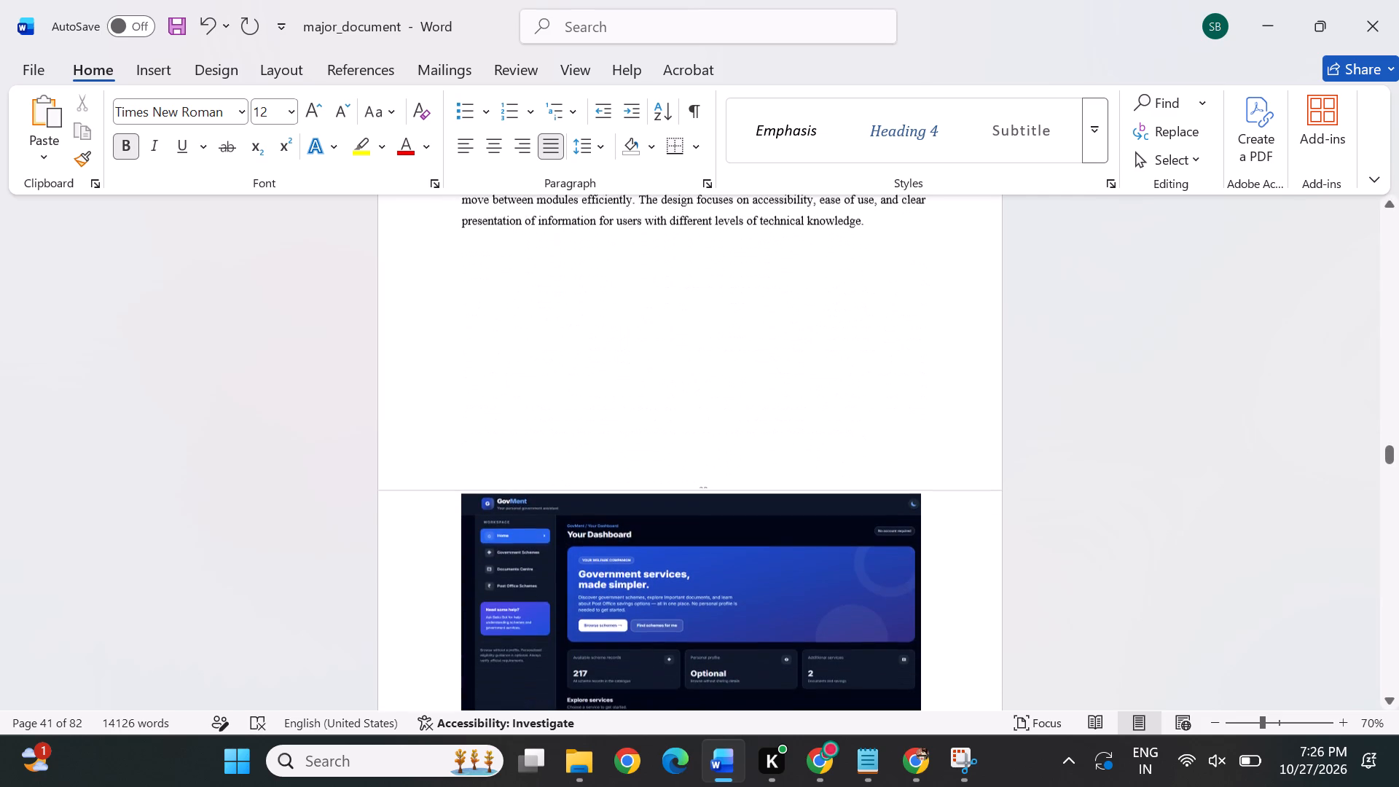
{"action": "left_click", "coordinate": [641, 549]}
{"action": "scroll", "coordinate": [611, 561], "scroll_direction": "down", "scroll_amount": 1}
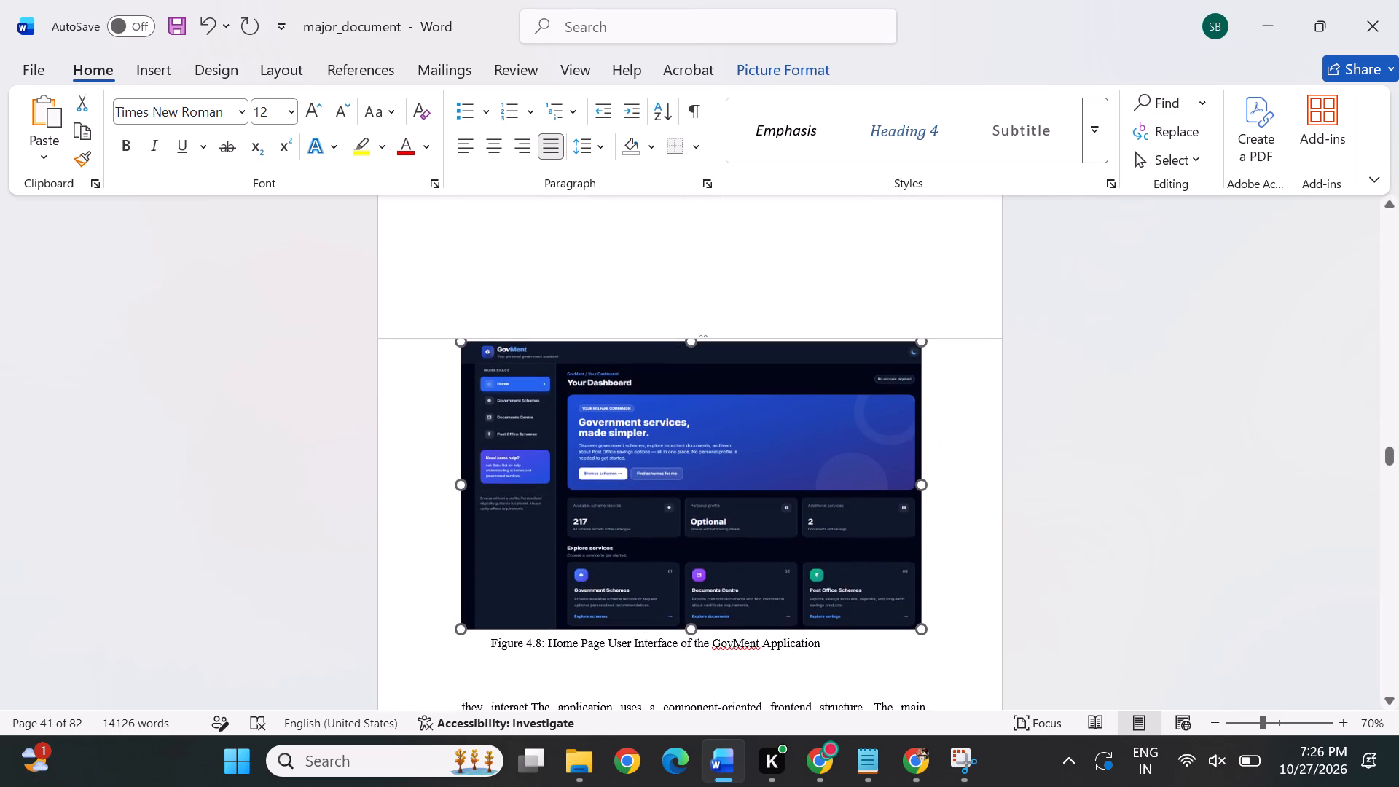
{"action": "scroll", "coordinate": [687, 420], "scroll_direction": "up", "scroll_amount": 1}
{"action": "scroll", "coordinate": [581, 304], "scroll_direction": "up", "scroll_amount": 1}
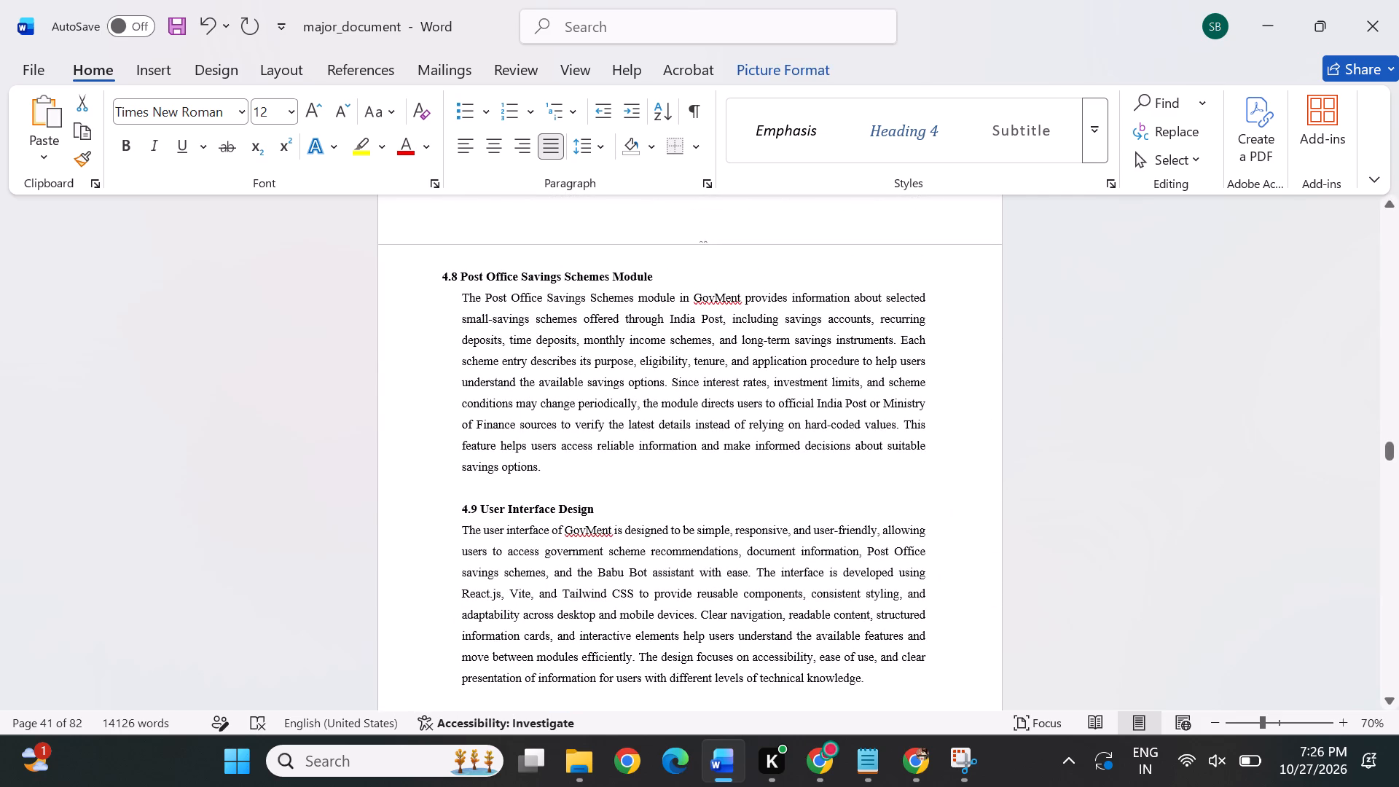
{"action": "left_click", "coordinate": [576, 488]}
{"action": "key", "text": "Return"}
{"action": "key", "text": "Return"}
{"action": "key", "text": "Return"}
{"action": "key", "text": "Return"}
{"action": "key", "text": "Return"}
{"action": "key", "text": "Return"}
{"action": "key", "text": "Return"}
{"action": "key", "text": "Return"}
{"action": "key", "text": "Return"}
{"action": "key", "text": "Return"}
{"action": "key", "text": "Return"}
{"action": "key", "text": "Return"}
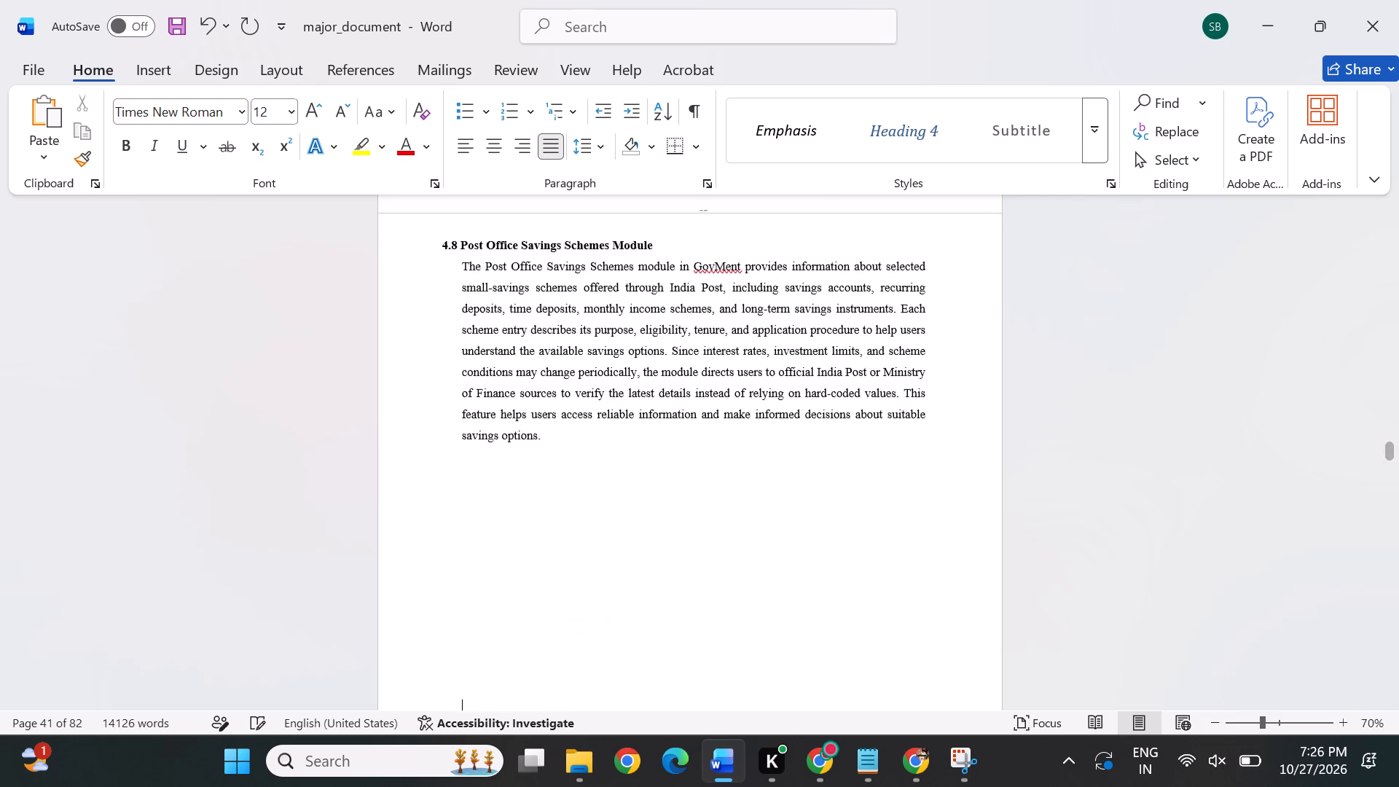
{"action": "scroll", "coordinate": [576, 488], "scroll_direction": "down", "scroll_amount": 1}
{"action": "key", "text": "Return"}
{"action": "key", "text": "Return"}
{"action": "key", "text": "Return"}
{"action": "key", "text": "Return"}
{"action": "key", "text": "Return"}
{"action": "key", "text": "Return"}
{"action": "key", "text": "Return"}
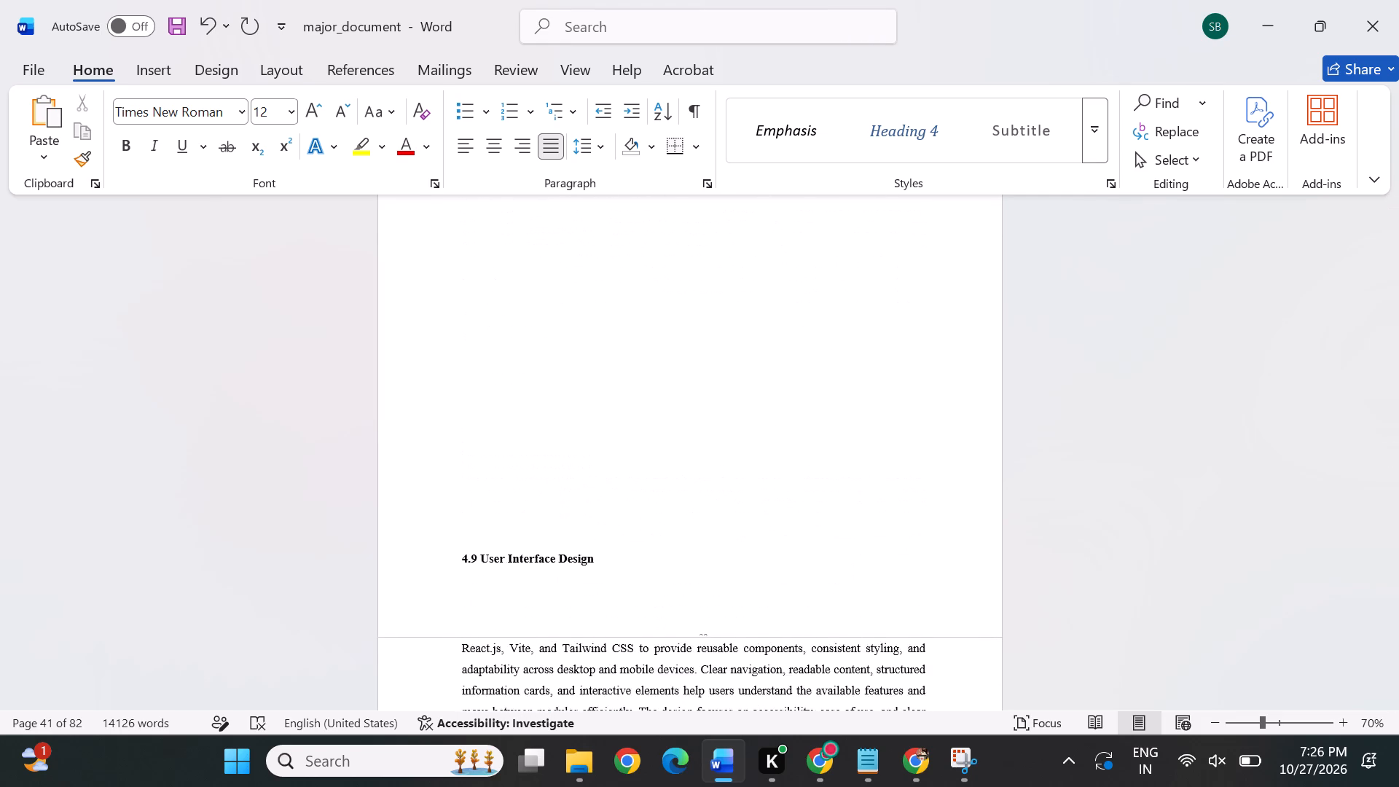
{"action": "key", "text": "Return"}
{"action": "key", "text": "Return"}
{"action": "key", "text": "Return"}
{"action": "scroll", "coordinate": [576, 488], "scroll_direction": "down", "scroll_amount": 1}
{"action": "key", "text": "Return"}
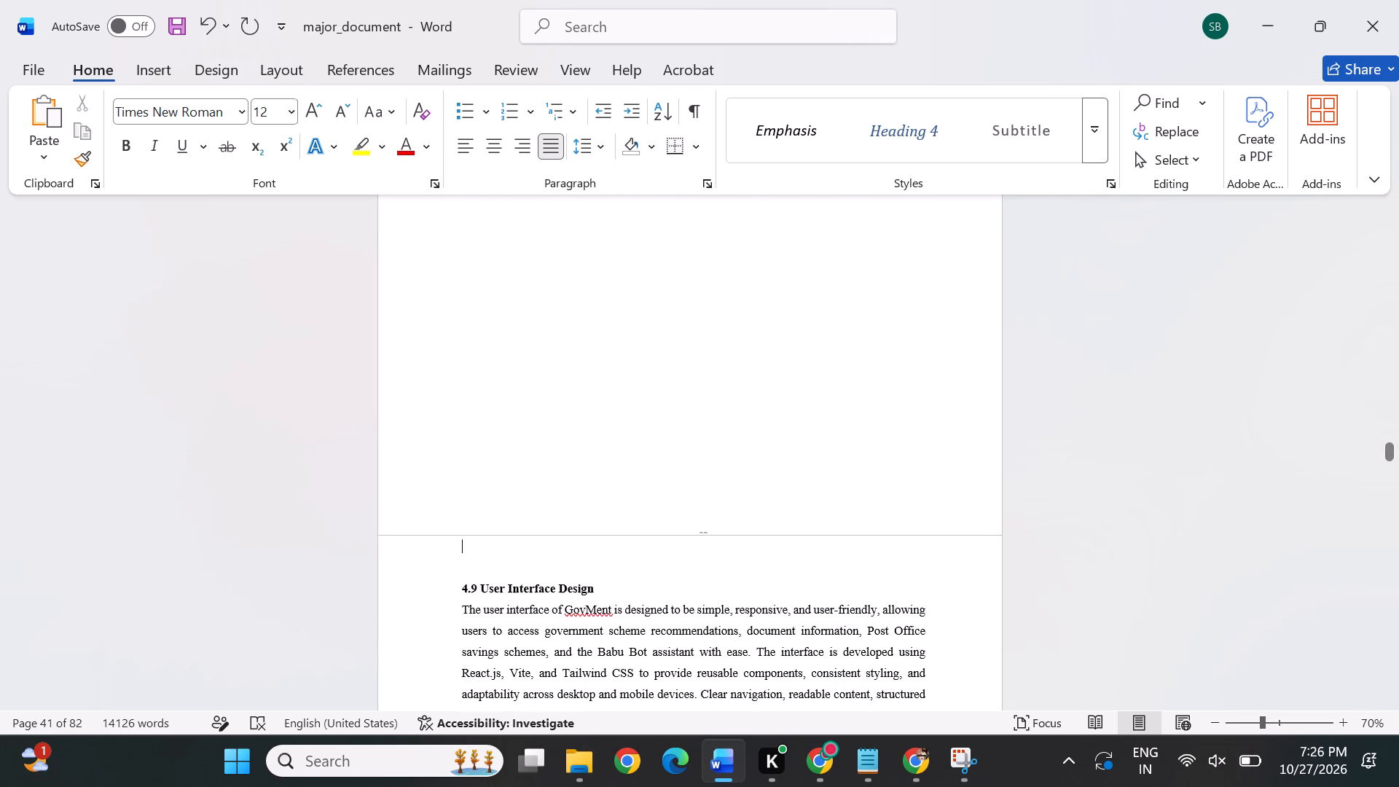
Decrease the indent of the heading "4.9 User Interface Design" by one level.
{"action": "scroll", "coordinate": [714, 499], "scroll_direction": "down", "scroll_amount": 1}
{"action": "left_click_drag", "start_coordinate": [615, 466], "coordinate": [565, 463]}
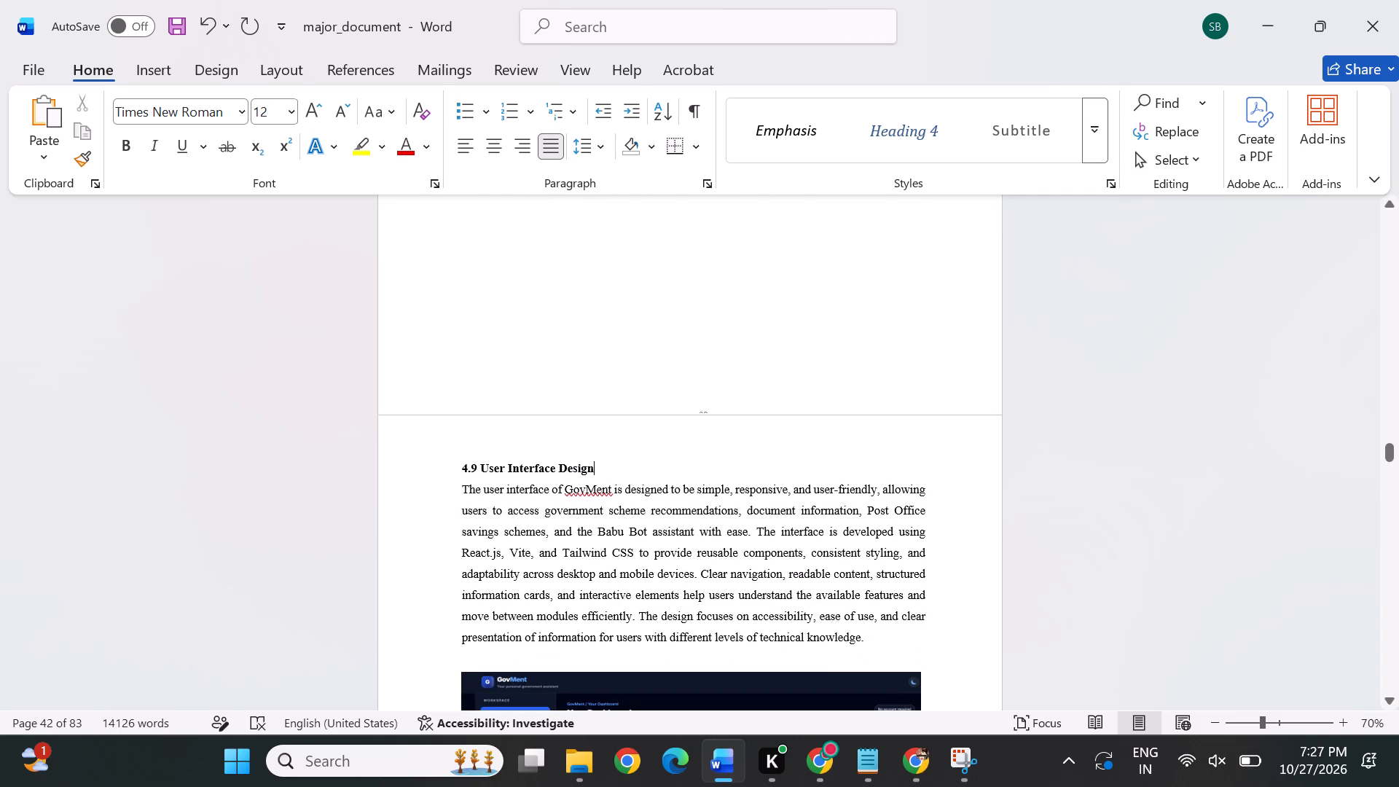
{"action": "left_click_drag", "start_coordinate": [565, 463], "coordinate": [425, 467]}
{"action": "left_click", "coordinate": [602, 114]}
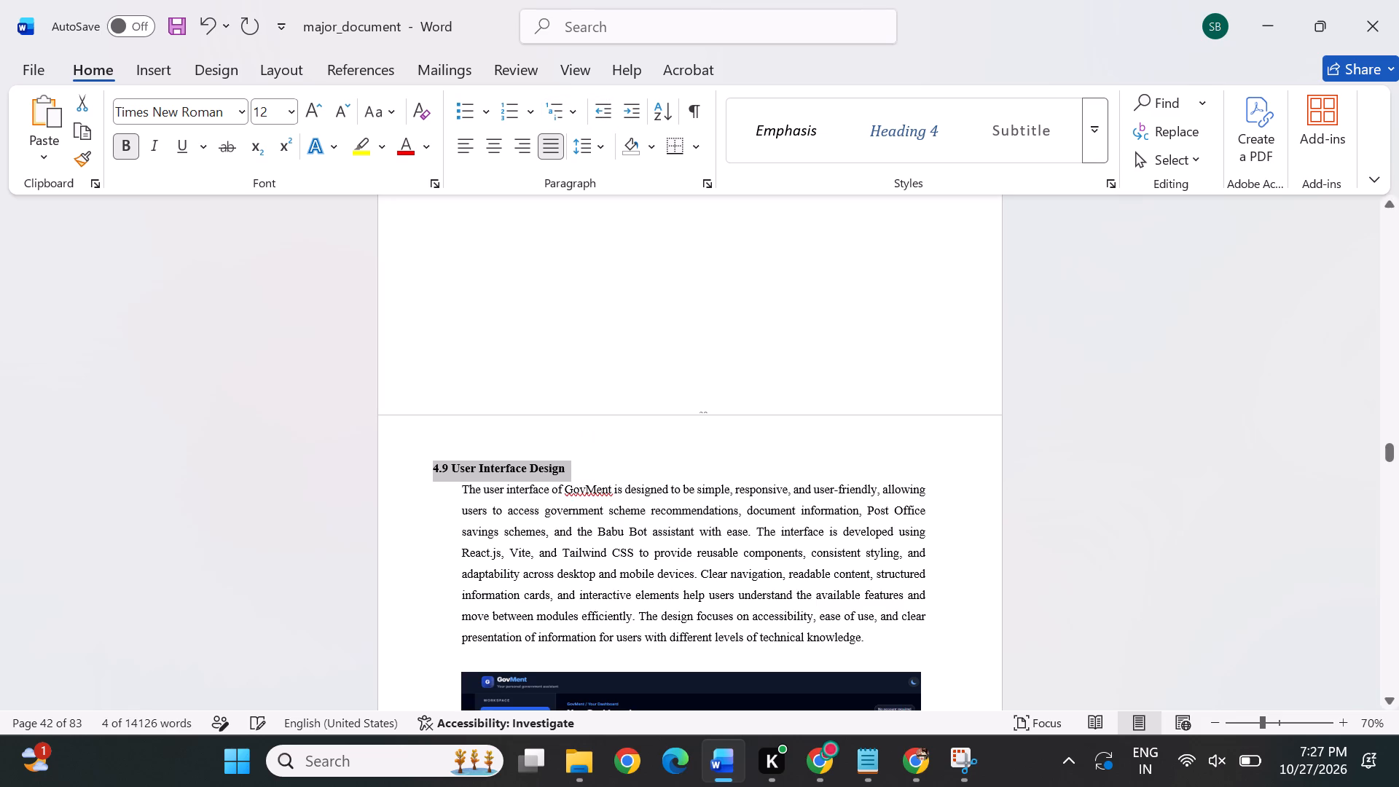
Indent the heading "4.9 User Interface Design" slightly by inserting four spaces before it.
{"action": "scroll", "coordinate": [689, 307], "scroll_direction": "down", "scroll_amount": 1}
{"action": "left_click", "coordinate": [604, 367]}
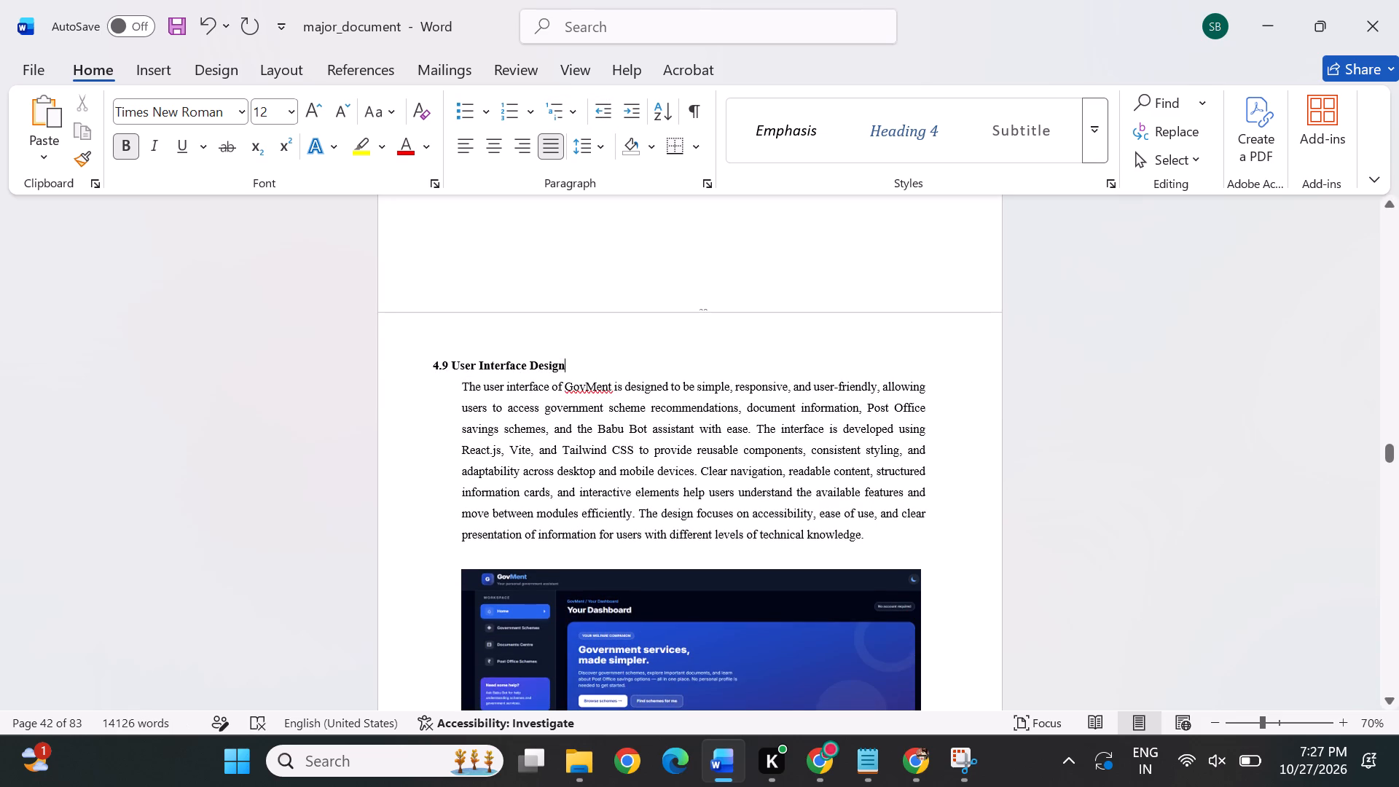
{"action": "left_click", "coordinate": [422, 365]}
{"action": "key", "text": "space"}
{"action": "key", "text": "space"}
{"action": "key", "text": "space"}
{"action": "key", "text": "space"}
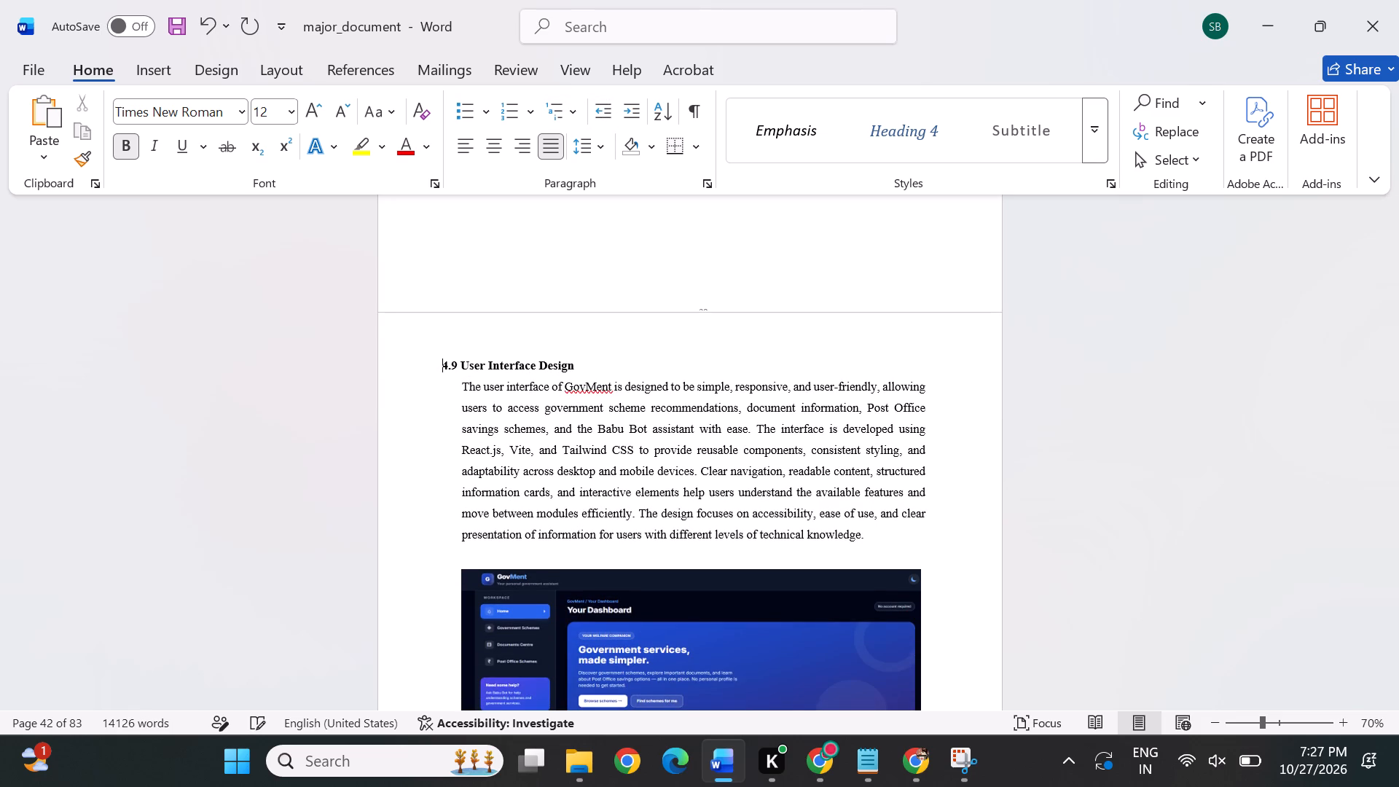
Delete the leftover text below the Figure 4.8 caption, from "they interact" through the paragraph under heading 4.6 System Design.
{"action": "scroll", "coordinate": [498, 425], "scroll_direction": "down", "scroll_amount": 1}
{"action": "scroll", "coordinate": [579, 530], "scroll_direction": "down", "scroll_amount": 1}
{"action": "scroll", "coordinate": [648, 492], "scroll_direction": "up", "scroll_amount": 1}
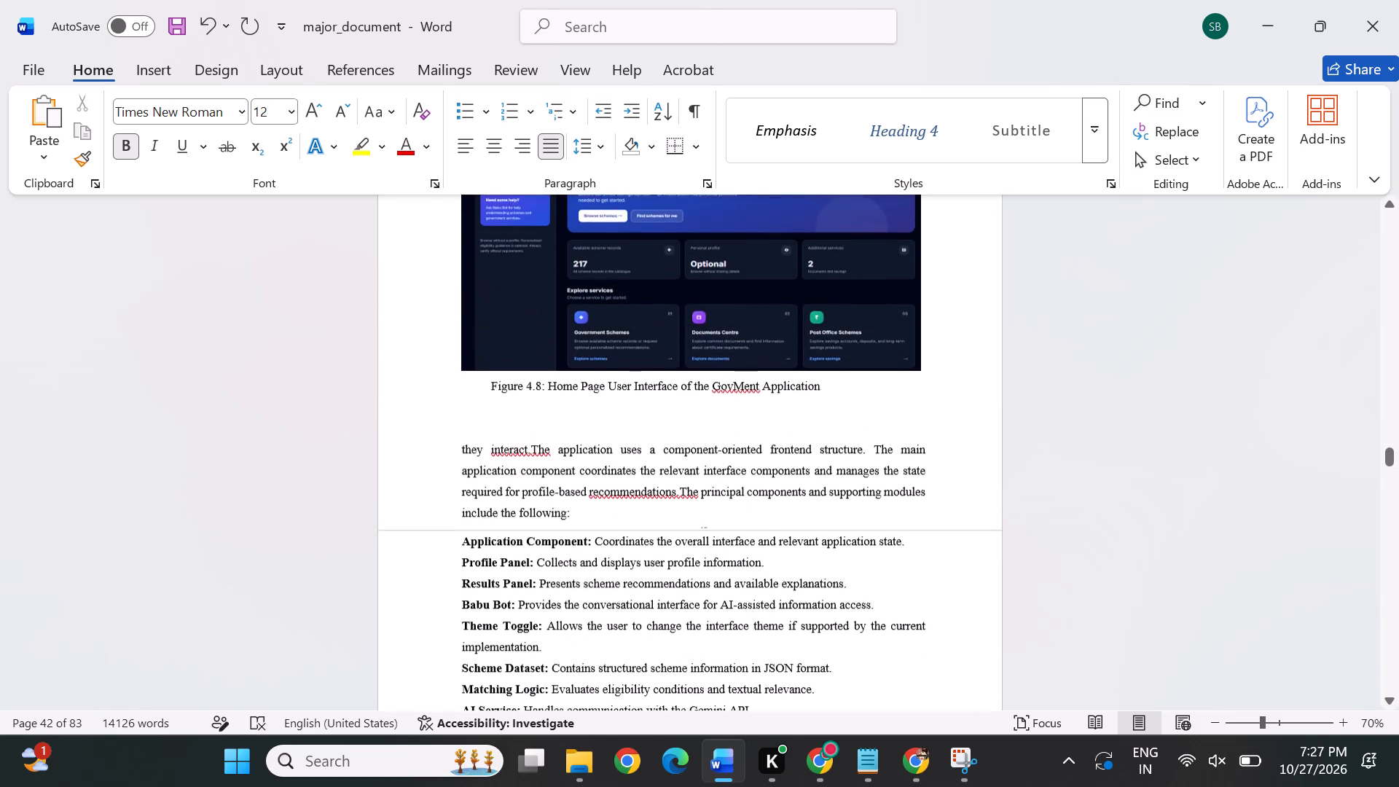
{"action": "left_click_drag", "start_coordinate": [460, 455], "coordinate": [667, 680]}
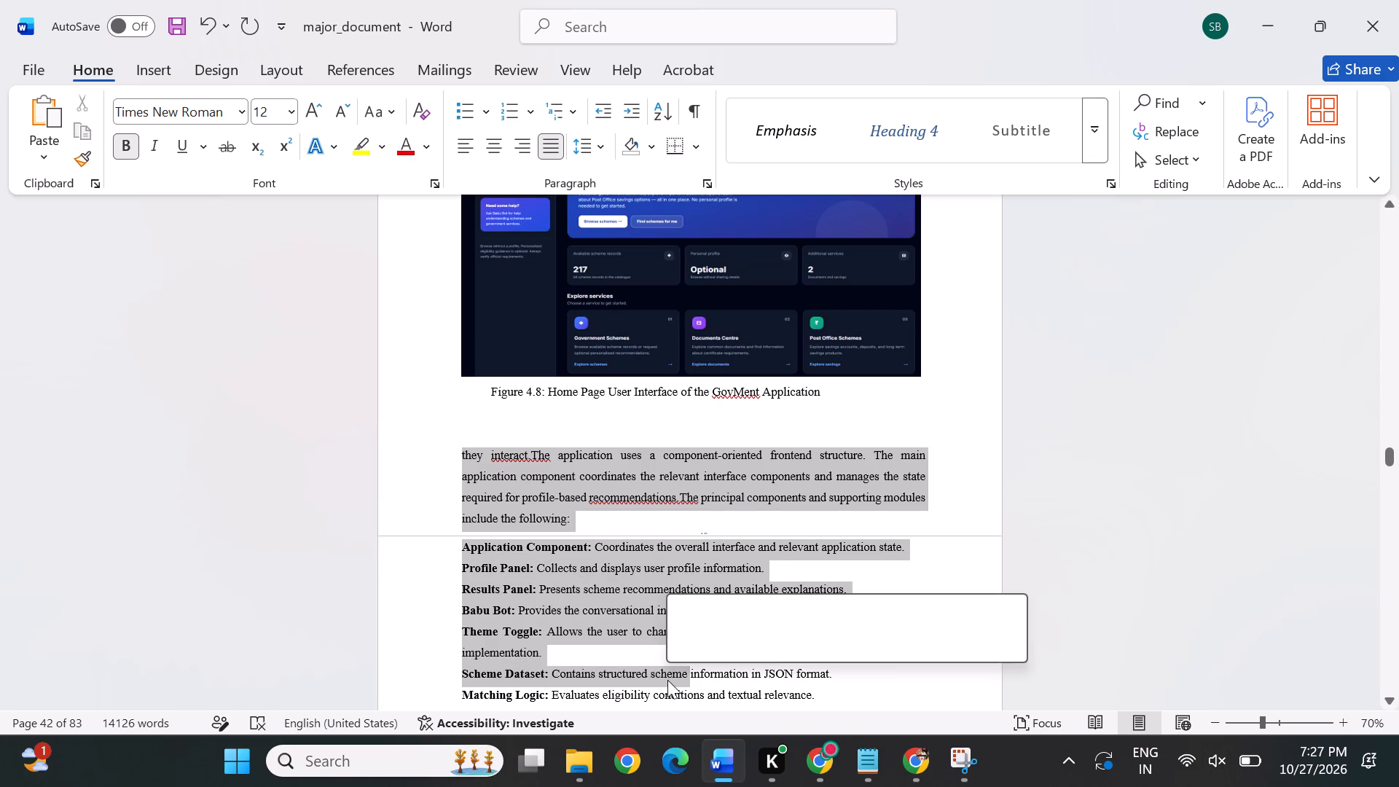
{"action": "key", "text": "Delete"}
{"action": "left_click_drag", "start_coordinate": [685, 664], "coordinate": [485, 482]}
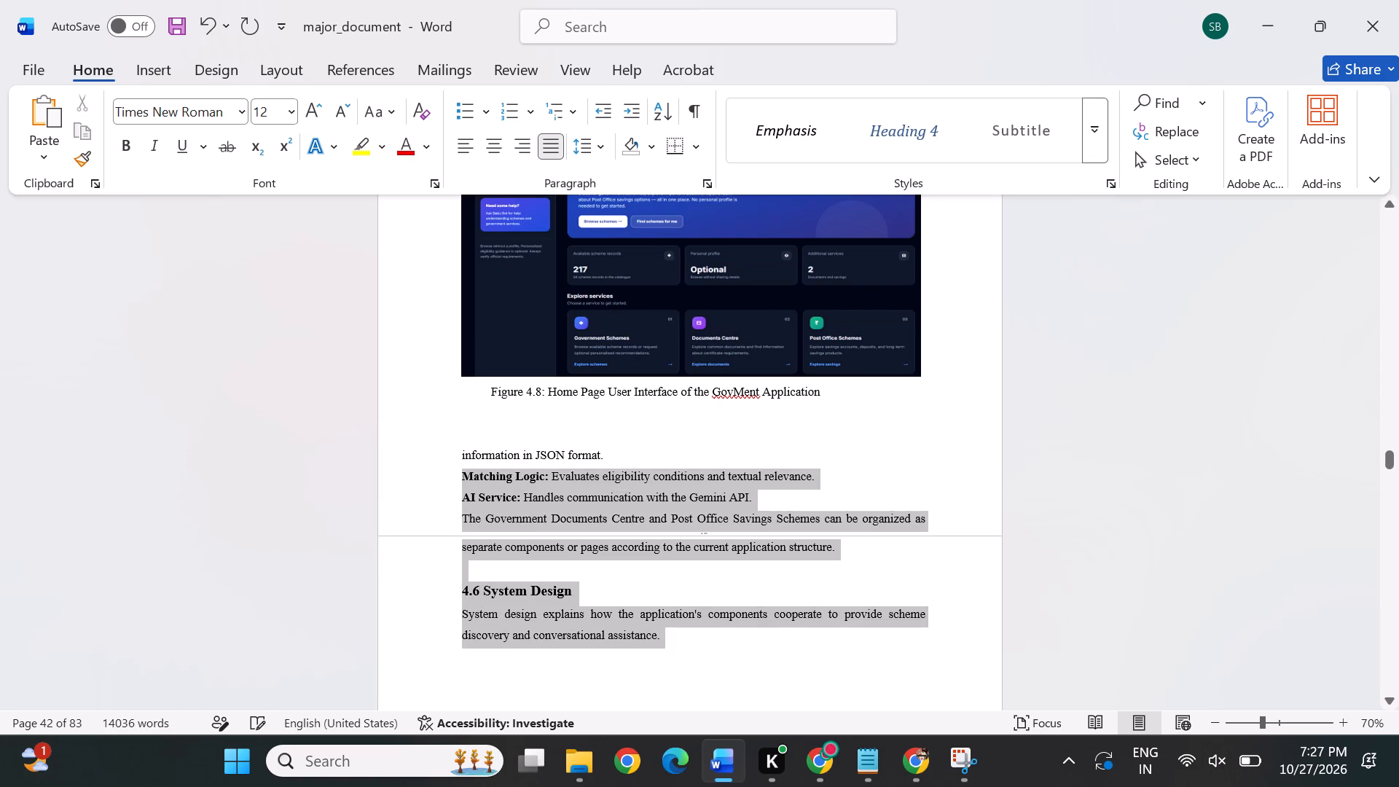
{"action": "left_click_drag", "start_coordinate": [485, 482], "coordinate": [458, 465]}
{"action": "key", "text": "Delete"}
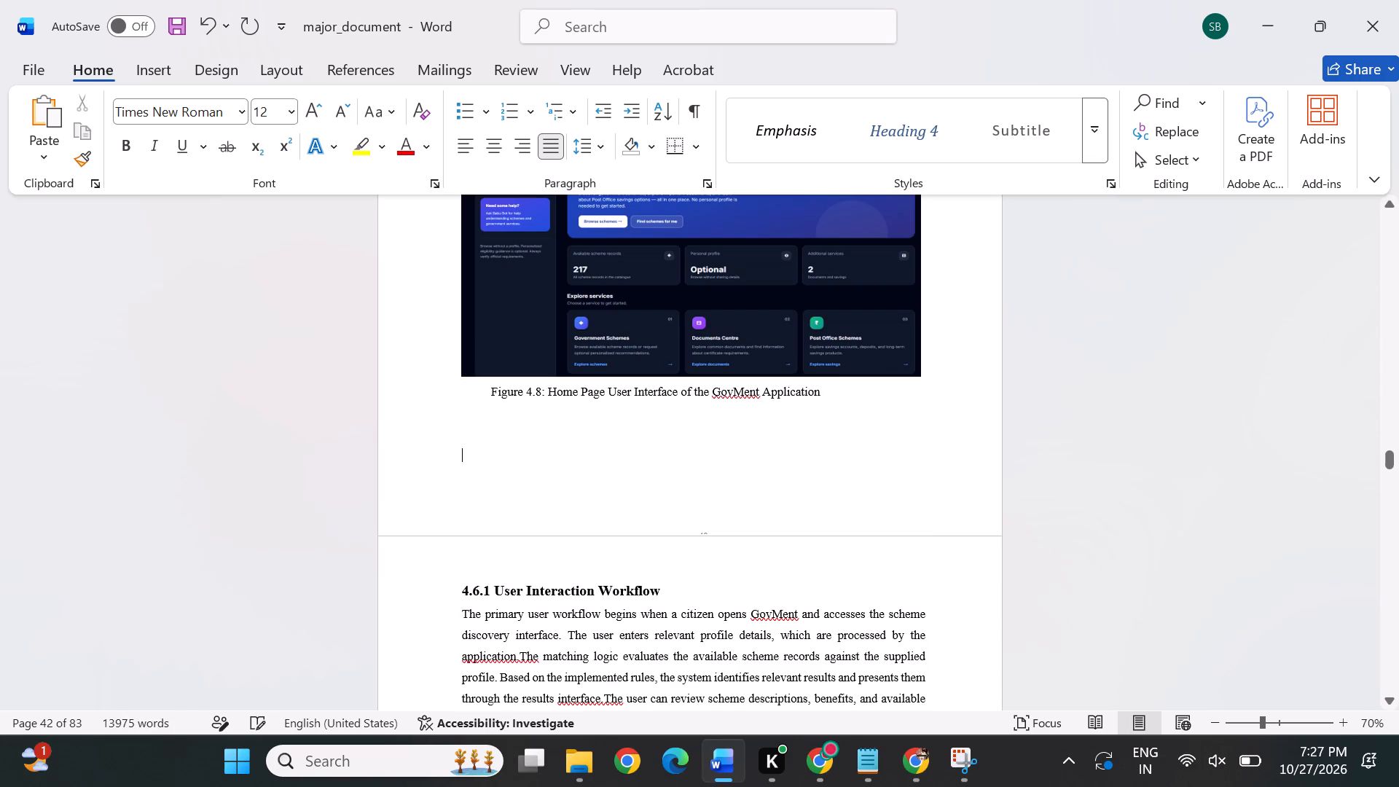
Insert twenty empty lines above the heading "4.6.1 User Interaction Workflow".
{"action": "left_click", "coordinate": [522, 579]}
{"action": "key", "text": "Return"}
{"action": "key", "text": "Return"}
{"action": "key", "text": "Return"}
{"action": "key", "text": "Return"}
{"action": "key", "text": "Return"}
{"action": "key", "text": "Return"}
{"action": "key", "text": "Return"}
{"action": "key", "text": "Return"}
{"action": "key", "text": "Return"}
{"action": "key", "text": "Return"}
{"action": "key", "text": "Return"}
{"action": "key", "text": "Return"}
{"action": "key", "text": "Return"}
{"action": "key", "text": "Return"}
{"action": "key", "text": "Return"}
{"action": "key", "text": "Return"}
{"action": "key", "text": "Return"}
{"action": "key", "text": "Return"}
{"action": "key", "text": "Return"}
{"action": "key", "text": "Return"}
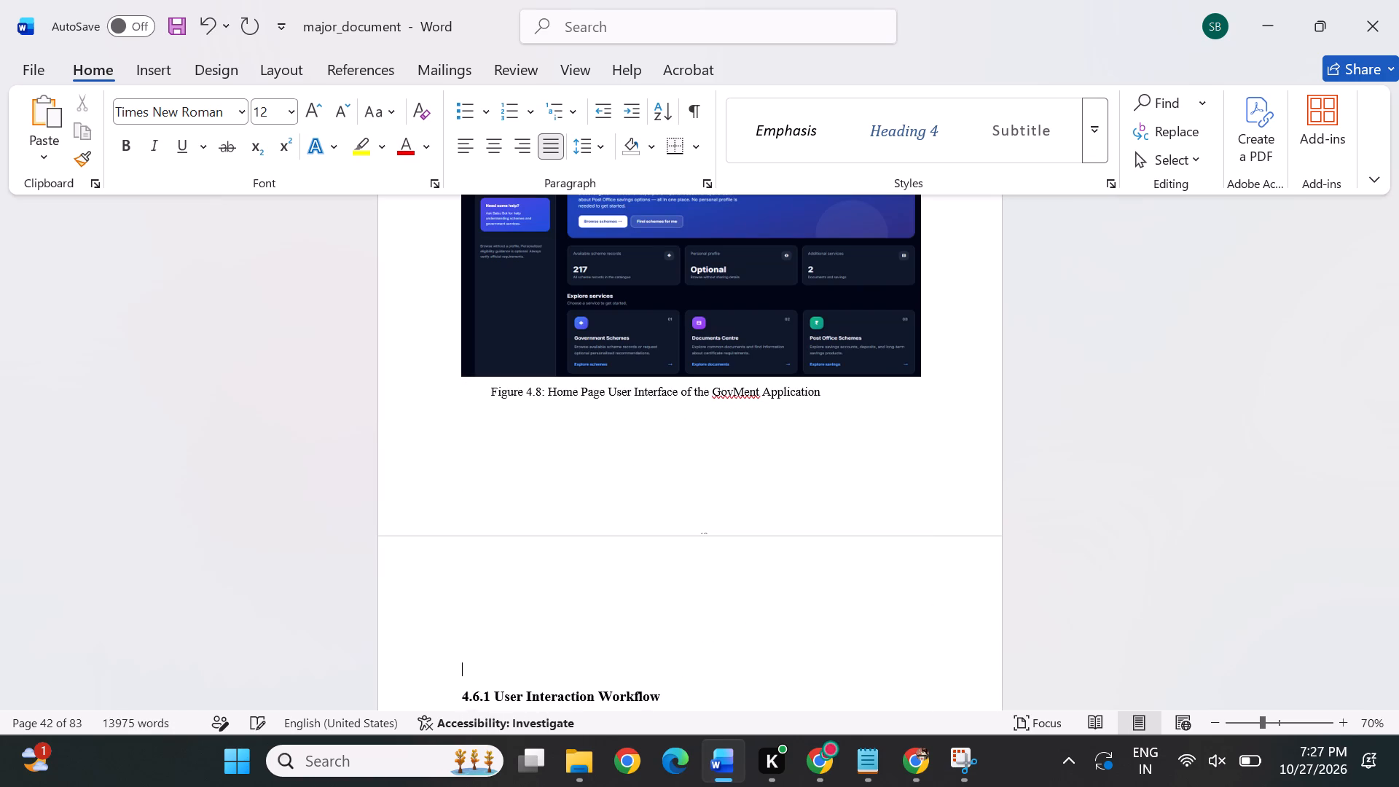
Review the layout of sections 4.9 and 4.8 in the thesis, selecting section 4.8's heading and paragraph.
{"action": "scroll", "coordinate": [579, 527], "scroll_direction": "up", "scroll_amount": 2}
{"action": "scroll", "coordinate": [695, 558], "scroll_direction": "right", "scroll_amount": 1}
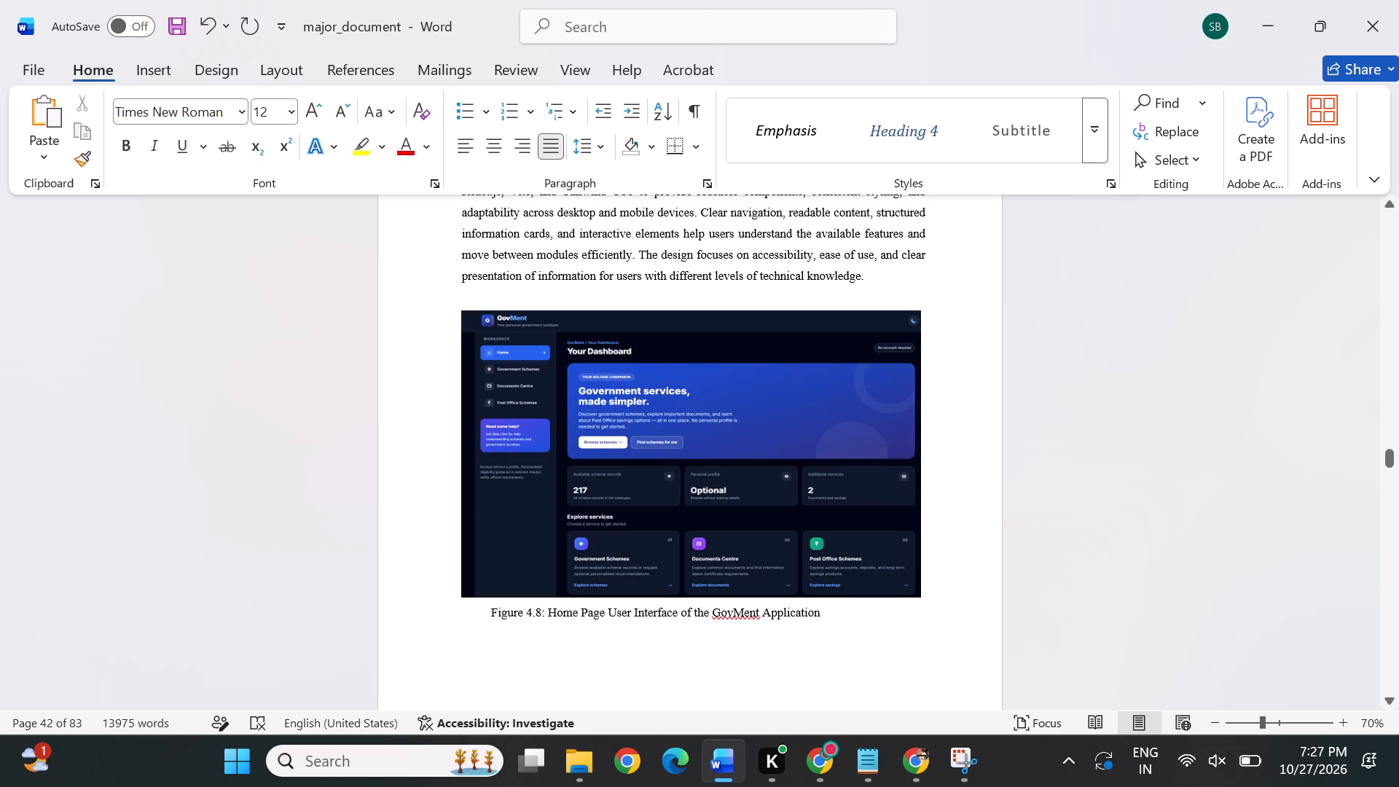
{"action": "scroll", "coordinate": [695, 558], "scroll_direction": "up", "scroll_amount": 1}
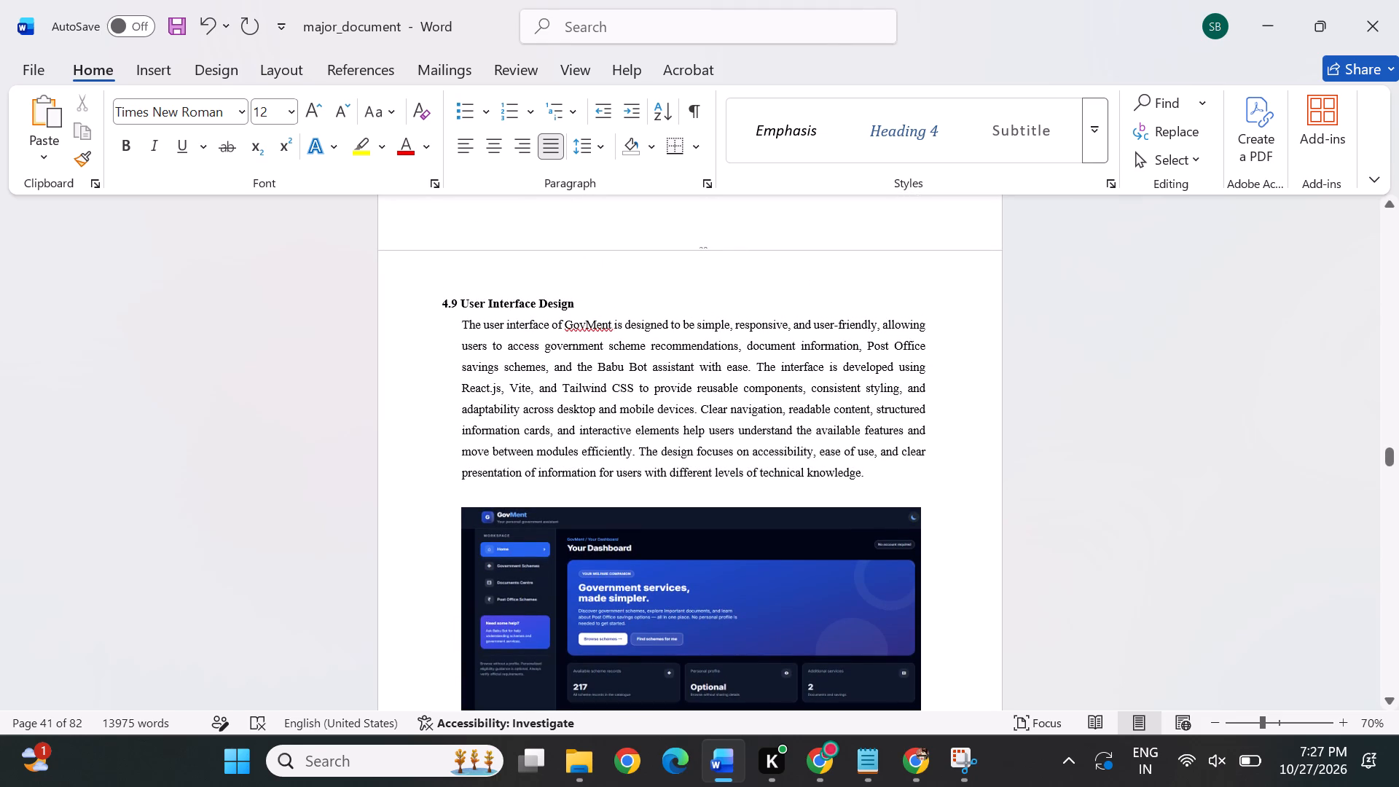
{"action": "scroll", "coordinate": [701, 375], "scroll_direction": "up", "scroll_amount": 1}
{"action": "scroll", "coordinate": [565, 402], "scroll_direction": "up", "scroll_amount": 1}
{"action": "scroll", "coordinate": [502, 366], "scroll_direction": "up", "scroll_amount": 1}
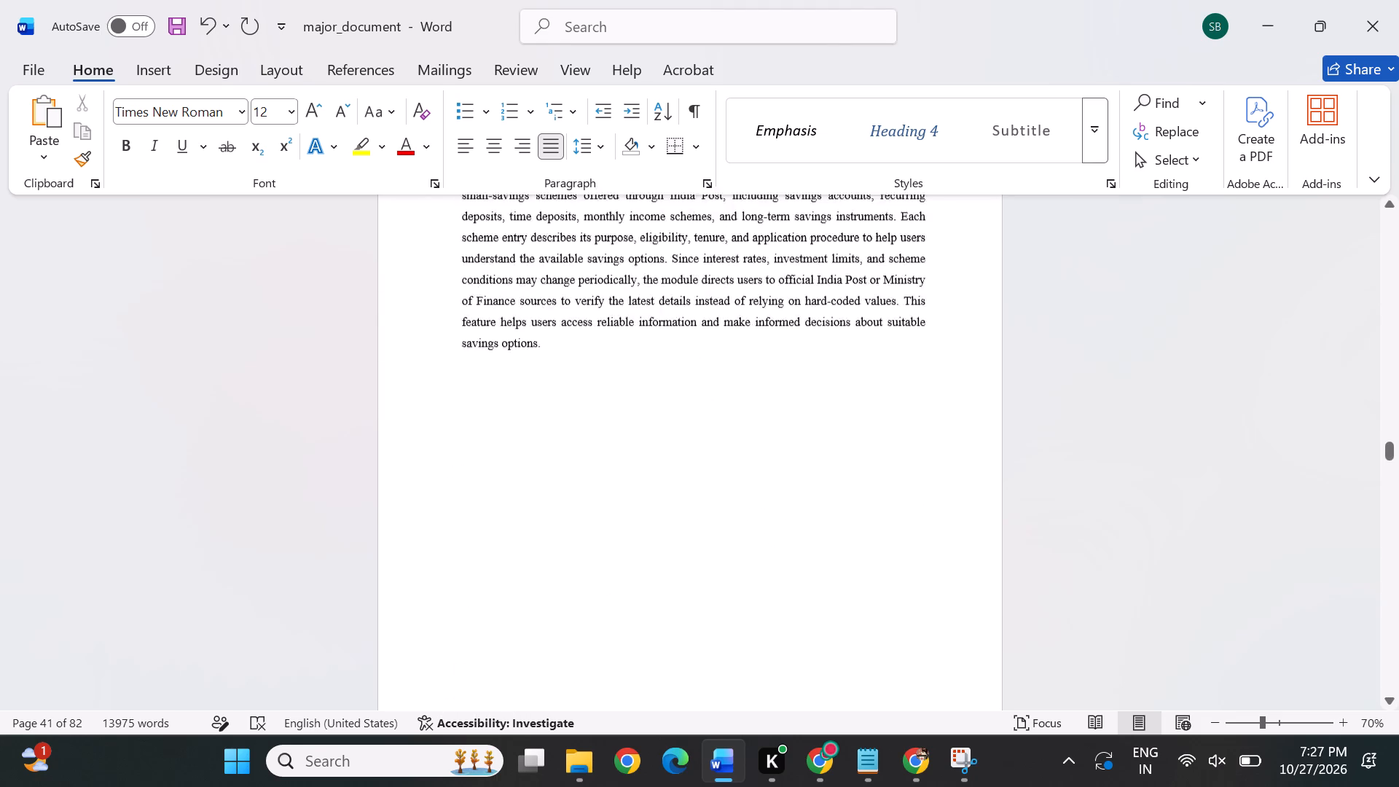
{"action": "scroll", "coordinate": [502, 366], "scroll_direction": "up", "scroll_amount": 1}
{"action": "left_click_drag", "start_coordinate": [440, 349], "coordinate": [562, 568]}
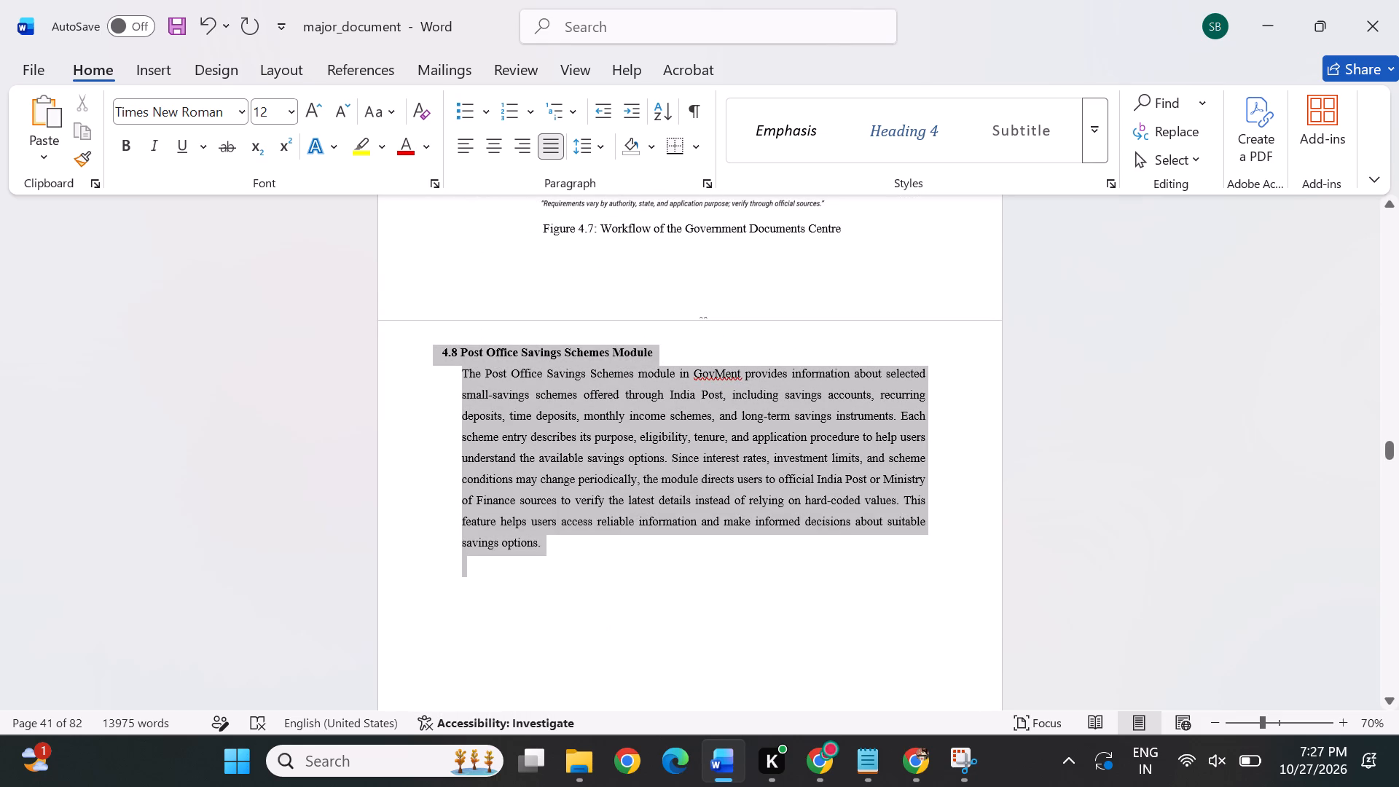
Switch to Chrome and open the Post Office Schemes page of the GovMent application.
{"action": "left_click", "coordinate": [920, 764]}
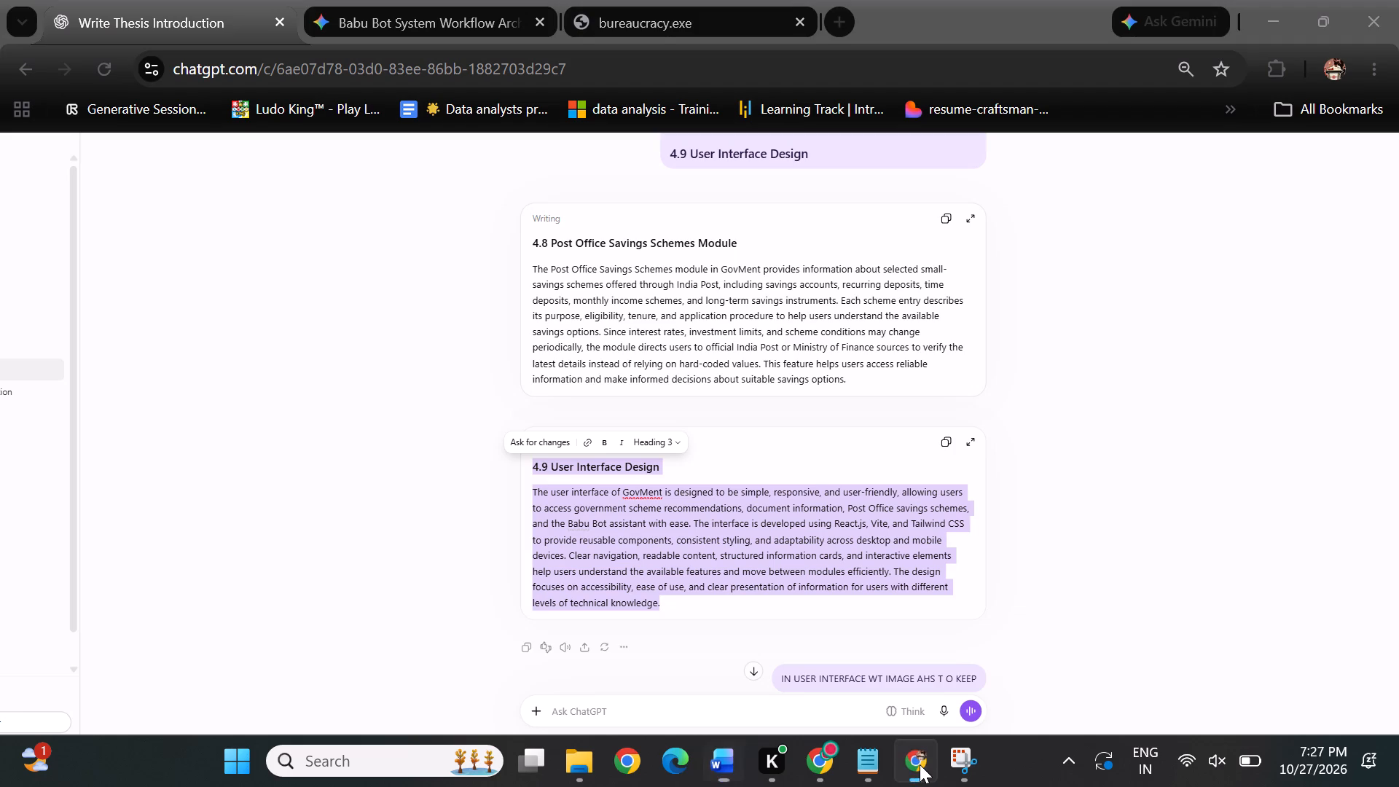
{"action": "left_click", "coordinate": [738, 8]}
{"action": "scroll", "coordinate": [669, 573], "scroll_direction": "down", "scroll_amount": 1}
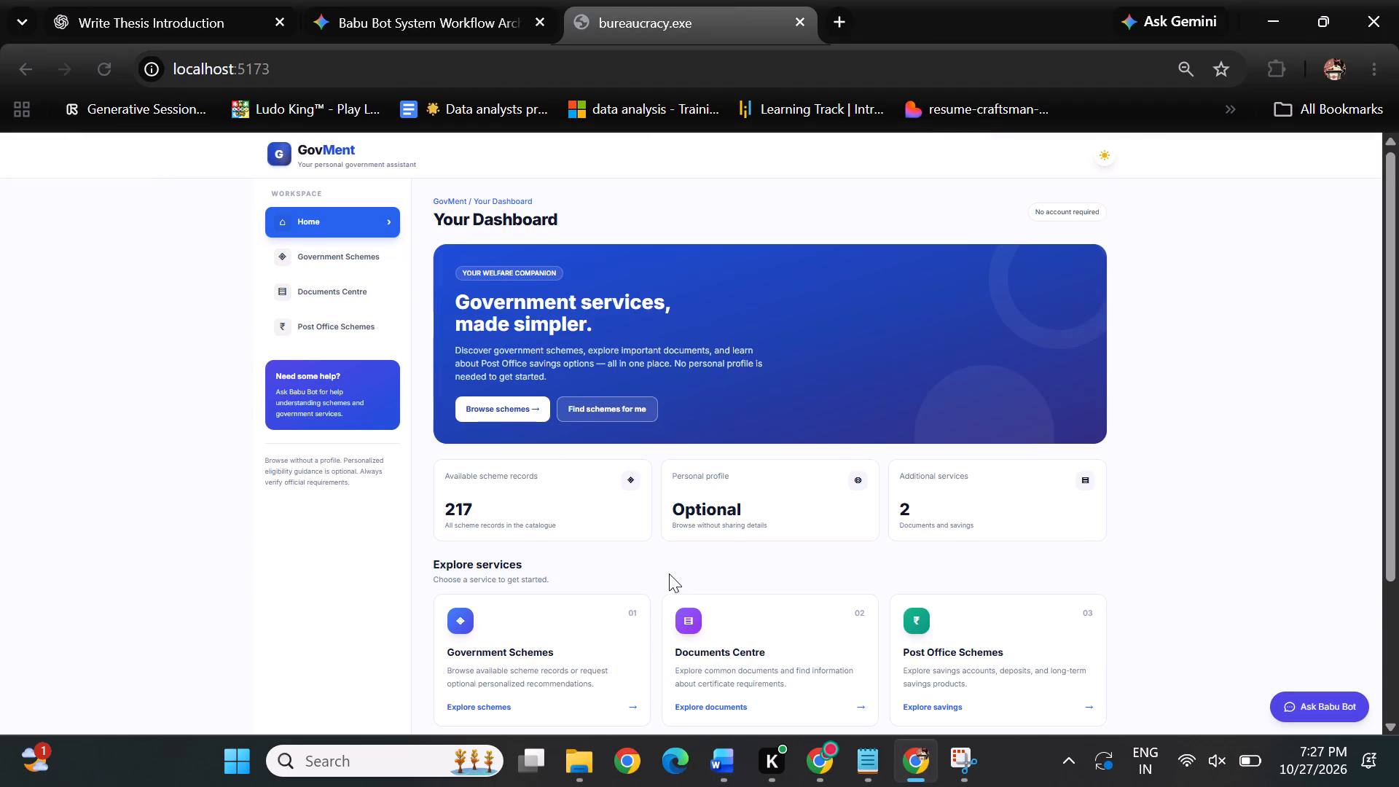
{"action": "scroll", "coordinate": [669, 573], "scroll_direction": "down", "scroll_amount": 1}
{"action": "left_click", "coordinate": [343, 324]}
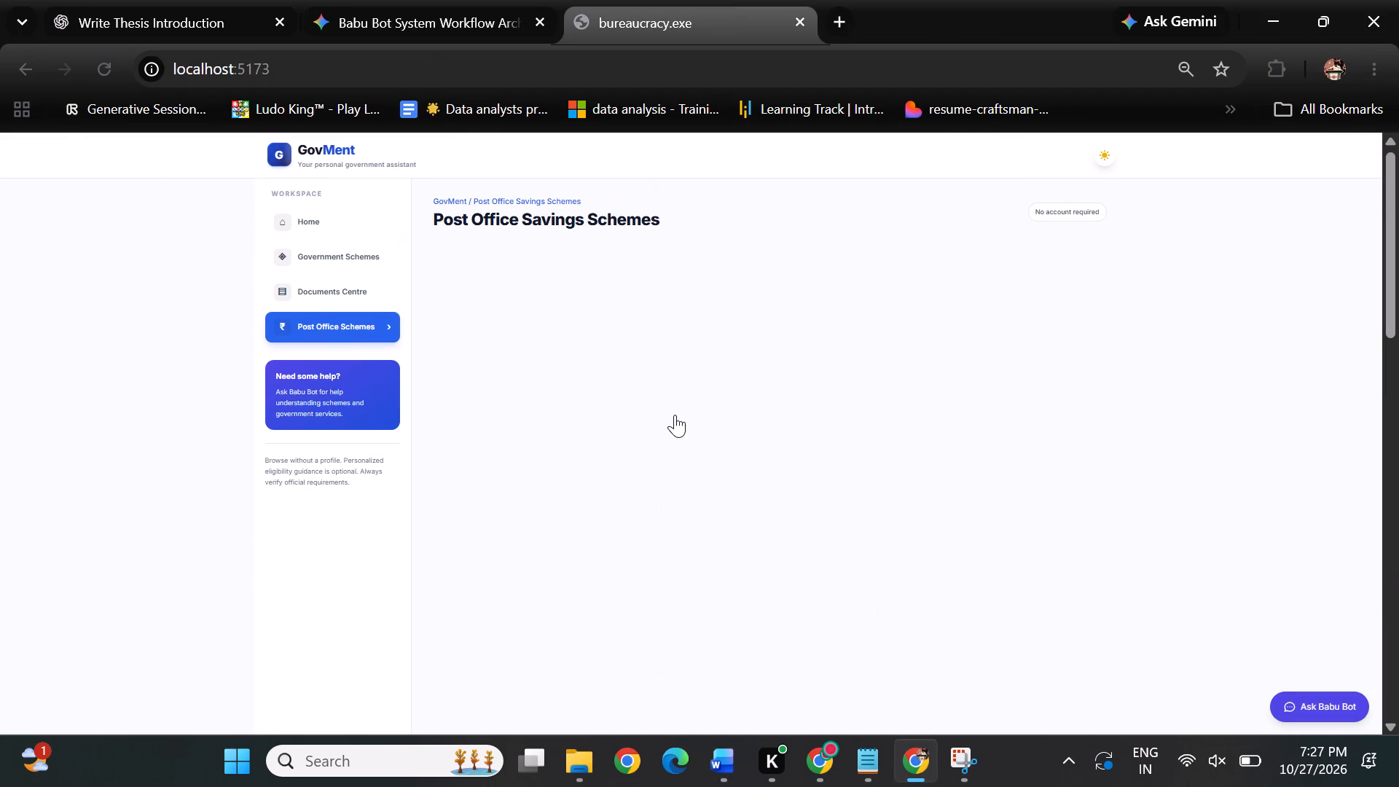
Examine the Post Office Savings Schemes page for a view to capture, ending at the Explore savings products area with its scheme cards.
{"action": "scroll", "coordinate": [861, 412], "scroll_direction": "right", "scroll_amount": 1}
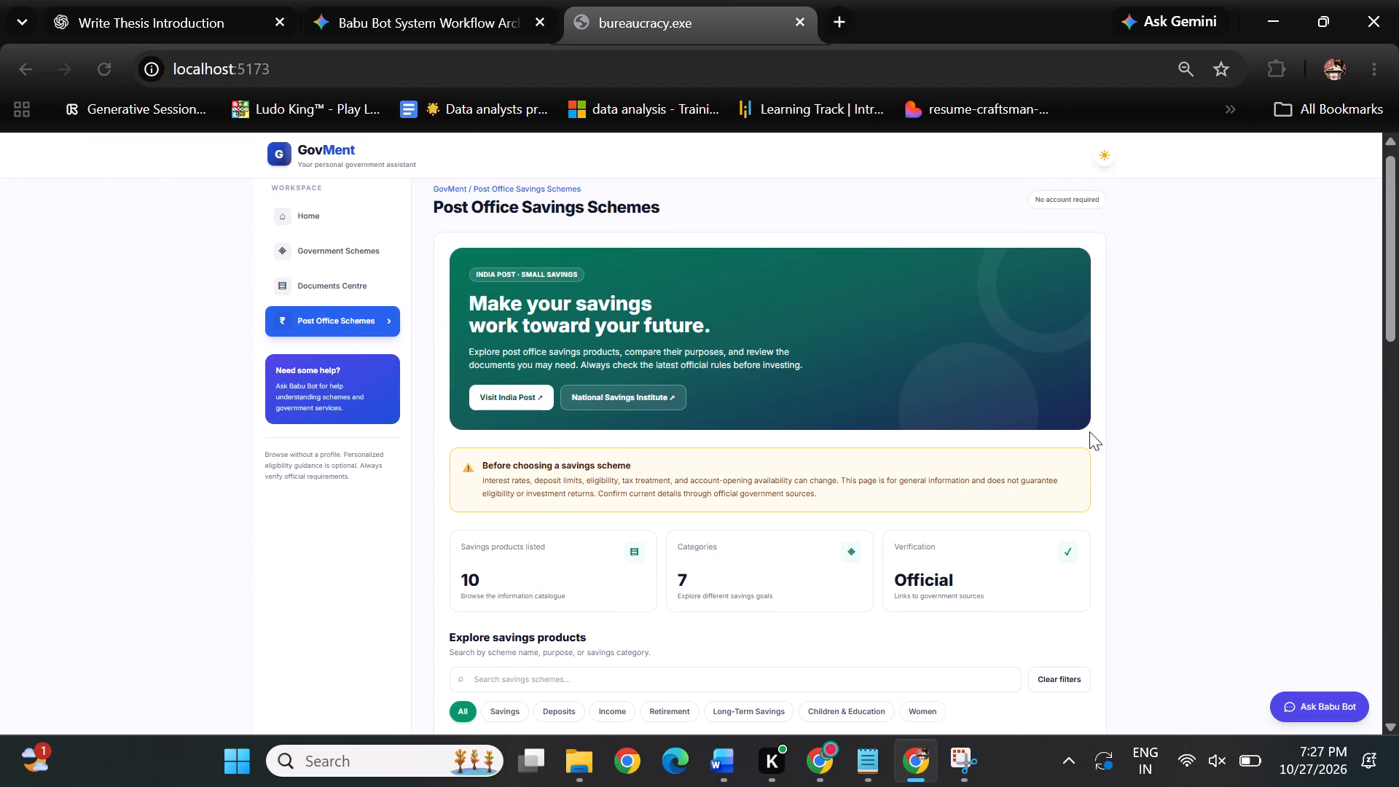
{"action": "key", "text": "ctrl+minus"}
{"action": "key", "text": "ctrl+minus"}
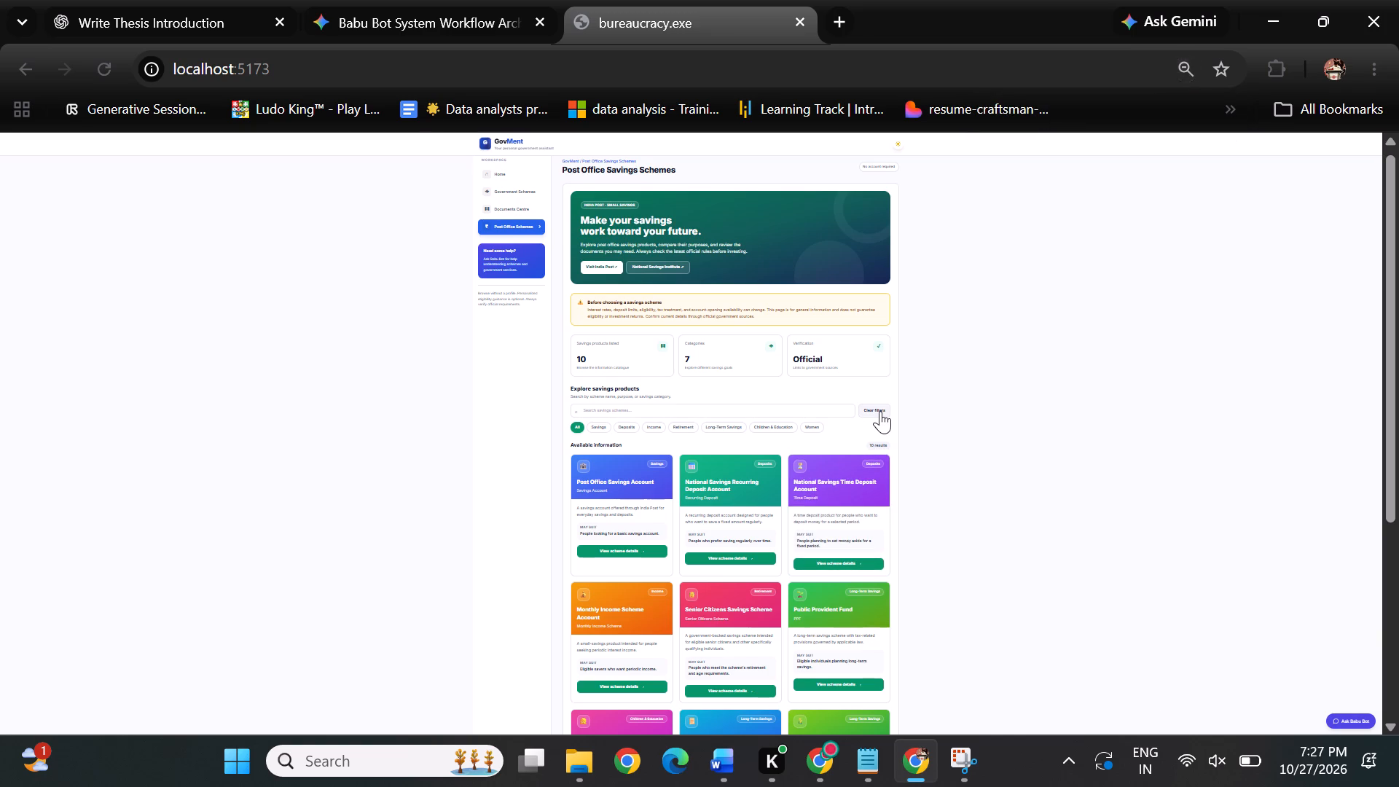
{"action": "key", "text": "ctrl+equal"}
{"action": "key", "text": "ctrl+equal"}
{"action": "scroll", "coordinate": [826, 308], "scroll_direction": "up", "scroll_amount": 1}
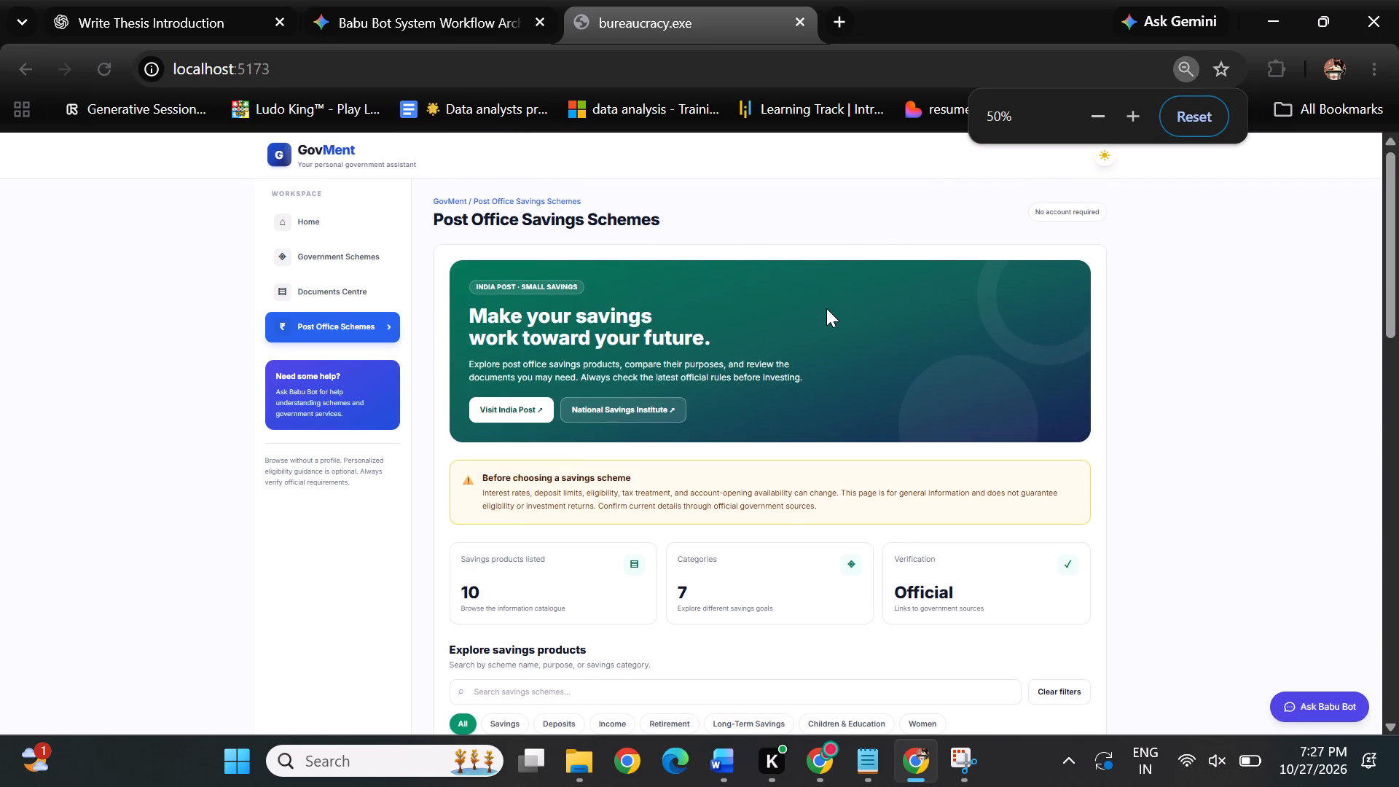
{"action": "scroll", "coordinate": [826, 308], "scroll_direction": "up", "scroll_amount": 1}
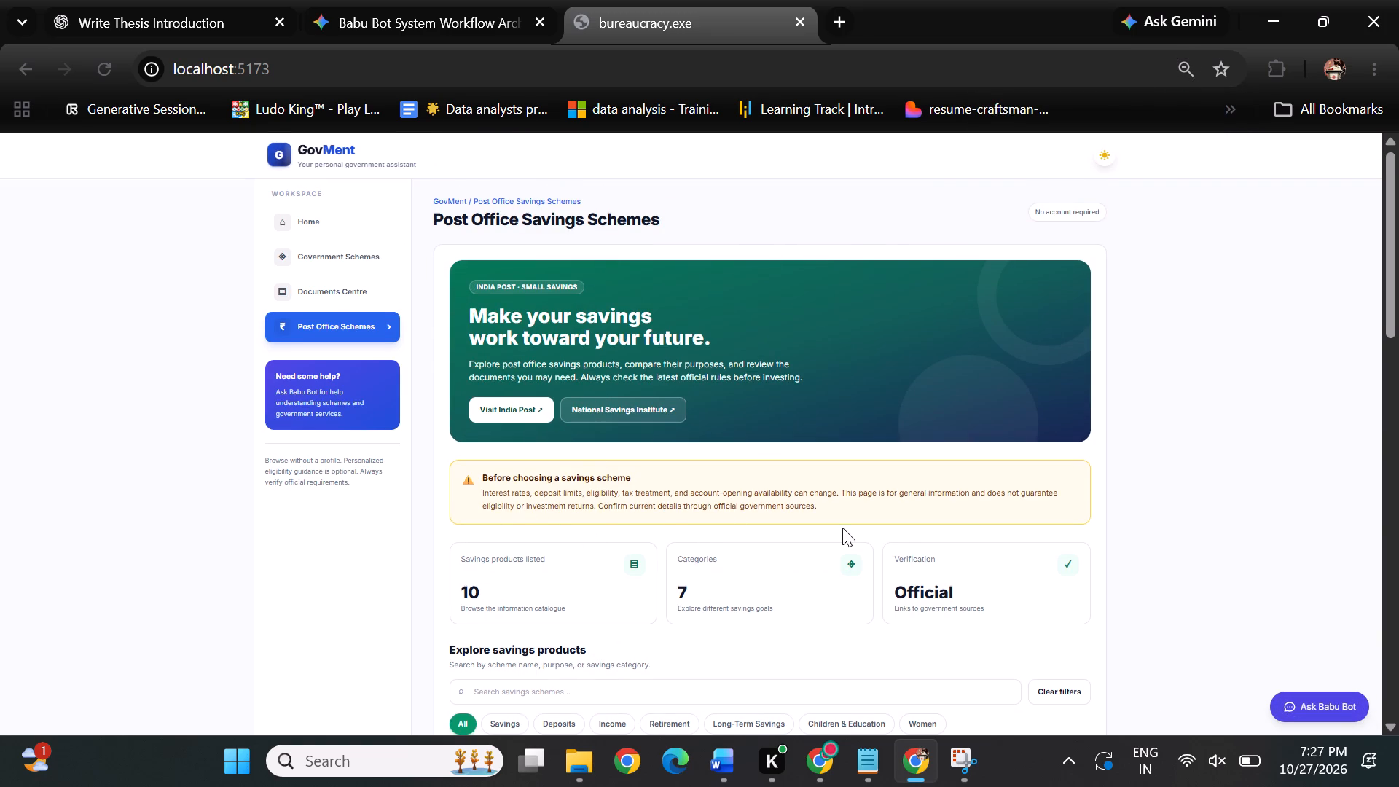
{"action": "scroll", "coordinate": [842, 626], "scroll_direction": "down", "scroll_amount": 2}
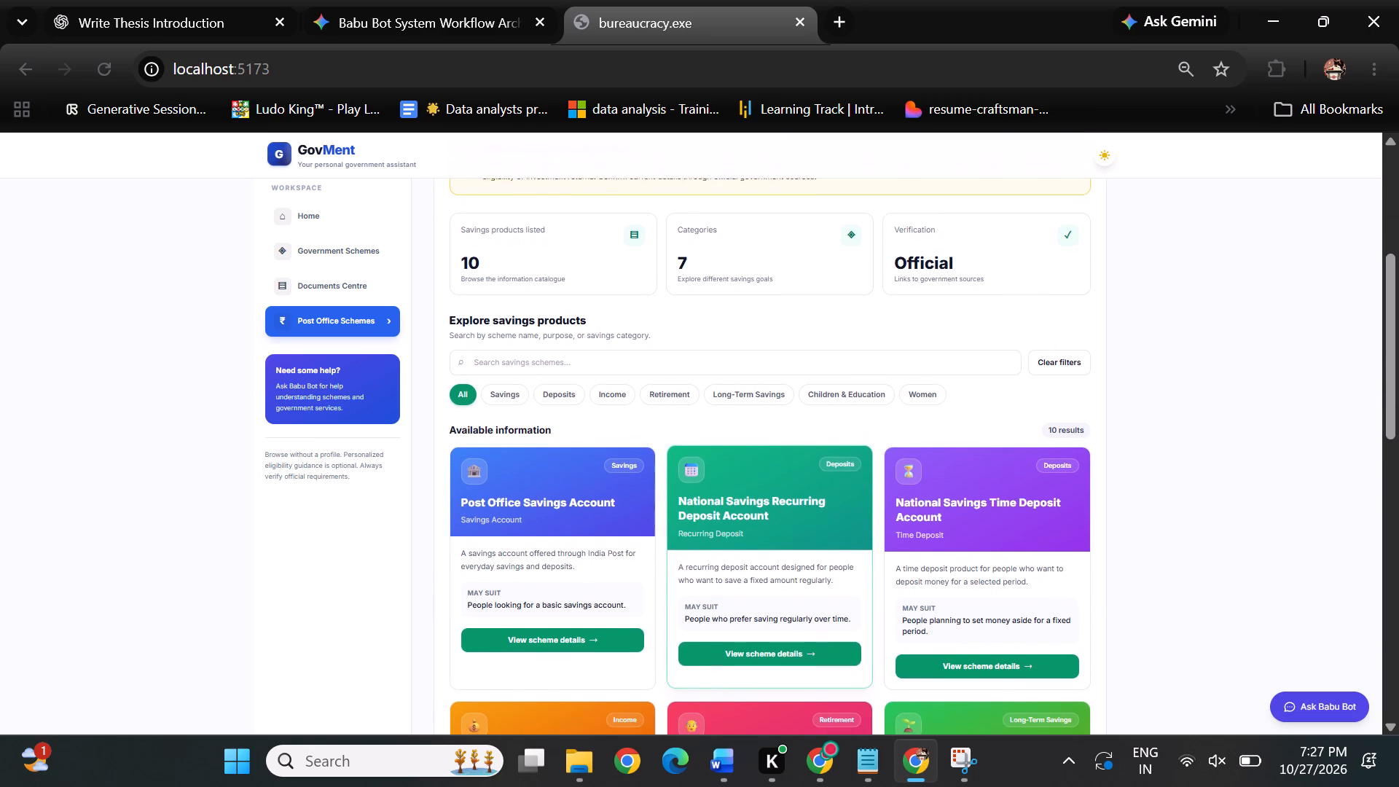
{"action": "scroll", "coordinate": [842, 626], "scroll_direction": "down", "scroll_amount": 1}
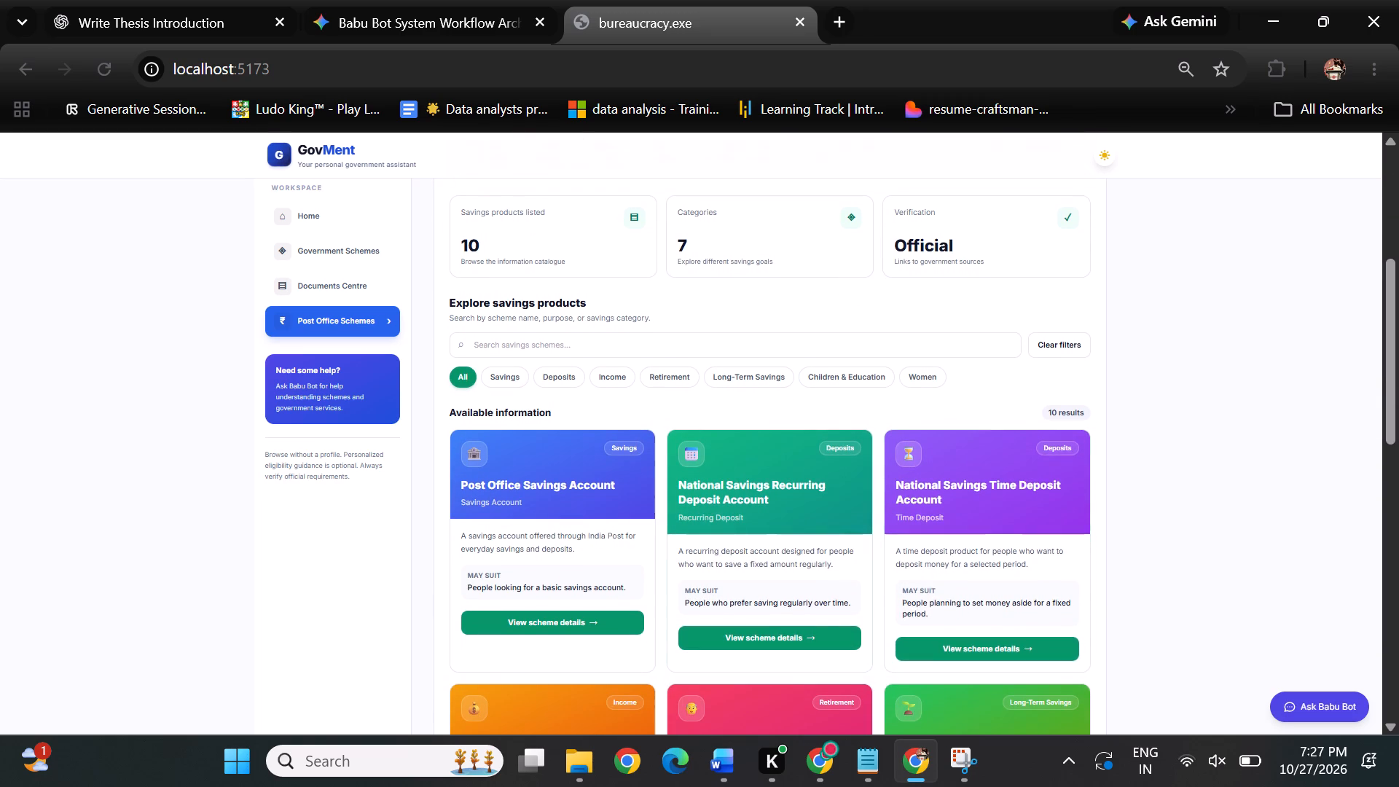
{"action": "scroll", "coordinate": [287, 384], "scroll_direction": "up", "scroll_amount": 1}
{"action": "scroll", "coordinate": [499, 399], "scroll_direction": "down", "scroll_amount": 1}
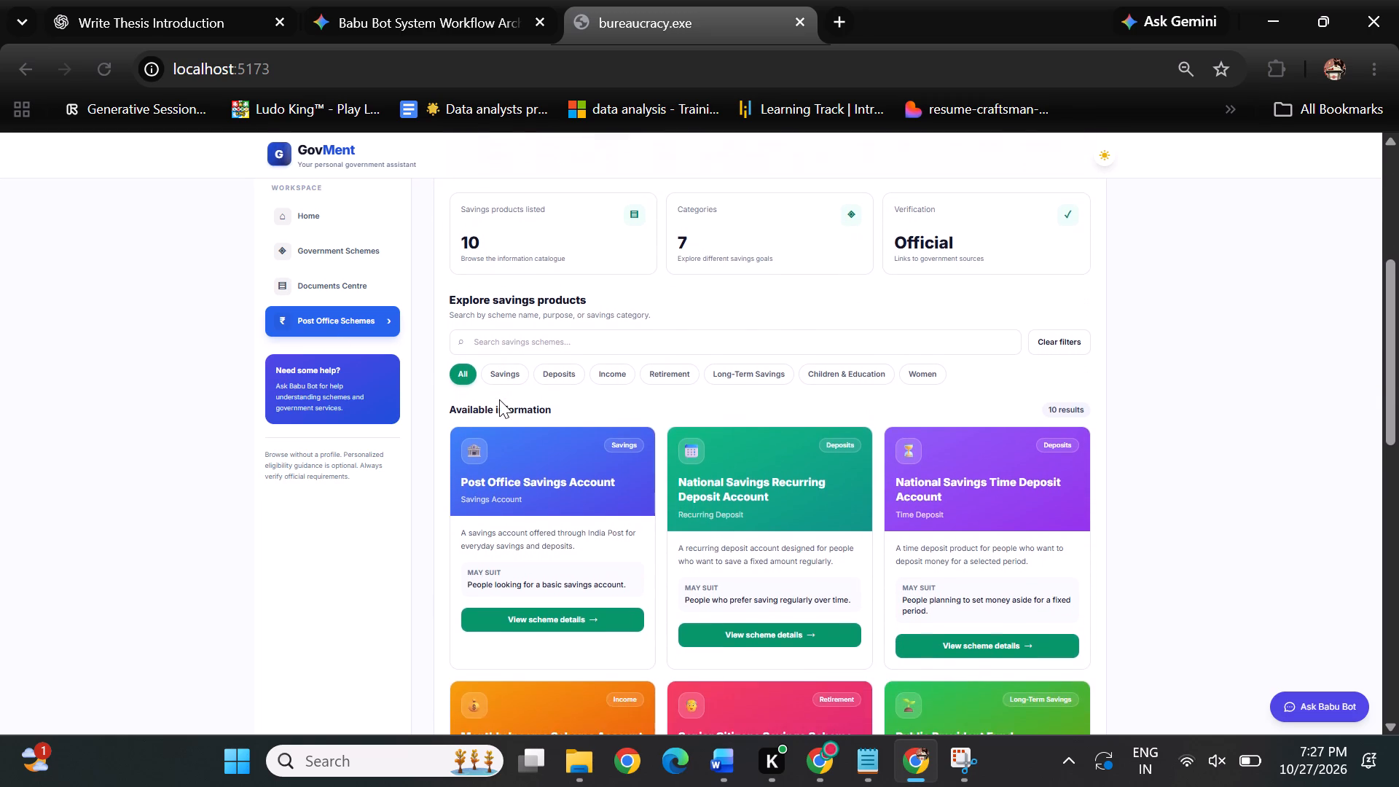
{"action": "scroll", "coordinate": [499, 399], "scroll_direction": "up", "scroll_amount": 2}
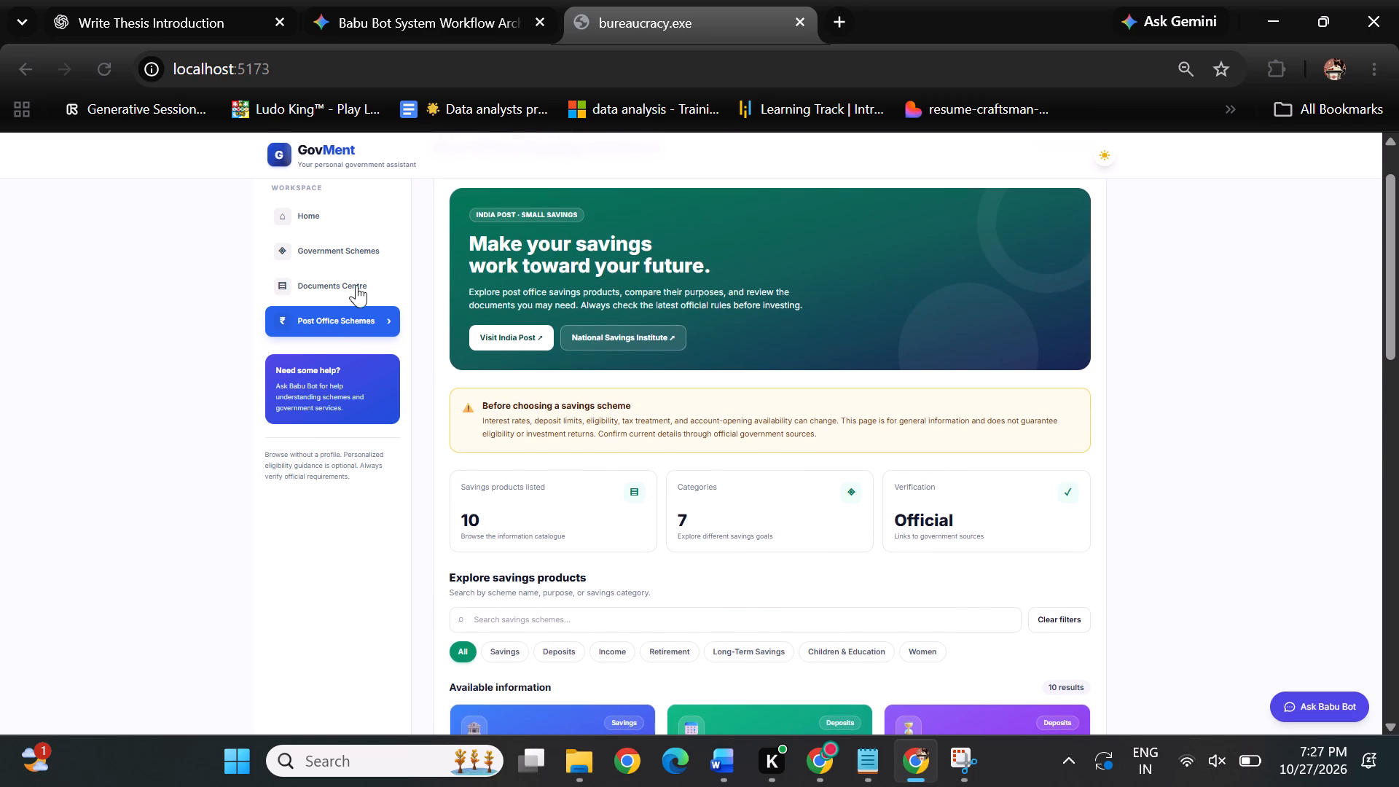
{"action": "scroll", "coordinate": [342, 282], "scroll_direction": "up", "scroll_amount": 1}
{"action": "scroll", "coordinate": [455, 334], "scroll_direction": "right", "scroll_amount": 1}
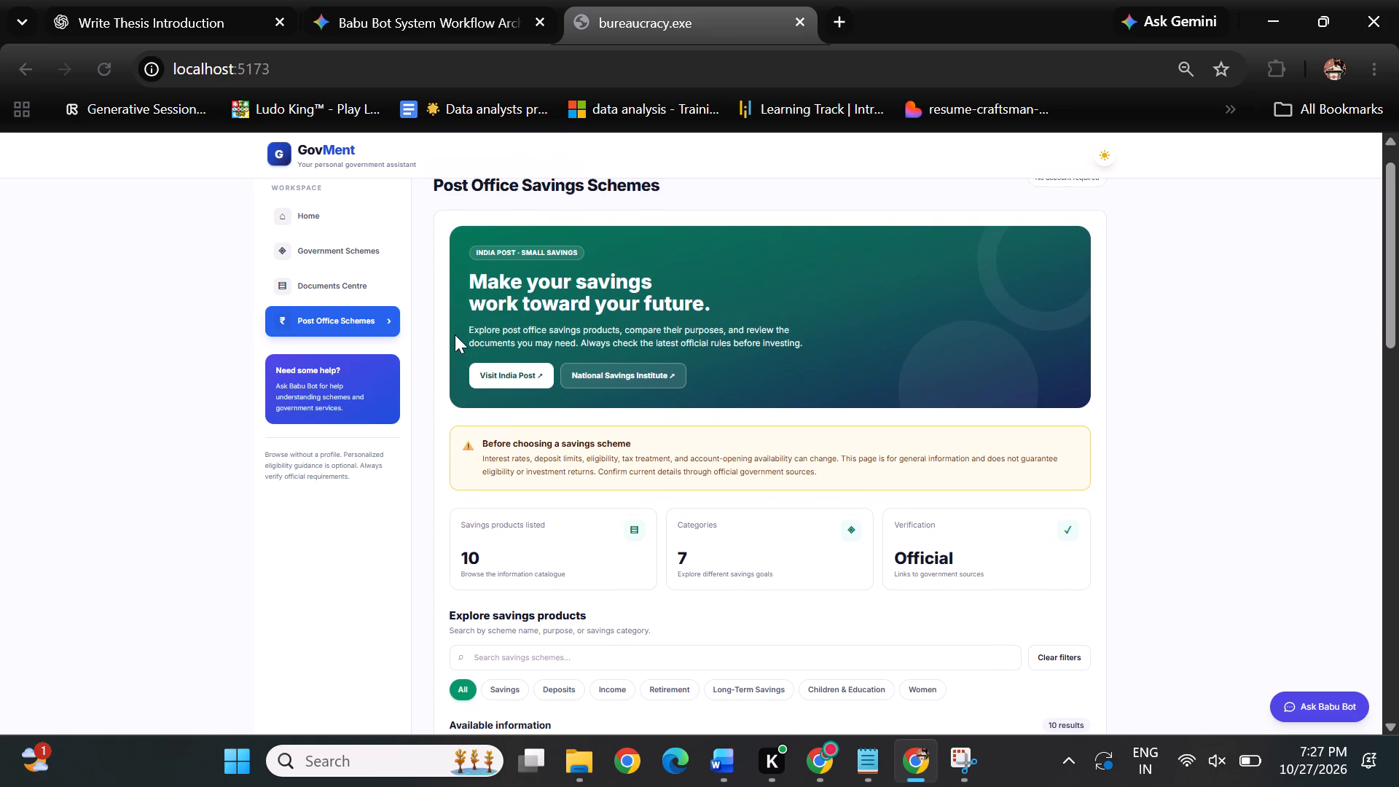
{"action": "scroll", "coordinate": [455, 334], "scroll_direction": "right", "scroll_amount": 1}
{"action": "scroll", "coordinate": [522, 344], "scroll_direction": "down", "scroll_amount": 1}
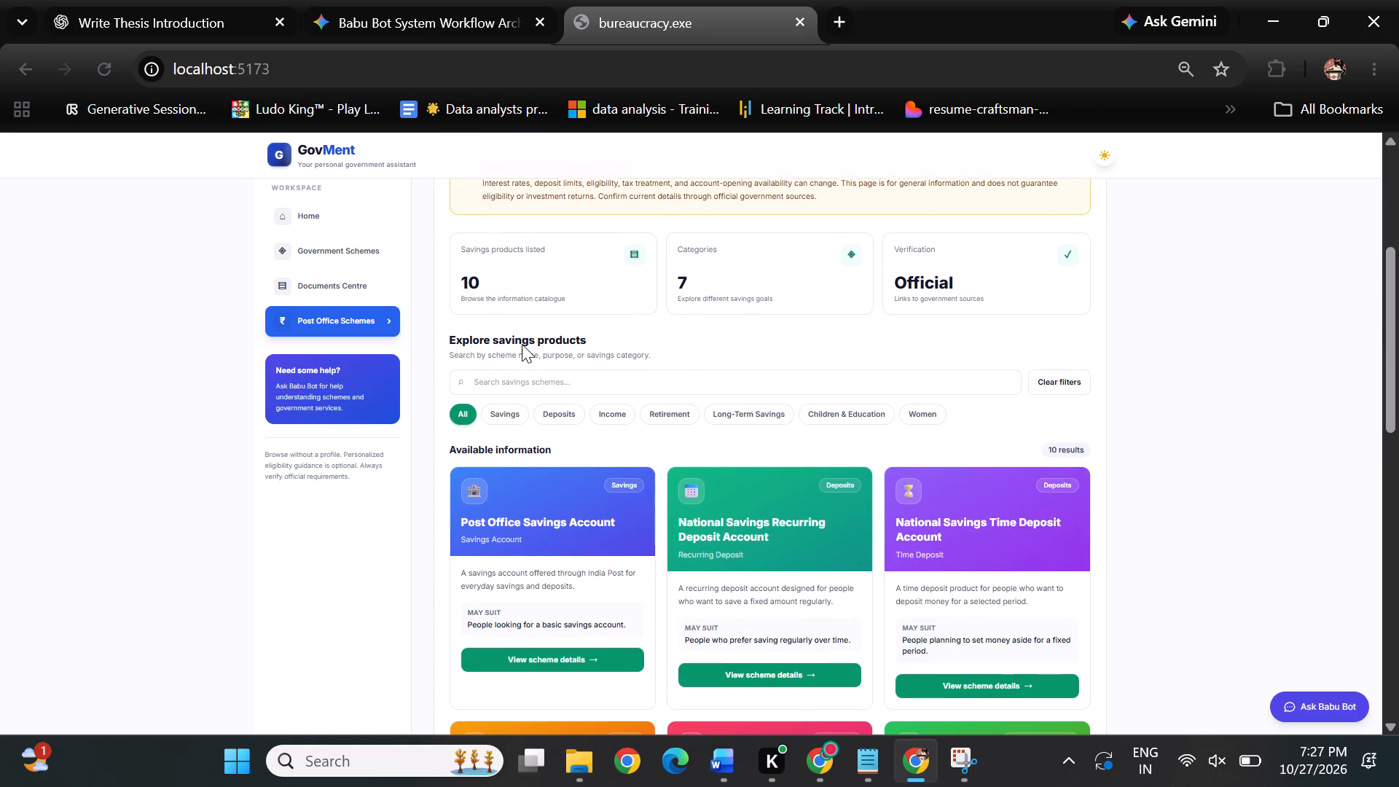
{"action": "scroll", "coordinate": [522, 344], "scroll_direction": "down", "scroll_amount": 2}
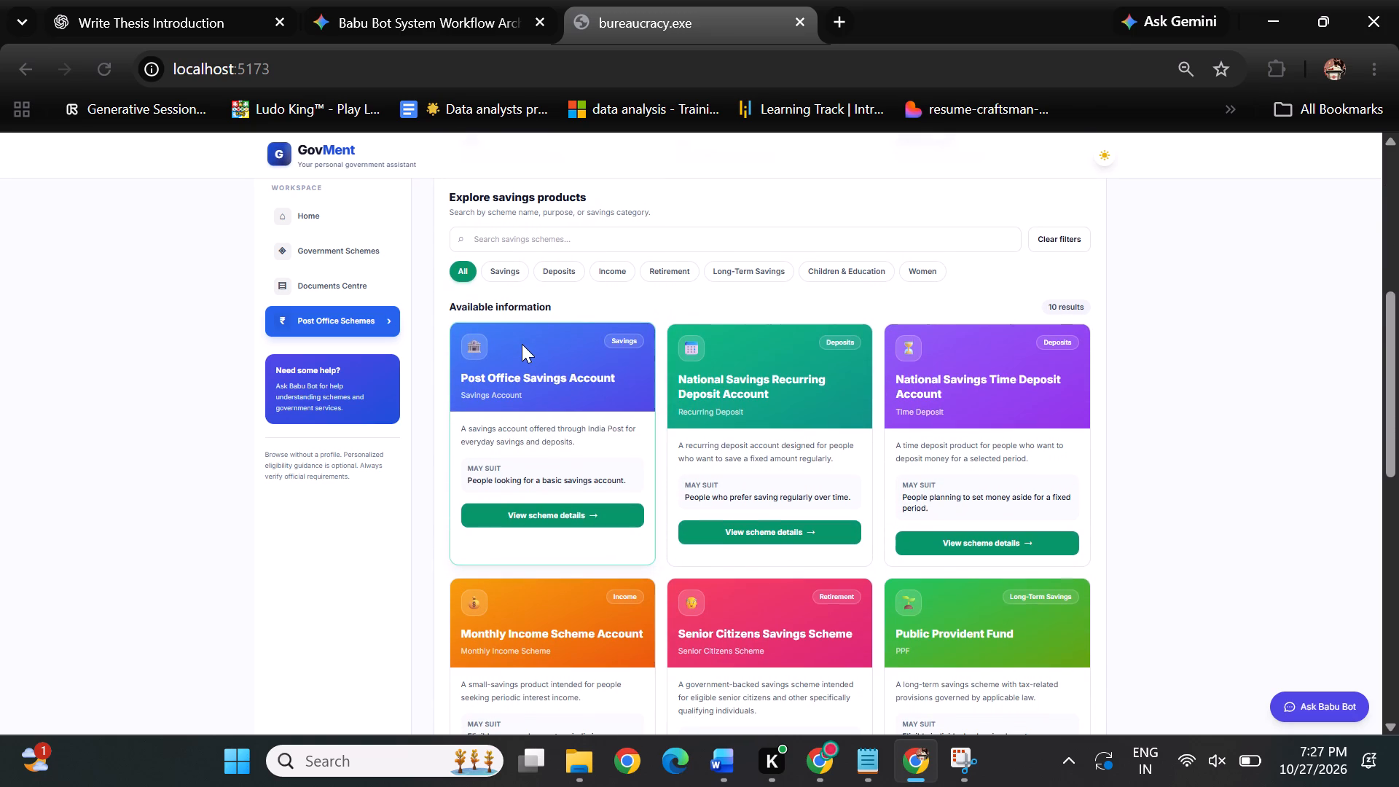
{"action": "scroll", "coordinate": [522, 344], "scroll_direction": "down", "scroll_amount": 1}
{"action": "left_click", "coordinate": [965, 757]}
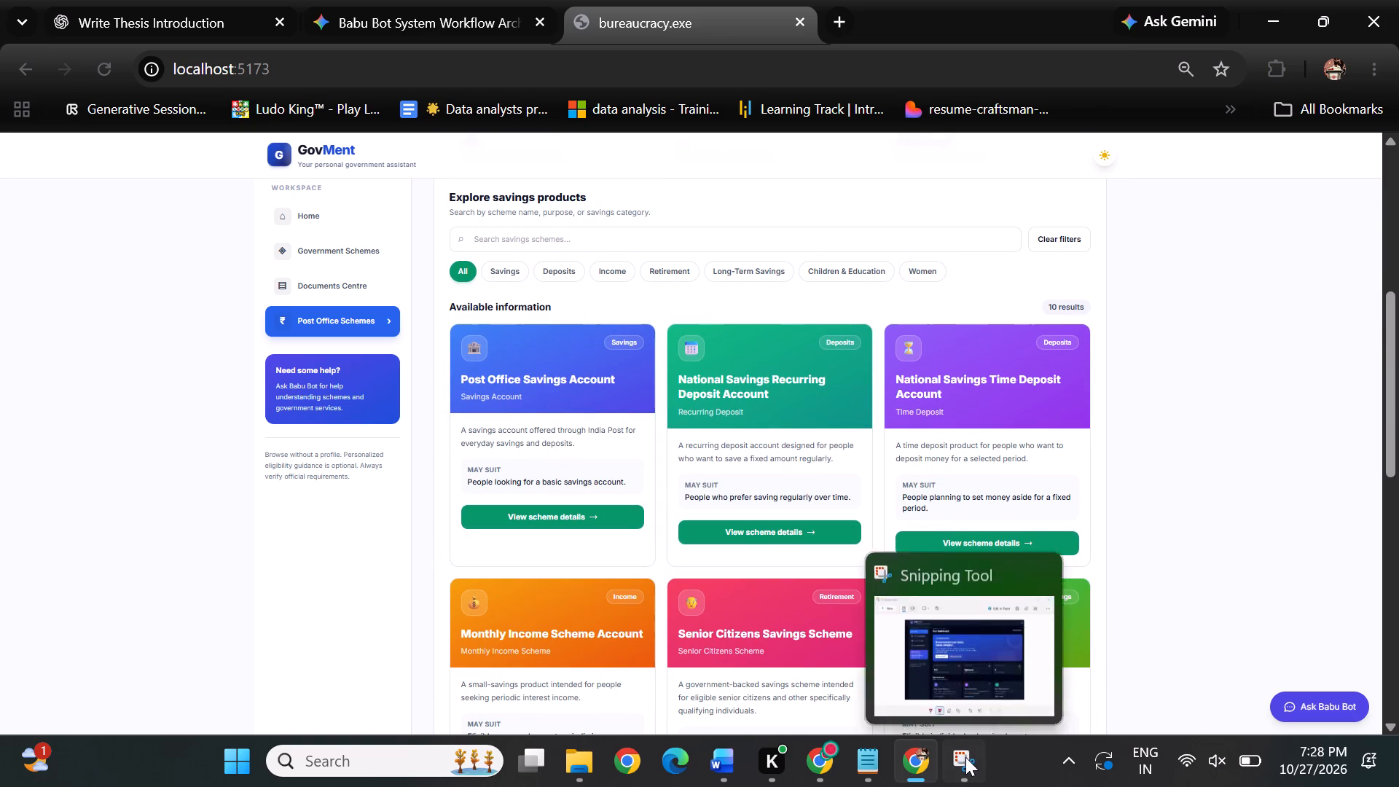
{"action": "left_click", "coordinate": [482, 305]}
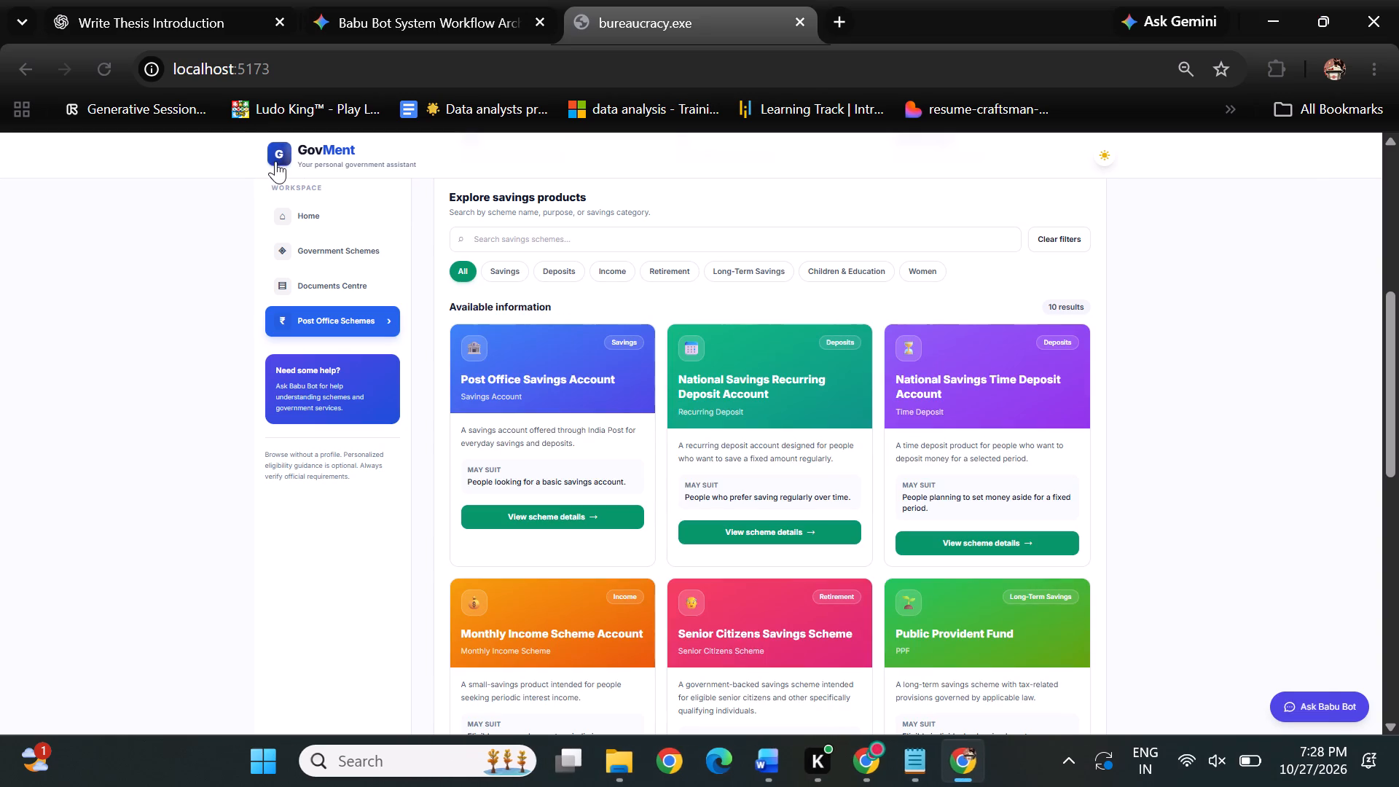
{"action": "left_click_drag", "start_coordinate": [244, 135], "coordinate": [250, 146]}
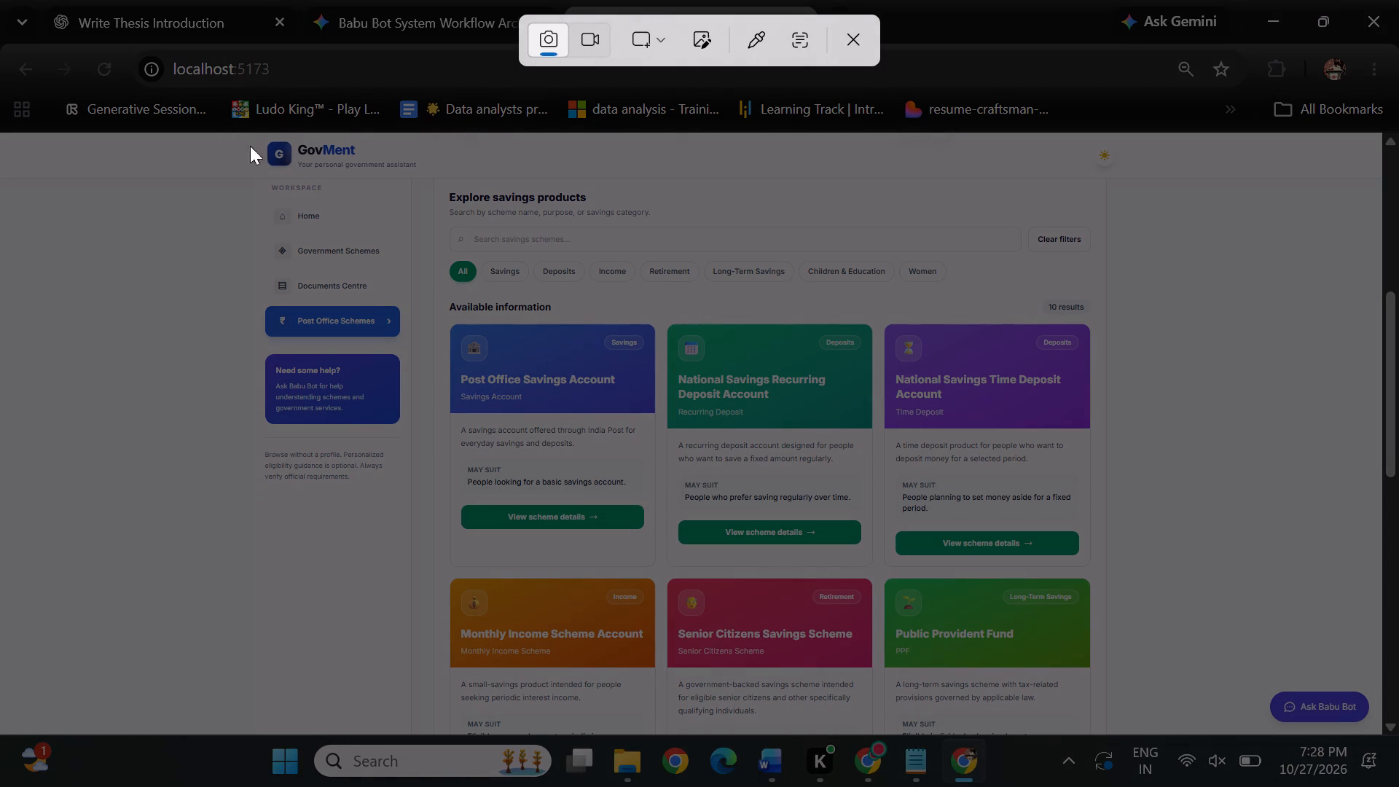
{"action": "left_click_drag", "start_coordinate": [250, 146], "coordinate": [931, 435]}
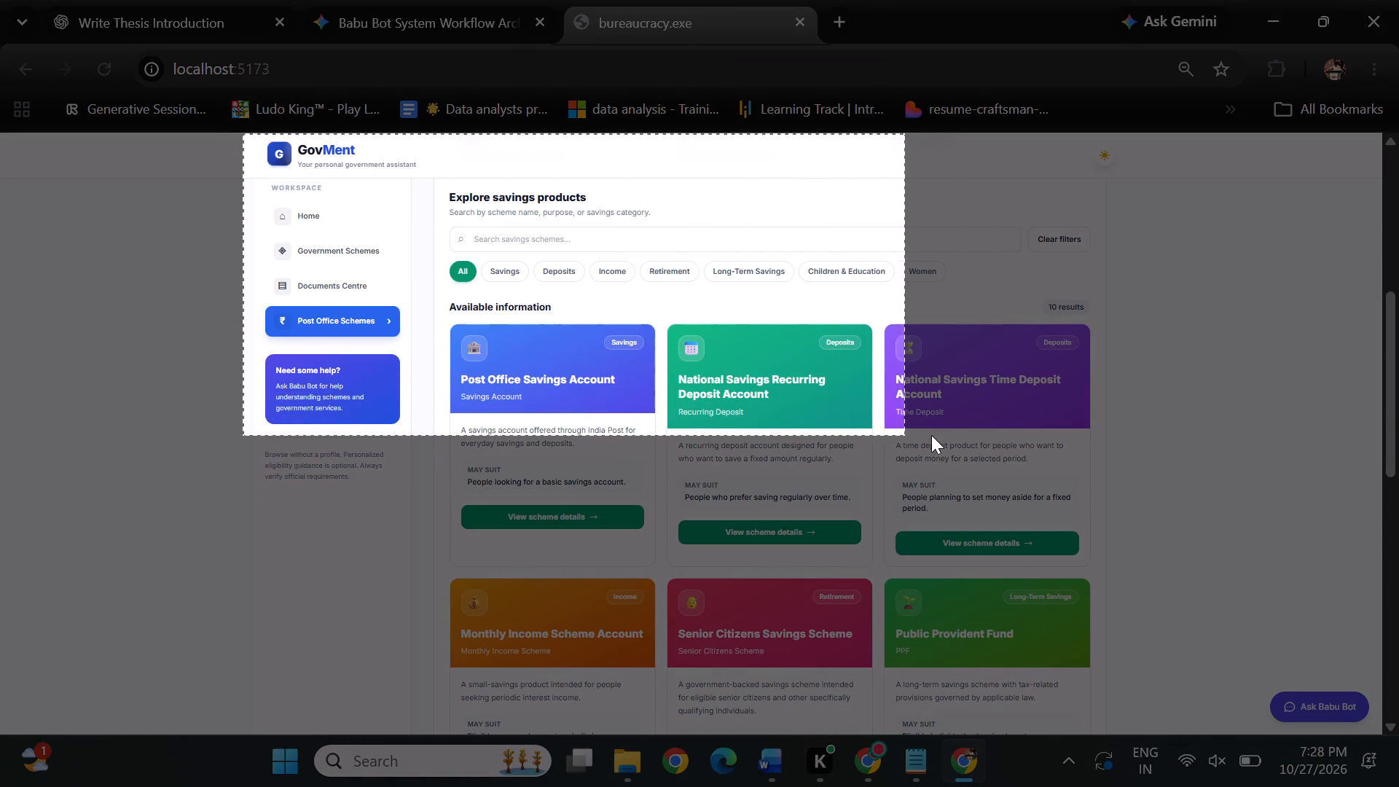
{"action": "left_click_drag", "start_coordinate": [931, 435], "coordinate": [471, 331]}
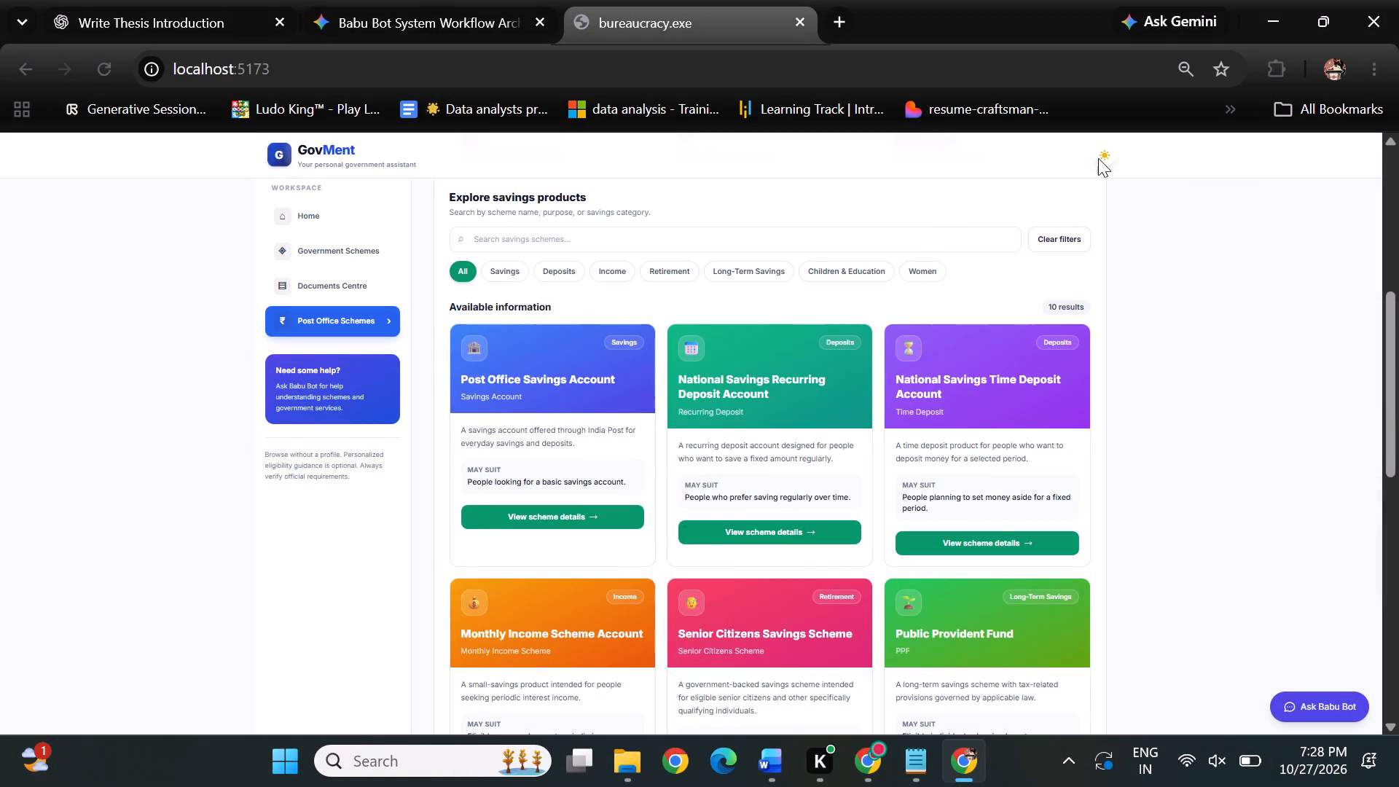
Switch the GovMent application to its dark theme.
{"action": "left_click", "coordinate": [1102, 157]}
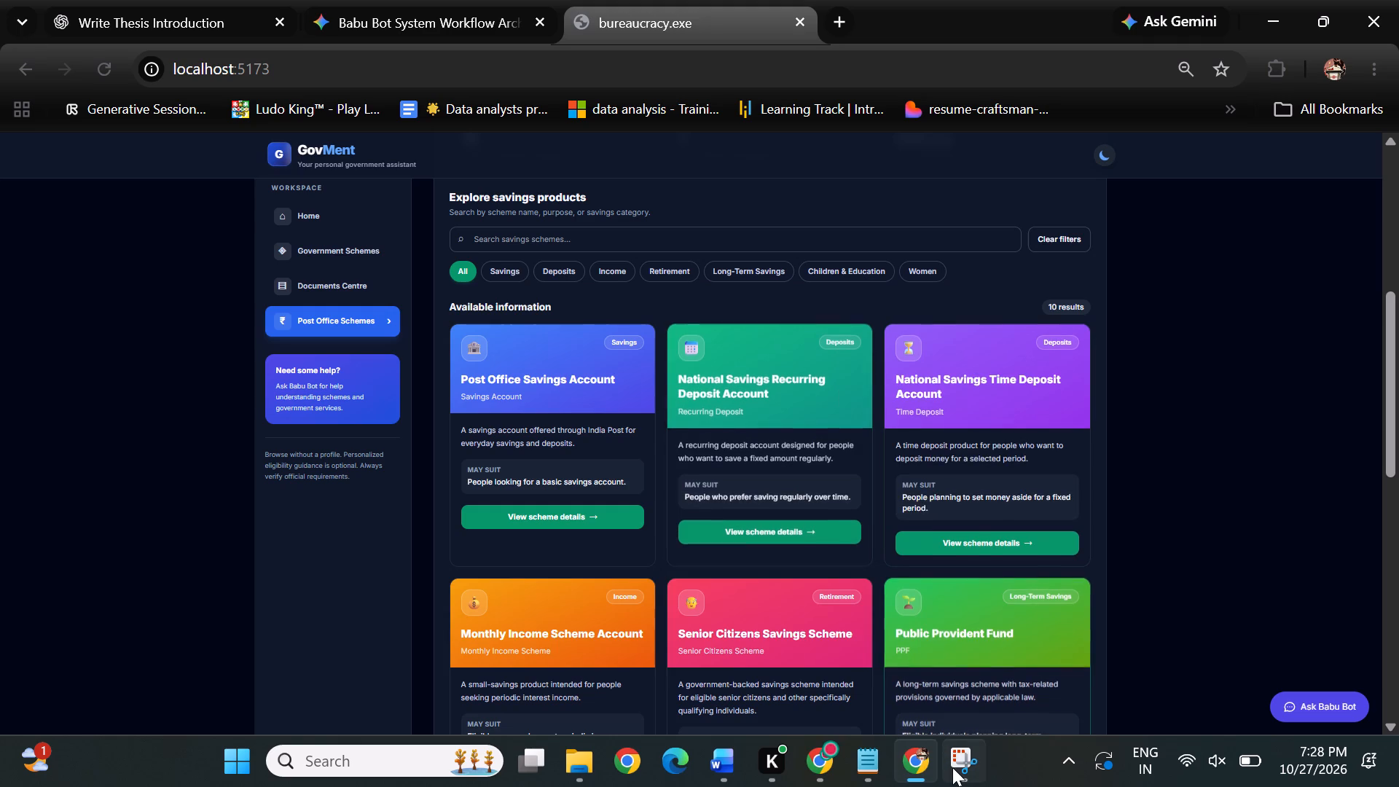
{"action": "left_click", "coordinate": [955, 770]}
{"action": "left_click", "coordinate": [466, 284]}
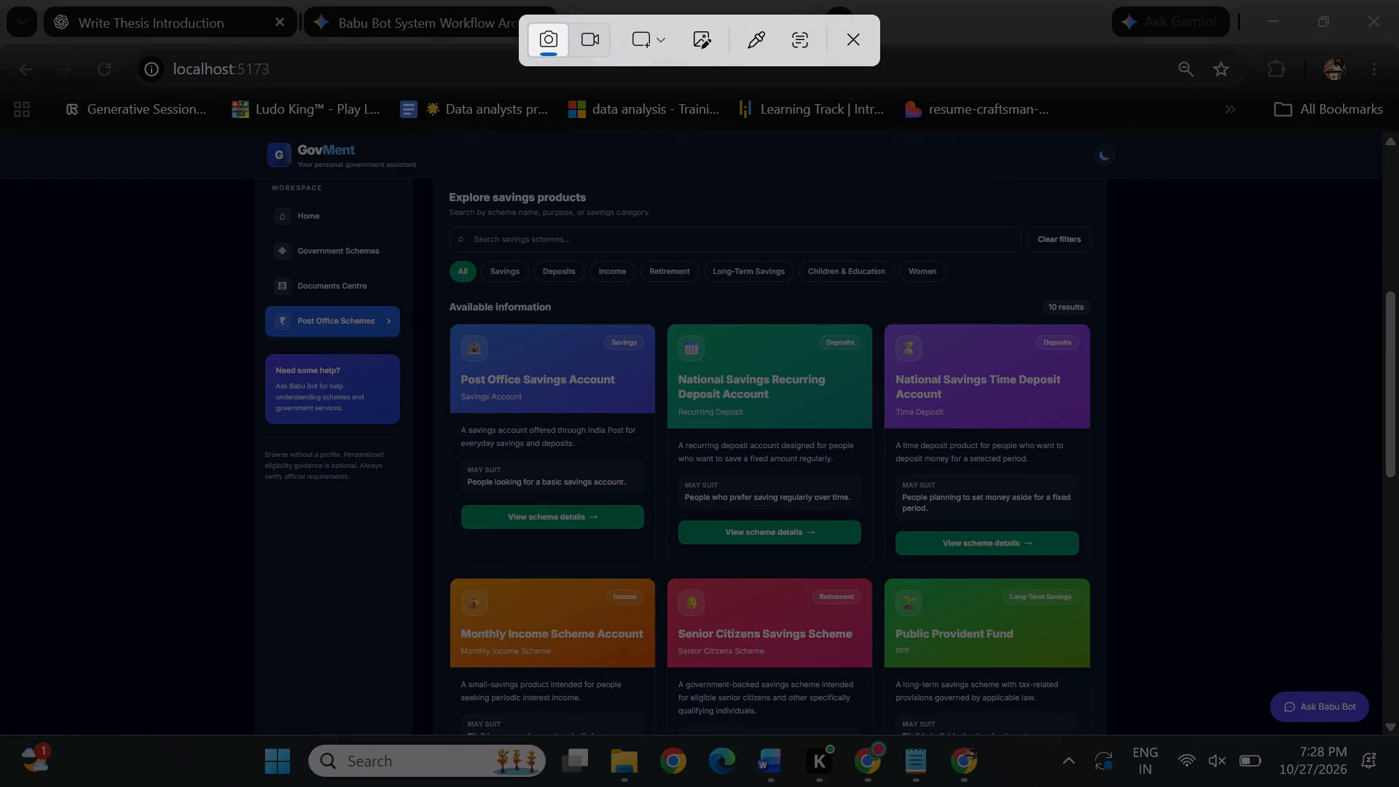
{"action": "left_click_drag", "start_coordinate": [258, 136], "coordinate": [882, 536]}
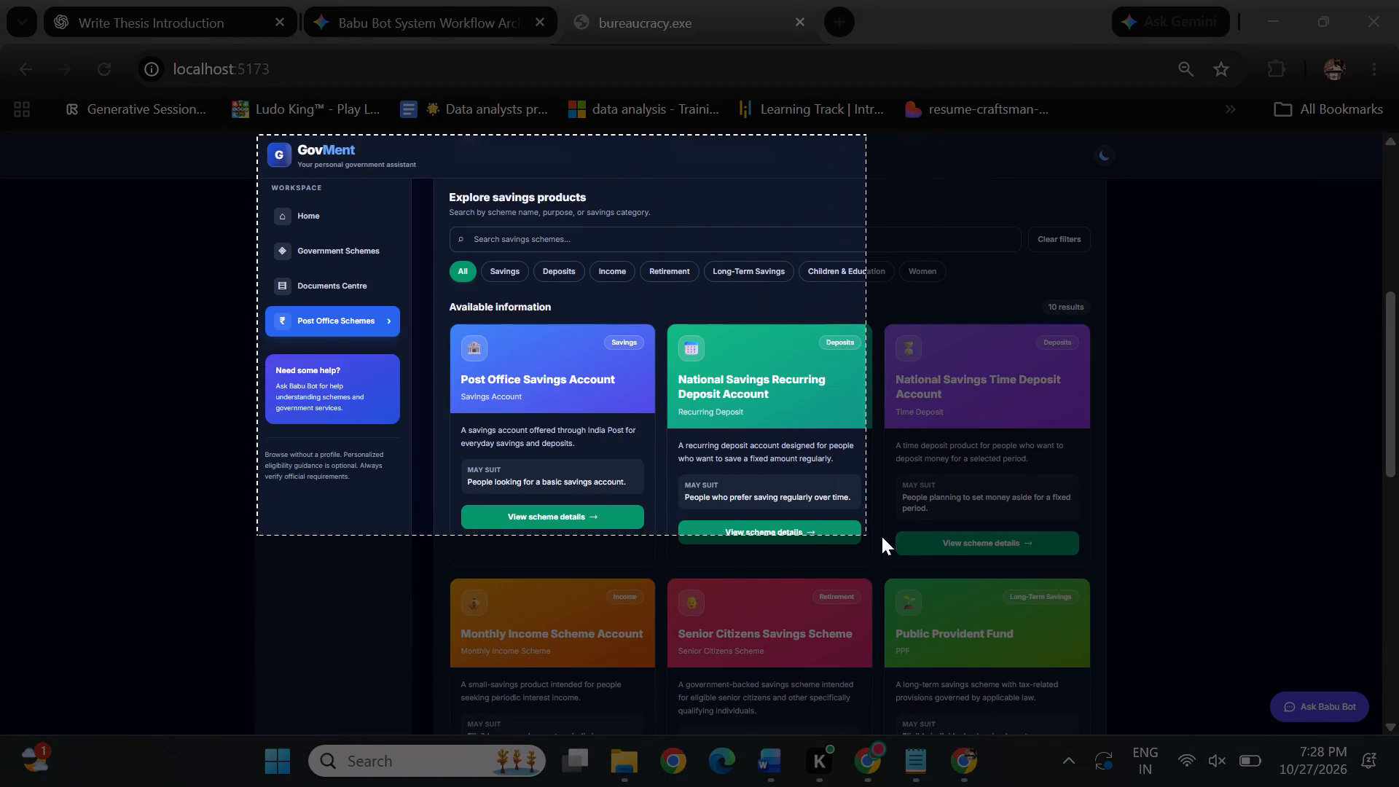
{"action": "left_click_drag", "start_coordinate": [882, 536], "coordinate": [1129, 719]}
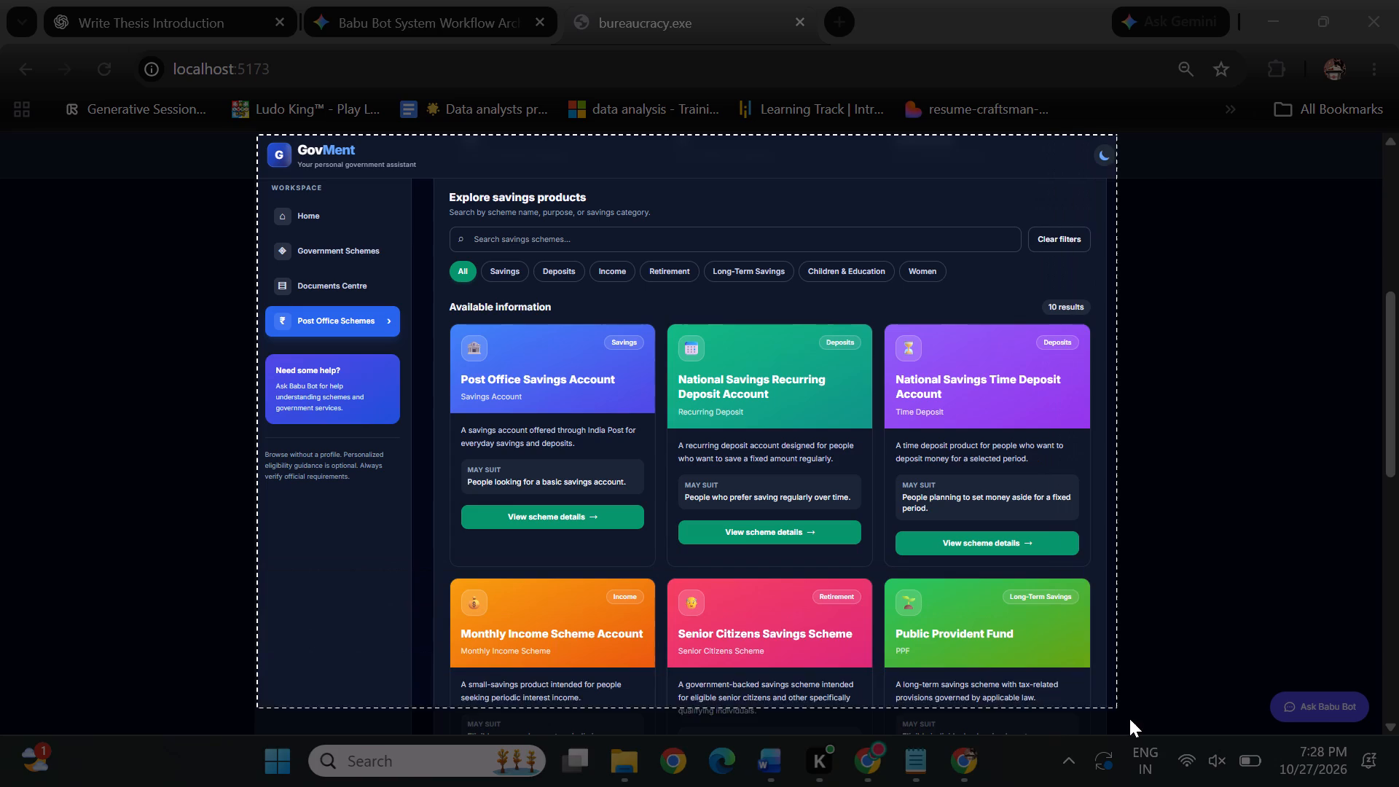
{"action": "left_click_drag", "start_coordinate": [1129, 719], "coordinate": [1113, 726]}
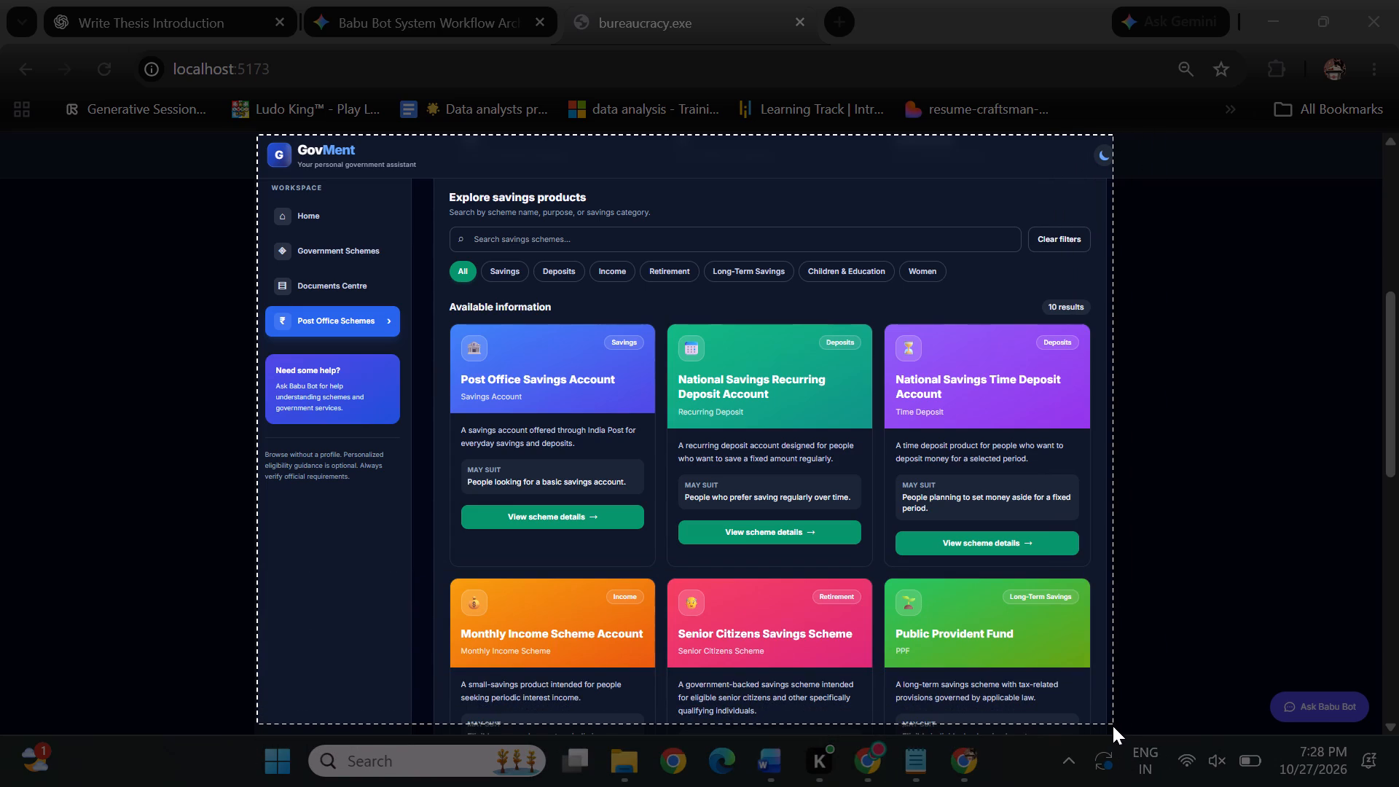
{"action": "left_click_drag", "start_coordinate": [1113, 726], "coordinate": [1129, 743]}
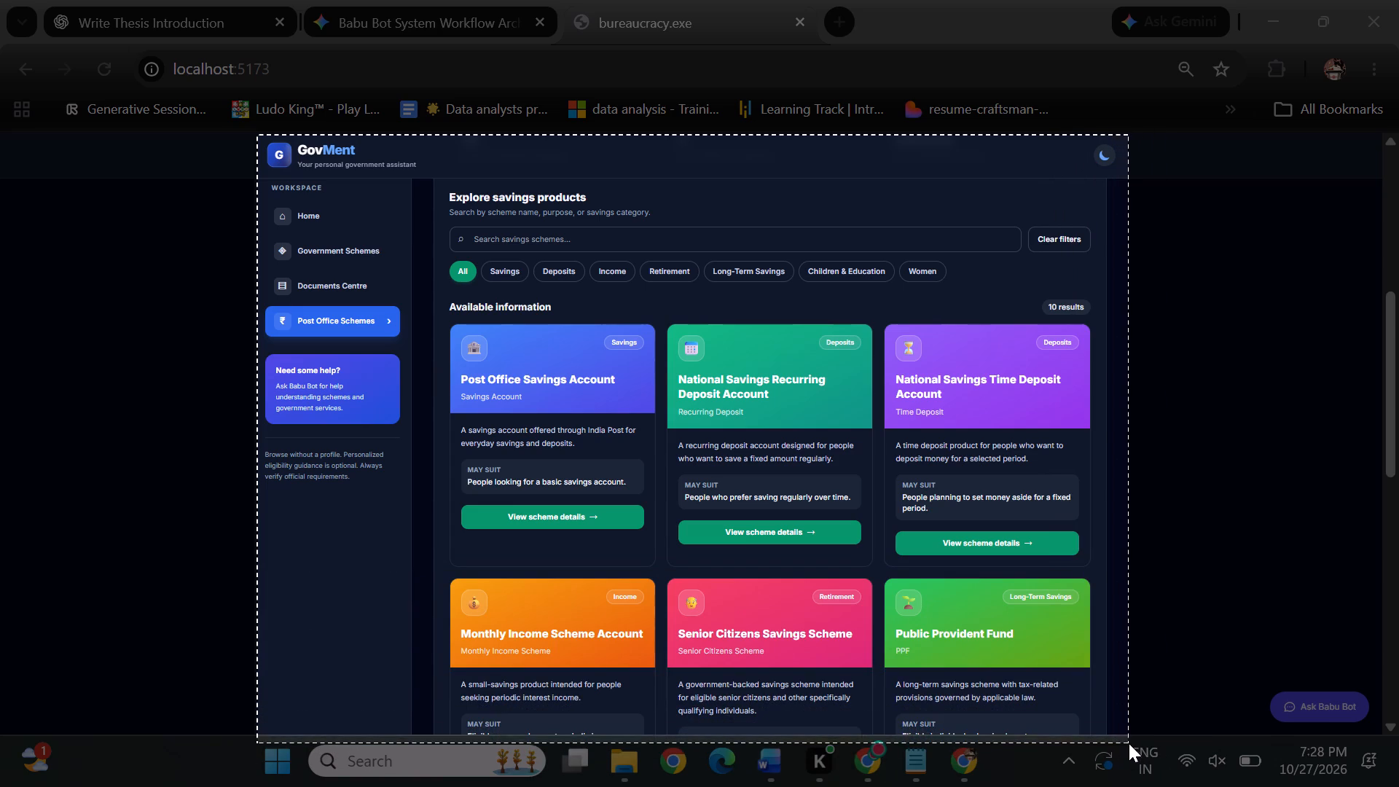
{"action": "left_click_drag", "start_coordinate": [1129, 743], "coordinate": [1119, 731]}
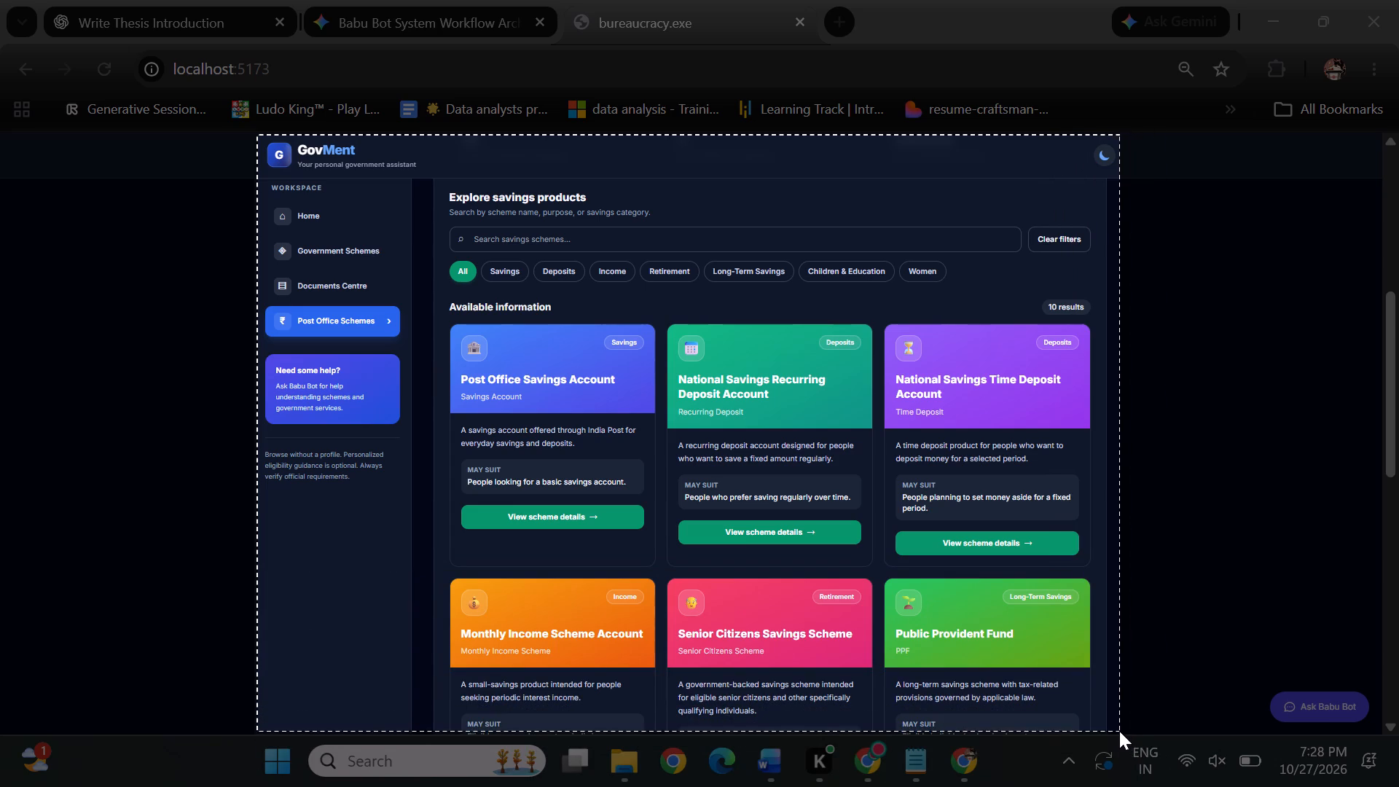
{"action": "left_click_drag", "start_coordinate": [1119, 731], "coordinate": [1119, 733]}
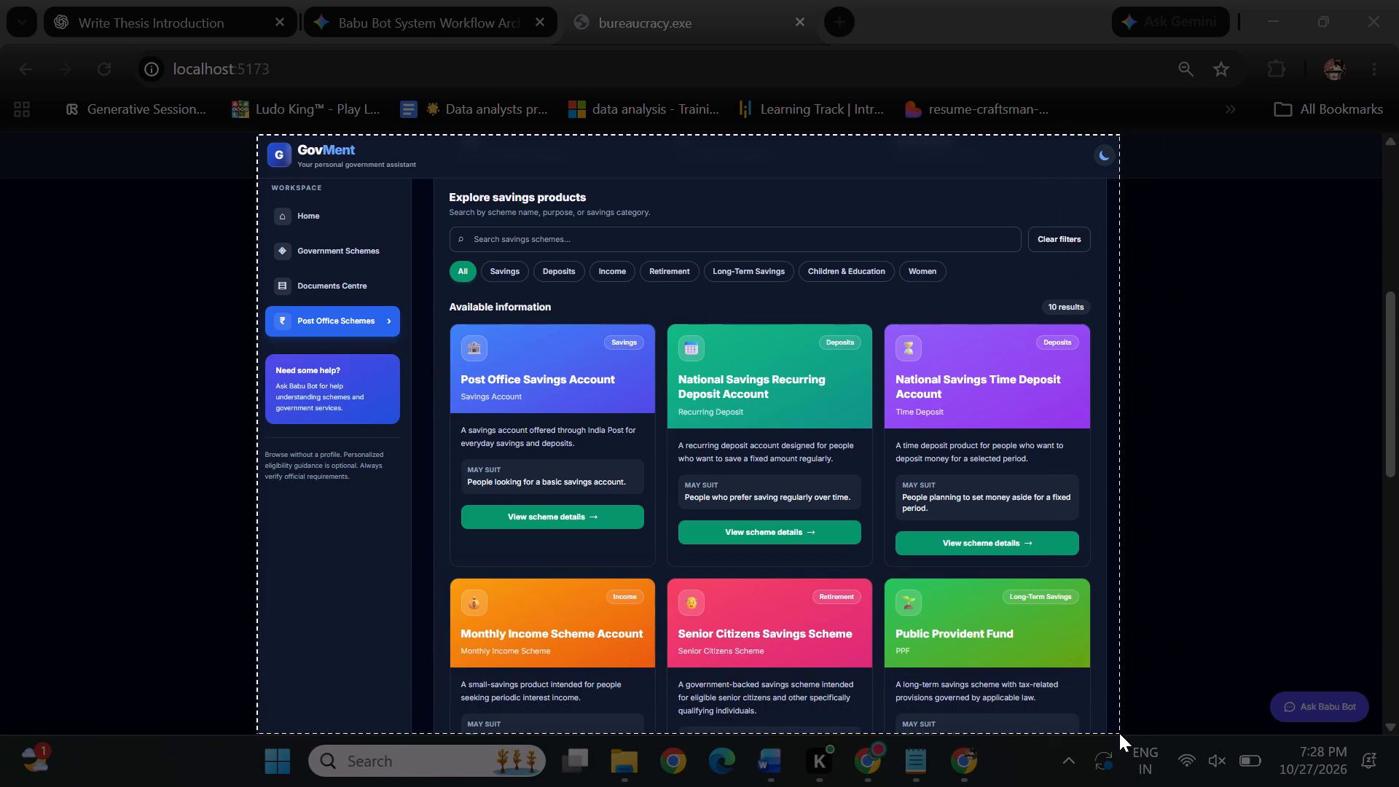
{"action": "left_click_drag", "start_coordinate": [1119, 733], "coordinate": [1124, 735]}
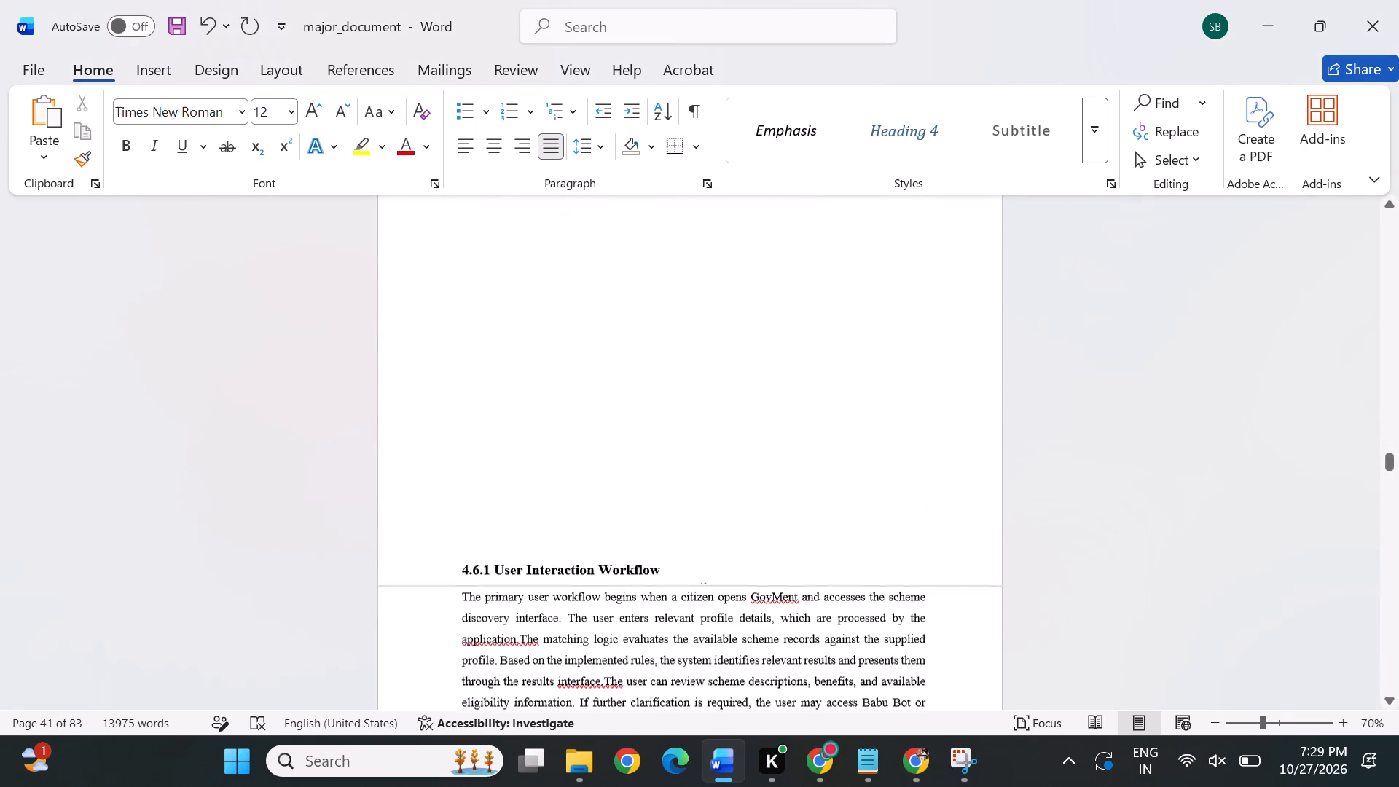
{"action": "scroll", "coordinate": [672, 439], "scroll_direction": "up", "scroll_amount": 2}
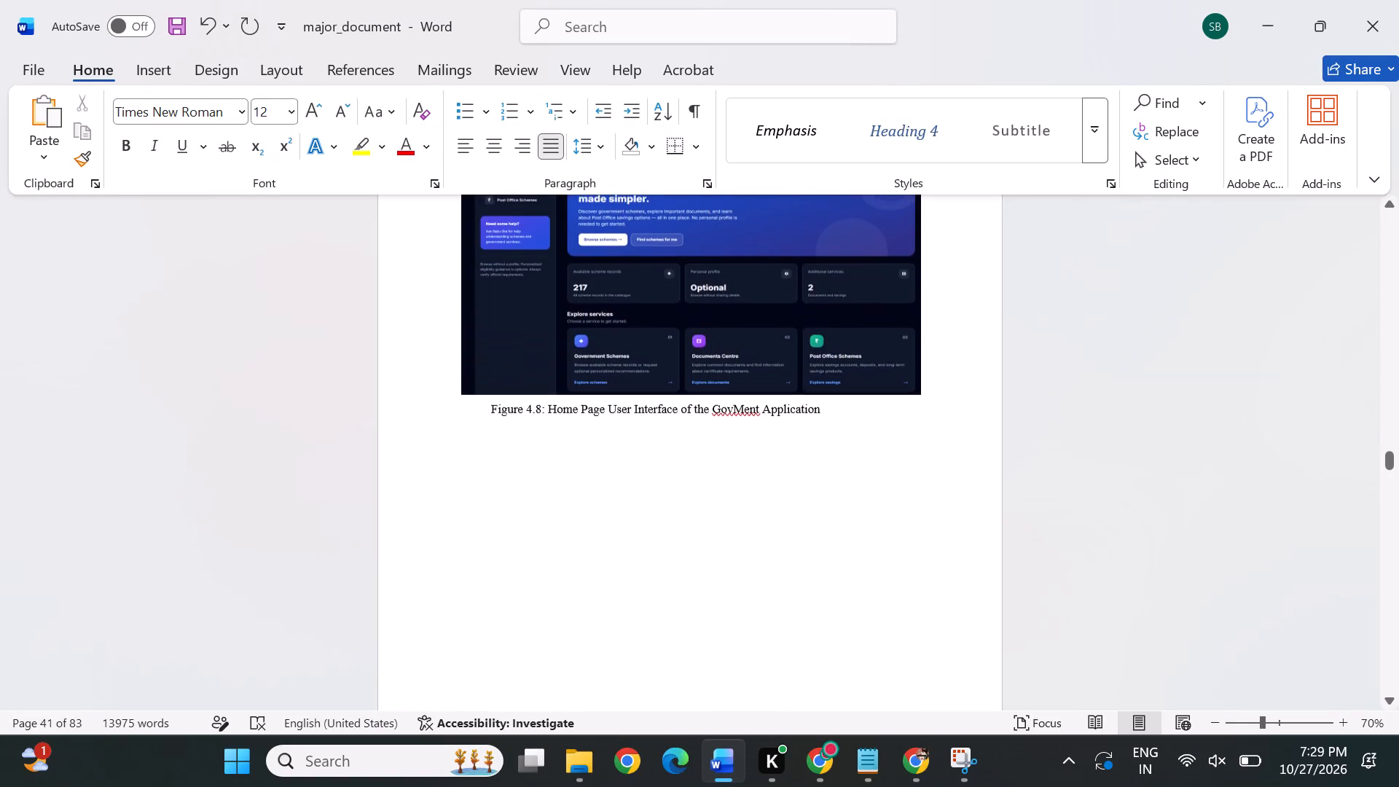
{"action": "scroll", "coordinate": [684, 433], "scroll_direction": "up", "scroll_amount": 2}
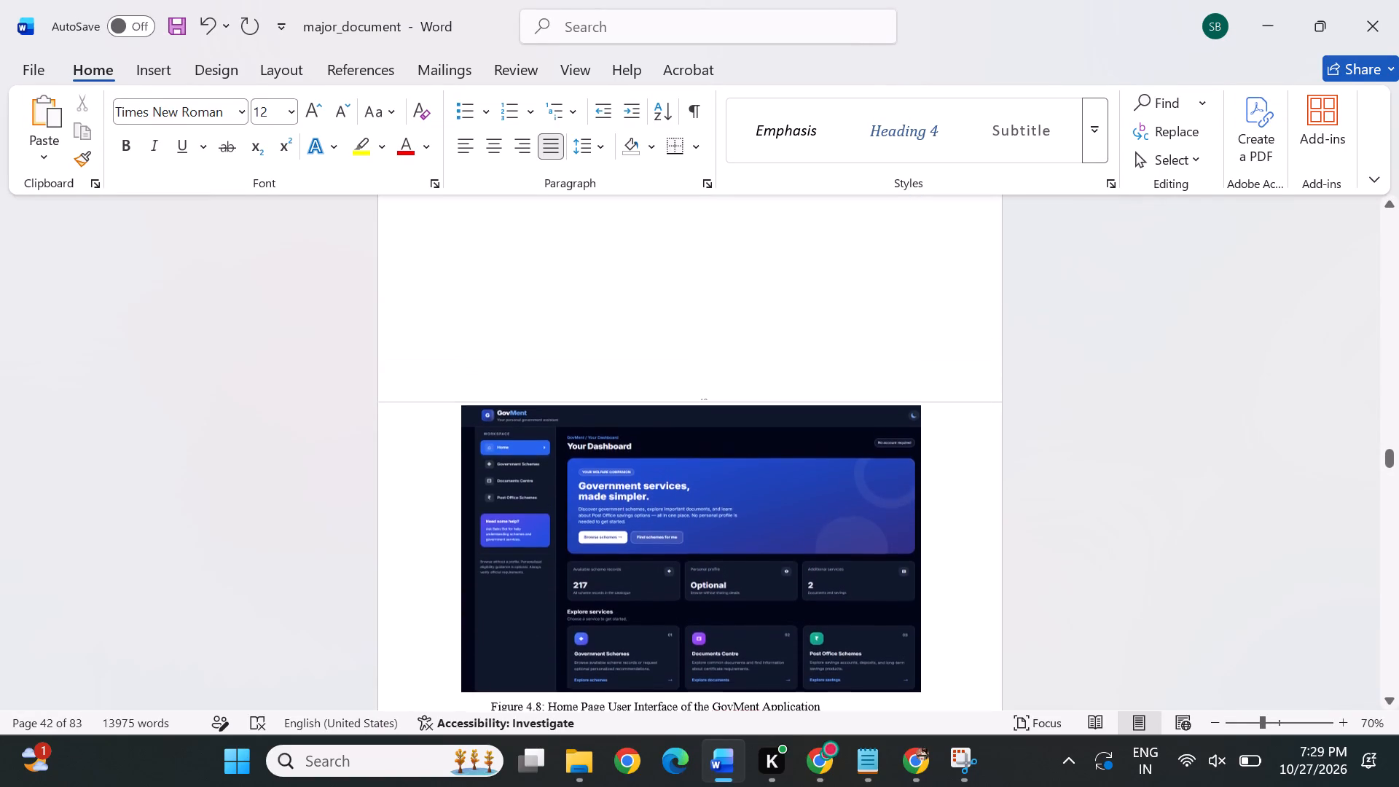
{"action": "scroll", "coordinate": [686, 447], "scroll_direction": "up", "scroll_amount": 1}
{"action": "scroll", "coordinate": [595, 390], "scroll_direction": "up", "scroll_amount": 1}
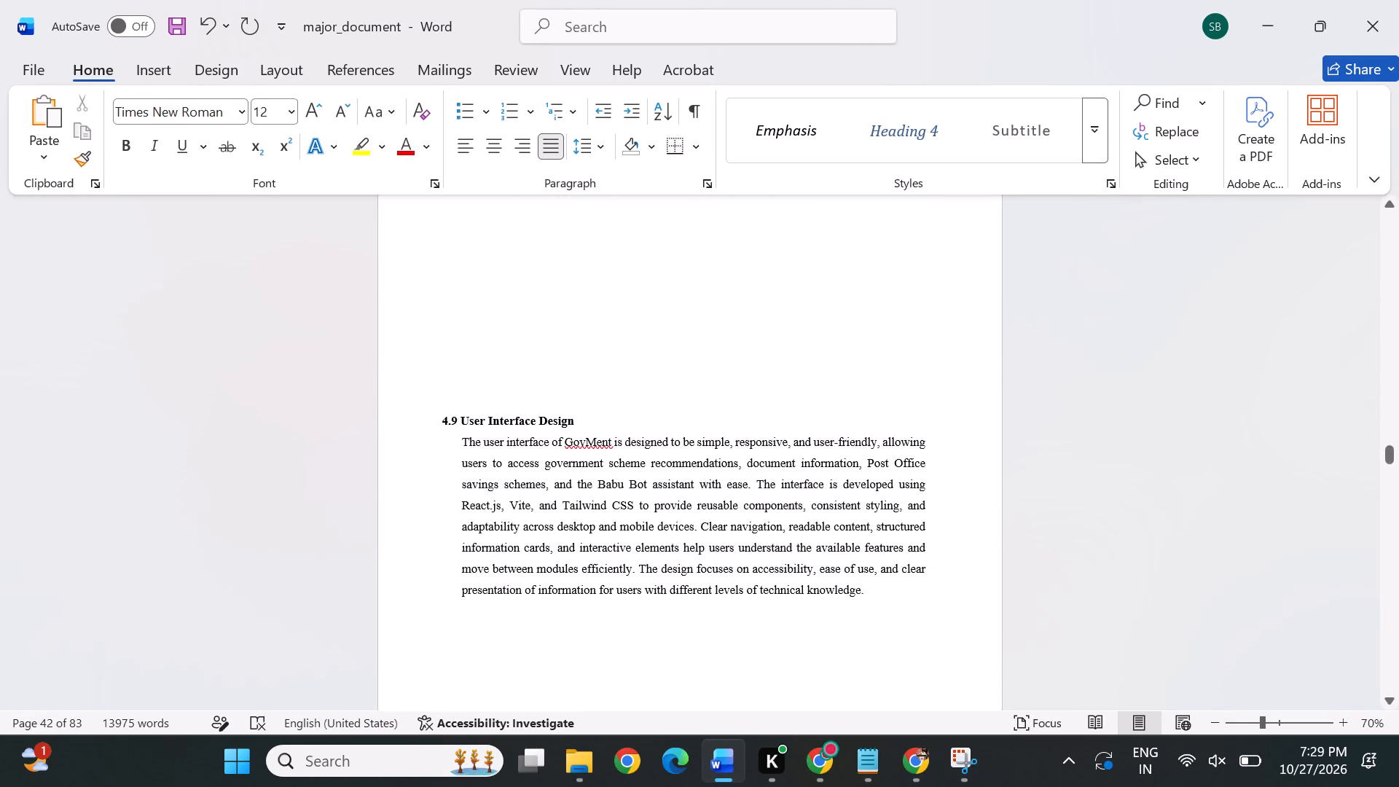
{"action": "scroll", "coordinate": [563, 345], "scroll_direction": "up", "scroll_amount": 2}
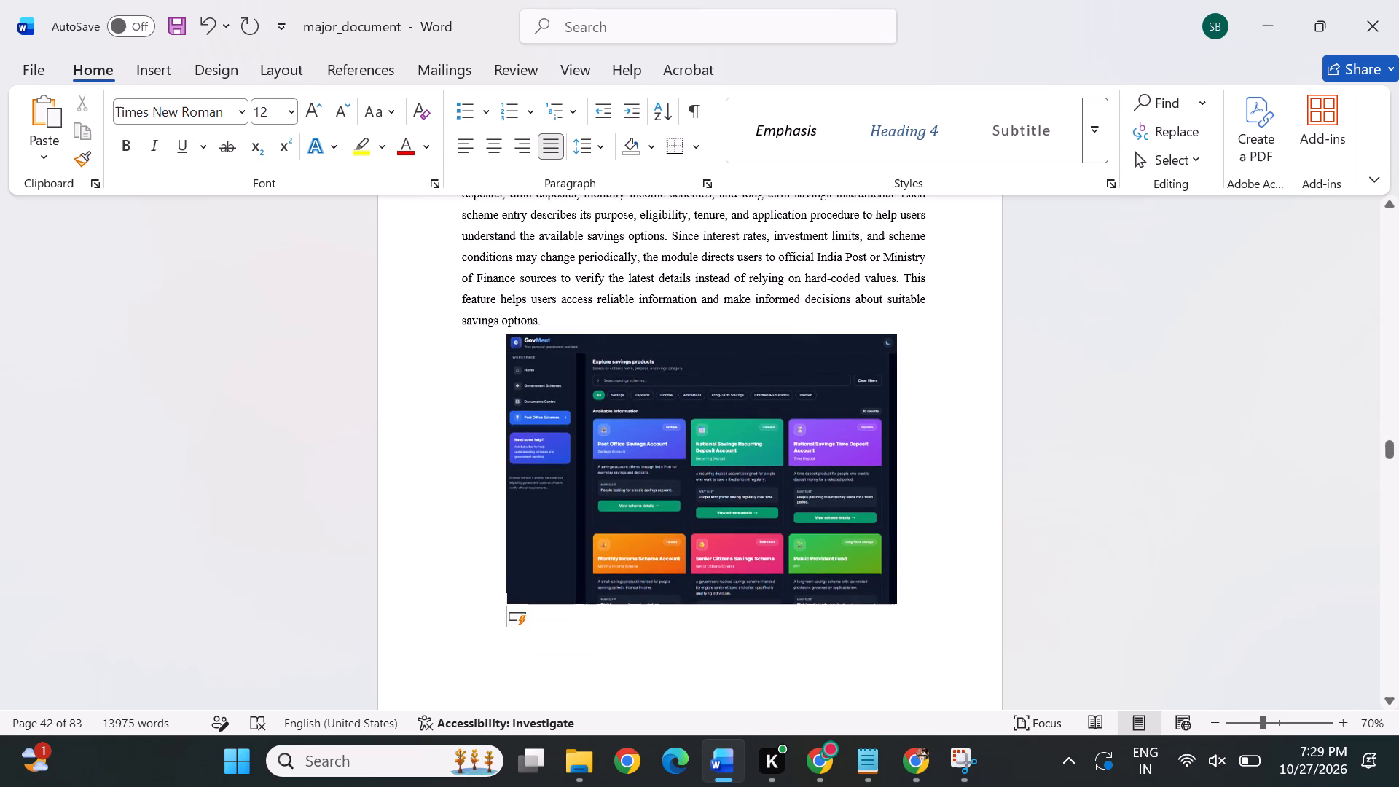
{"action": "scroll", "coordinate": [667, 474], "scroll_direction": "up", "scroll_amount": 1}
{"action": "scroll", "coordinate": [667, 393], "scroll_direction": "down", "scroll_amount": 2}
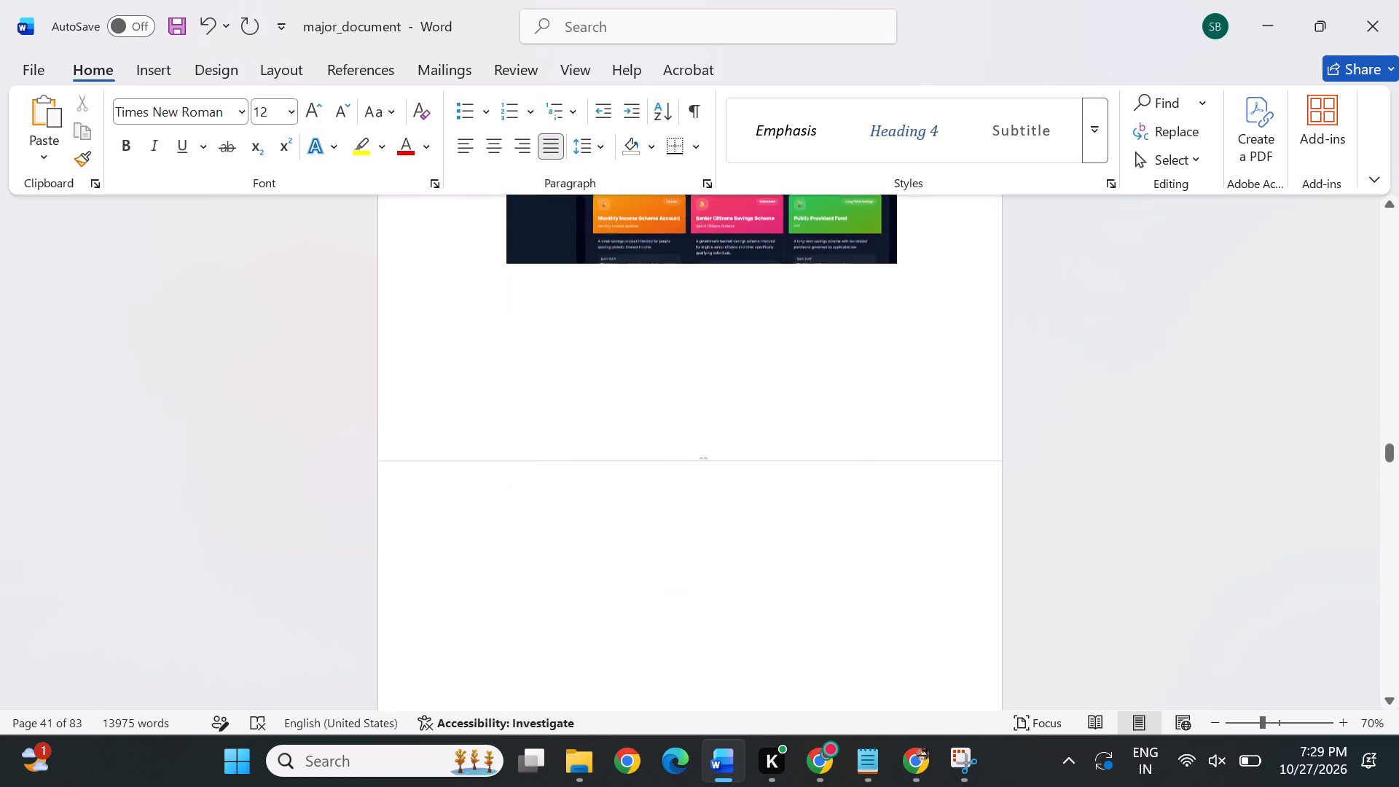
{"action": "scroll", "coordinate": [667, 393], "scroll_direction": "down", "scroll_amount": 2}
{"action": "scroll", "coordinate": [607, 533], "scroll_direction": "down", "scroll_amount": 1}
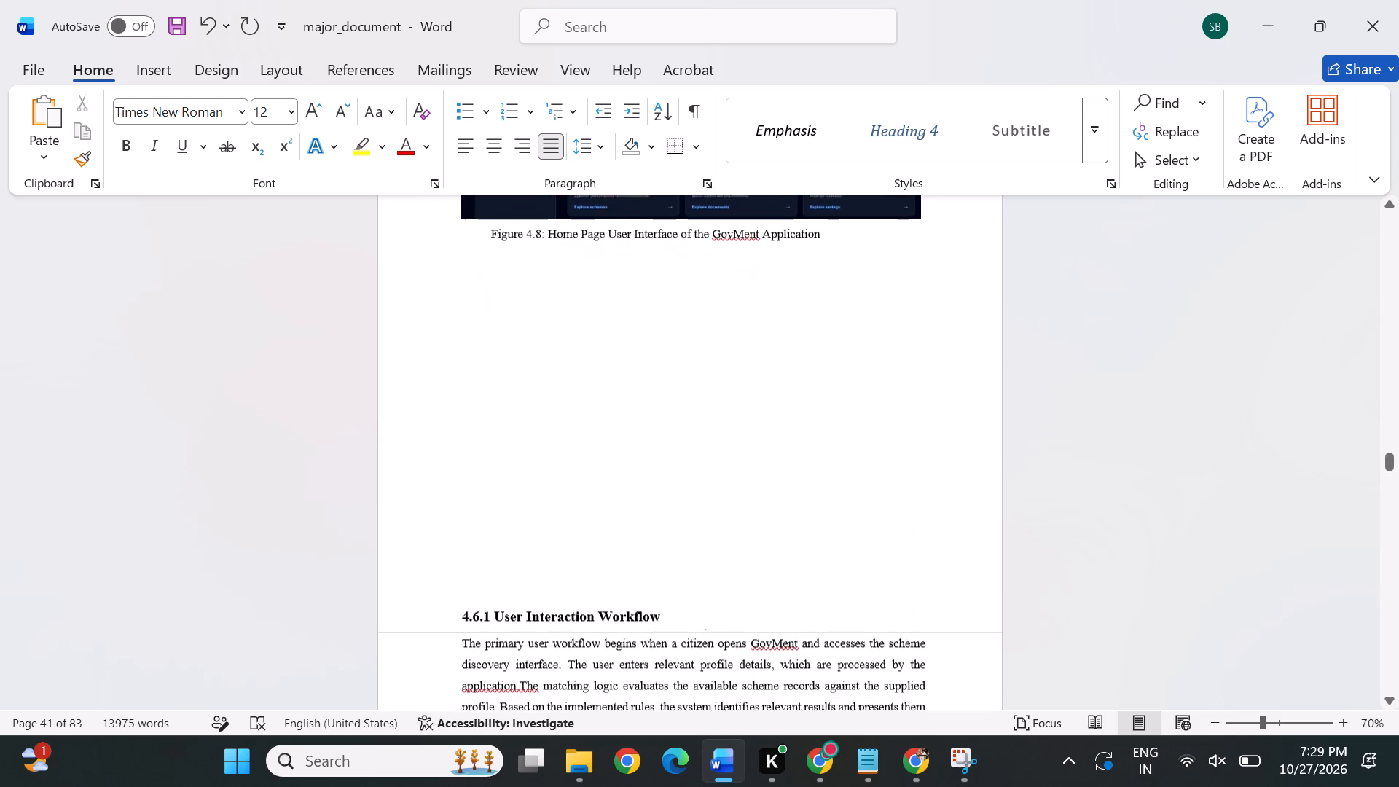
{"action": "scroll", "coordinate": [541, 322], "scroll_direction": "up", "scroll_amount": 1}
{"action": "left_click", "coordinate": [534, 279]}
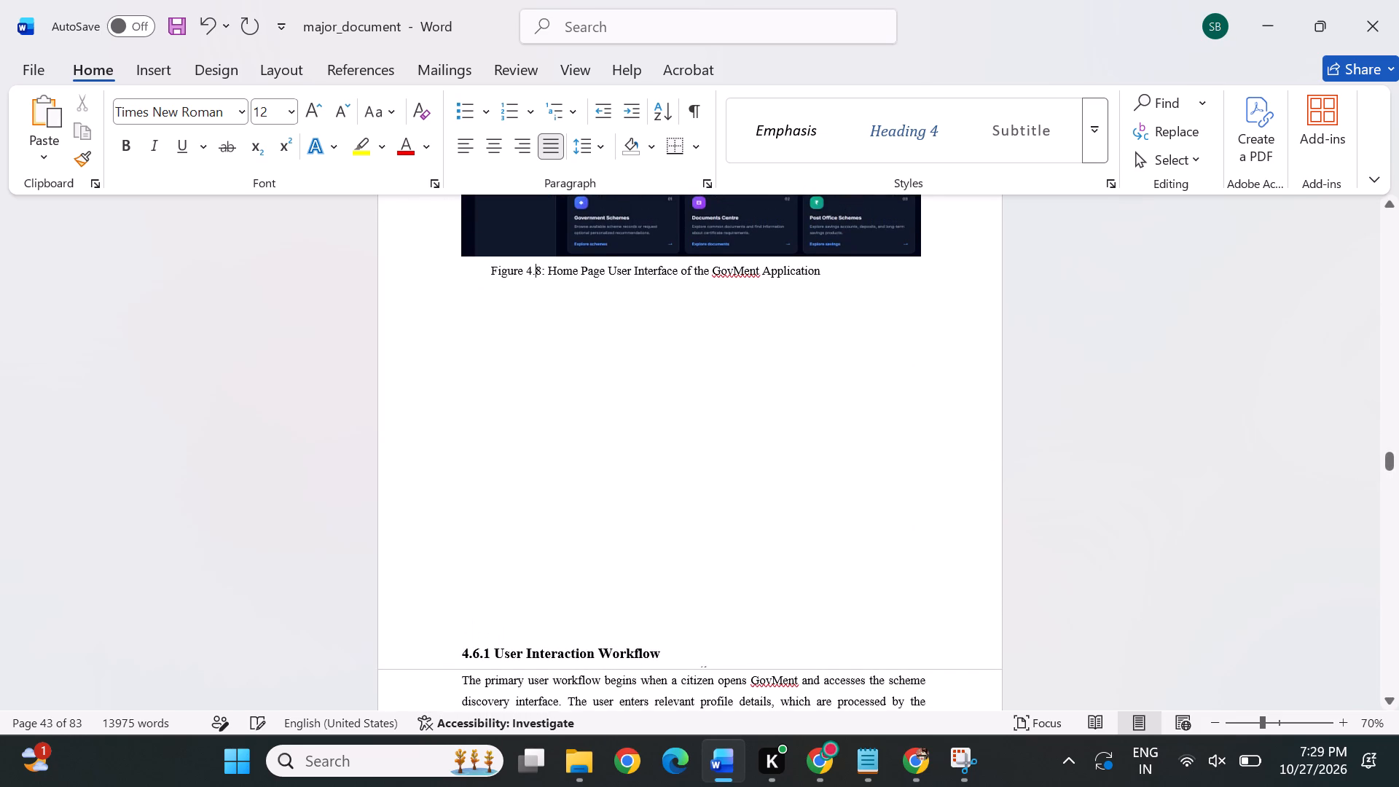
{"action": "key", "text": "Delete"}
{"action": "key", "text": "8"}
{"action": "key", "text": "Left"}
{"action": "key", "text": "Delete"}
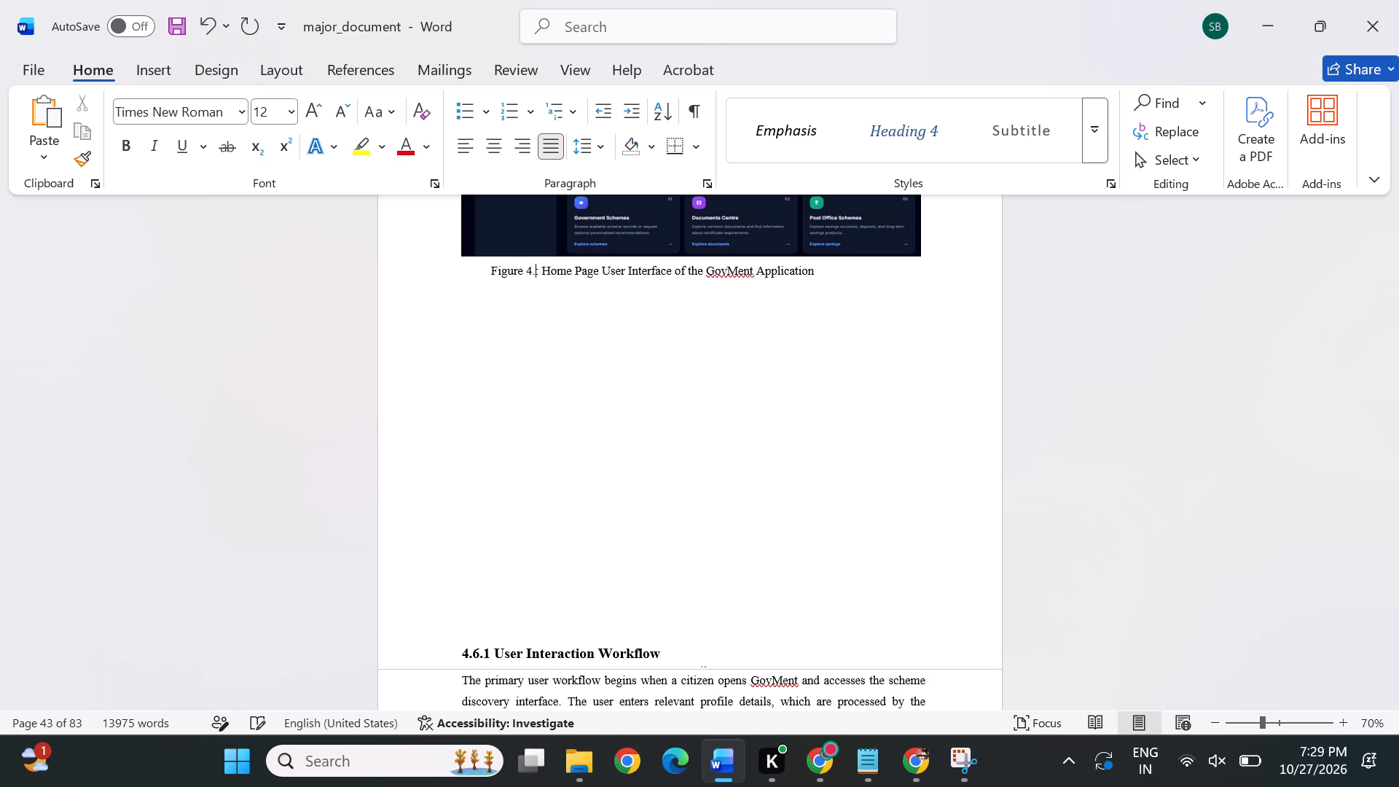
{"action": "key", "text": "9"}
Paste the copied Post Office Savings Schemes caption on the line below the savings products screenshot in section 4.8.
{"action": "scroll", "coordinate": [534, 279], "scroll_direction": "up", "scroll_amount": 1}
{"action": "scroll", "coordinate": [576, 216], "scroll_direction": "up", "scroll_amount": 1}
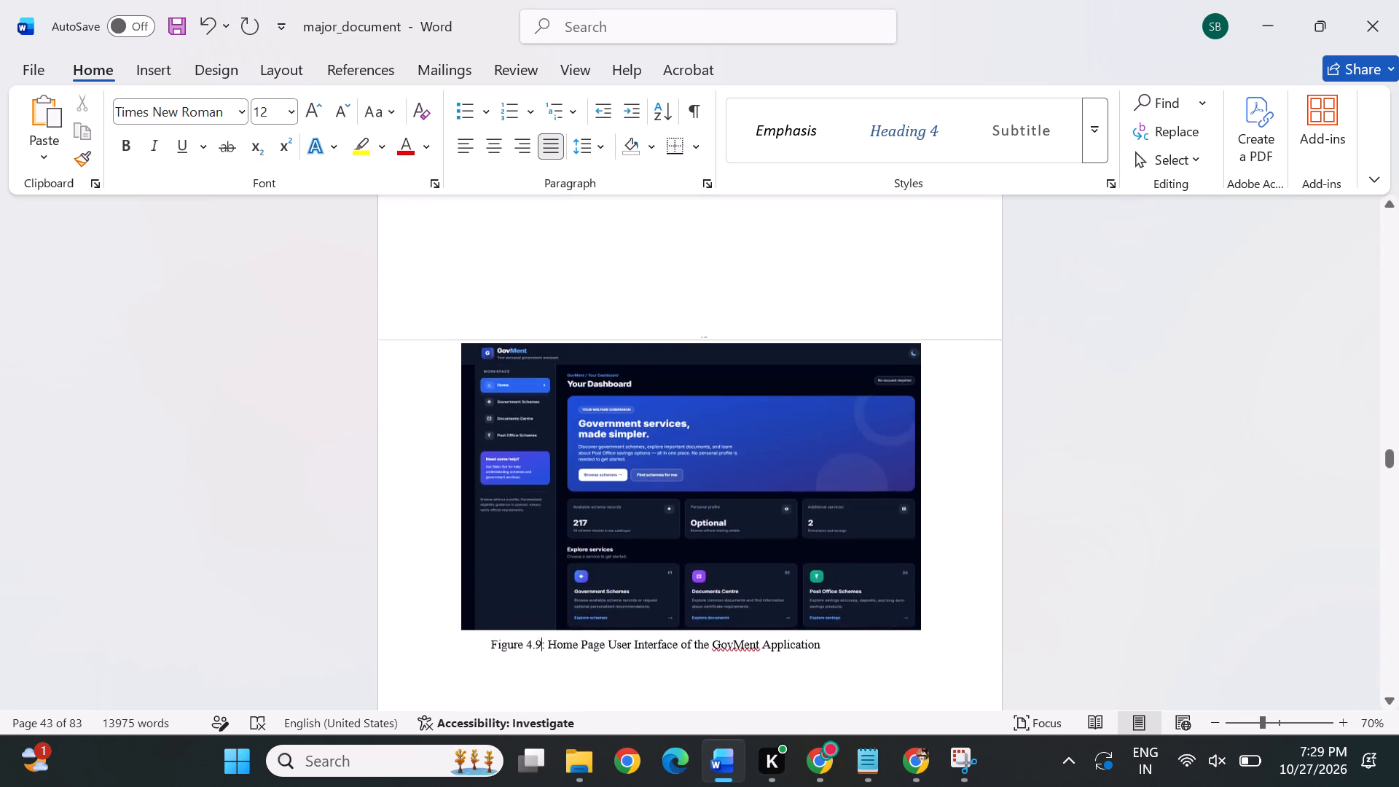
{"action": "scroll", "coordinate": [576, 216], "scroll_direction": "up", "scroll_amount": 1}
{"action": "scroll", "coordinate": [576, 468], "scroll_direction": "up", "scroll_amount": 2}
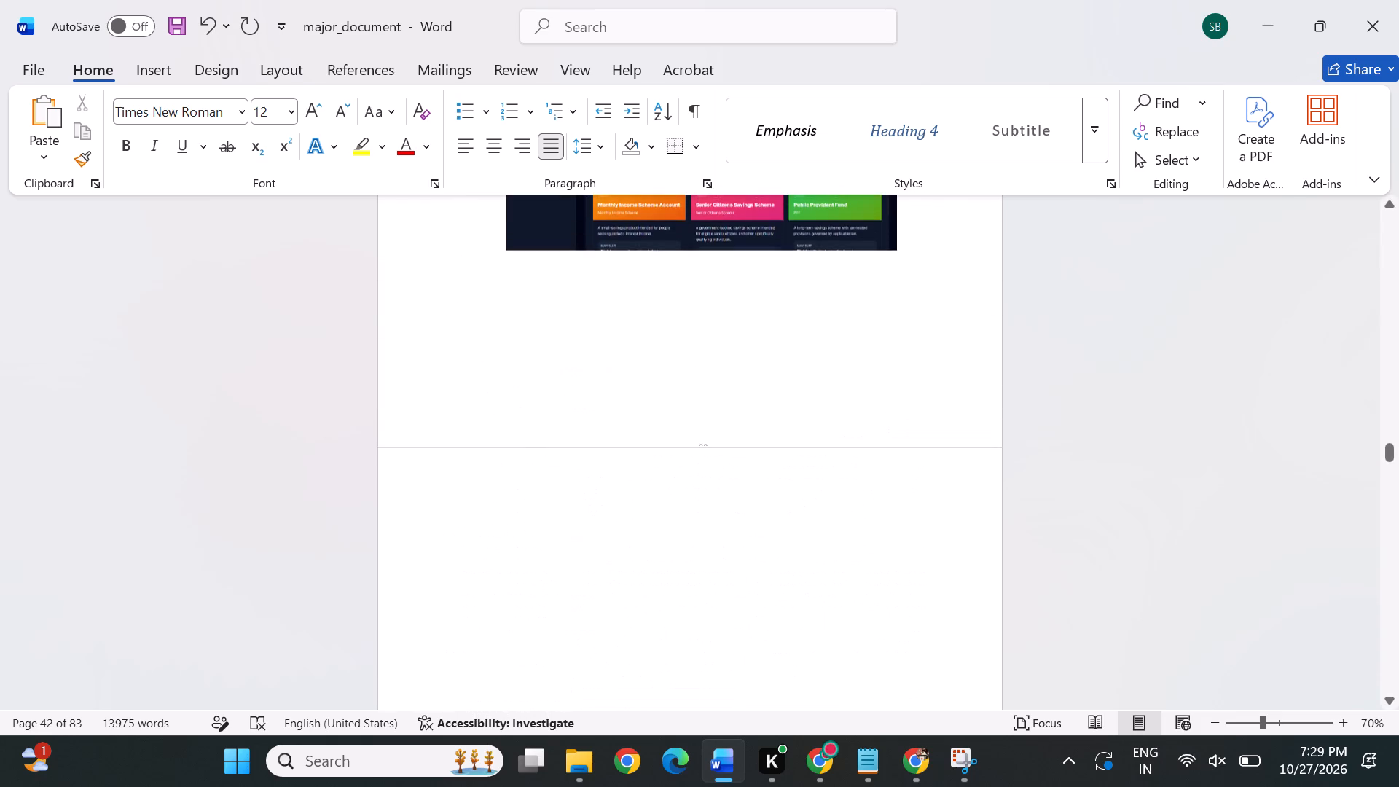
{"action": "scroll", "coordinate": [609, 434], "scroll_direction": "up", "scroll_amount": 1}
{"action": "left_click", "coordinate": [516, 390]}
{"action": "key", "text": "ctrl+v"}
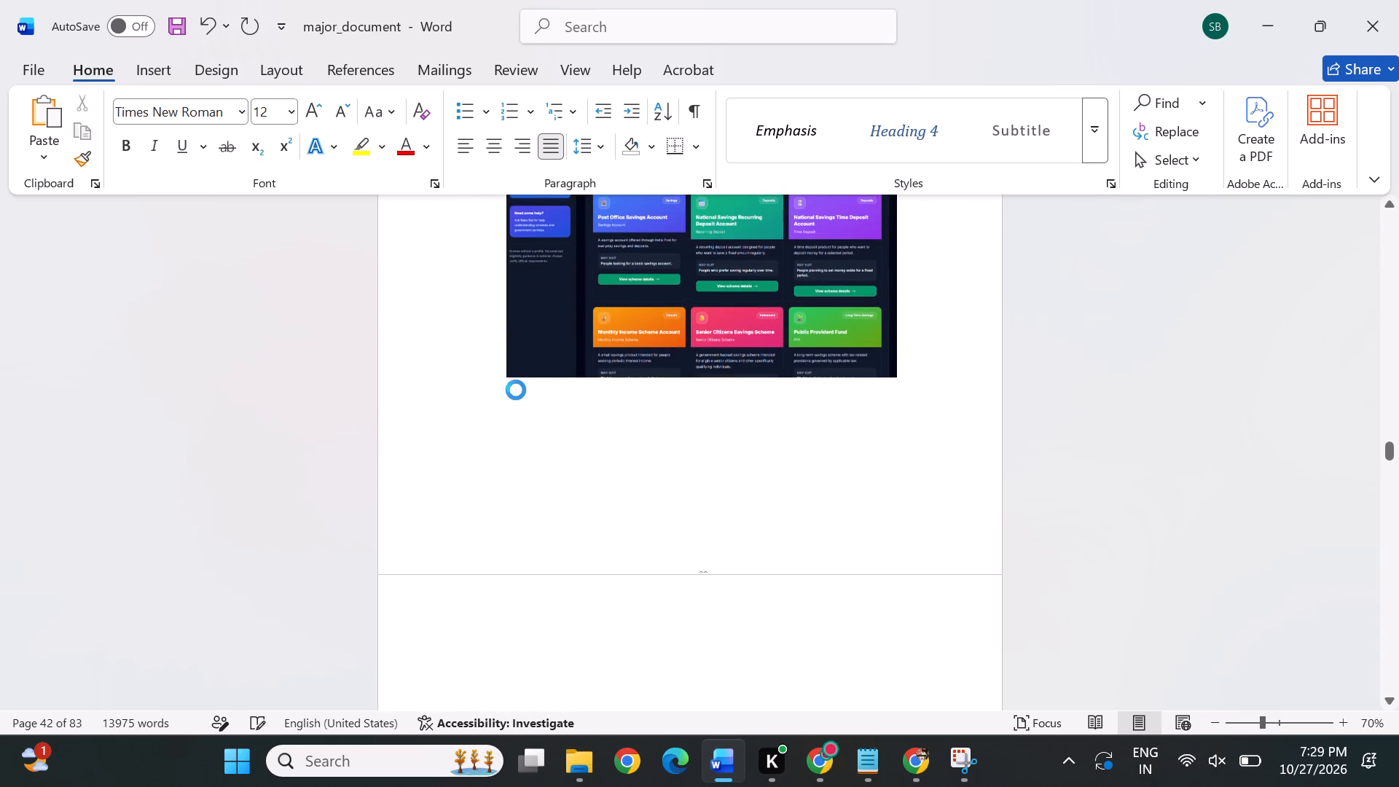
Renumber the pasted Post Office Savings Schemes caption as Figure 4.8.
{"action": "key", "text": "Left"}
{"action": "key", "text": "Left"}
{"action": "key", "text": "Left"}
{"action": "key", "text": "Left"}
{"action": "key", "text": "Left"}
{"action": "key", "text": "Left"}
{"action": "key", "text": "Left"}
{"action": "key", "text": "Left"}
{"action": "key", "text": "Left"}
{"action": "key", "text": "Left"}
{"action": "key", "text": "Left"}
{"action": "key", "text": "Left"}
{"action": "key", "text": "Left"}
{"action": "key", "text": "Left"}
{"action": "key", "text": "Left"}
{"action": "key", "text": "Left"}
{"action": "key", "text": "Left"}
{"action": "key", "text": "Left"}
{"action": "key", "text": "Left"}
{"action": "key", "text": "Left"}
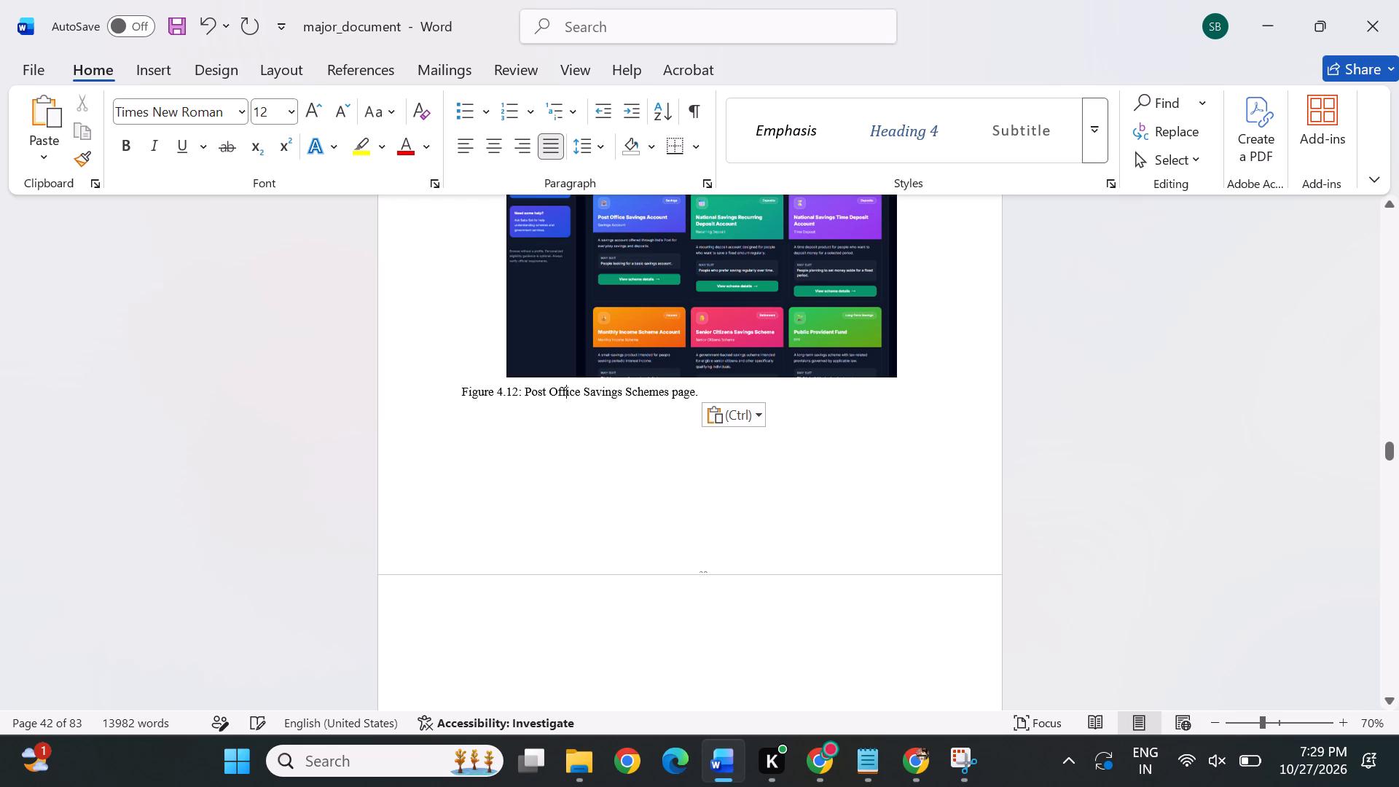
{"action": "key", "text": "Left"}
{"action": "key", "text": "Left"}
{"action": "key", "text": "Left"}
{"action": "key", "text": "Left"}
{"action": "key", "text": "Left"}
{"action": "key", "text": "Left"}
{"action": "key", "text": "Delete"}
{"action": "key", "text": "Delete"}
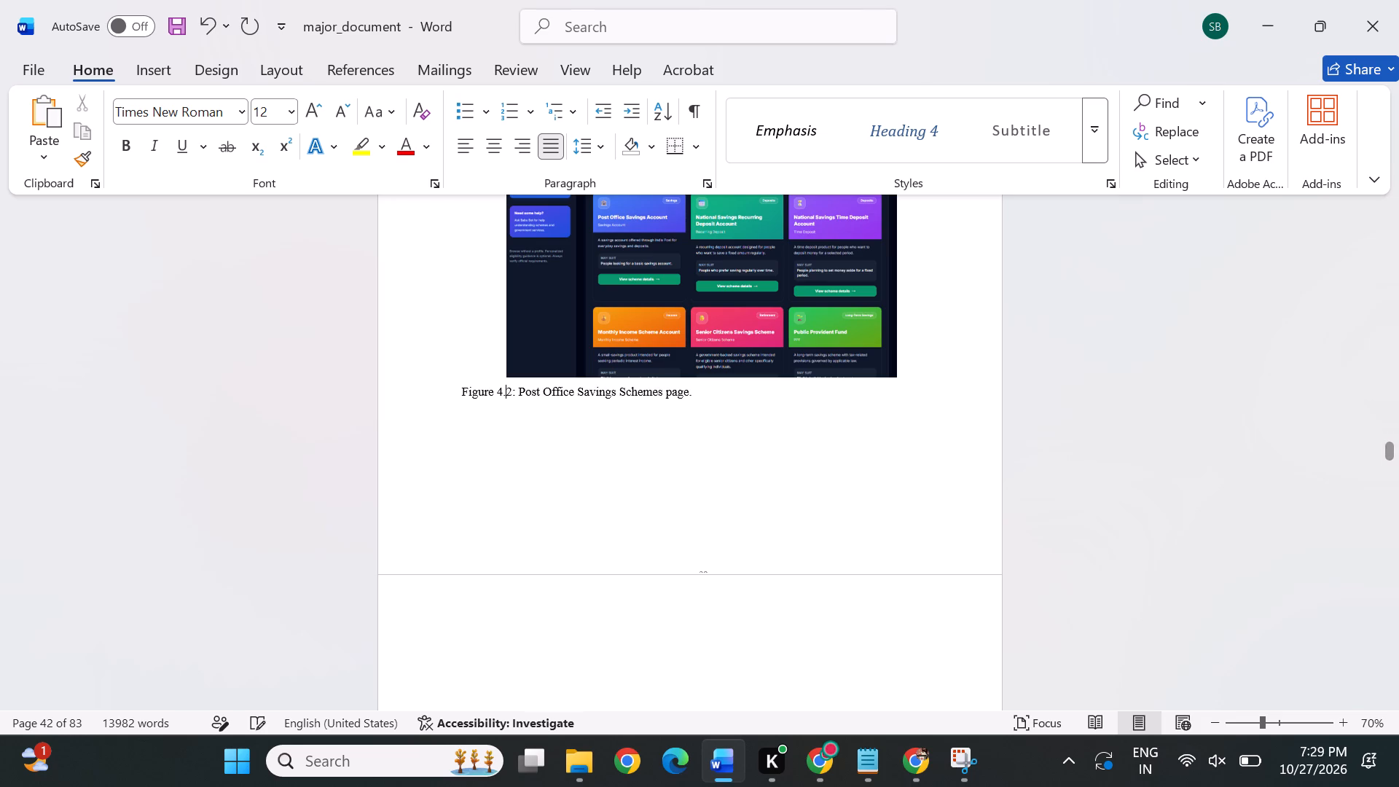
{"action": "key", "text": "8"}
Indent the Figure 4.8 caption by five tab stops so it sits roughly centred under the savings products screenshot.
{"action": "key", "text": "Left"}
{"action": "key", "text": "Left"}
{"action": "key", "text": "Left"}
{"action": "key", "text": "Left"}
{"action": "key", "text": "Left"}
{"action": "key", "text": "Left"}
{"action": "key", "text": "Left"}
{"action": "key", "text": "Left"}
{"action": "key", "text": "Left"}
{"action": "key", "text": "Left"}
{"action": "key", "text": "Tab"}
{"action": "key", "text": "Tab"}
{"action": "key", "text": "Tab"}
{"action": "key", "text": "Tab"}
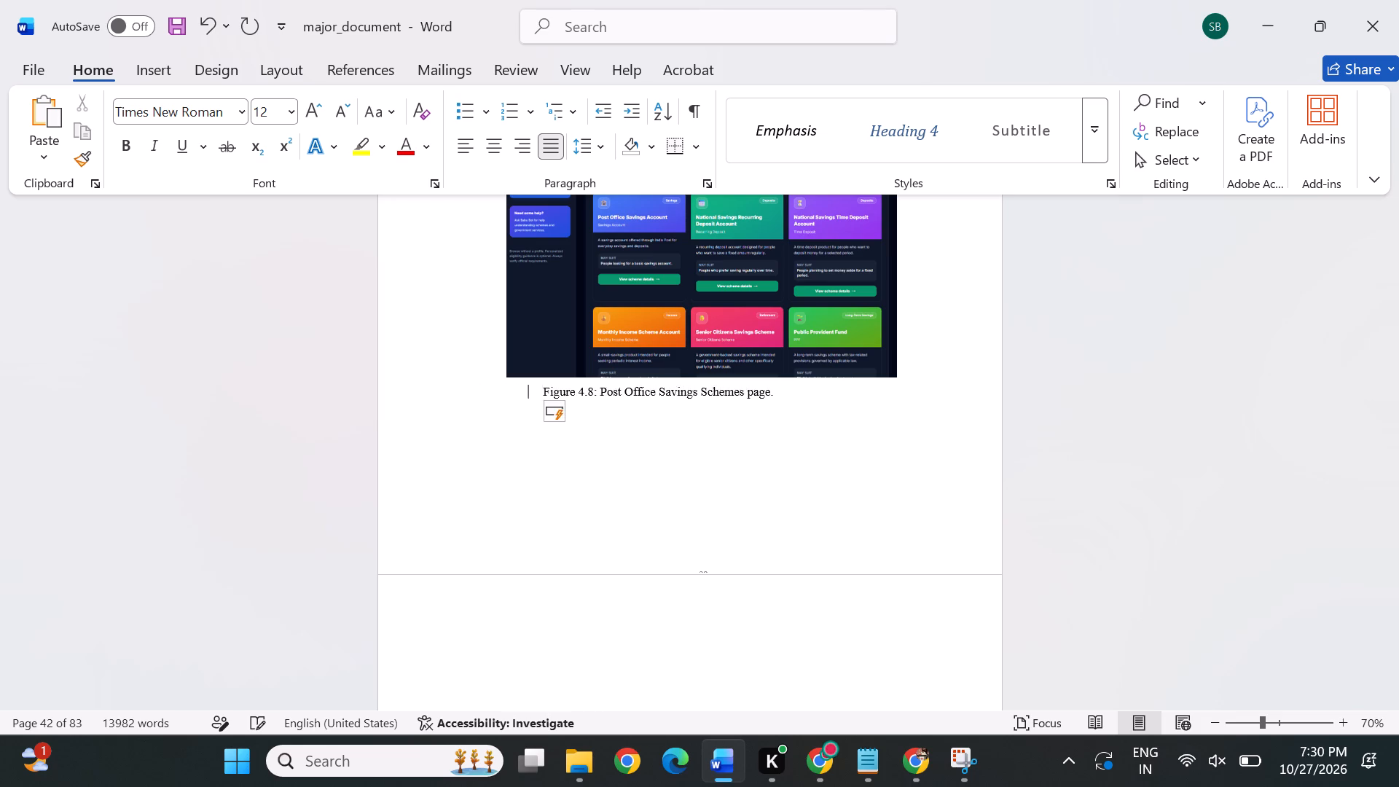
{"action": "key", "text": "Tab"}
Add a blank line above heading 4.8, above the savings products screenshot, and between that screenshot and its caption.
{"action": "scroll", "coordinate": [629, 391], "scroll_direction": "up", "scroll_amount": 1}
{"action": "scroll", "coordinate": [803, 417], "scroll_direction": "up", "scroll_amount": 1}
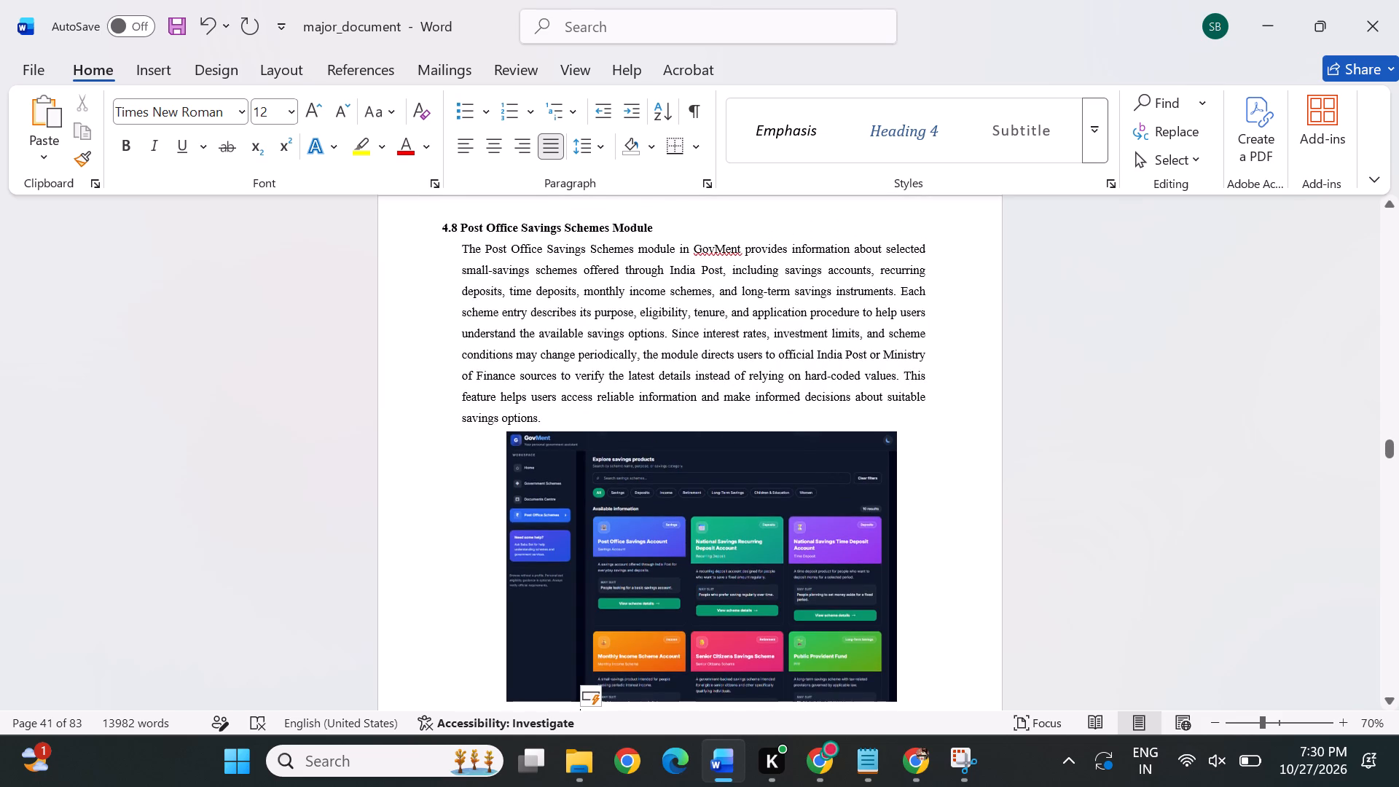
{"action": "scroll", "coordinate": [572, 221], "scroll_direction": "up", "scroll_amount": 1}
{"action": "left_click", "coordinate": [491, 257]}
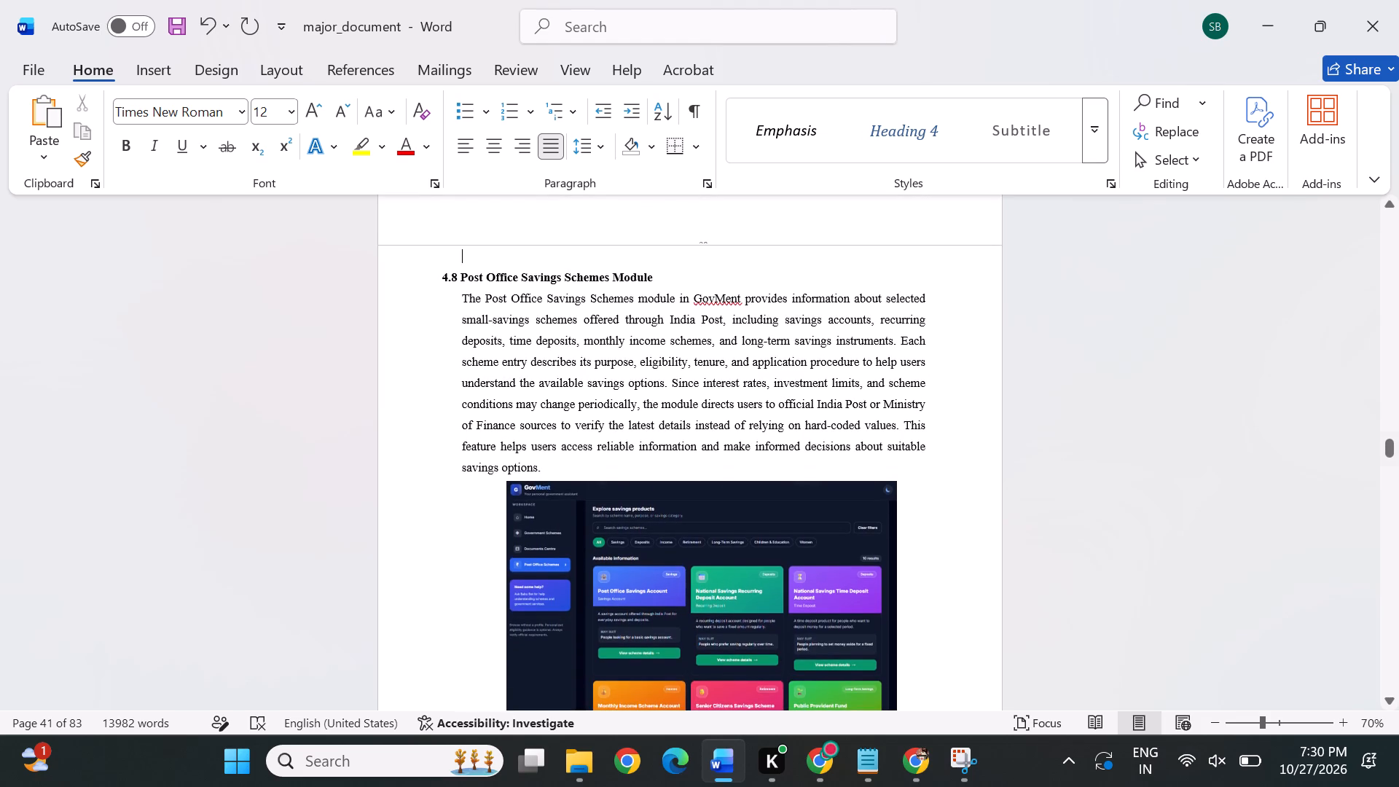
{"action": "key", "text": "Return"}
{"action": "scroll", "coordinate": [570, 345], "scroll_direction": "down", "scroll_amount": 1}
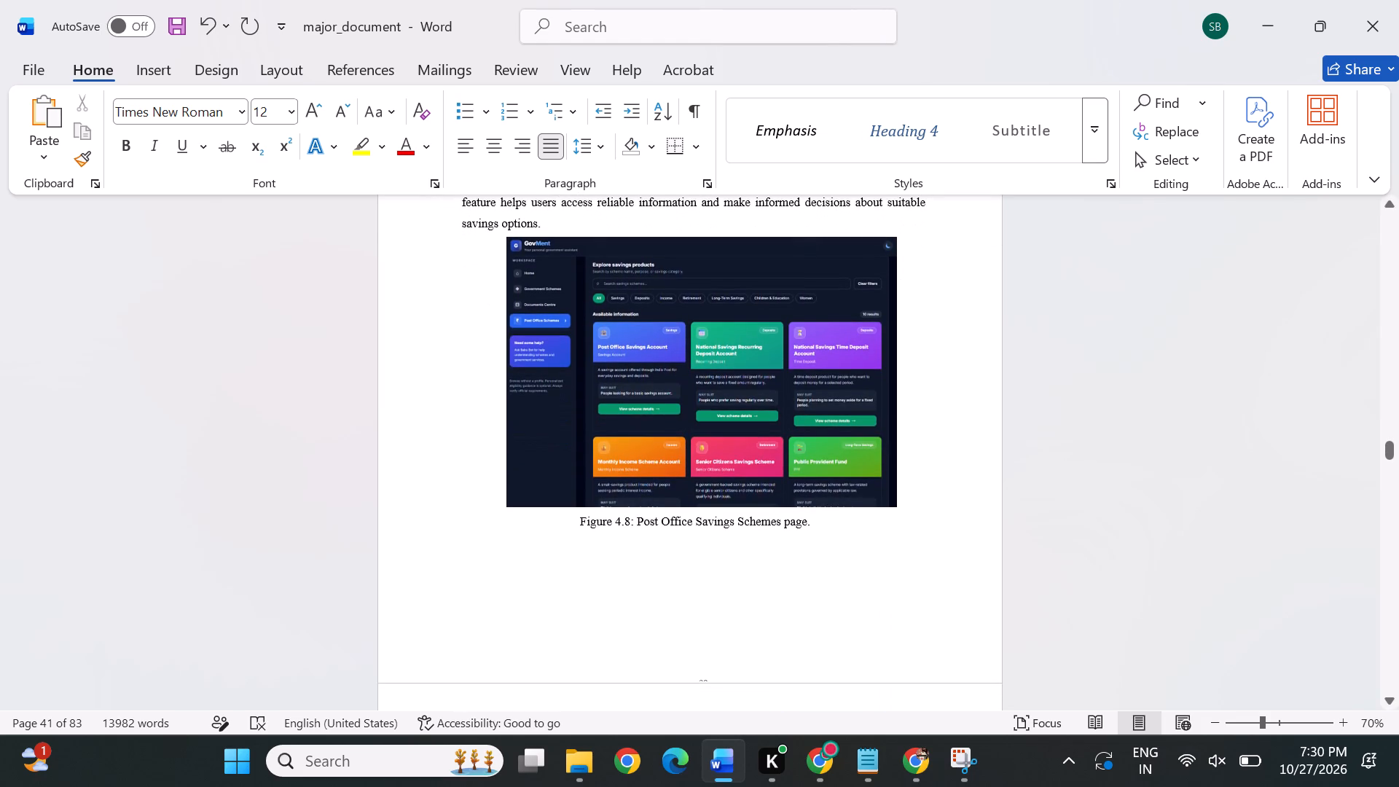
{"action": "left_click", "coordinate": [589, 217]}
{"action": "key", "text": "Return"}
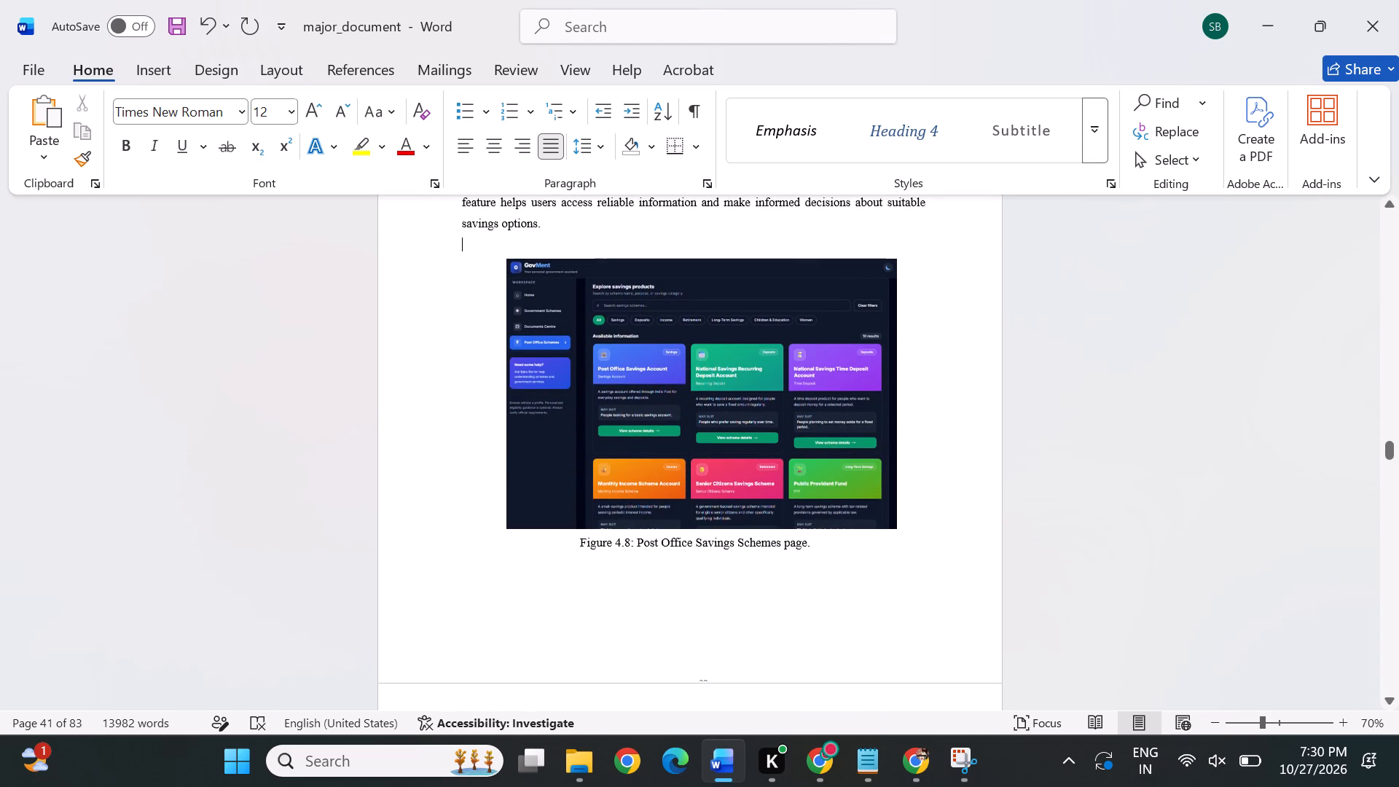
{"action": "left_click", "coordinate": [563, 538]}
{"action": "key", "text": "Return"}
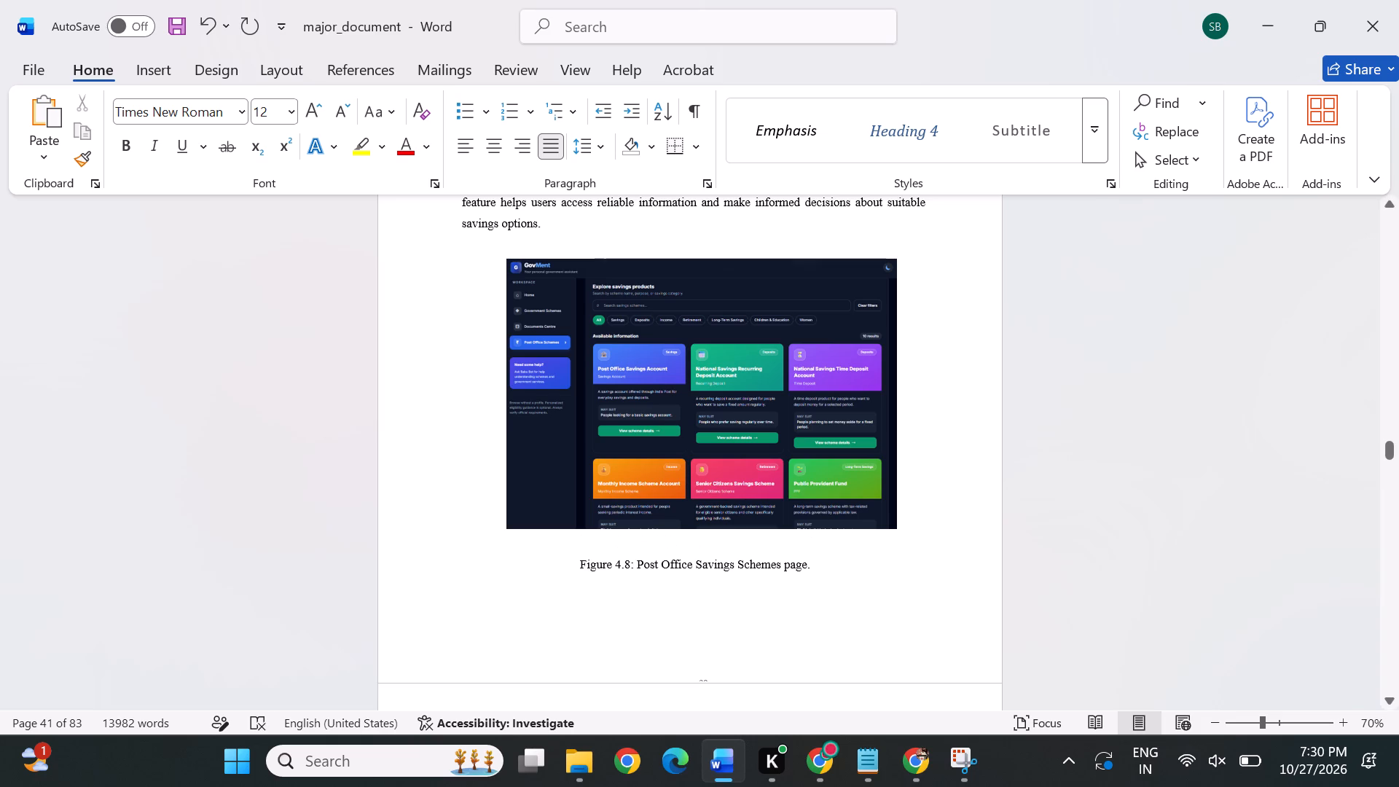
Delete the surplus empty lines before heading 4.9 User Interface Design, leaving one blank line above it on its page.
{"action": "scroll", "coordinate": [796, 553], "scroll_direction": "down", "scroll_amount": 1}
{"action": "left_click", "coordinate": [475, 503]}
{"action": "key", "text": "Delete"}
{"action": "key", "text": "Delete"}
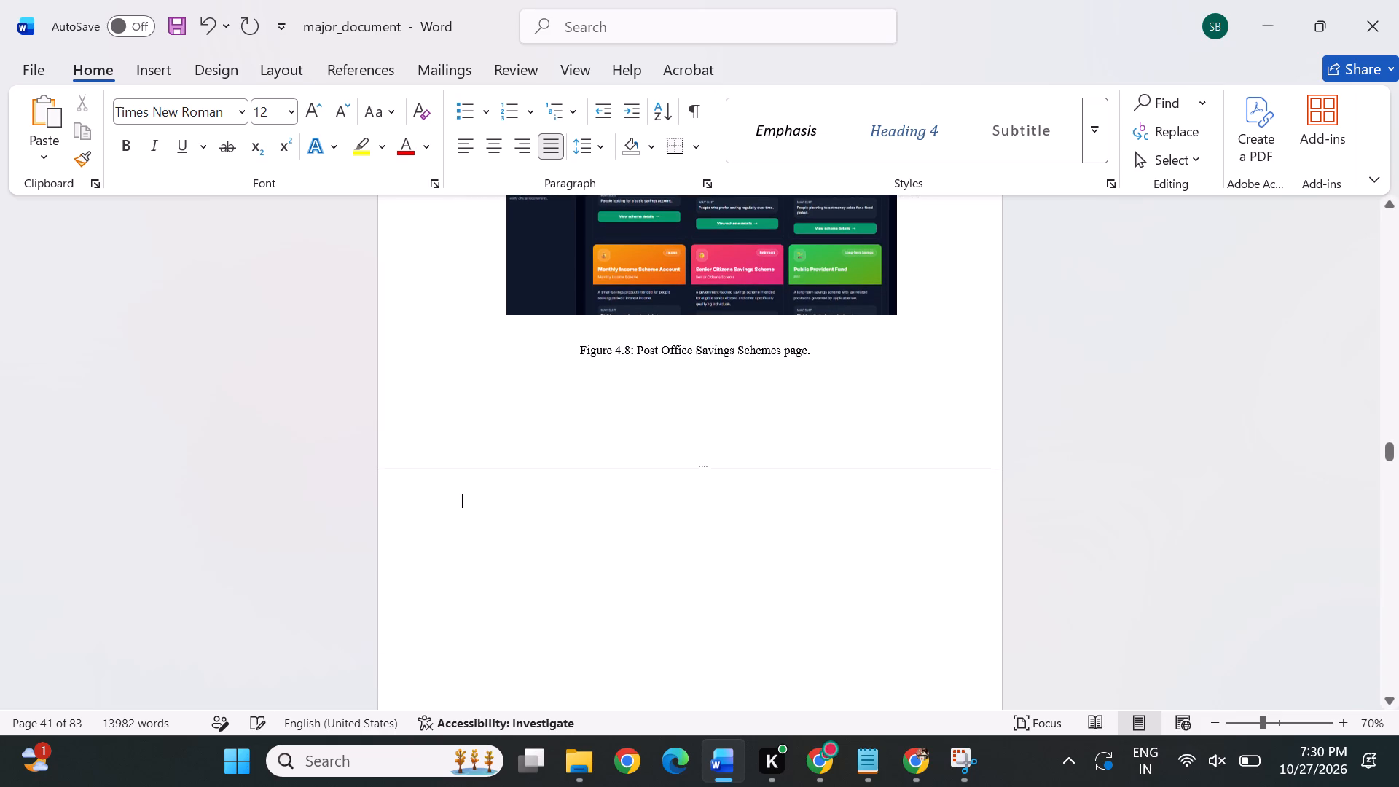
{"action": "key", "text": "Delete"}
{"action": "key", "text": "Delete"}
{"action": "key", "text": "Delete"}
{"action": "key", "text": "Delete"}
{"action": "key", "text": "Delete"}
{"action": "key", "text": "Delete"}
{"action": "key", "text": "Delete"}
{"action": "key", "text": "Delete"}
{"action": "key", "text": "Delete"}
{"action": "key", "text": "Delete"}
{"action": "key", "text": "Delete"}
{"action": "key", "text": "Delete"}
{"action": "key", "text": "Delete"}
{"action": "key", "text": "Delete"}
{"action": "key", "text": "Delete"}
{"action": "key", "text": "Delete"}
{"action": "key", "text": "Delete"}
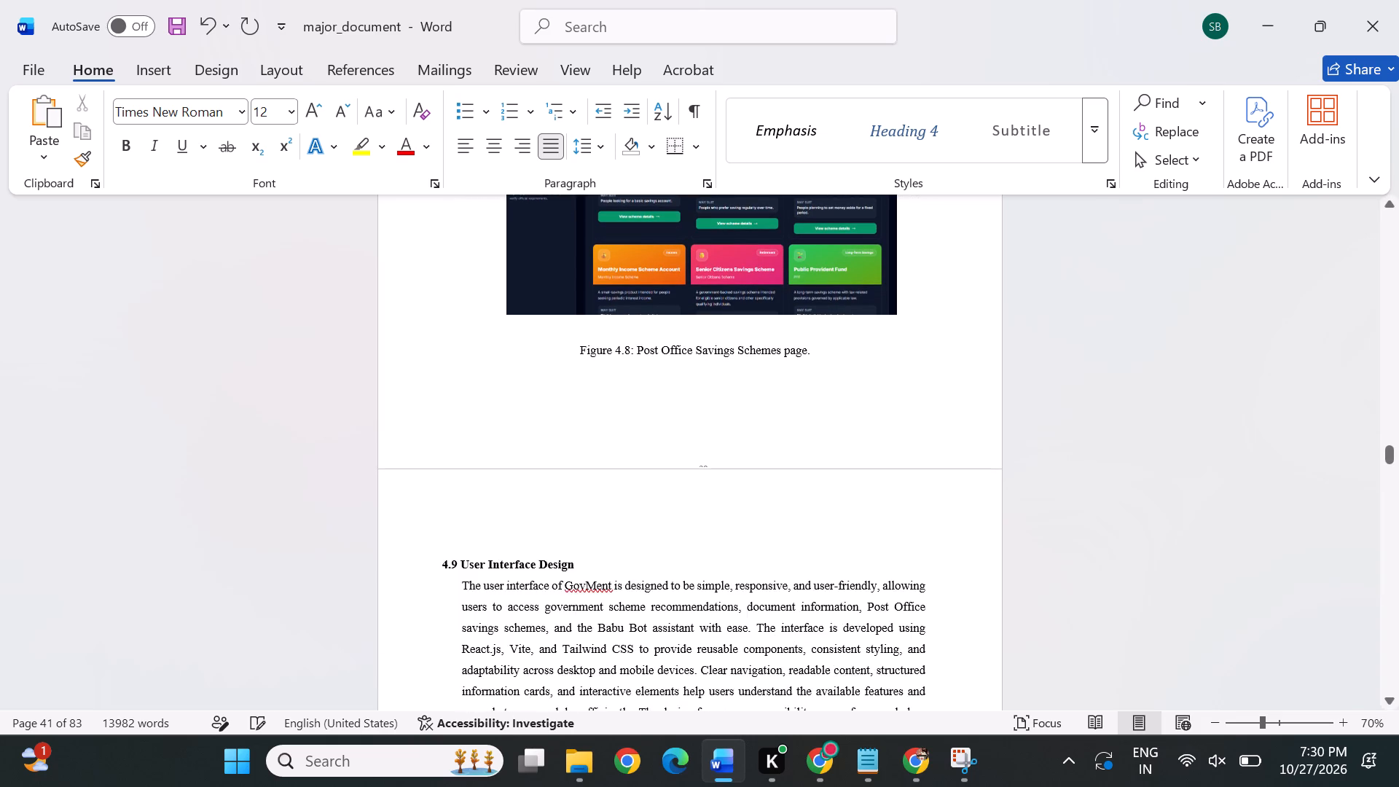
{"action": "key", "text": "Delete"}
{"action": "key", "text": "Delete"}
{"action": "key", "text": "Return"}
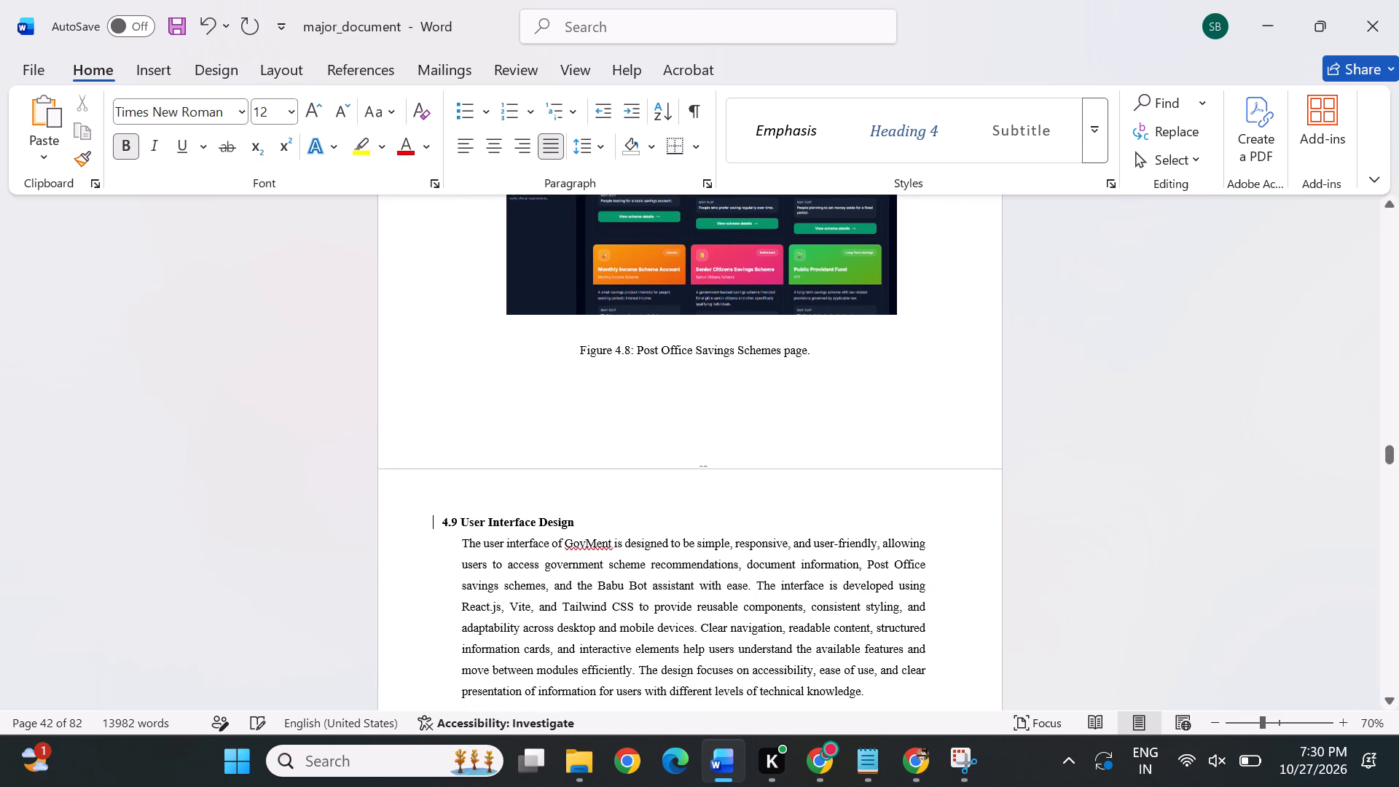
Insert a blank line between the dashboard screenshot and its Figure 4.9 caption, adjusting the caption's indent with spaces.
{"action": "scroll", "coordinate": [516, 529], "scroll_direction": "down", "scroll_amount": 1}
{"action": "scroll", "coordinate": [623, 480], "scroll_direction": "down", "scroll_amount": 1}
{"action": "scroll", "coordinate": [744, 453], "scroll_direction": "down", "scroll_amount": 1}
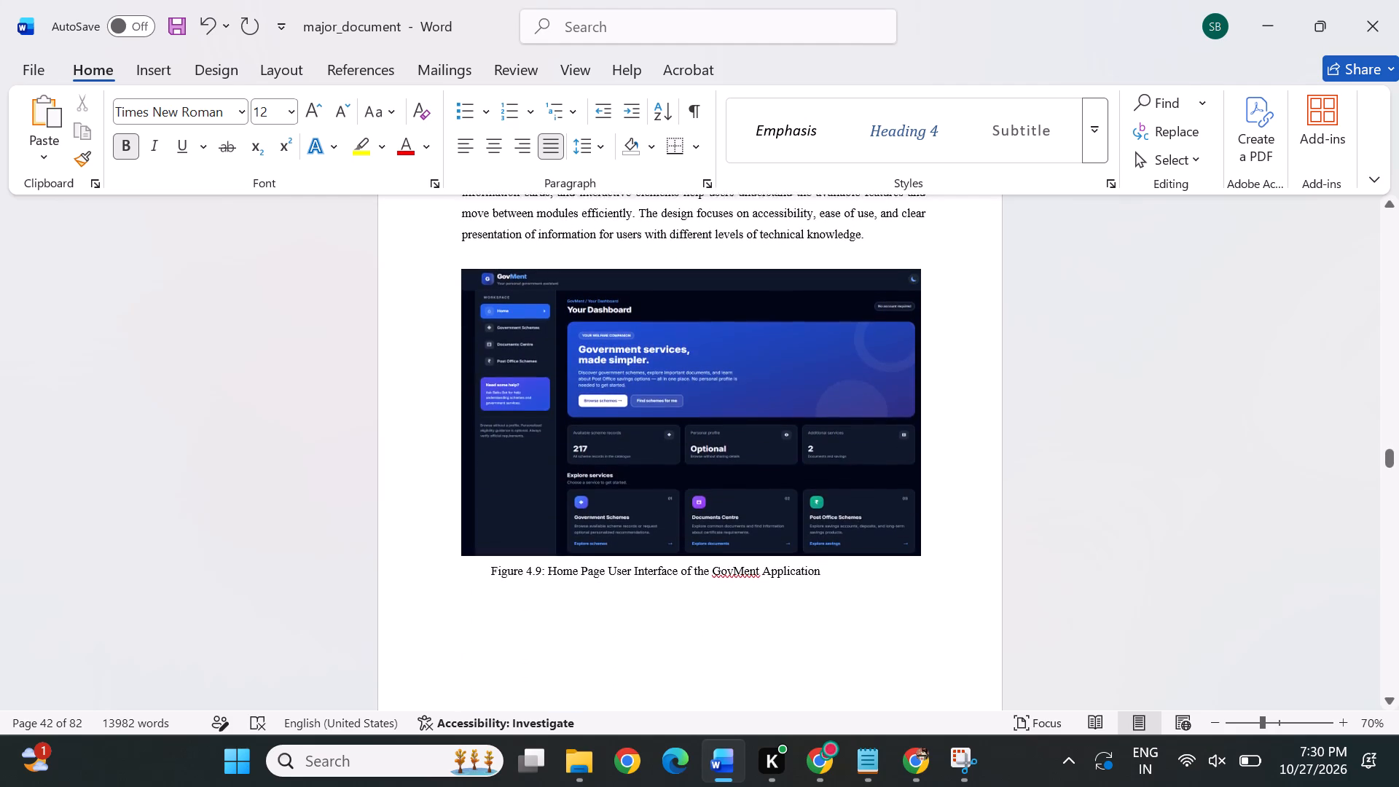
{"action": "left_click", "coordinate": [473, 563]}
{"action": "key", "text": "space"}
{"action": "key", "text": "space"}
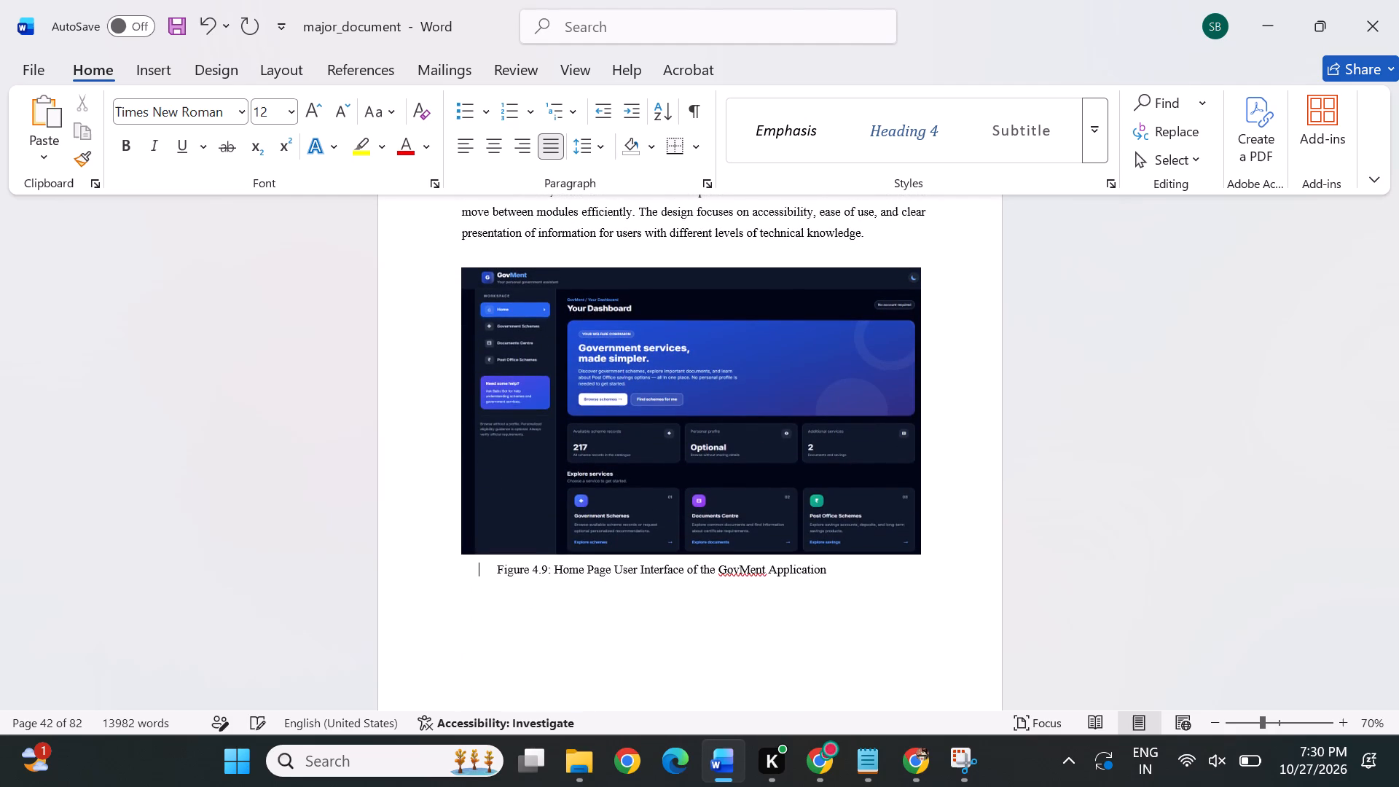
{"action": "key", "text": "Return"}
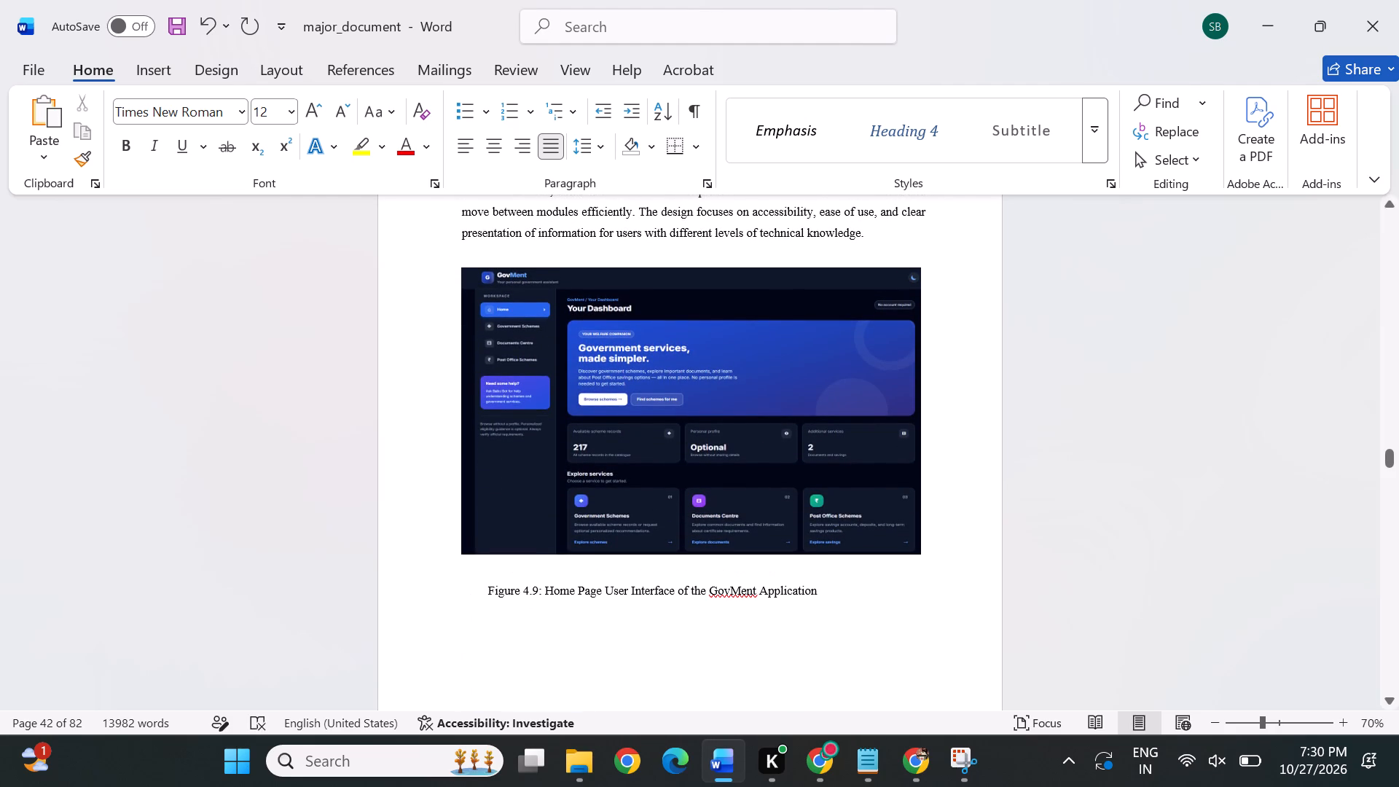
{"action": "key", "text": "space"}
Remove the words "Home Page" from the Figure 4.9 caption so it reads "User Interface of the GovMent Application".
{"action": "scroll", "coordinate": [520, 569], "scroll_direction": "up", "scroll_amount": 1}
{"action": "scroll", "coordinate": [593, 385], "scroll_direction": "up", "scroll_amount": 1}
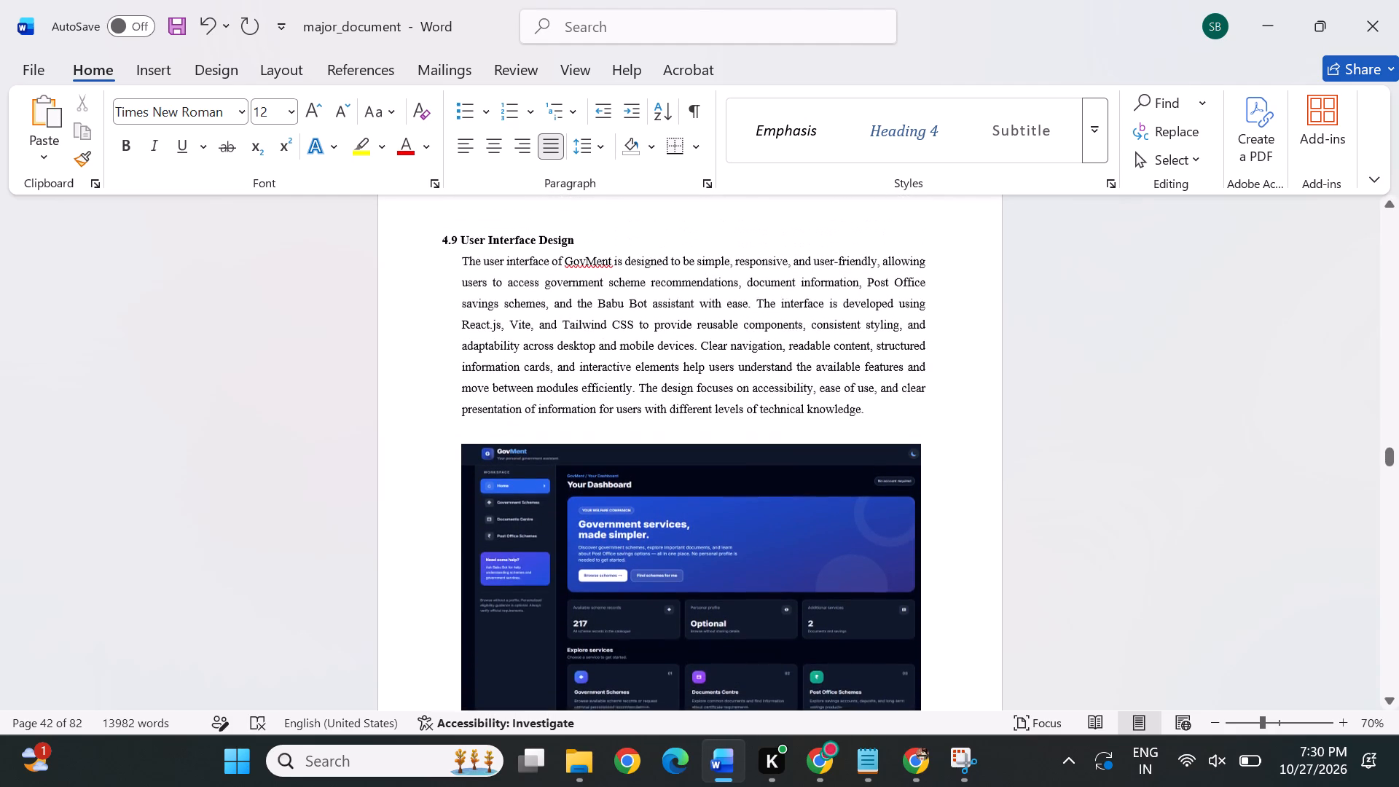
{"action": "scroll", "coordinate": [659, 417], "scroll_direction": "down", "scroll_amount": 1}
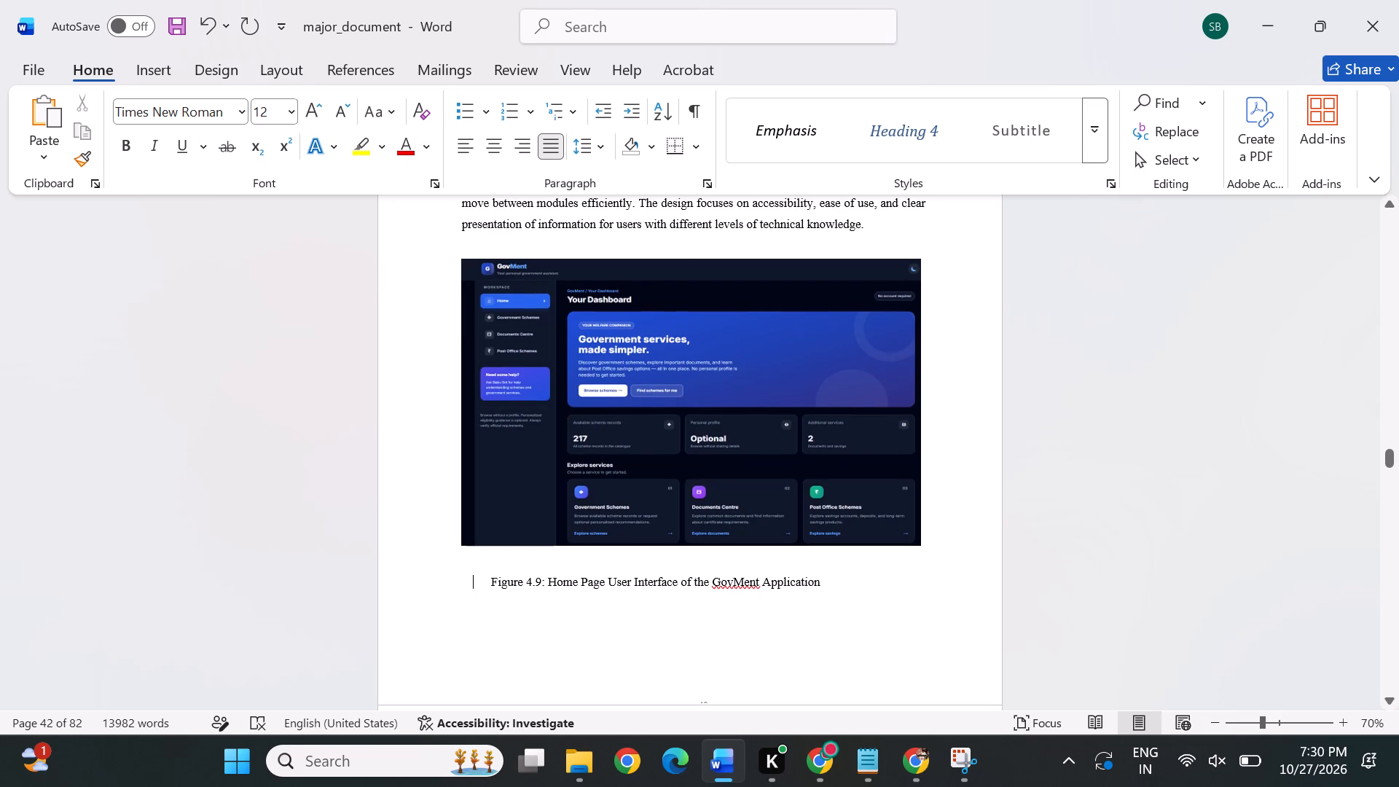
{"action": "left_click_drag", "start_coordinate": [606, 580], "coordinate": [584, 581]}
{"action": "left_click_drag", "start_coordinate": [584, 581], "coordinate": [550, 584]}
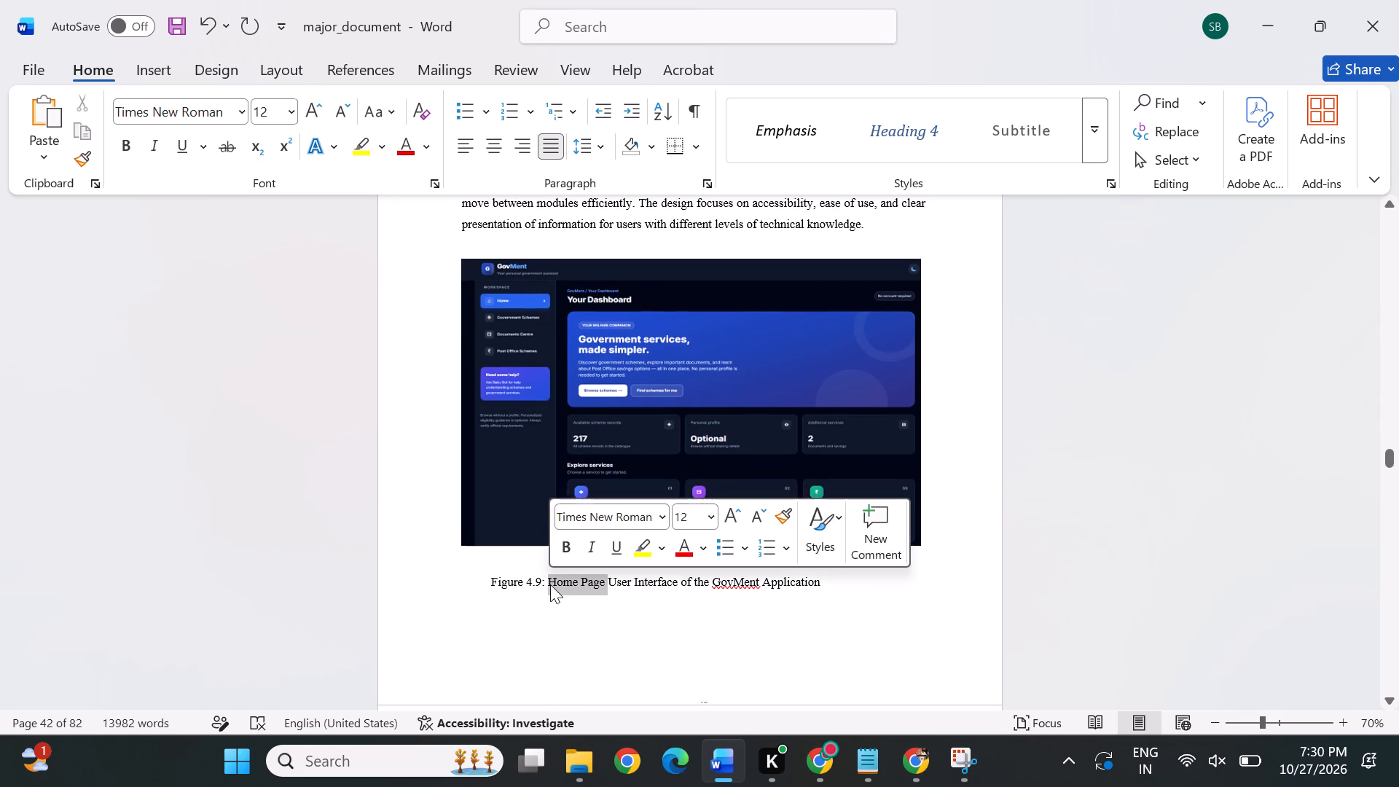
{"action": "key", "text": "Delete"}
Indent the Figure 4.9 caption further with two spaces and a tab stop to centre it better under the dashboard screenshot.
{"action": "scroll", "coordinate": [616, 542], "scroll_direction": "up", "scroll_amount": 1}
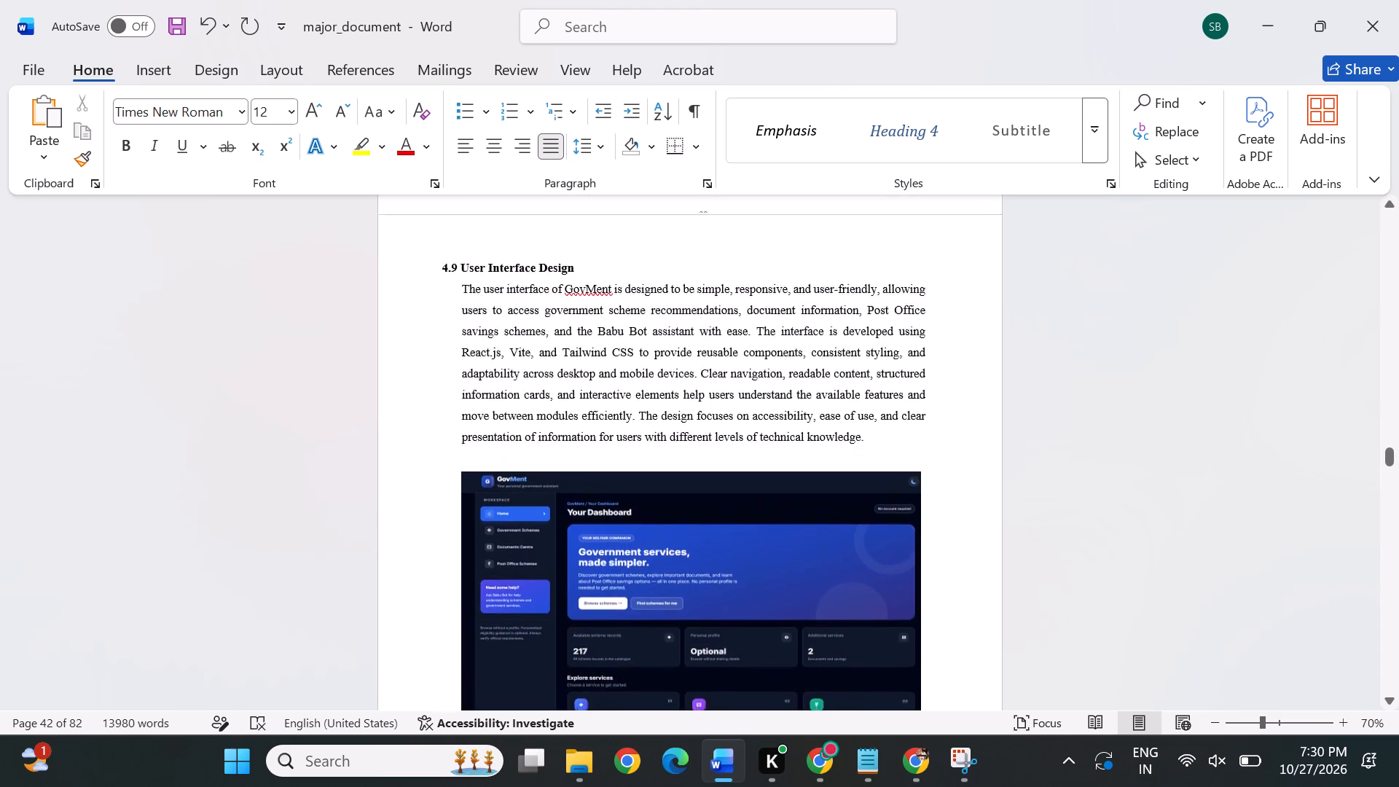
{"action": "scroll", "coordinate": [616, 542], "scroll_direction": "down", "scroll_amount": 1}
{"action": "scroll", "coordinate": [711, 663], "scroll_direction": "down", "scroll_amount": 1}
{"action": "left_click", "coordinate": [473, 530]}
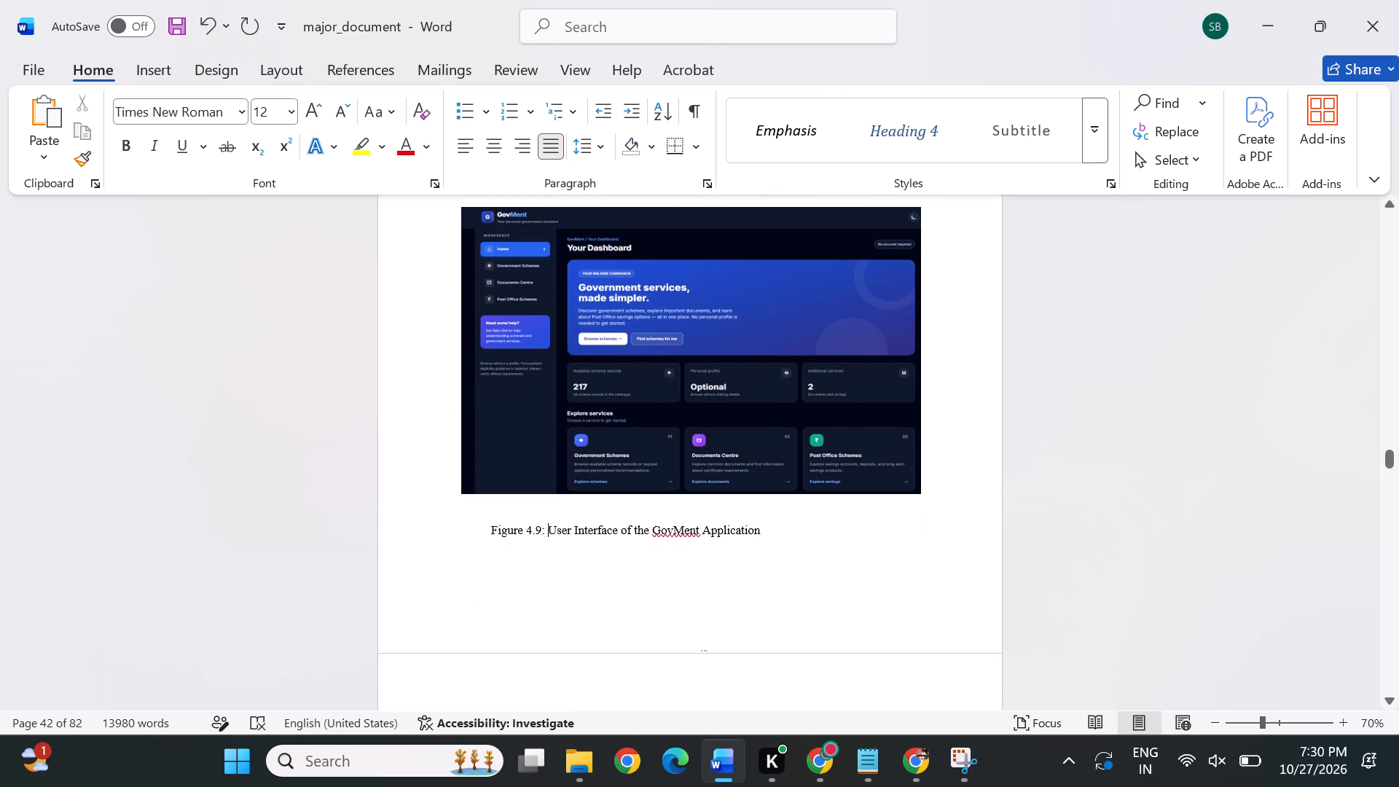
{"action": "key", "text": "space"}
{"action": "key", "text": "space"}
{"action": "key", "text": "Tab"}
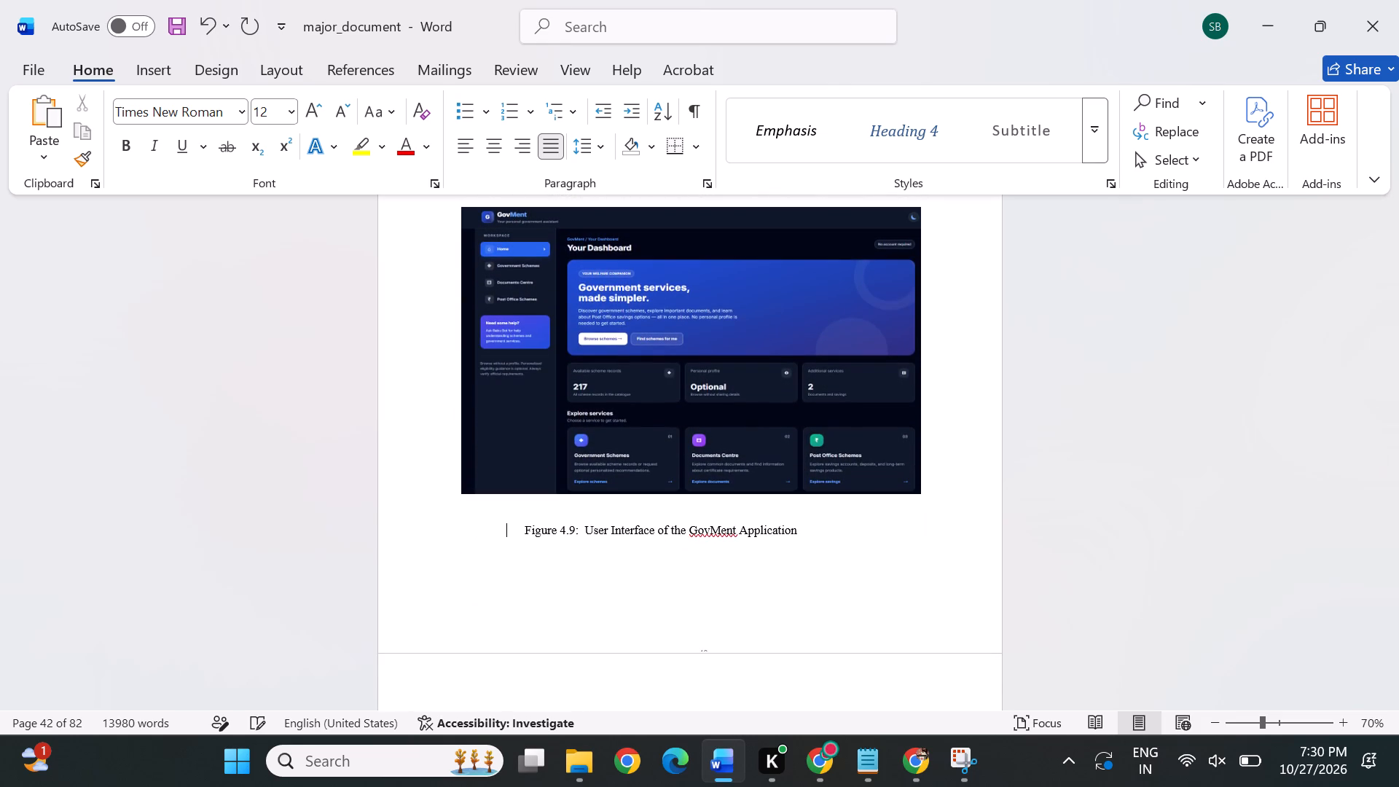
Indent the Figure 4.9 caption by one more tab stop and place the cursor on the blank page below it.
{"action": "key", "text": "Tab"}
{"action": "scroll", "coordinate": [552, 540], "scroll_direction": "down", "scroll_amount": 1}
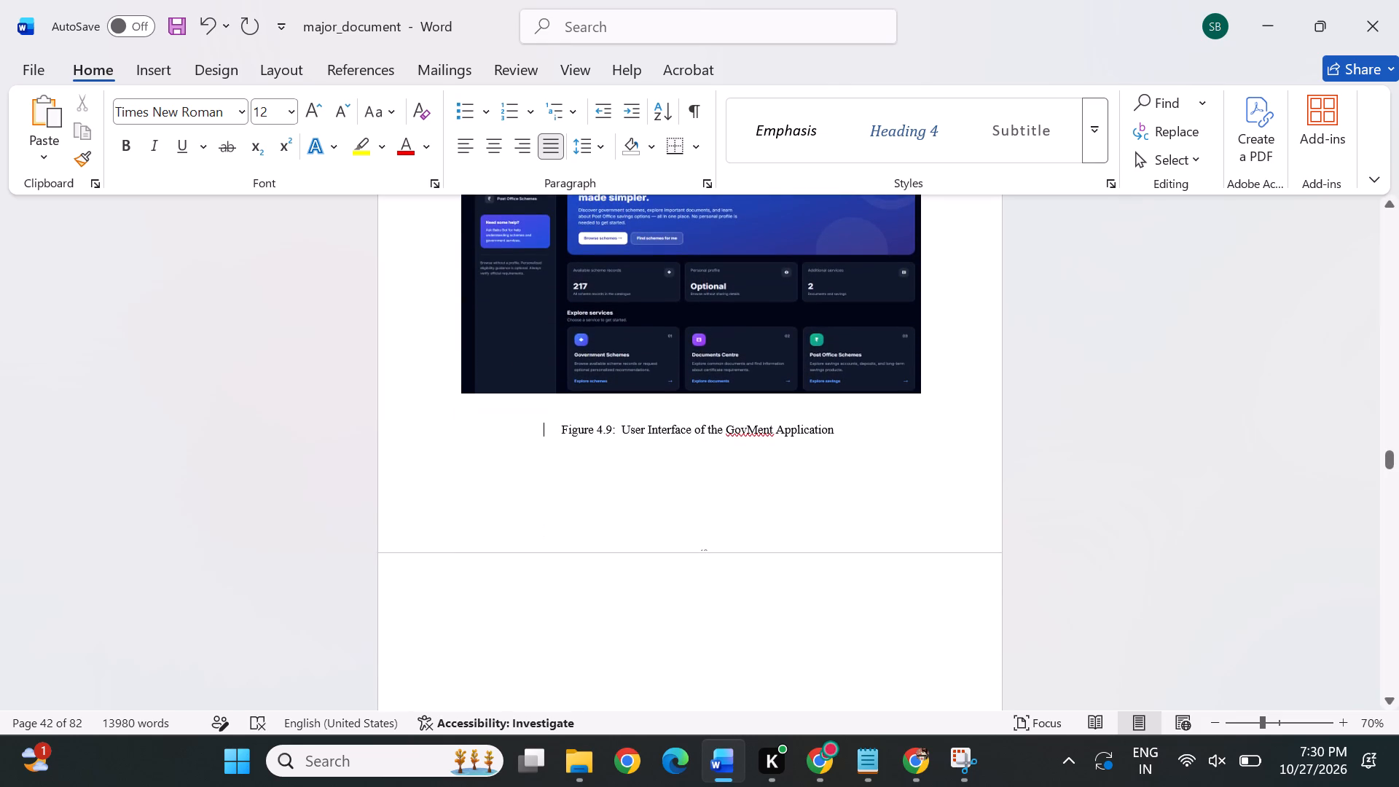
{"action": "left_click", "coordinate": [616, 575]}
{"action": "left_click", "coordinate": [870, 757]}
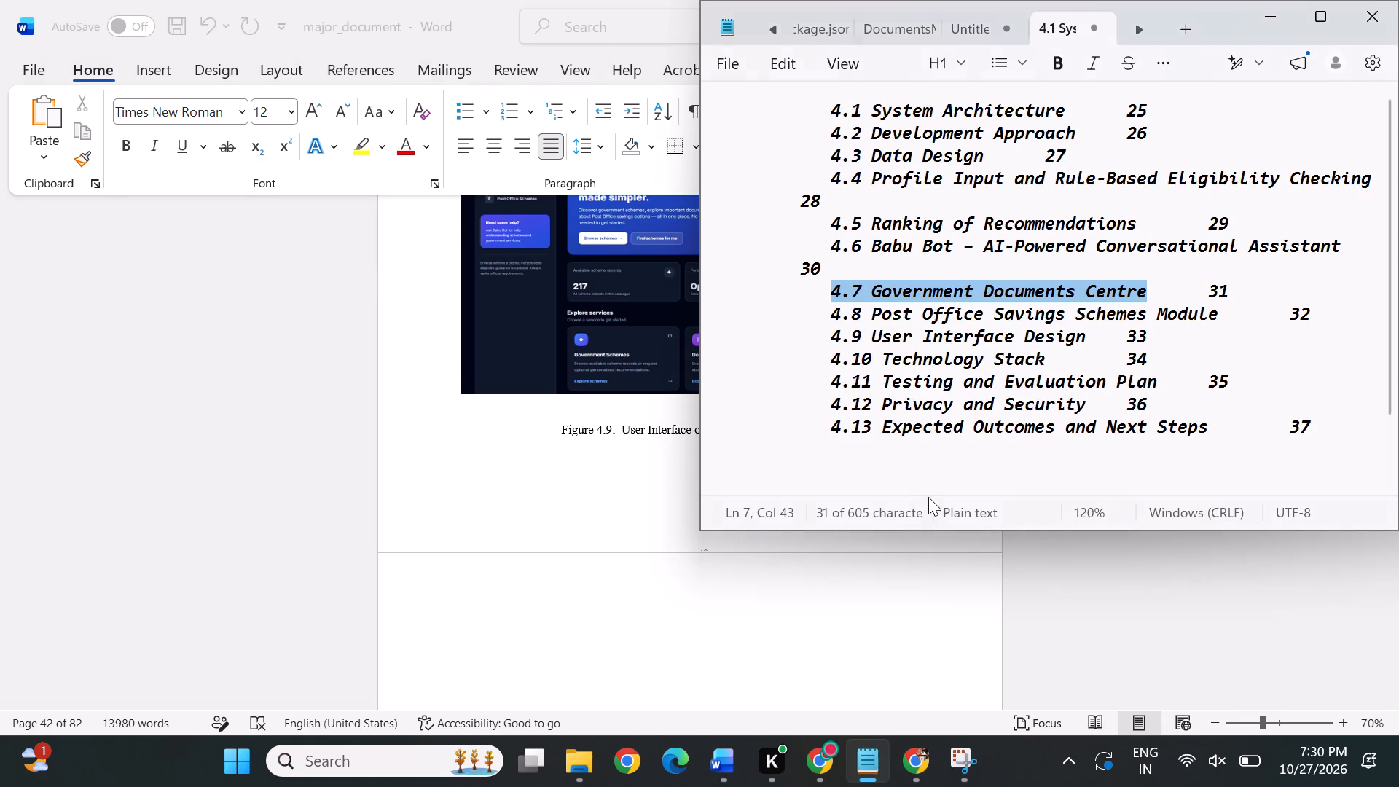
{"action": "left_click_drag", "start_coordinate": [1105, 358], "coordinate": [1018, 369]}
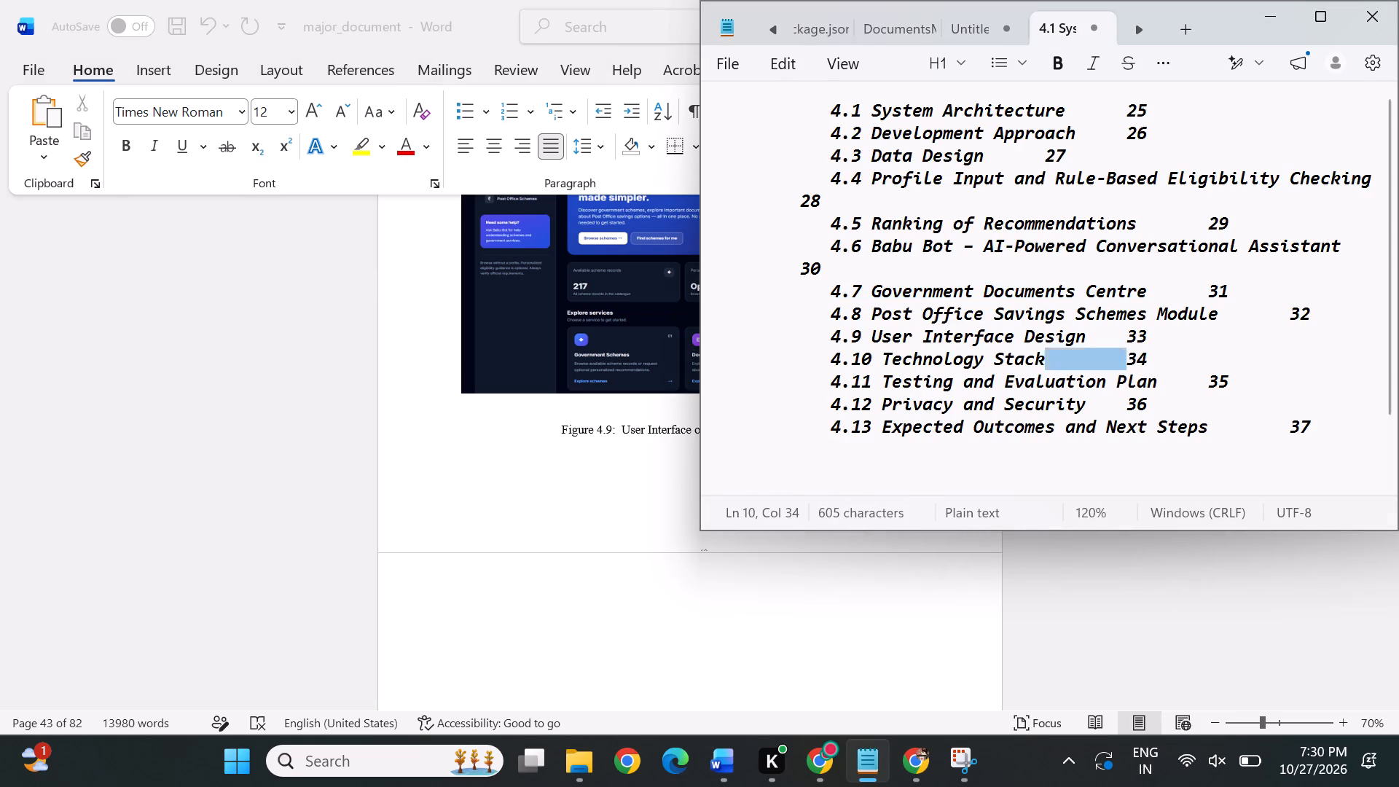
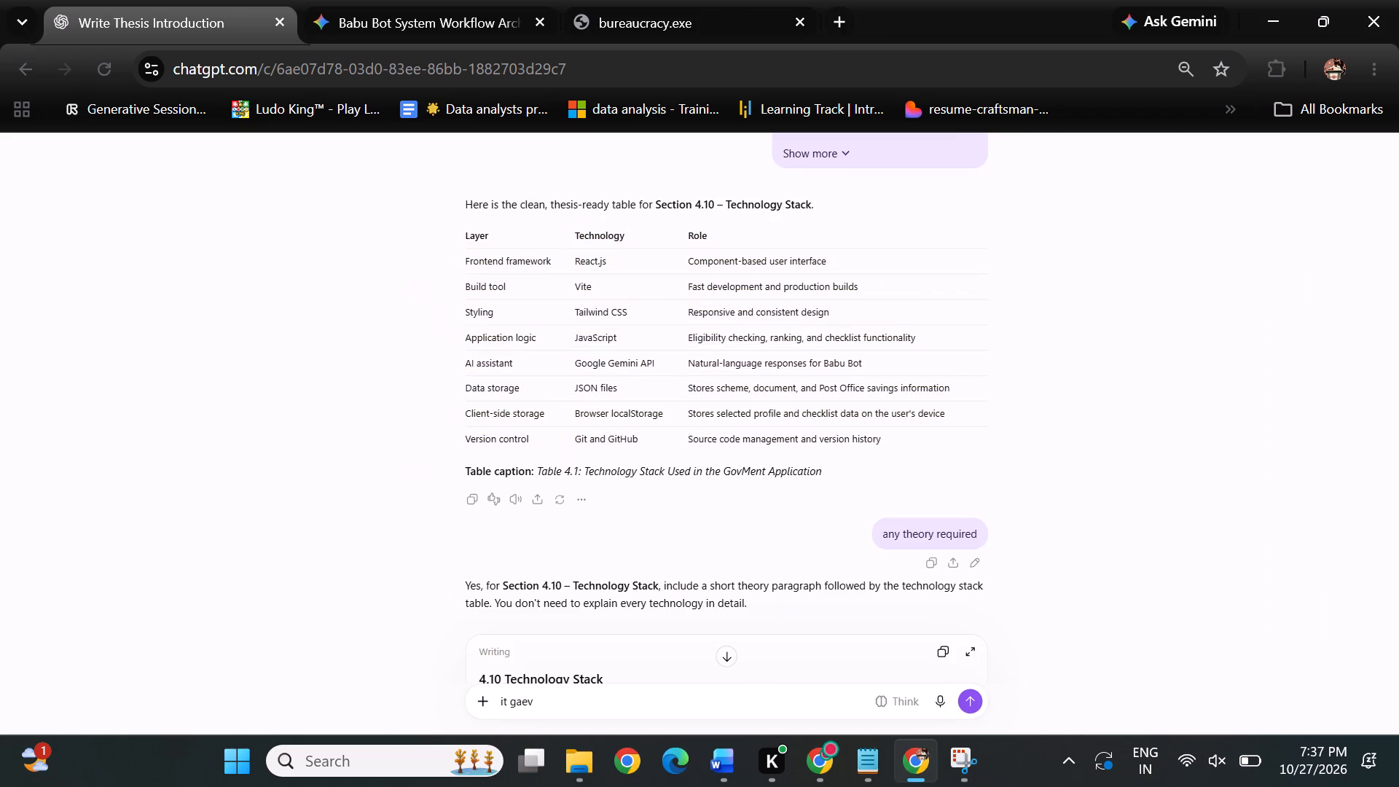
Switch to Word and replace the Technology Stack of GovMent diagram under the 4.10 paragraph with the copied table.
{"action": "left_click", "coordinate": [724, 740]}
{"action": "left_click", "coordinate": [675, 447]}
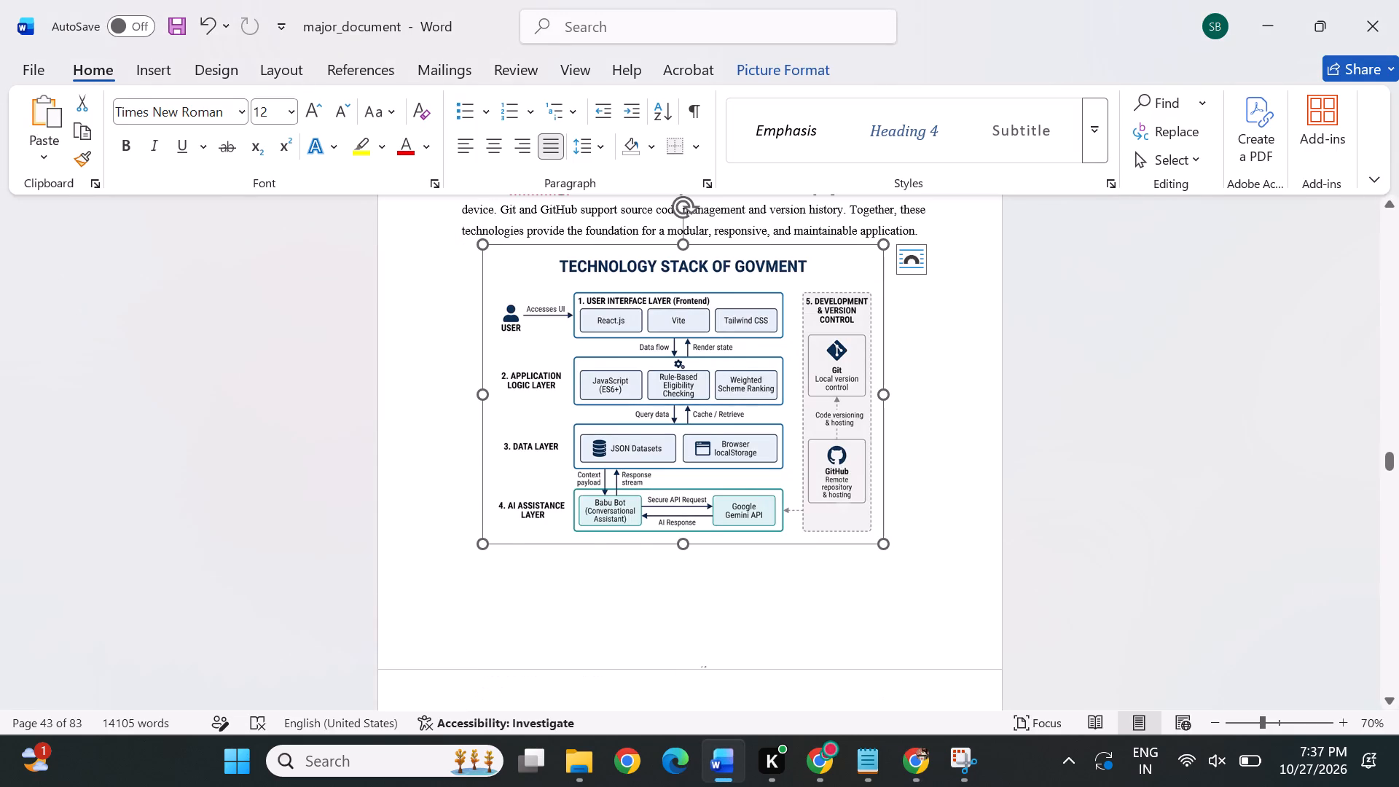
{"action": "key", "text": "Delete"}
{"action": "key", "text": "ctrl+v"}
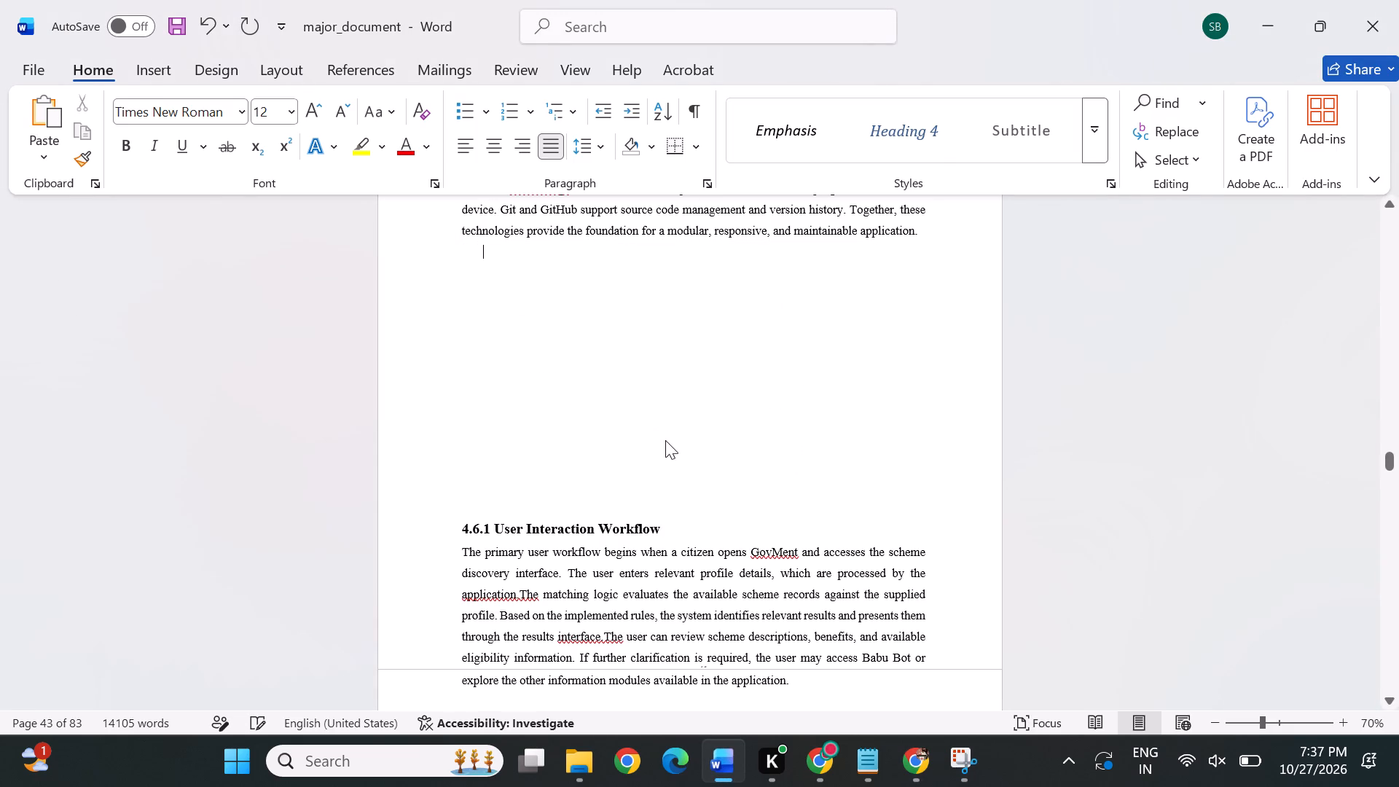
Apply All Borders to every cell of the pasted Technology Stack table.
{"action": "left_click_drag", "start_coordinate": [452, 273], "coordinate": [737, 531]}
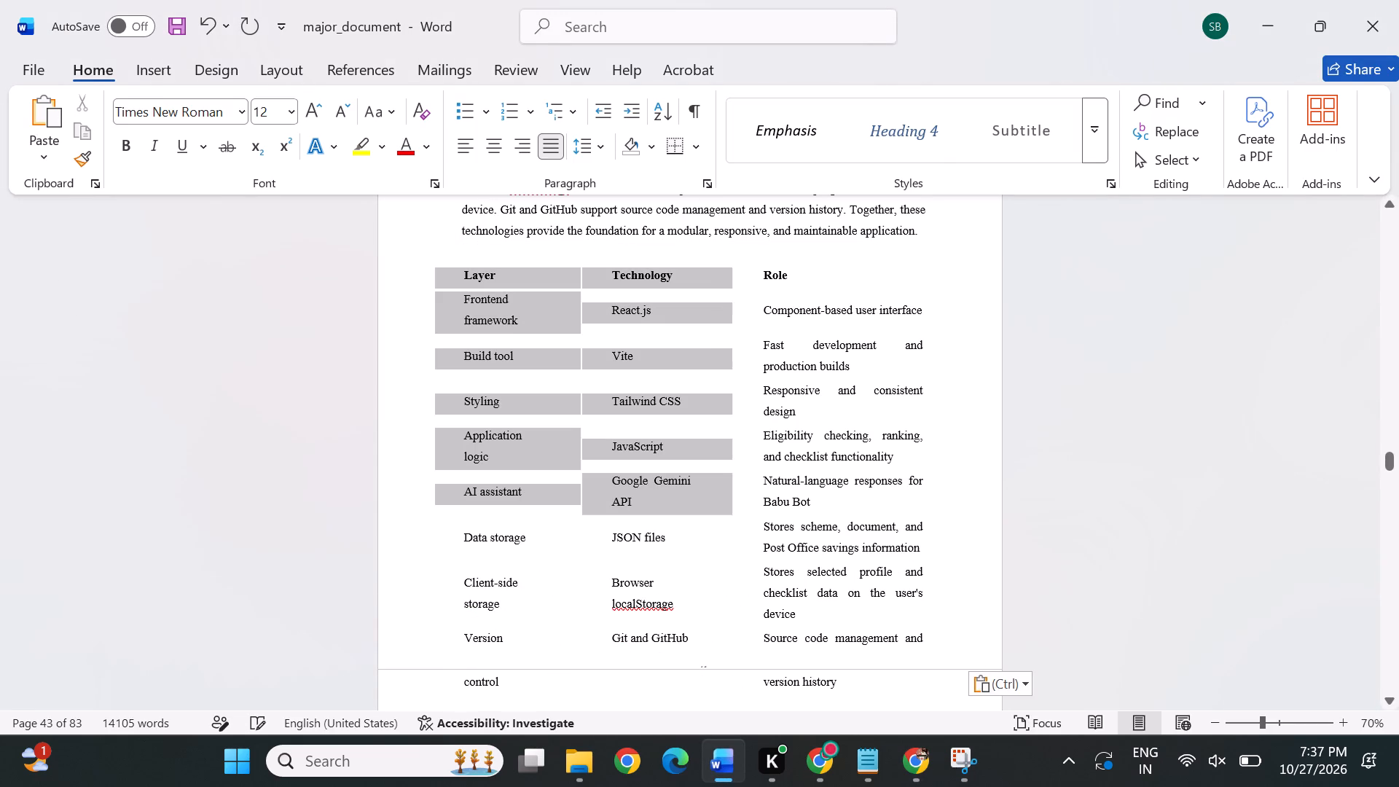
{"action": "left_click_drag", "start_coordinate": [737, 531], "coordinate": [838, 670]}
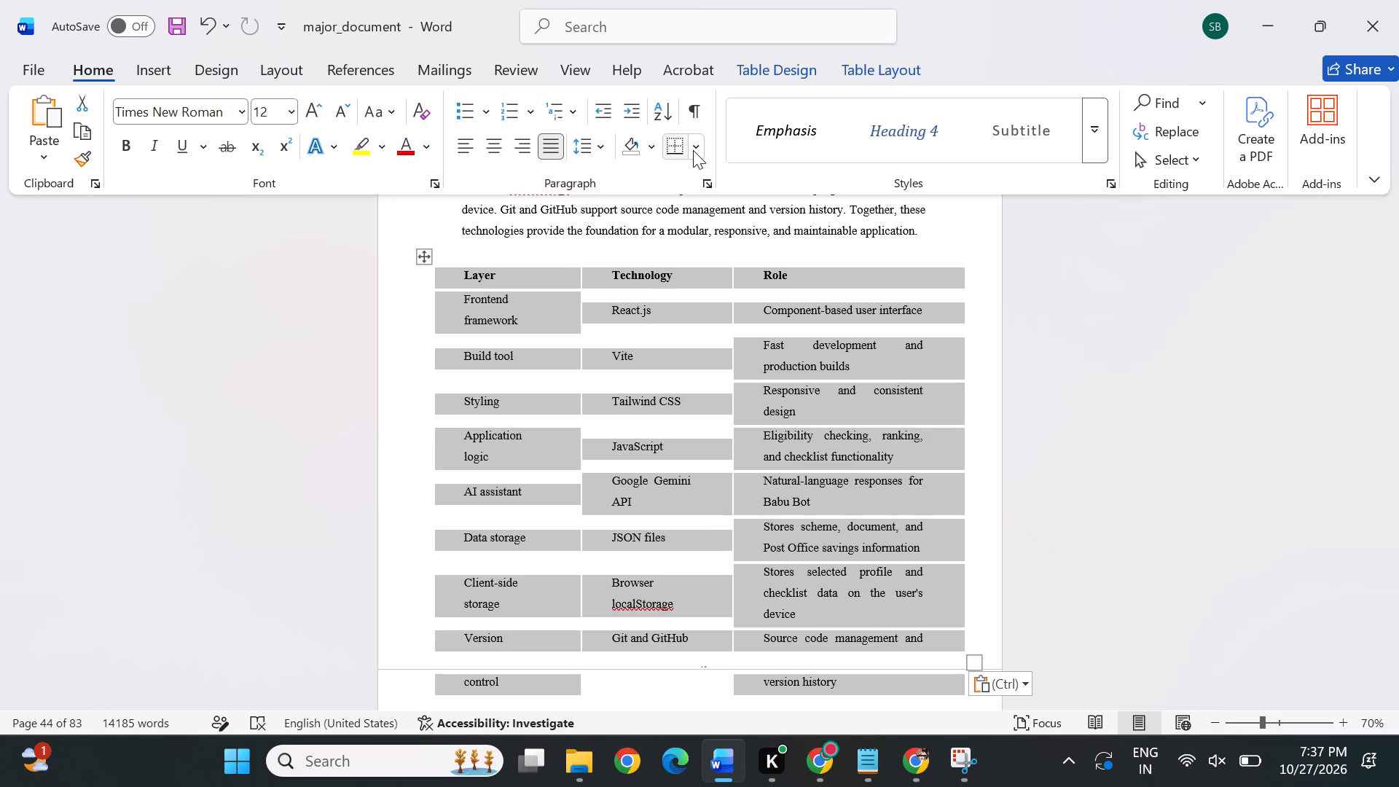
{"action": "left_click", "coordinate": [693, 150]}
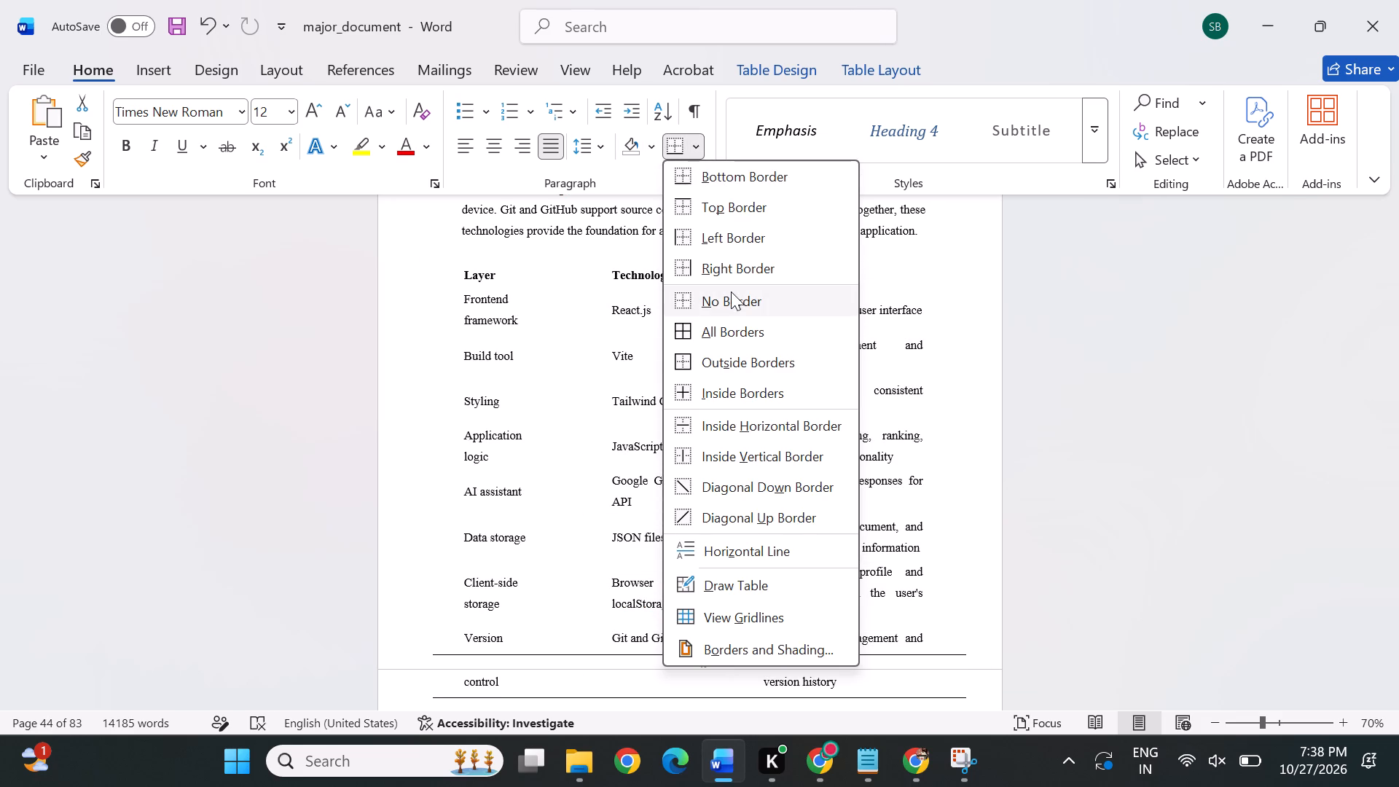
{"action": "left_click", "coordinate": [731, 330]}
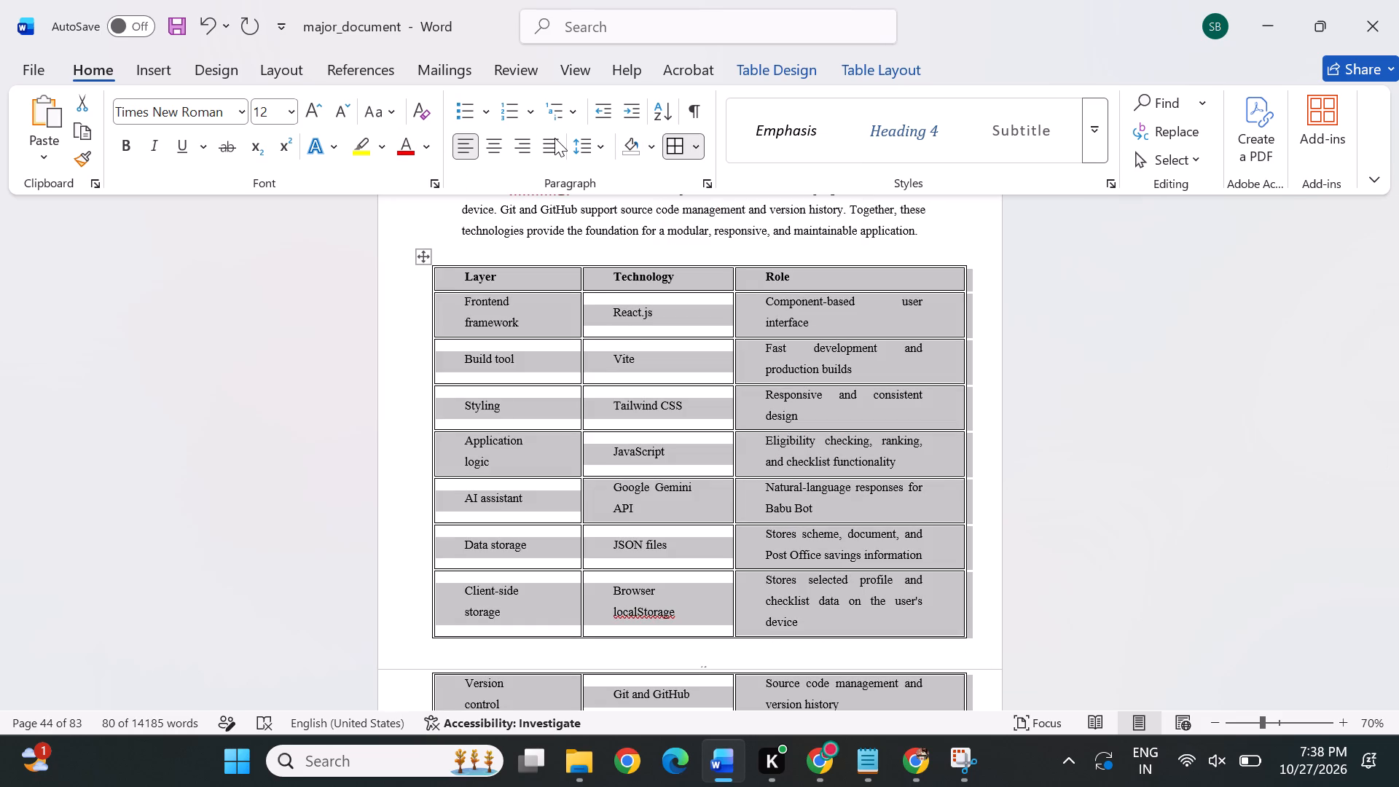
Set the line spacing of the whole Technology Stack table to 1.0.
{"action": "left_click", "coordinate": [554, 138]}
{"action": "left_click", "coordinate": [606, 149]}
{"action": "left_click", "coordinate": [614, 176]}
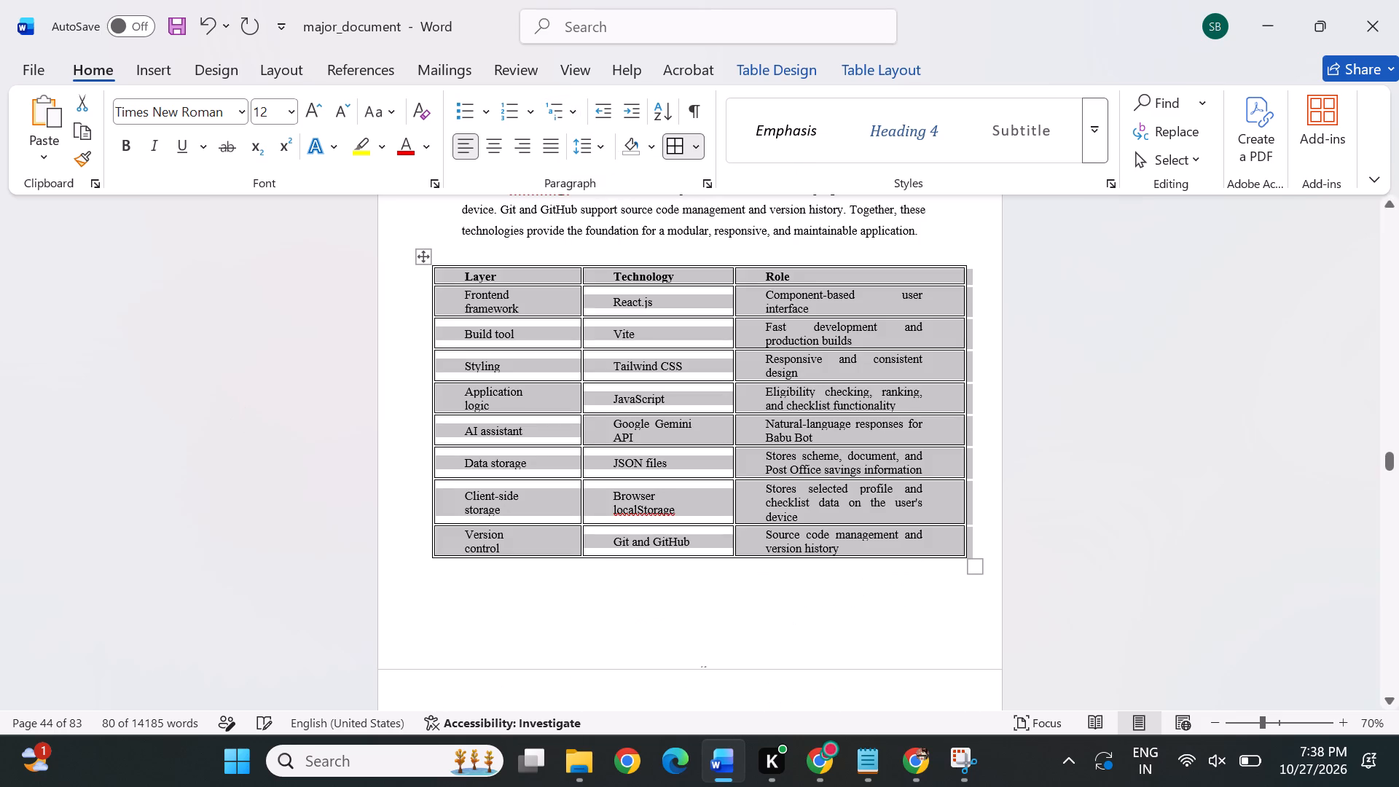
{"action": "left_click", "coordinate": [653, 595]}
Toggle the View Gridlines option with the entire Technology Stack table selected.
{"action": "scroll", "coordinate": [638, 382], "scroll_direction": "up", "scroll_amount": 1}
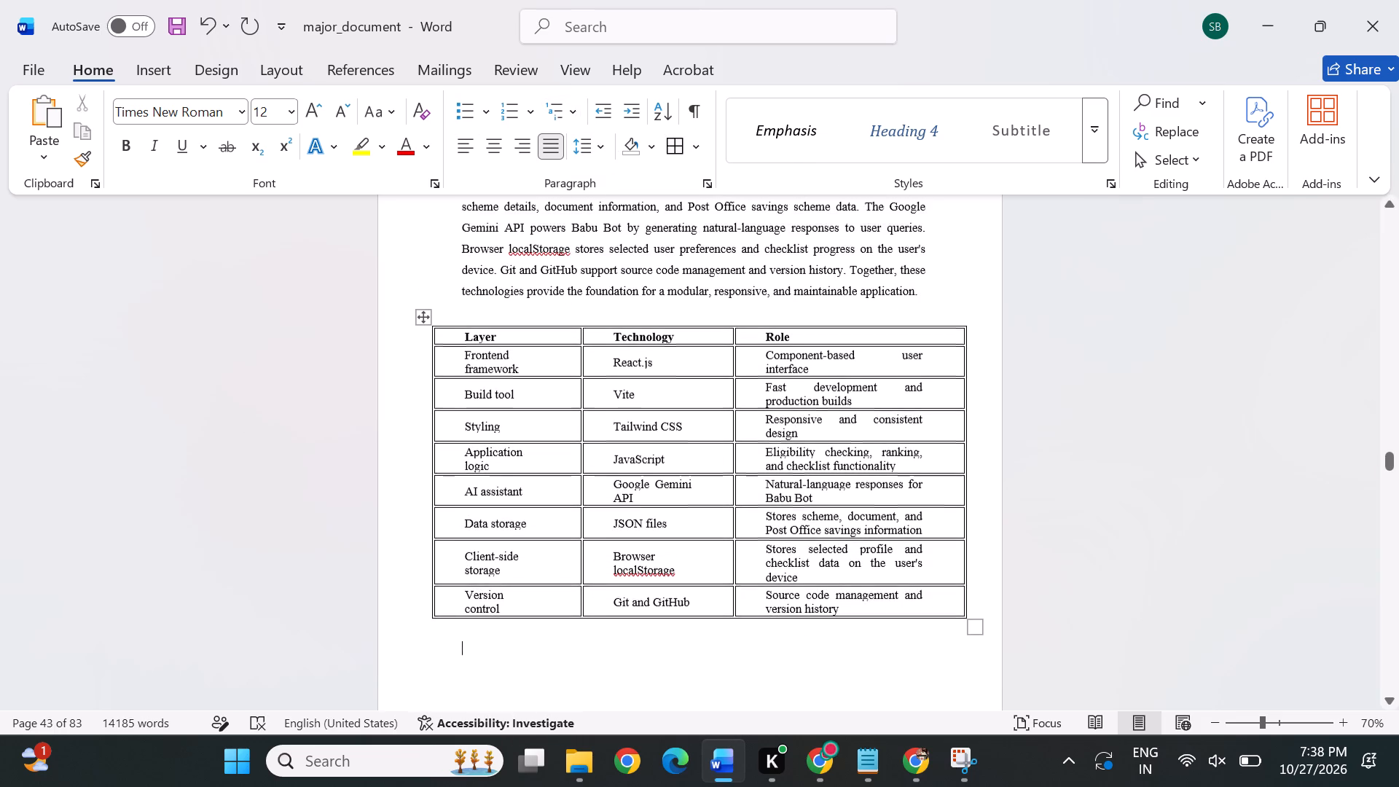
{"action": "scroll", "coordinate": [708, 303], "scroll_direction": "up", "scroll_amount": 1}
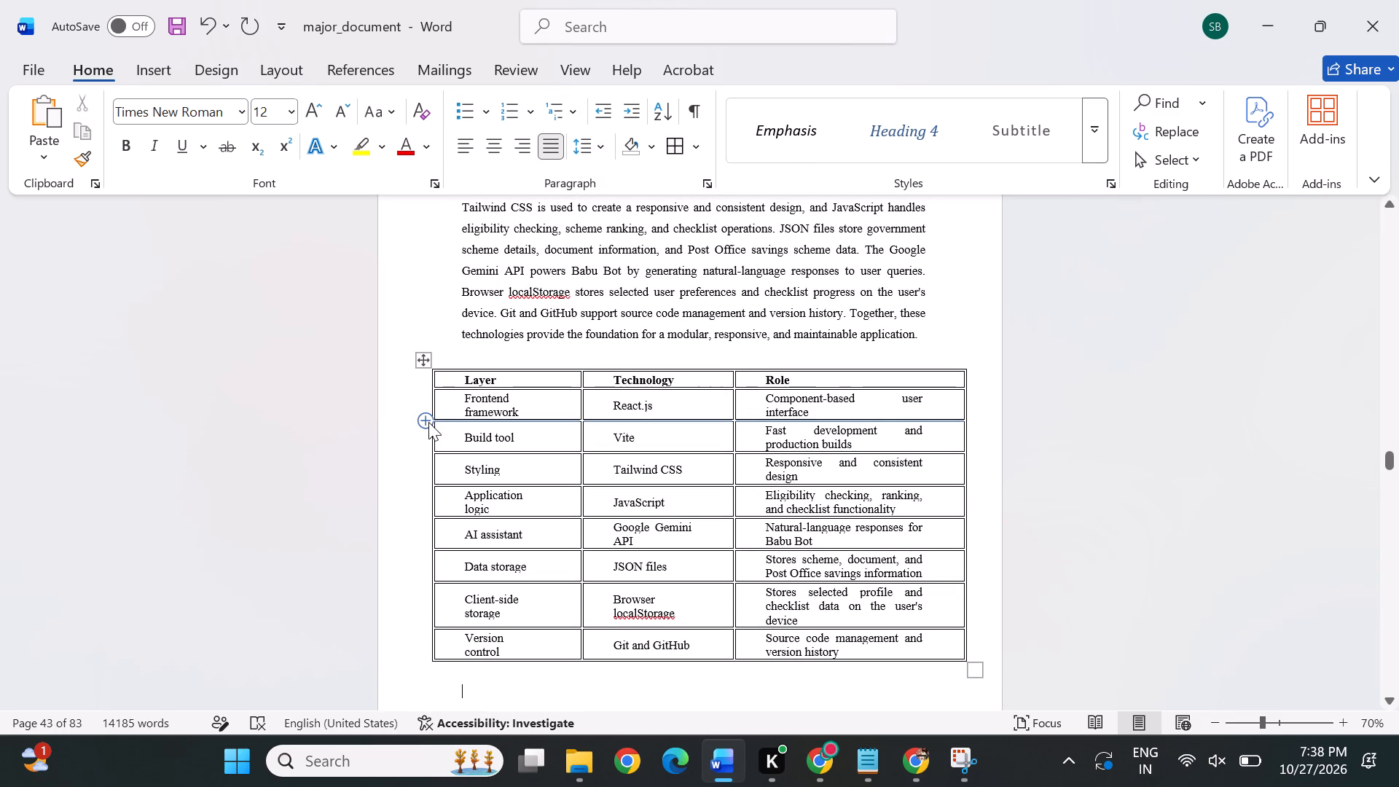
{"action": "left_click", "coordinate": [919, 692]}
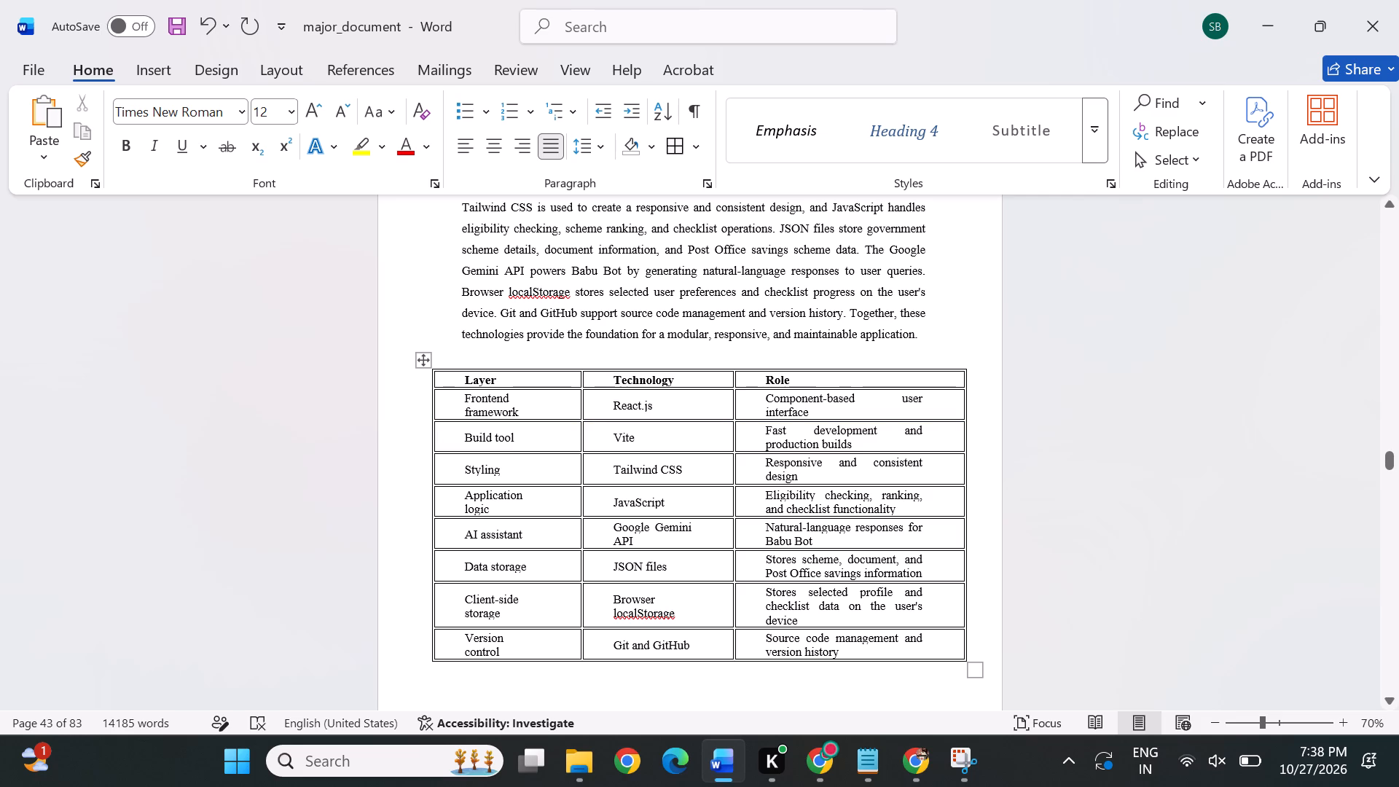
{"action": "left_click_drag", "start_coordinate": [979, 654], "coordinate": [551, 431]}
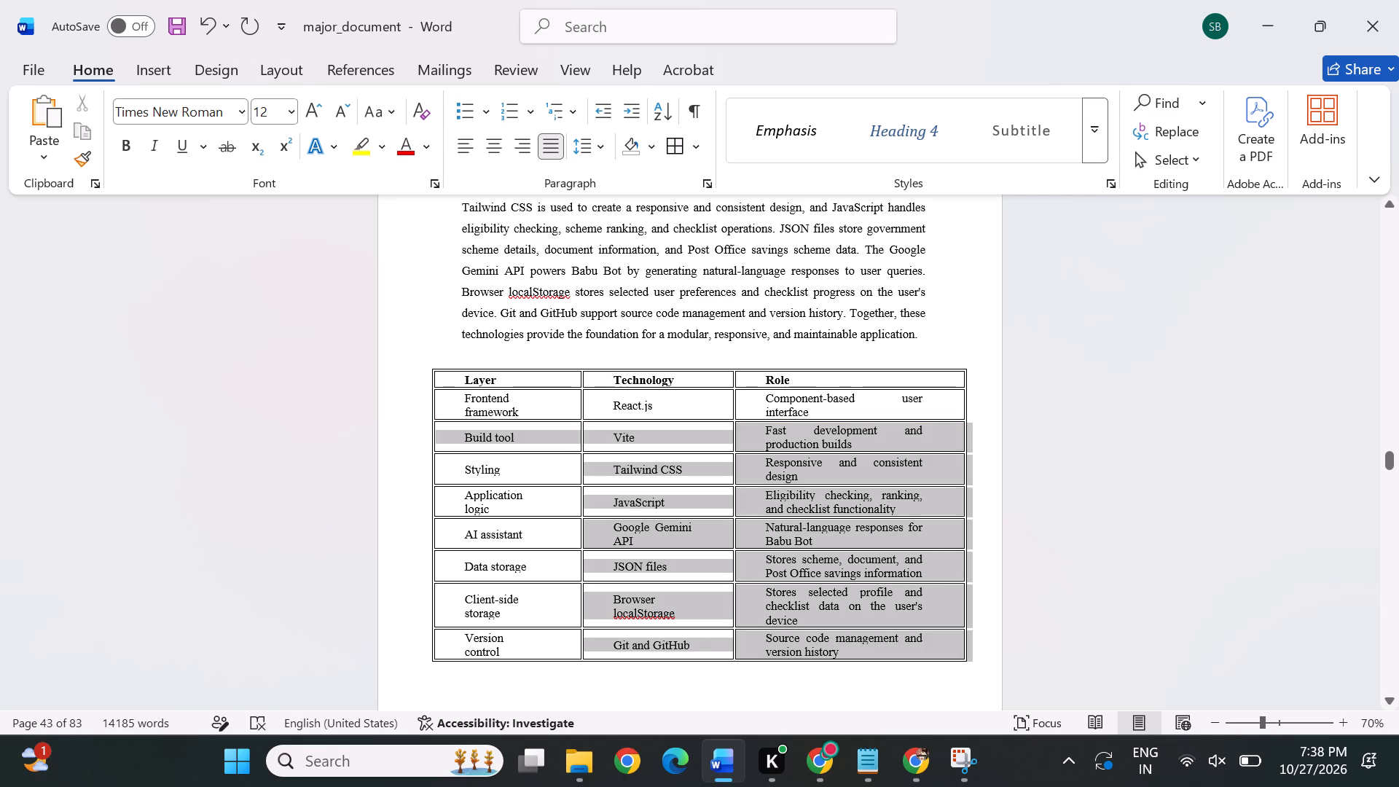
{"action": "left_click_drag", "start_coordinate": [551, 431], "coordinate": [450, 382]}
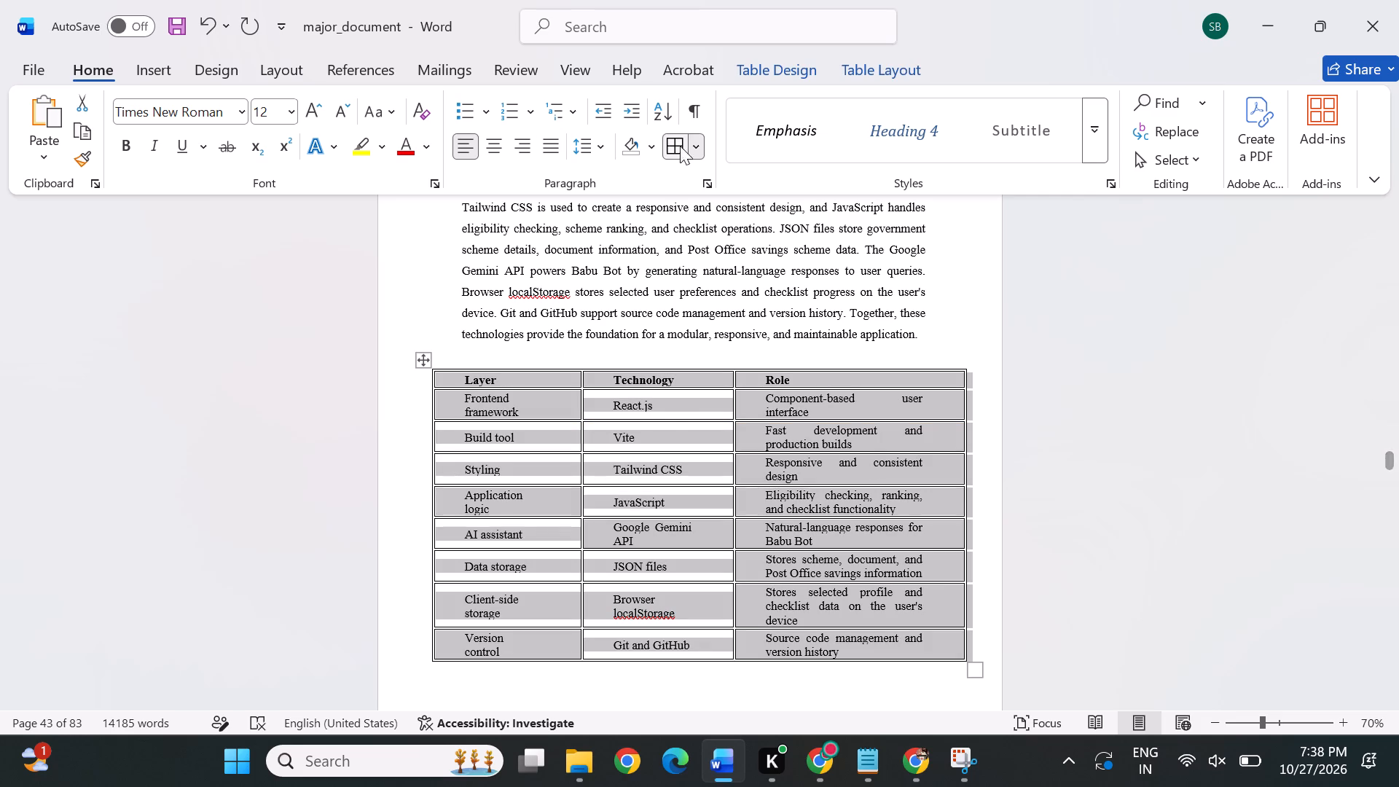
{"action": "left_click", "coordinate": [691, 141]}
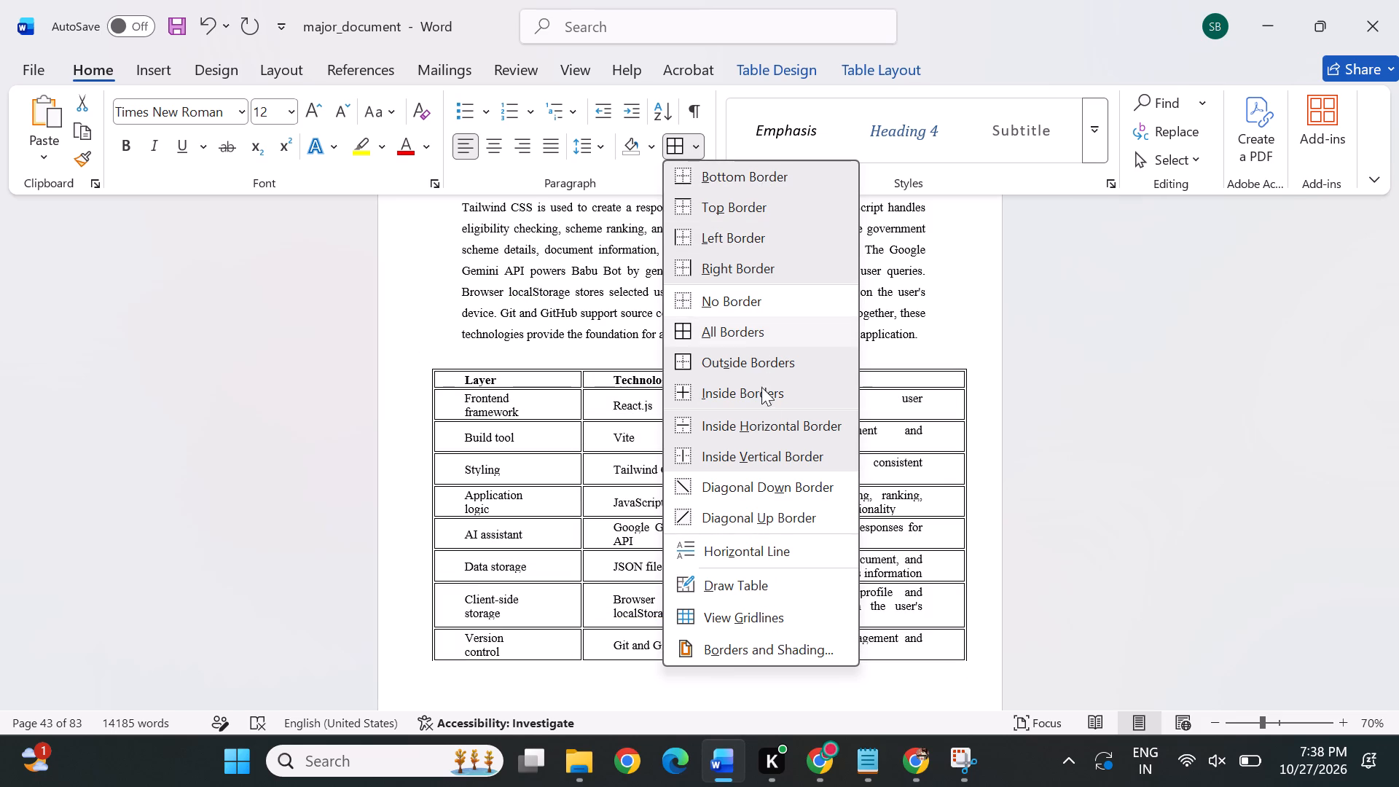
{"action": "left_click", "coordinate": [755, 619]}
{"action": "left_click", "coordinate": [998, 356]}
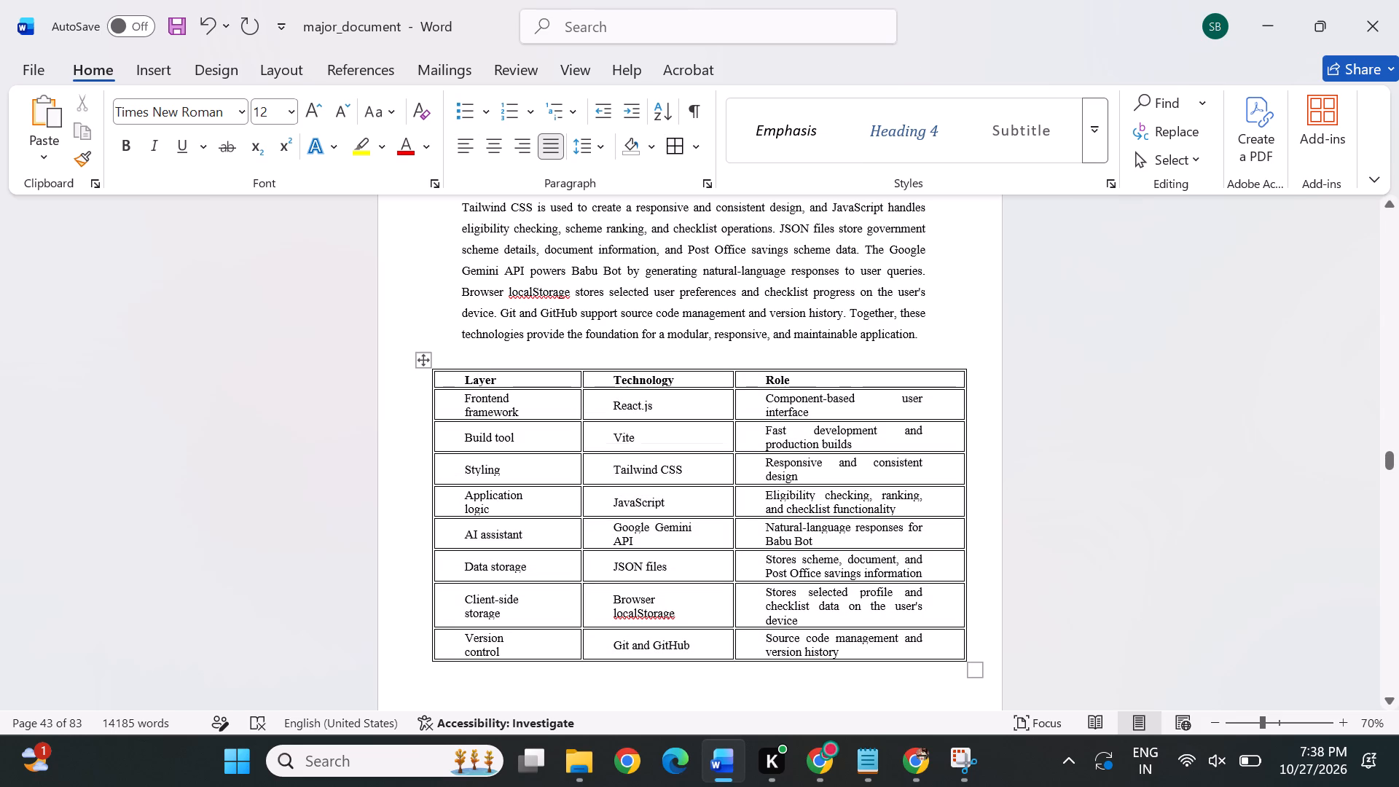
Narrow the Technology Stack table by moving its outer left and right borders inward to roughly match the 4.10 paragraph's width.
{"action": "left_click_drag", "start_coordinate": [965, 516], "coordinate": [964, 516]}
{"action": "left_click_drag", "start_coordinate": [964, 516], "coordinate": [926, 521]}
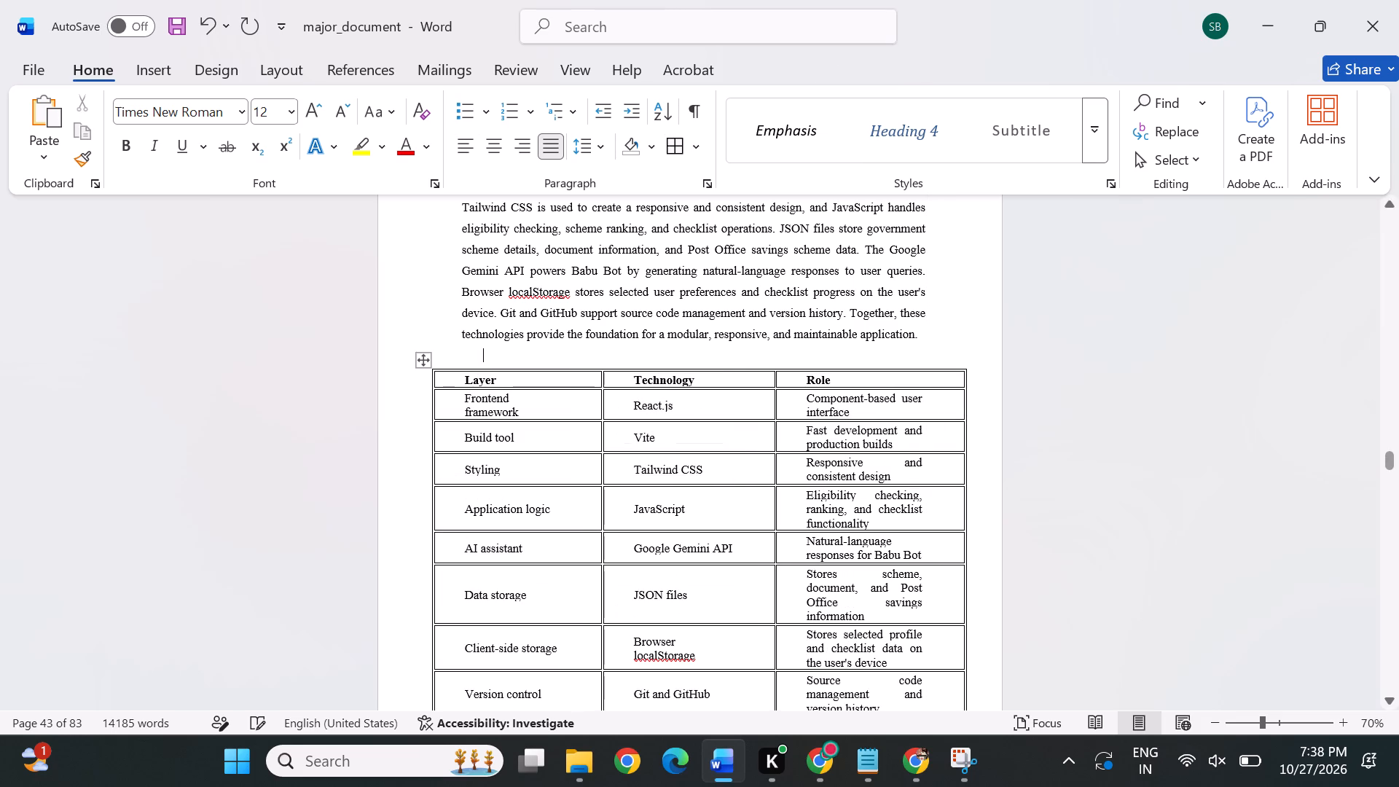
{"action": "left_click_drag", "start_coordinate": [431, 552], "coordinate": [470, 563]}
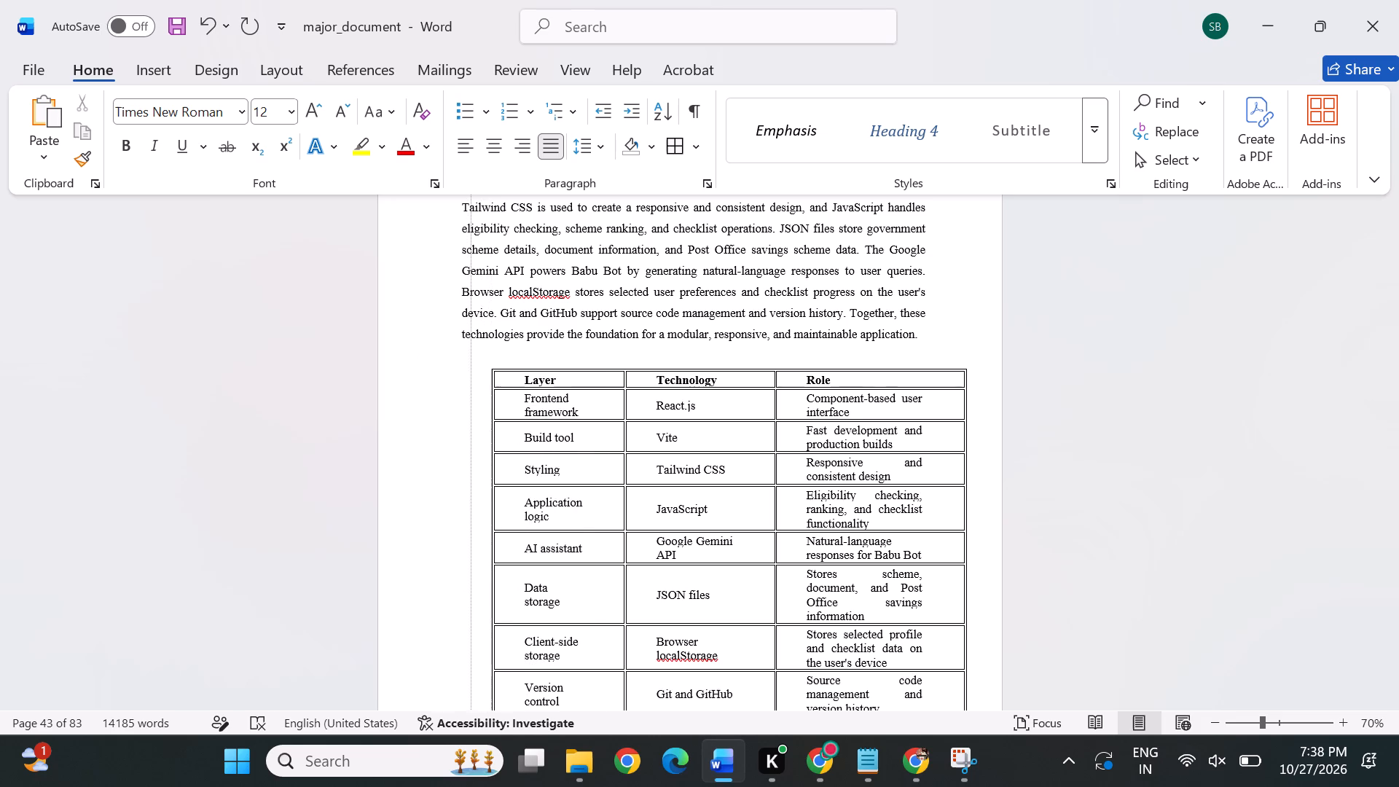
{"action": "left_click_drag", "start_coordinate": [470, 563], "coordinate": [468, 563]}
{"action": "scroll", "coordinate": [820, 512], "scroll_direction": "down", "scroll_amount": 1}
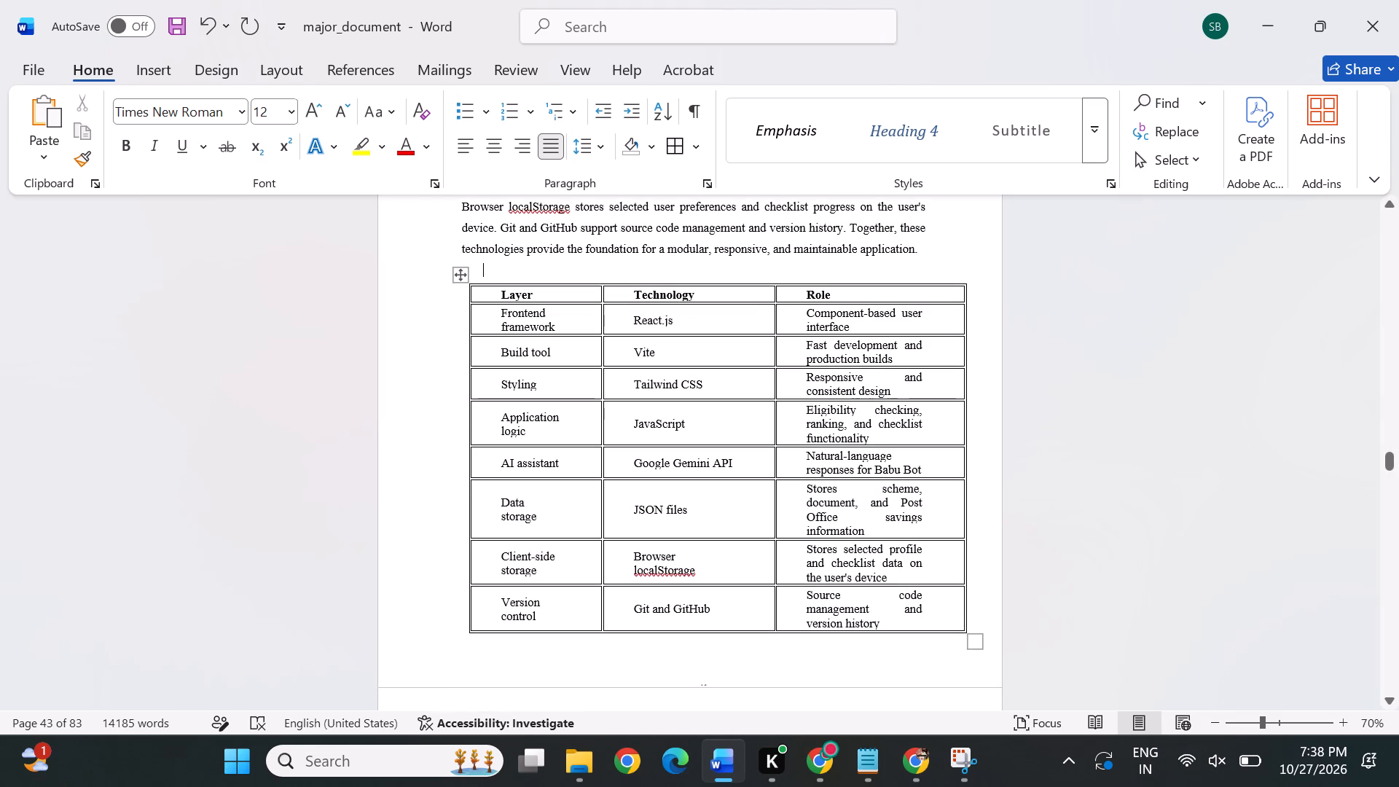
{"action": "left_click_drag", "start_coordinate": [964, 440], "coordinate": [928, 440]}
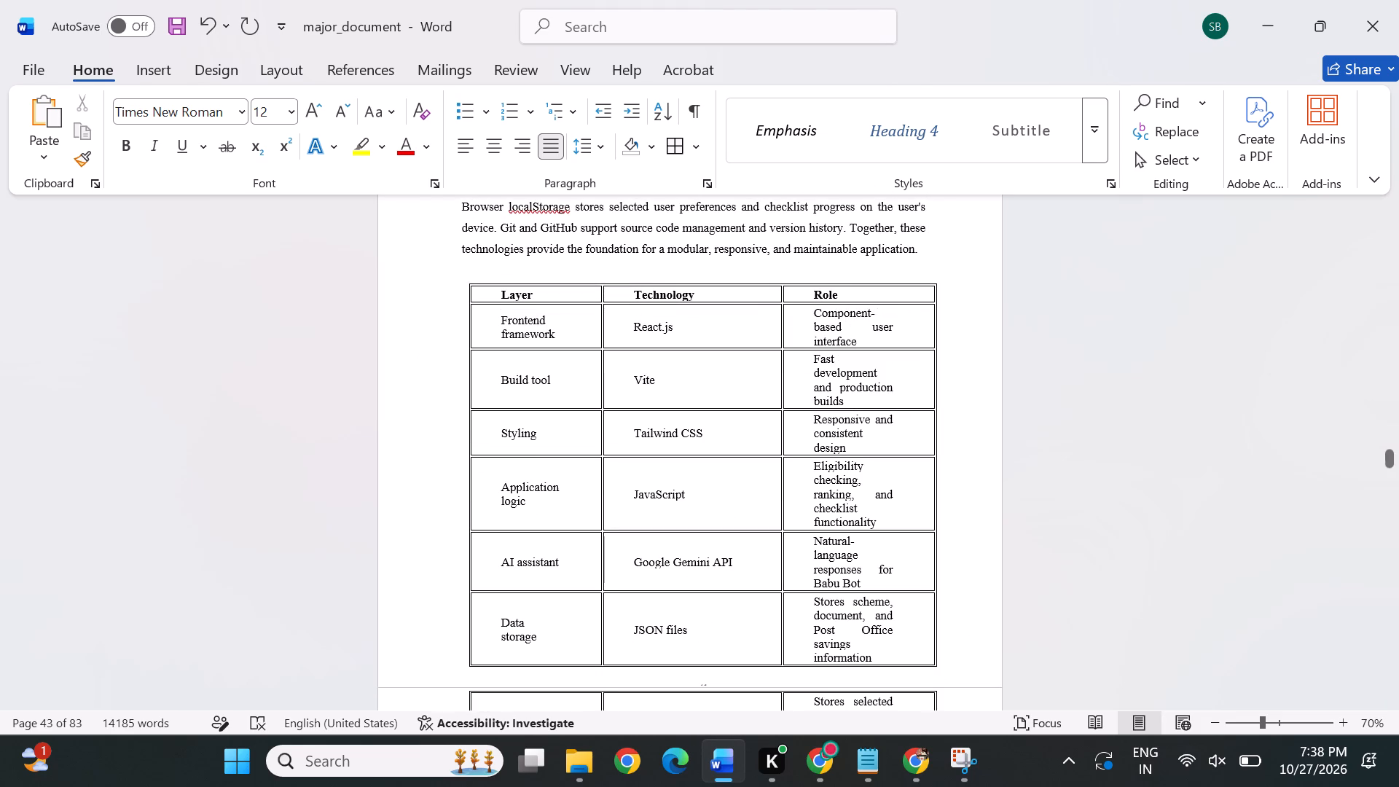
{"action": "left_click", "coordinate": [989, 494]}
Reapply 1.0 line spacing to all rows of the narrowed Technology Stack table.
{"action": "scroll", "coordinate": [770, 523], "scroll_direction": "down", "scroll_amount": 1}
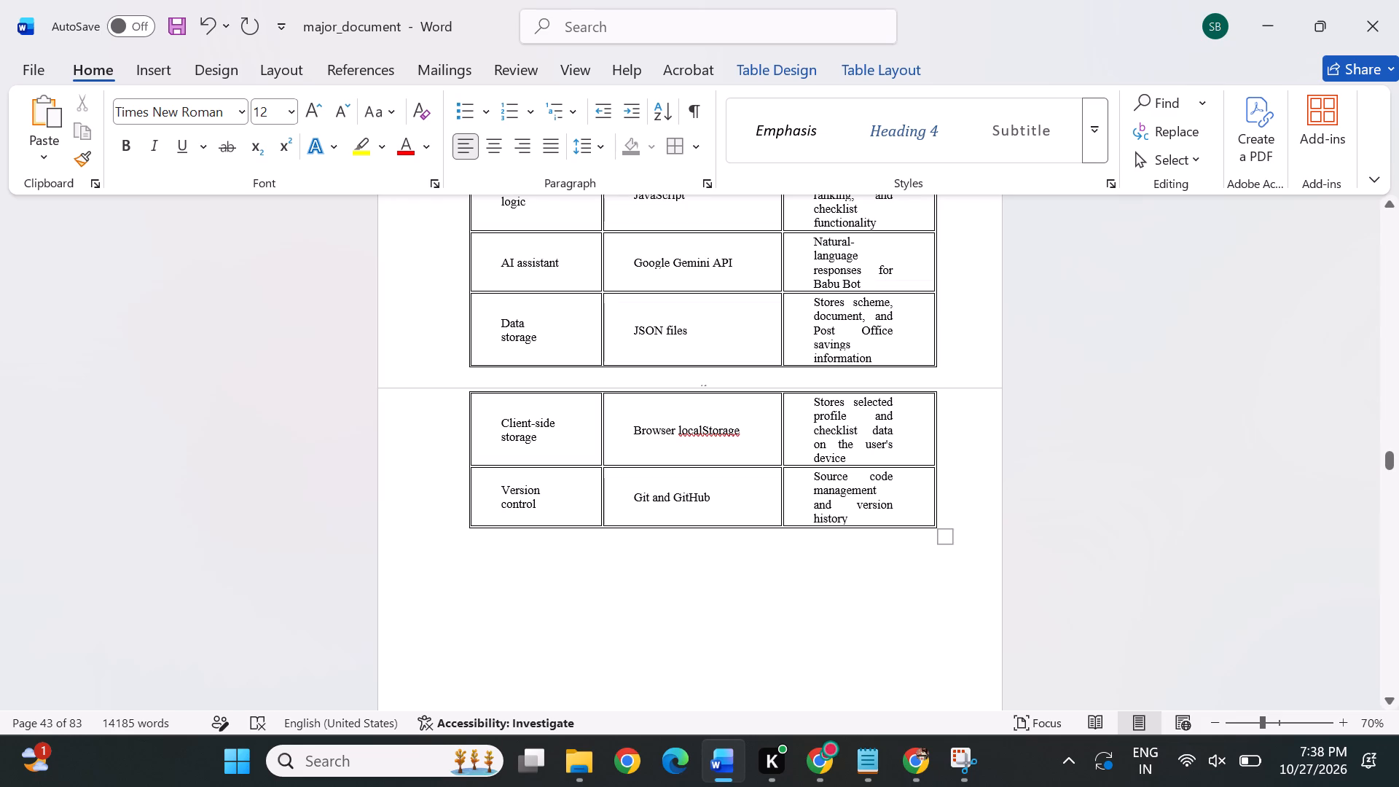
{"action": "left_click_drag", "start_coordinate": [926, 535], "coordinate": [501, 195]}
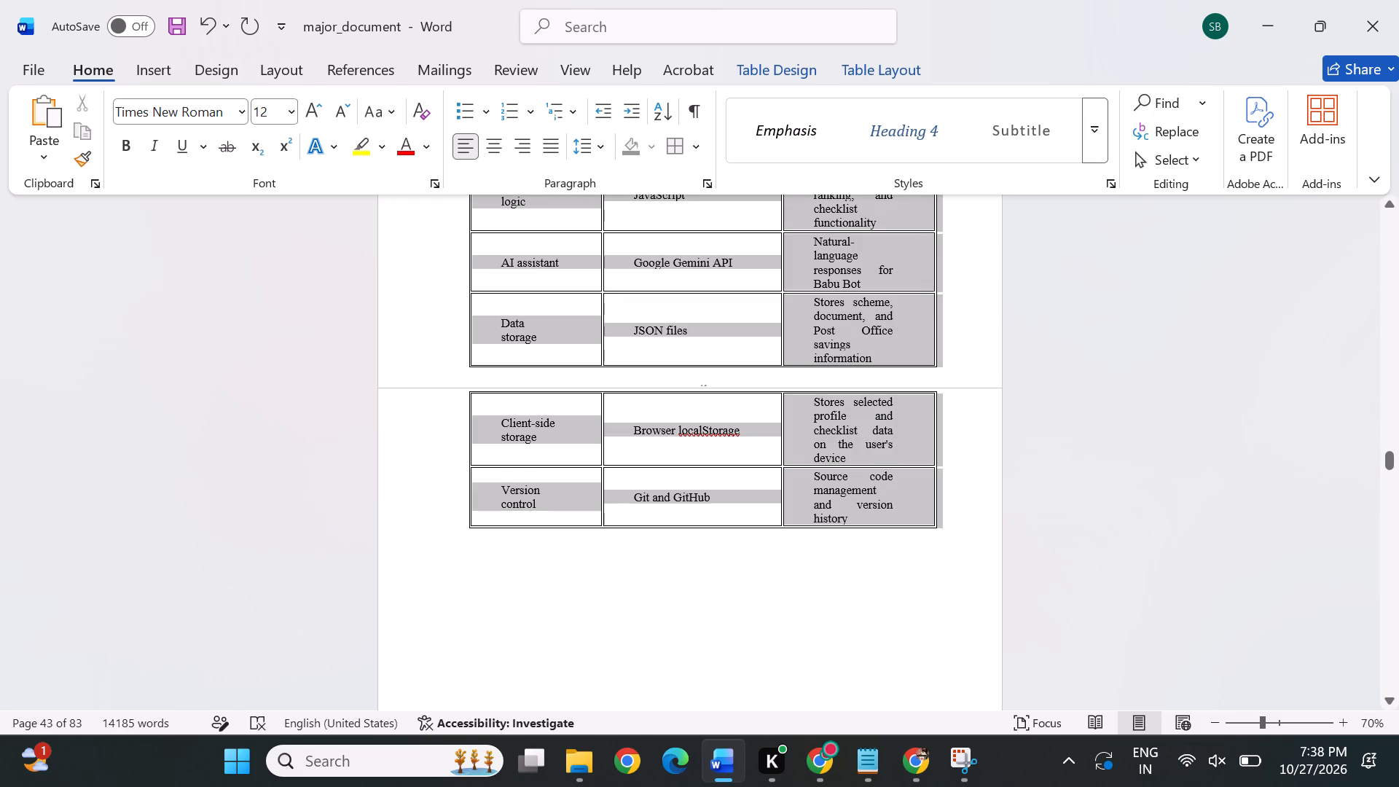
{"action": "left_click_drag", "start_coordinate": [501, 195], "coordinate": [483, 407]}
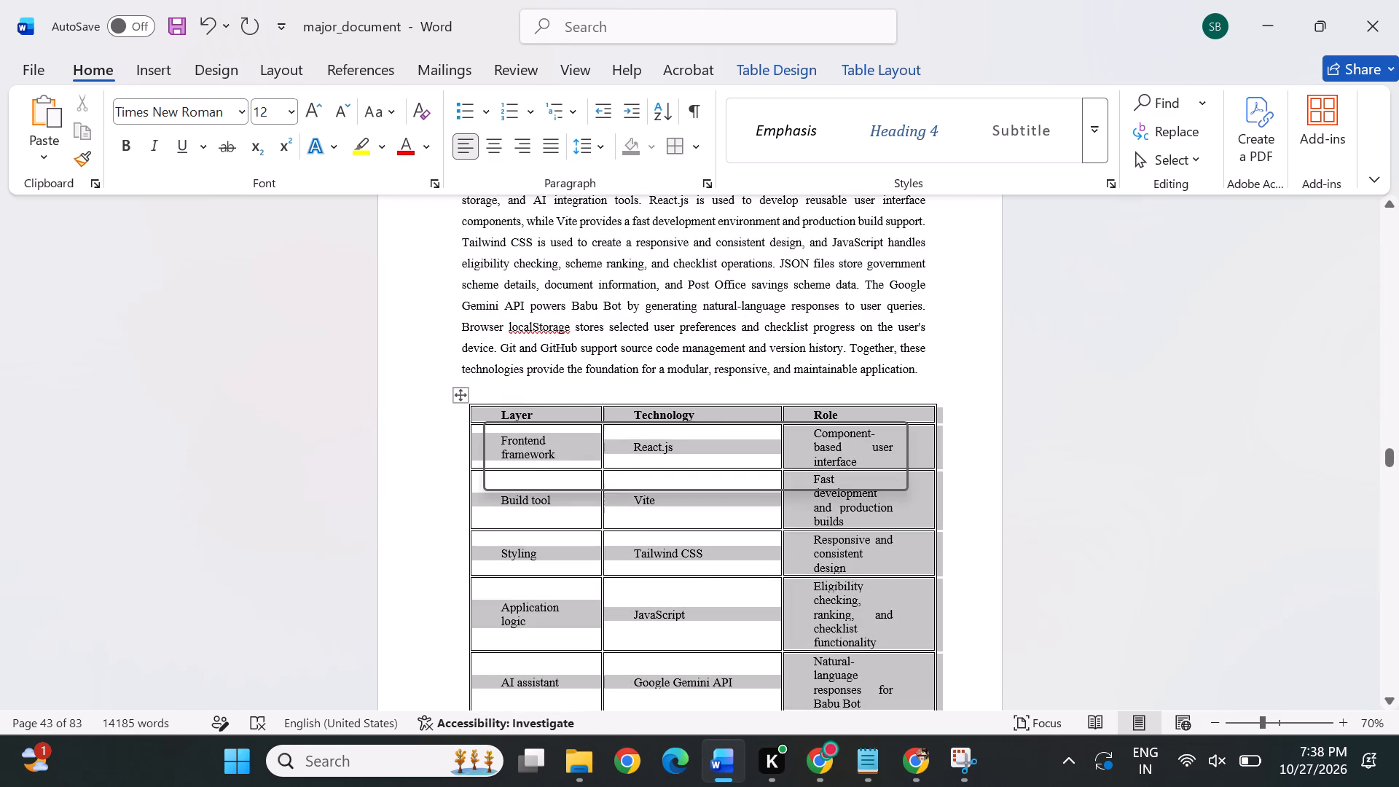
{"action": "left_click", "coordinate": [603, 156]}
{"action": "left_click", "coordinate": [606, 172]}
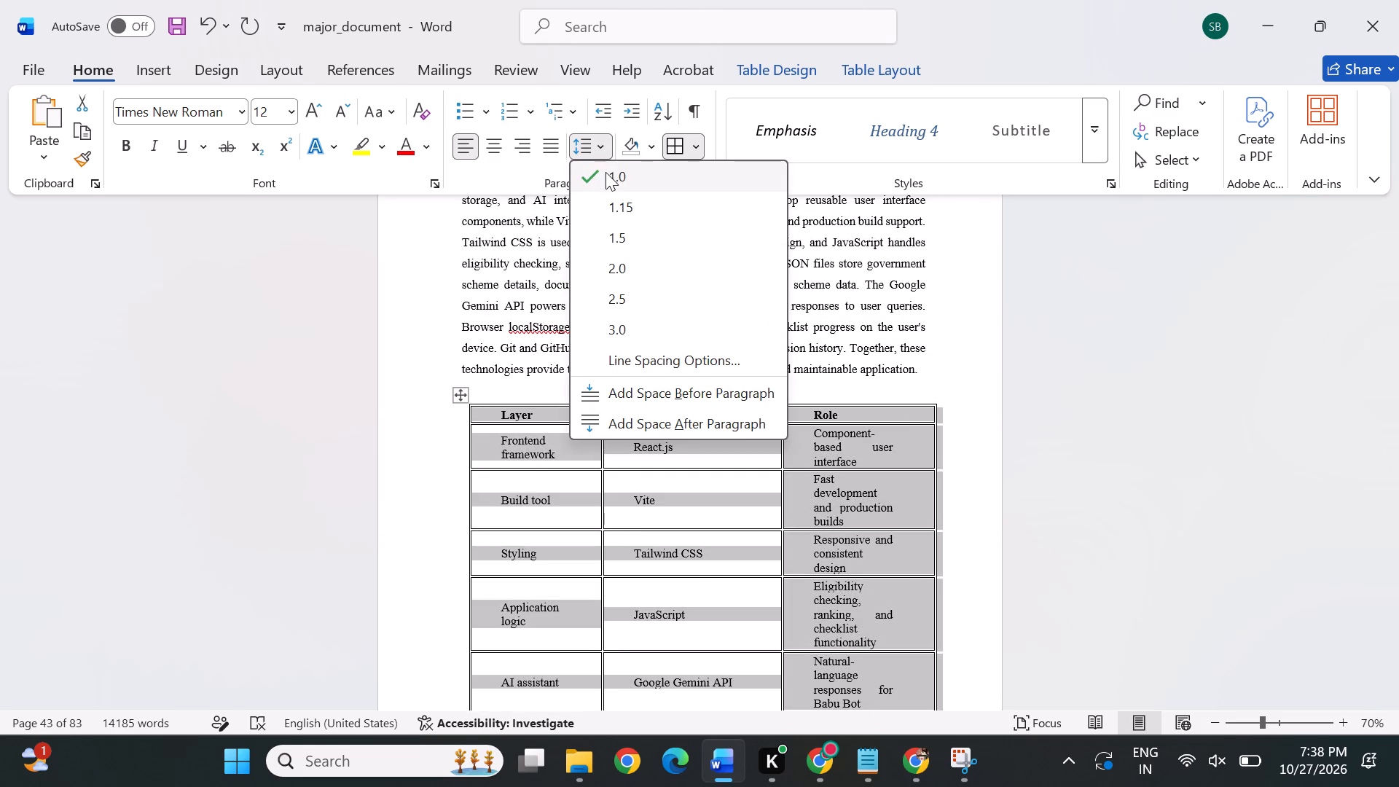
Delete the theory paragraph between the 4.10 Technology Stack heading and the table.
{"action": "scroll", "coordinate": [1014, 377], "scroll_direction": "up", "scroll_amount": 1}
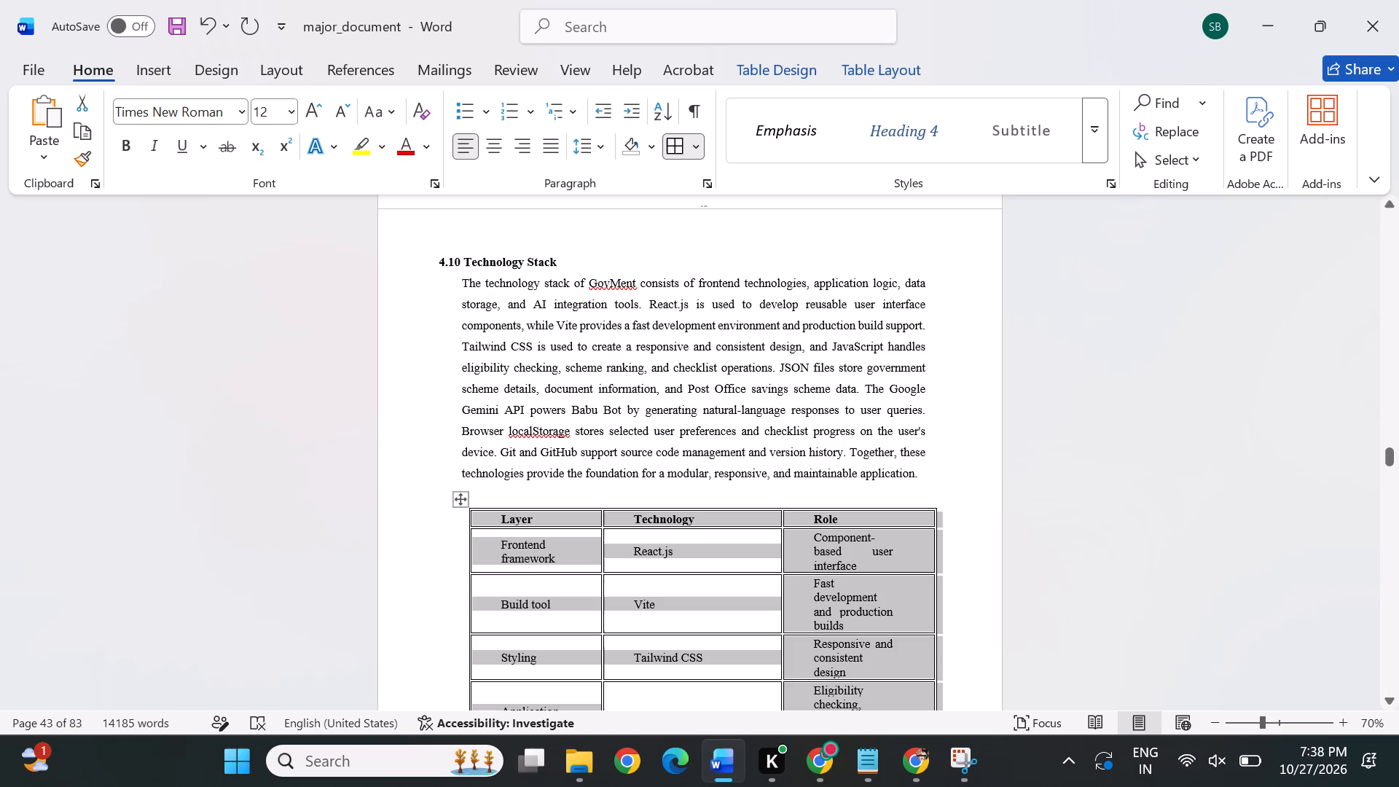
{"action": "left_click_drag", "start_coordinate": [936, 482], "coordinate": [466, 289]}
{"action": "key", "text": "ctrl+alt+F14"}
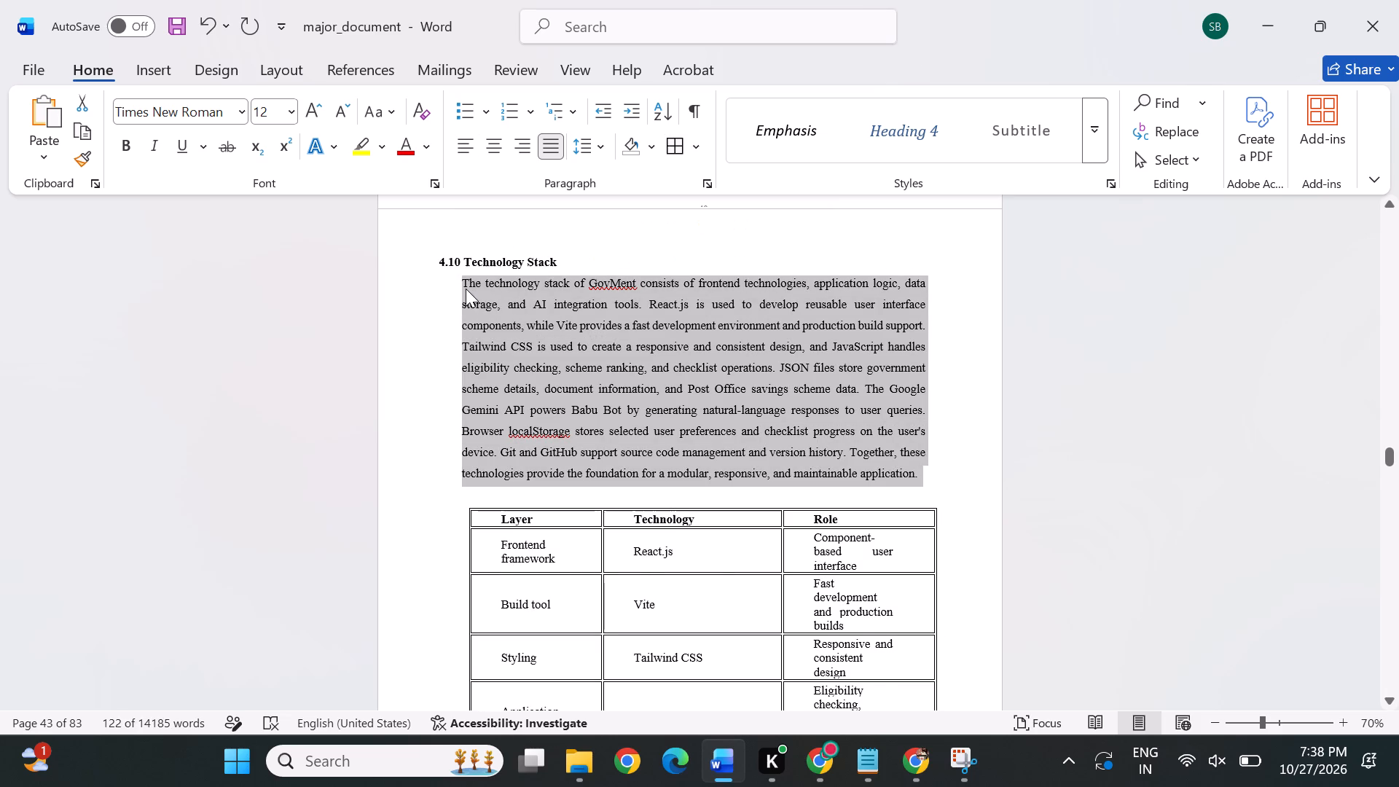
{"action": "key", "text": "Delete"}
{"action": "scroll", "coordinate": [571, 313], "scroll_direction": "down", "scroll_amount": 1}
{"action": "scroll", "coordinate": [734, 503], "scroll_direction": "up", "scroll_amount": 1}
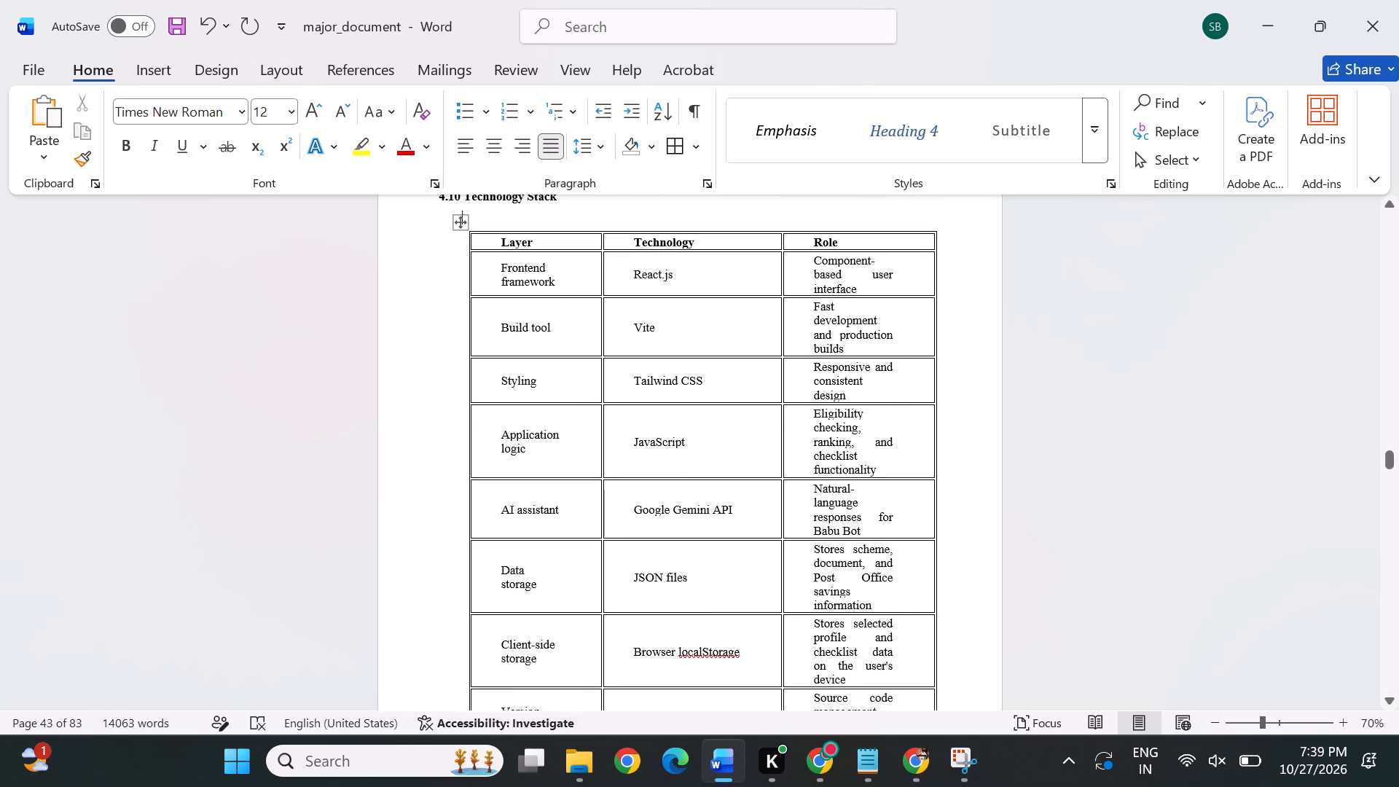
{"action": "left_click", "coordinate": [327, 365]}
{"action": "scroll", "coordinate": [667, 505], "scroll_direction": "down", "scroll_amount": 1}
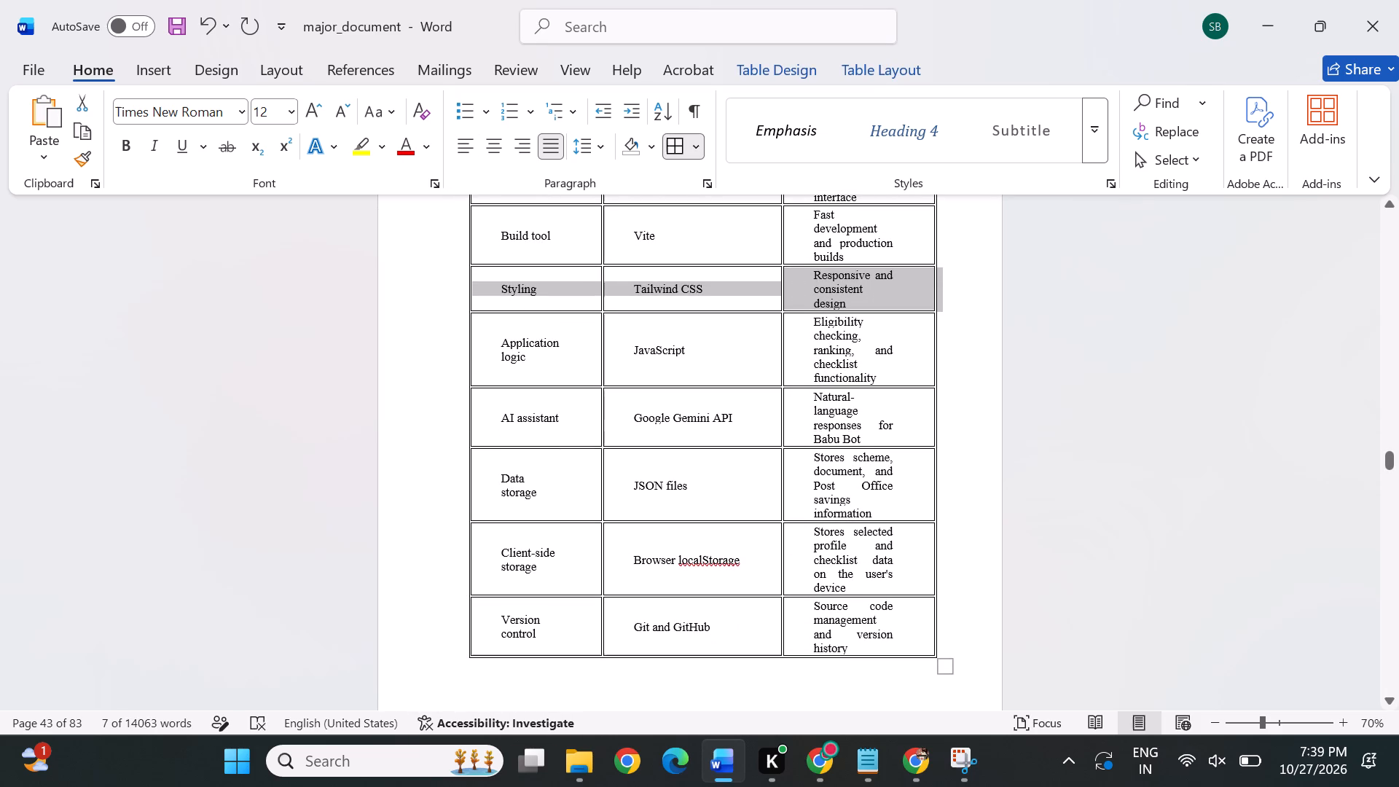
{"action": "left_click", "coordinate": [915, 654]}
{"action": "key", "text": "ctrl+z"}
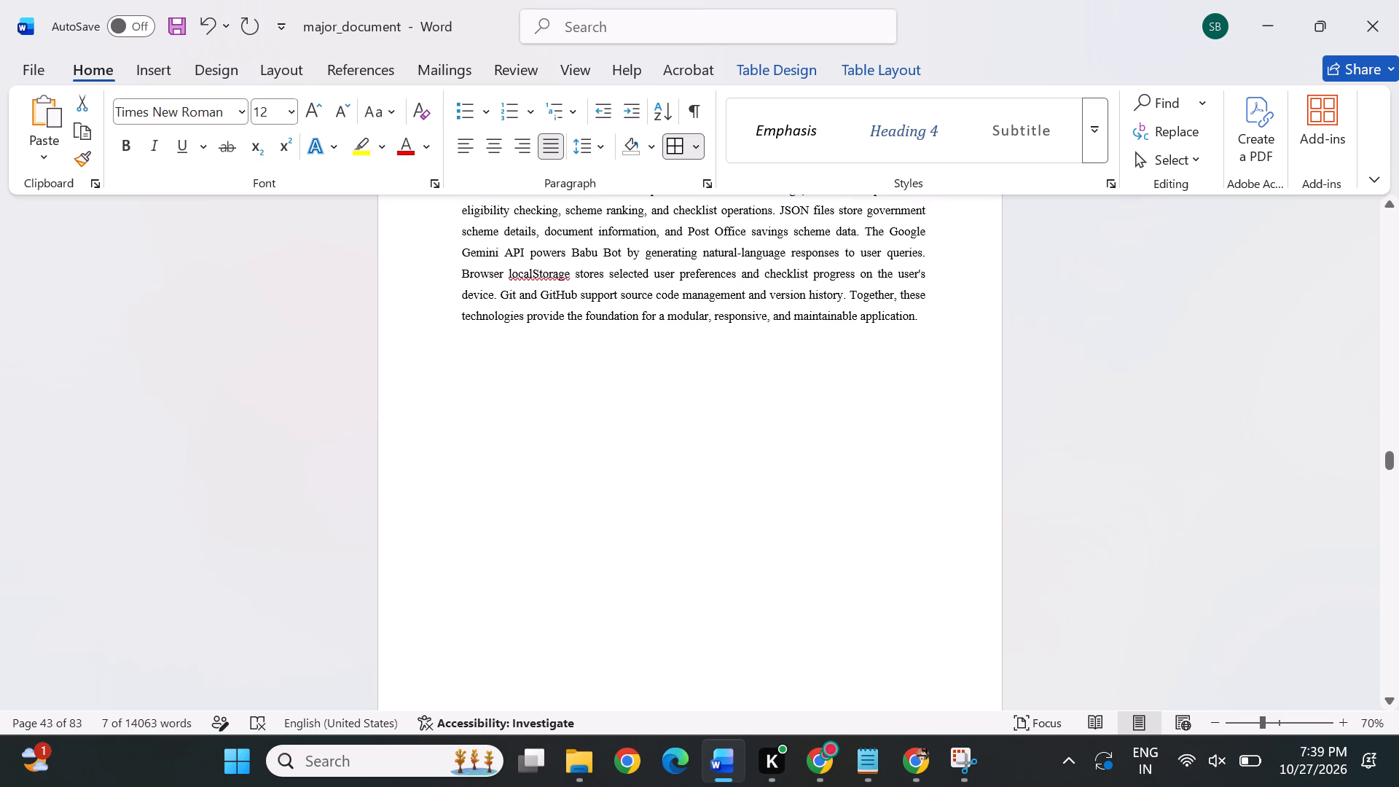
{"action": "scroll", "coordinate": [756, 480], "scroll_direction": "up", "scroll_amount": 1}
{"action": "key", "text": "ctrl+z"}
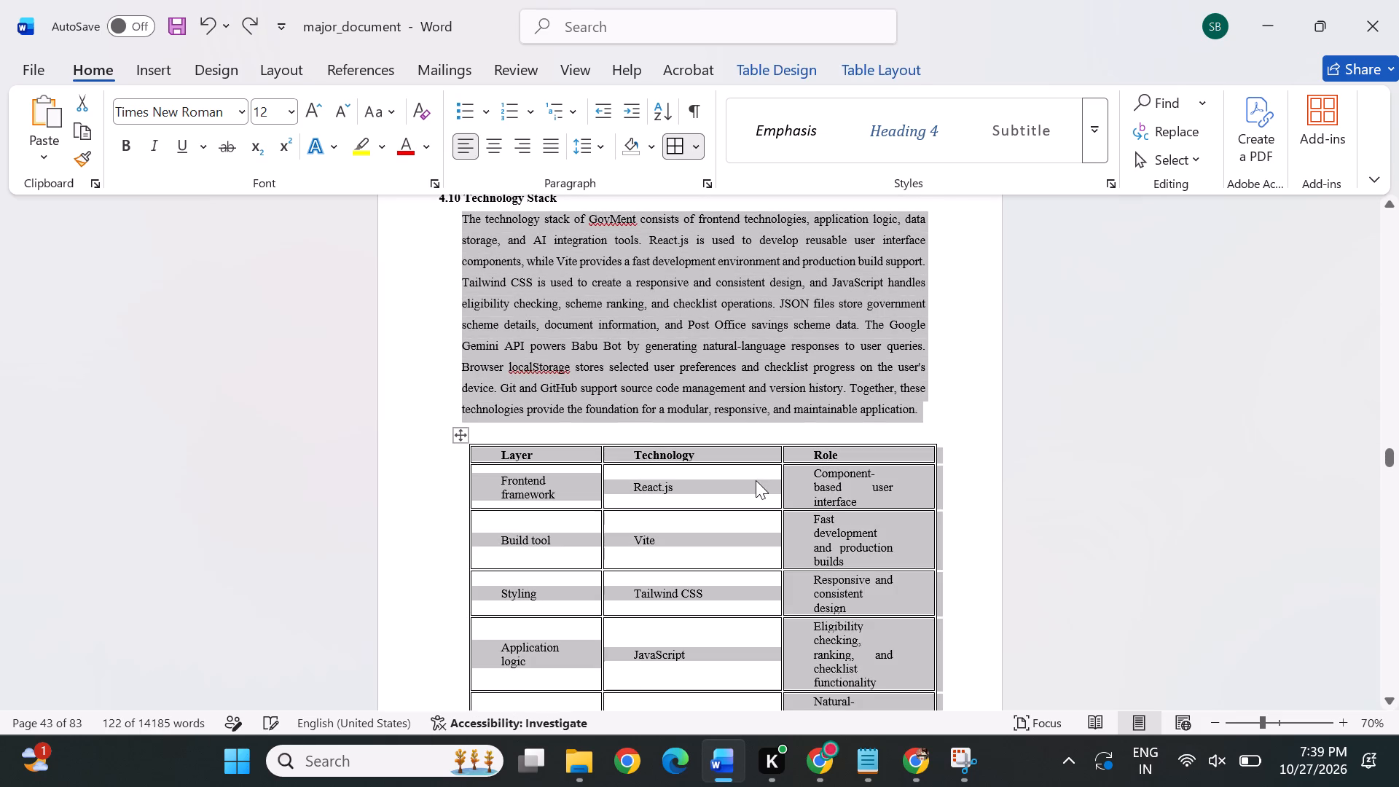
{"action": "key", "text": "ctrl+z"}
{"action": "key", "text": "ctrl+z"}
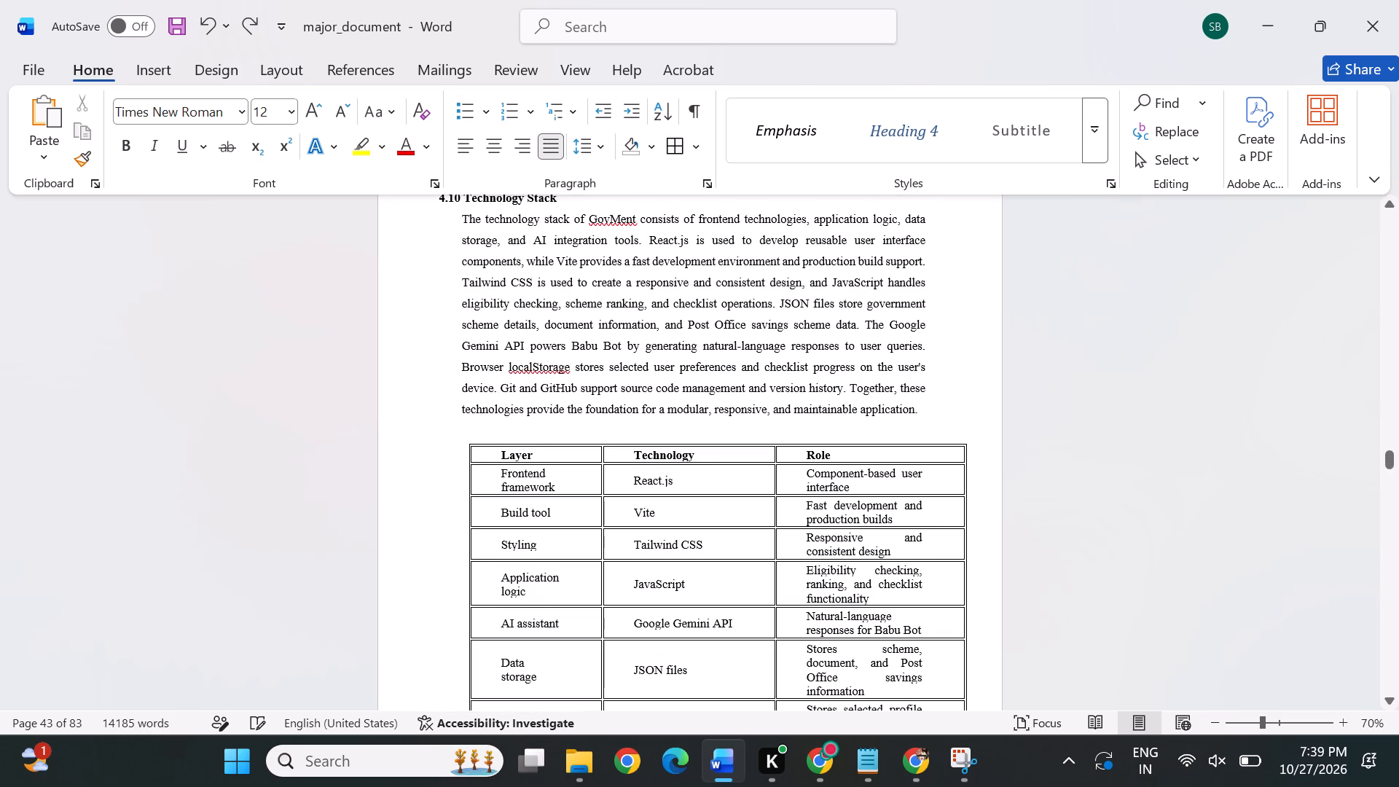
{"action": "key", "text": "ctrl+z"}
{"action": "key", "text": "ctrl+z"}
{"action": "key", "text": "ctrl+z"}
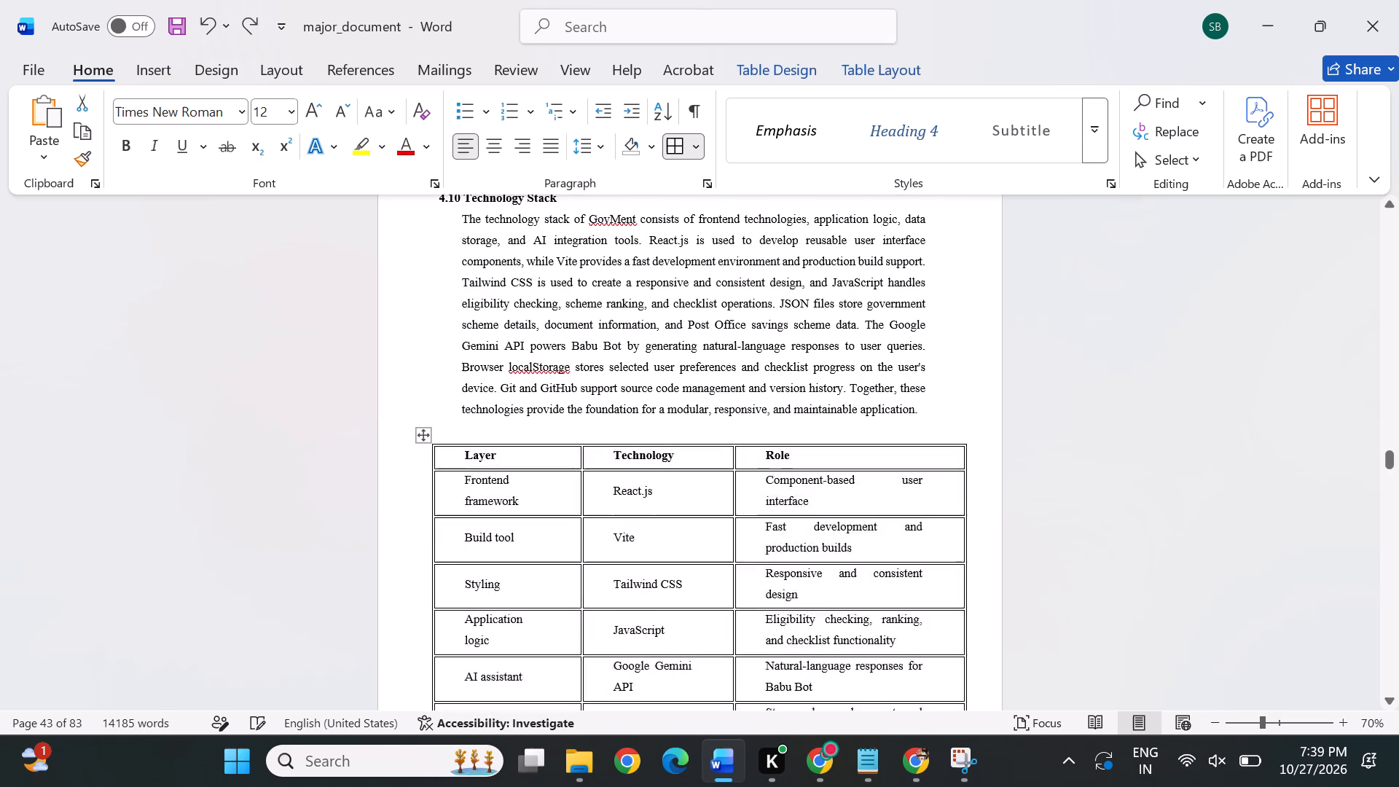
{"action": "key", "text": "ctrl+z"}
{"action": "key", "text": "ctrl+z"}
{"action": "key", "text": "ctrl+z"}
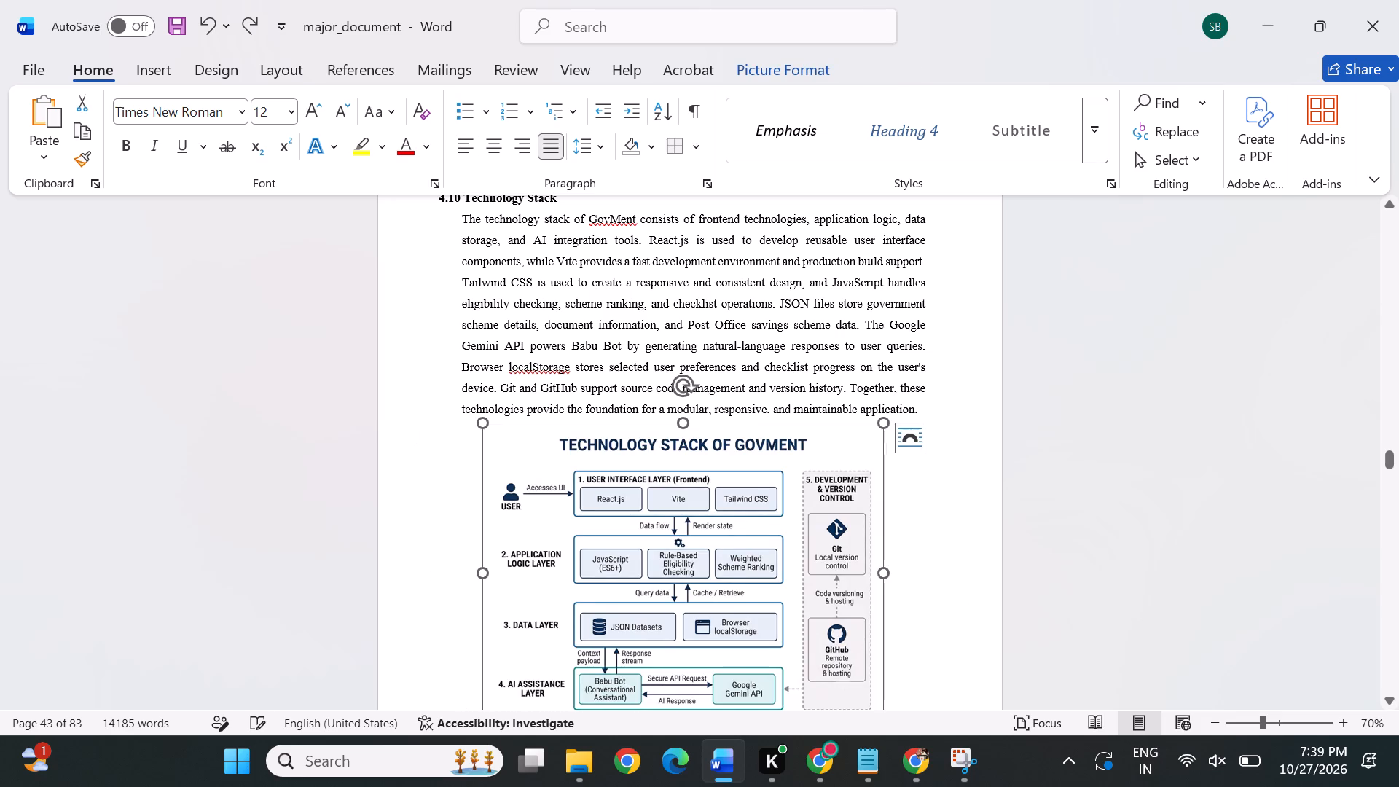
{"action": "scroll", "coordinate": [866, 507], "scroll_direction": "down", "scroll_amount": 1}
{"action": "left_click", "coordinate": [959, 520]}
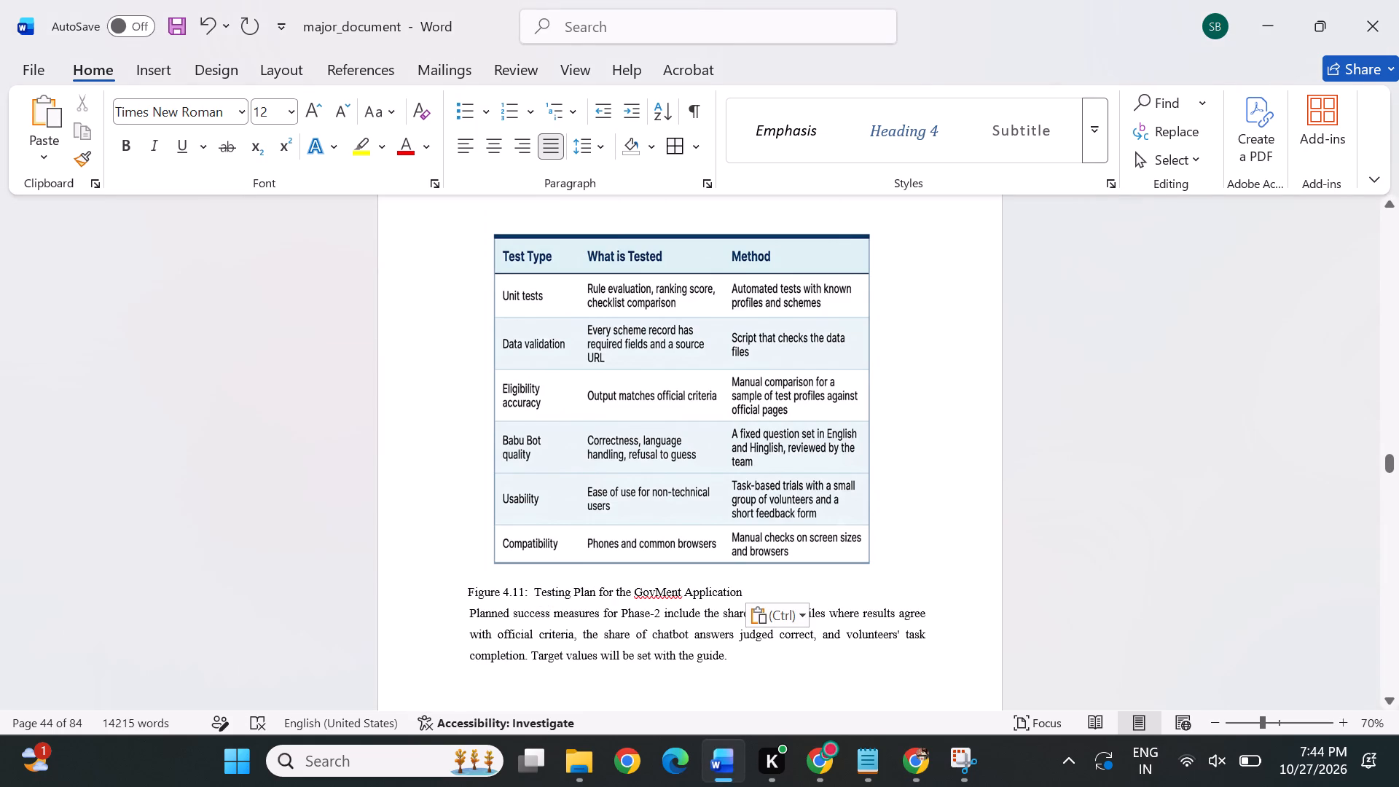
{"action": "key", "text": "Tab"}
{"action": "key", "text": "Tab"}
{"action": "key", "text": "Tab"}
{"action": "key", "text": "Left"}
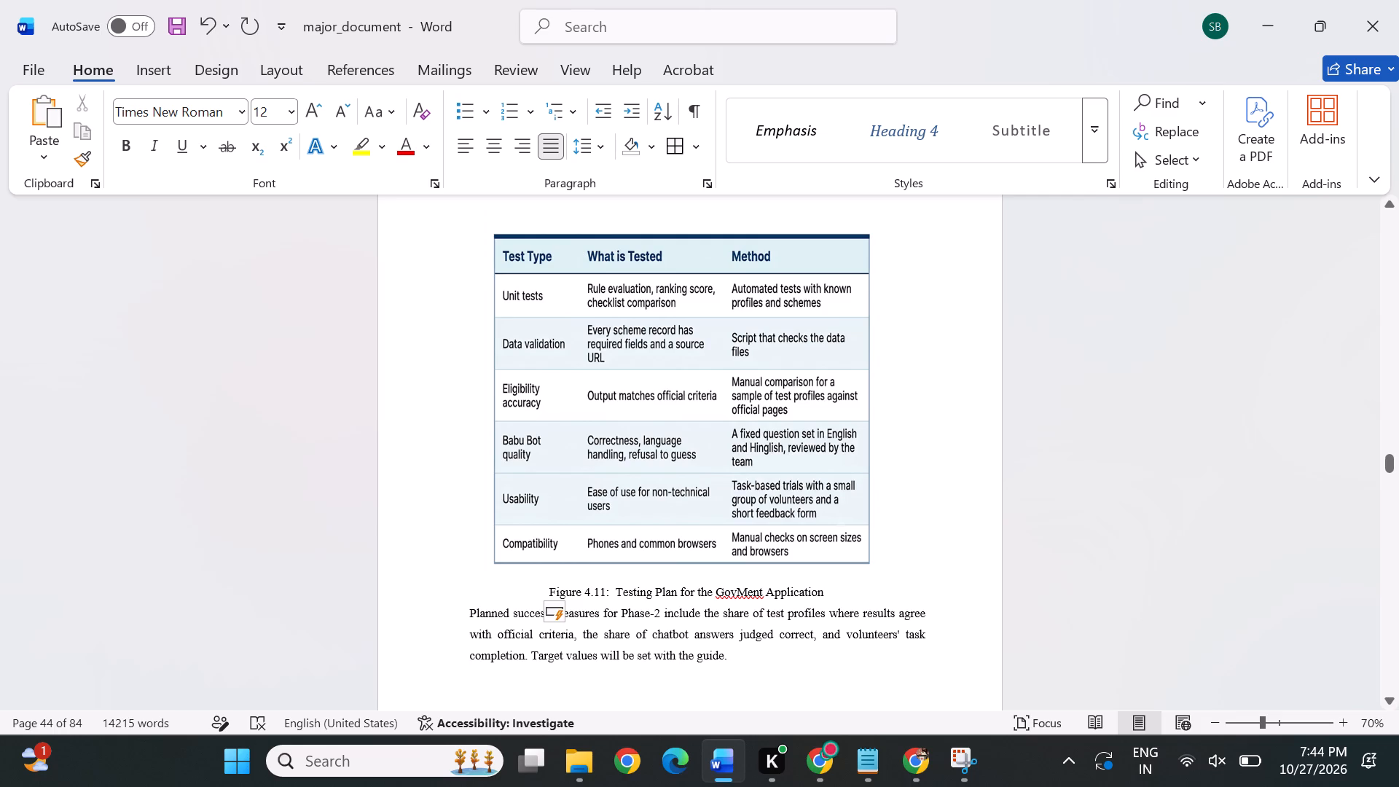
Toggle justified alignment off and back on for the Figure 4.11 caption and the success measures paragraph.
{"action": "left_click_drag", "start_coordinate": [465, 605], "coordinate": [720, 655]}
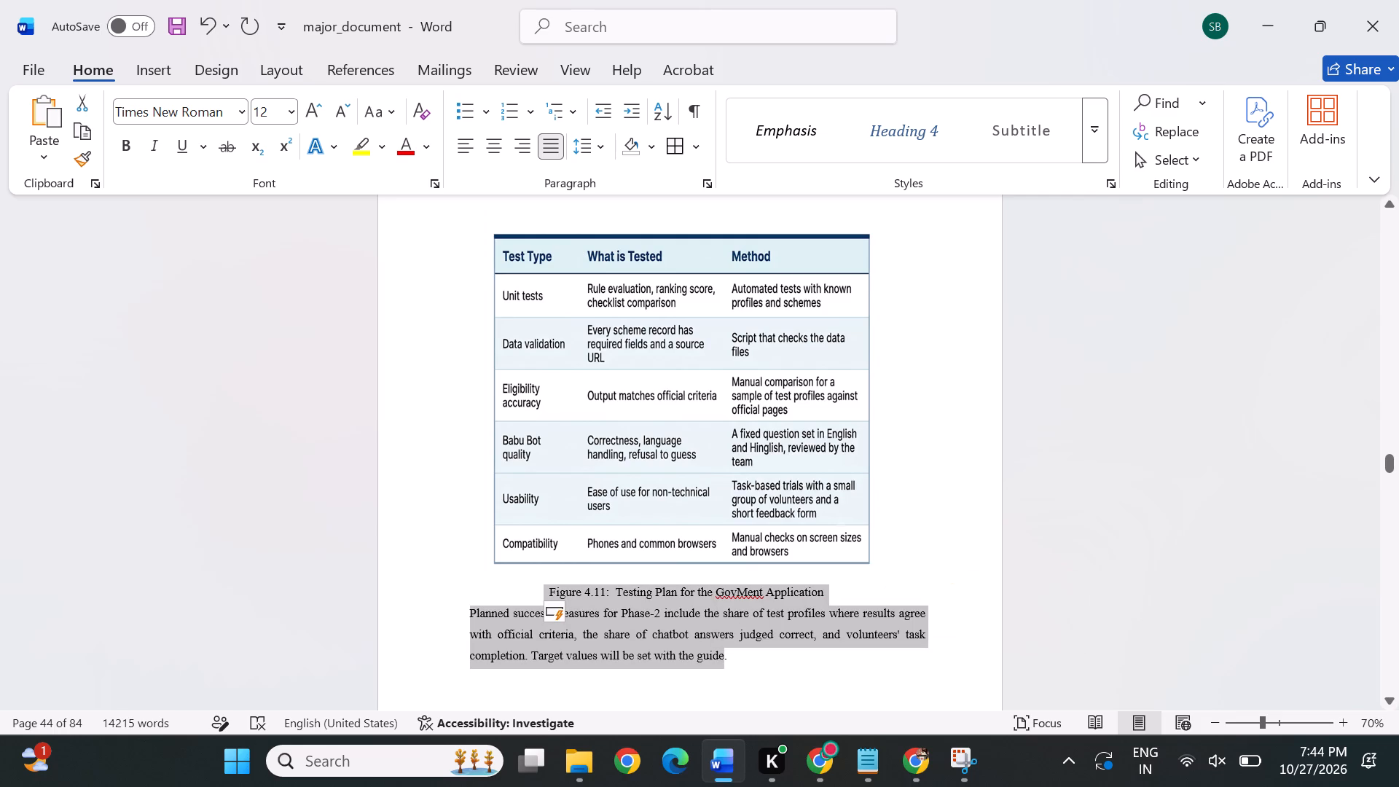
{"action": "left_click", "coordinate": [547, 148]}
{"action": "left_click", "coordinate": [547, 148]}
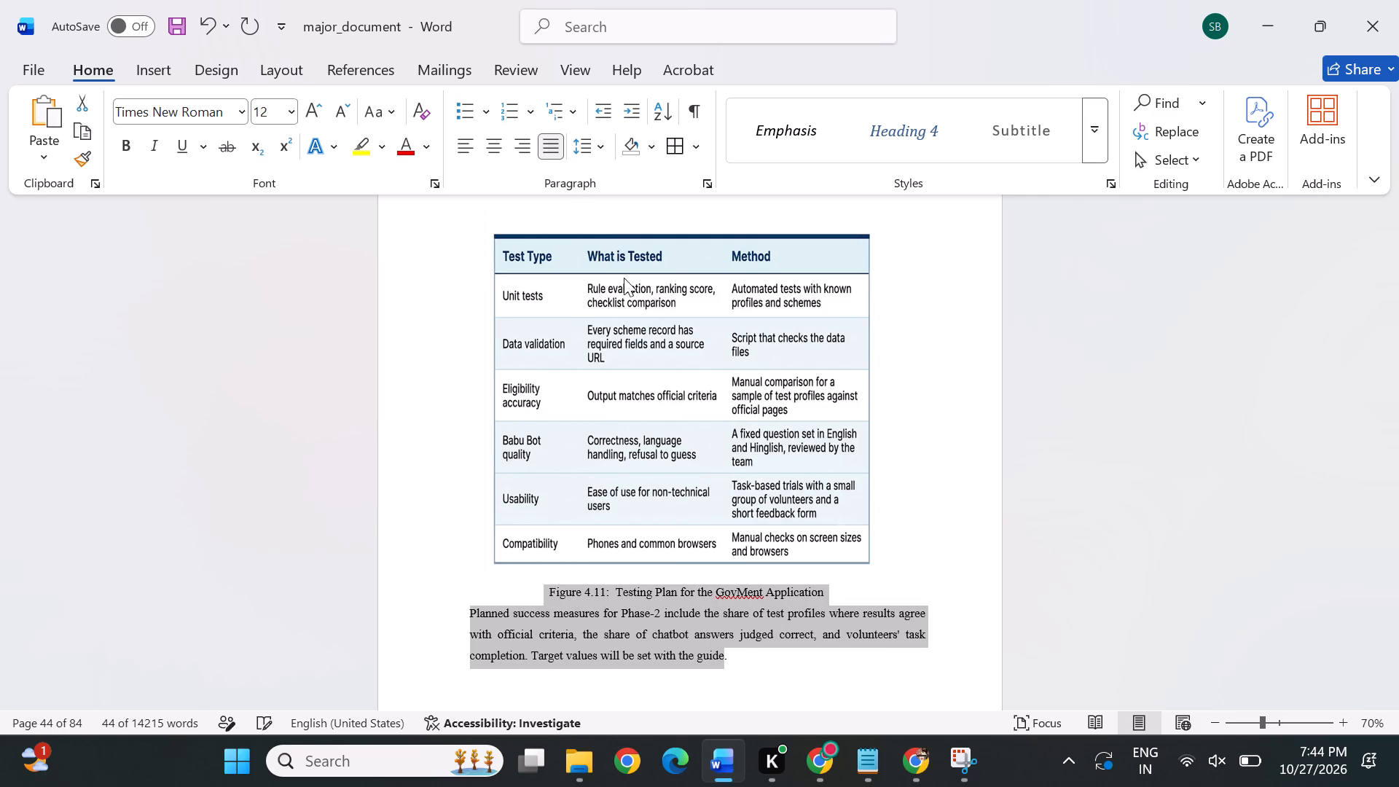
Add a blank line above the heading 4.11 Testing and Evaluation Plan.
{"action": "scroll", "coordinate": [831, 421], "scroll_direction": "up", "scroll_amount": 1}
{"action": "scroll", "coordinate": [873, 540], "scroll_direction": "up", "scroll_amount": 1}
{"action": "scroll", "coordinate": [873, 540], "scroll_direction": "down", "scroll_amount": 1}
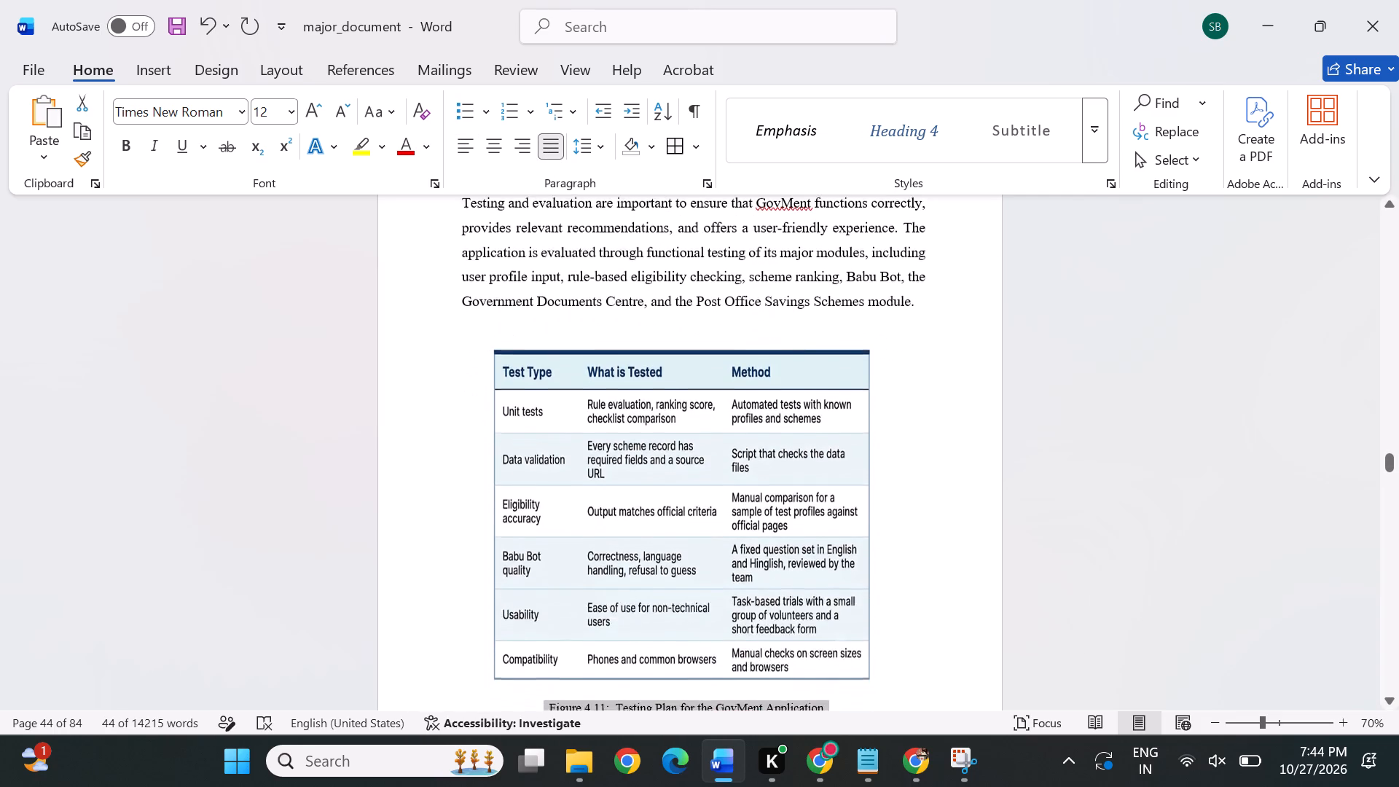
{"action": "scroll", "coordinate": [873, 540], "scroll_direction": "up", "scroll_amount": 1}
{"action": "left_click", "coordinate": [439, 340]}
{"action": "key", "text": "Return"}
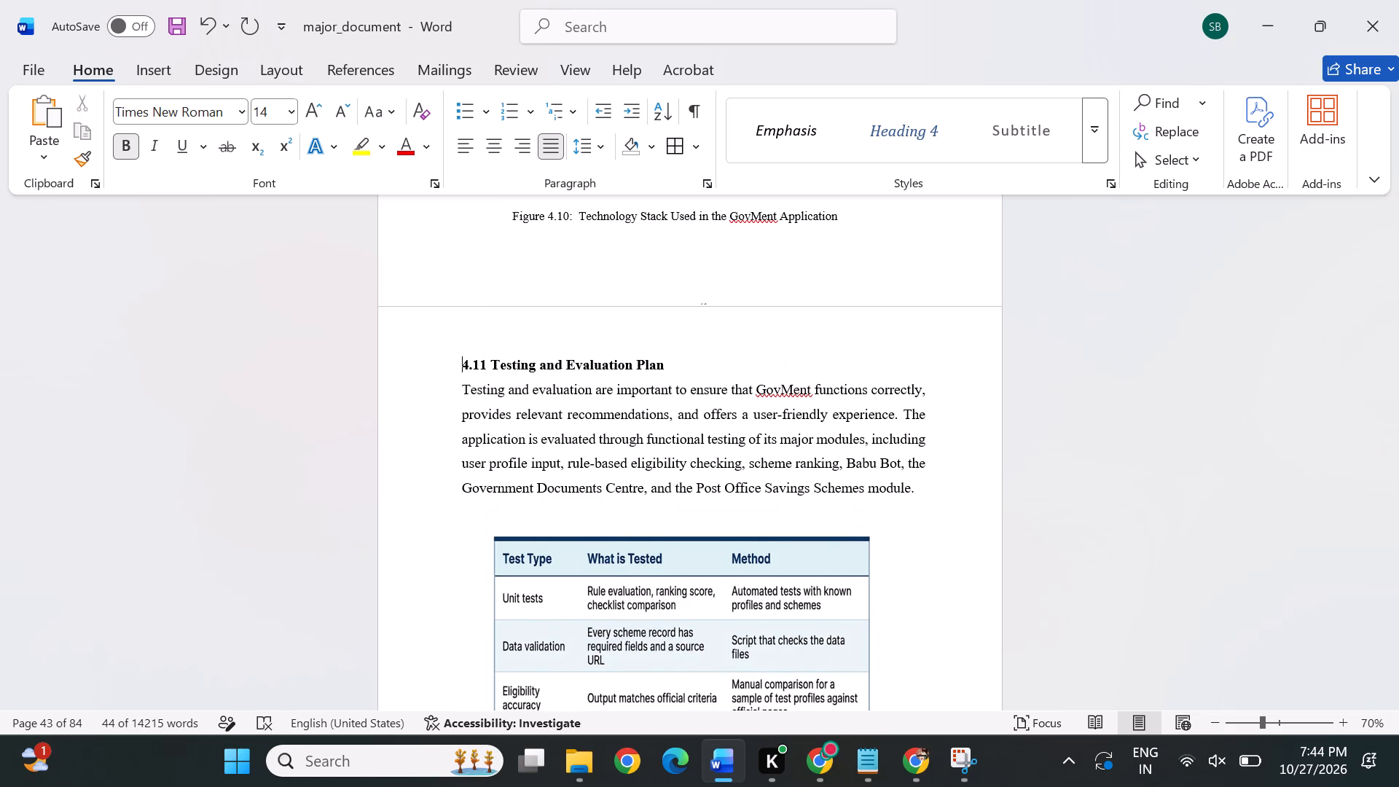
Set the introductory paragraph of section 4.11 to font size 12.
{"action": "scroll", "coordinate": [584, 438], "scroll_direction": "down", "scroll_amount": 1}
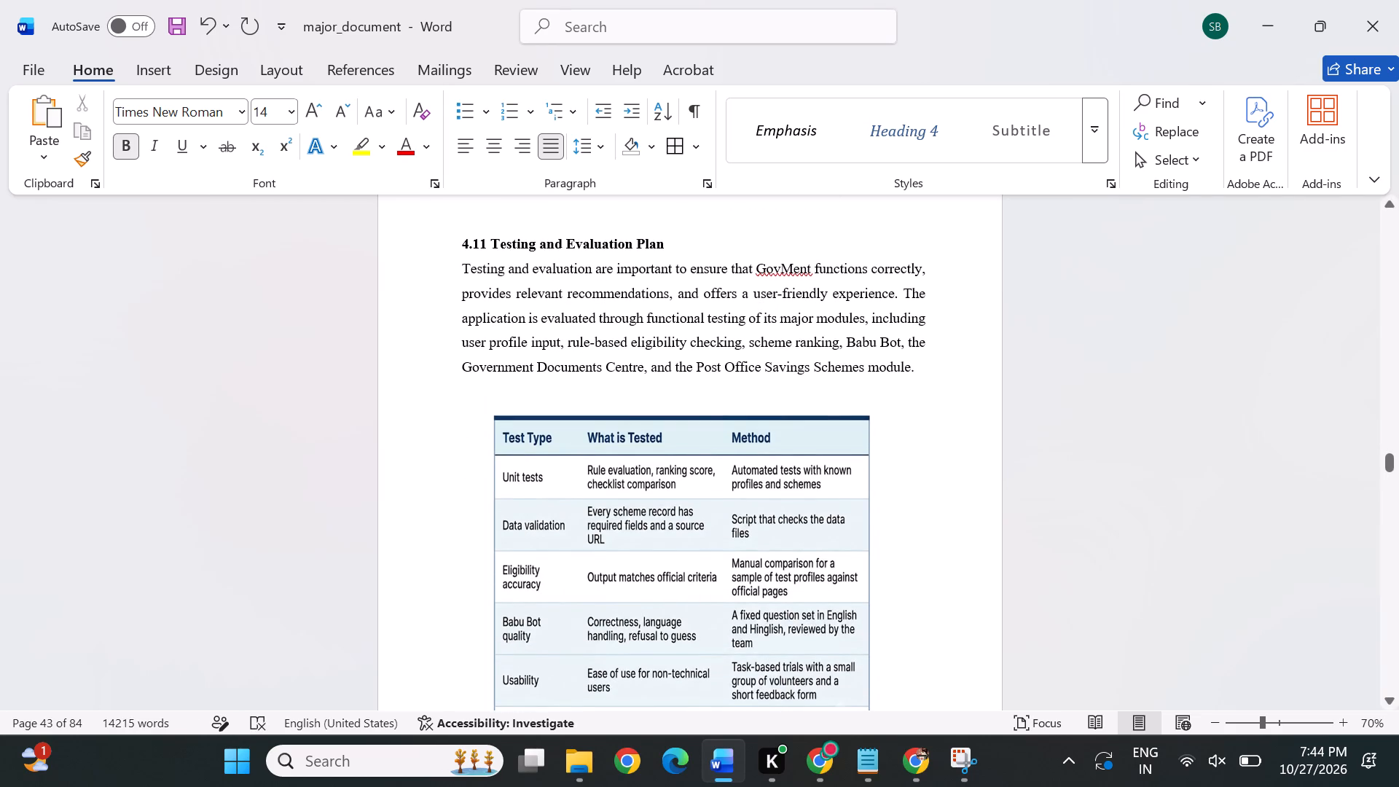
{"action": "left_click_drag", "start_coordinate": [463, 271], "coordinate": [916, 365]}
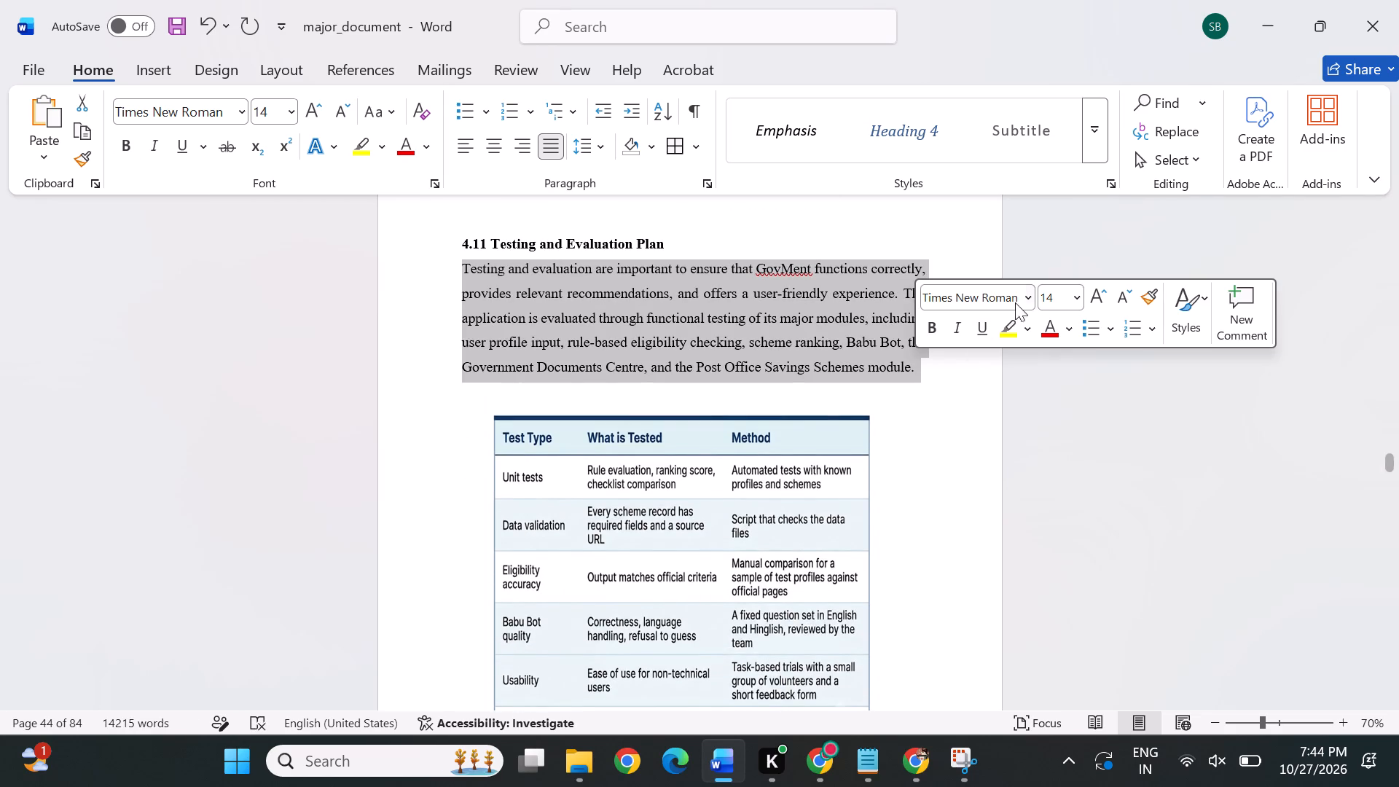
{"action": "left_click", "coordinate": [1074, 300]}
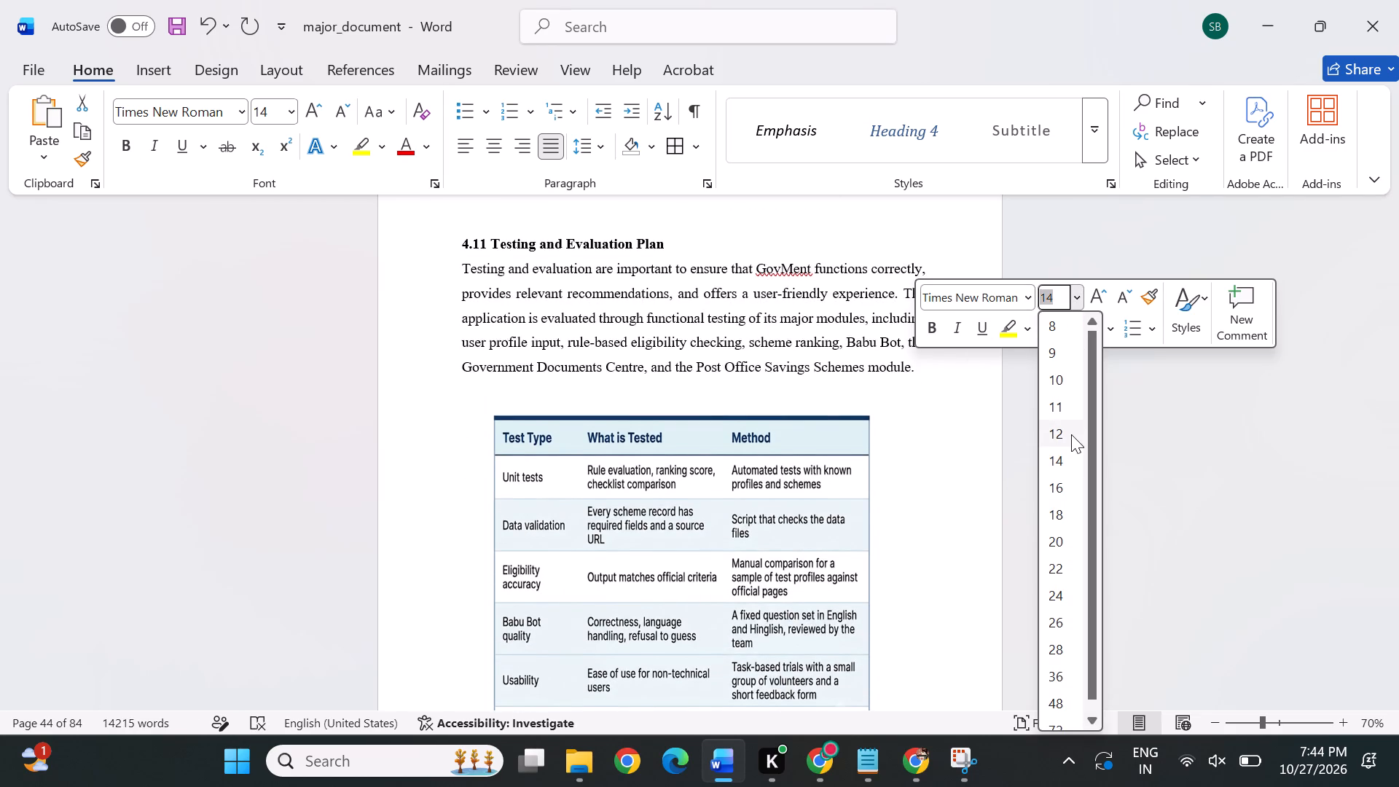
{"action": "left_click", "coordinate": [1071, 434]}
{"action": "left_click", "coordinate": [686, 375]}
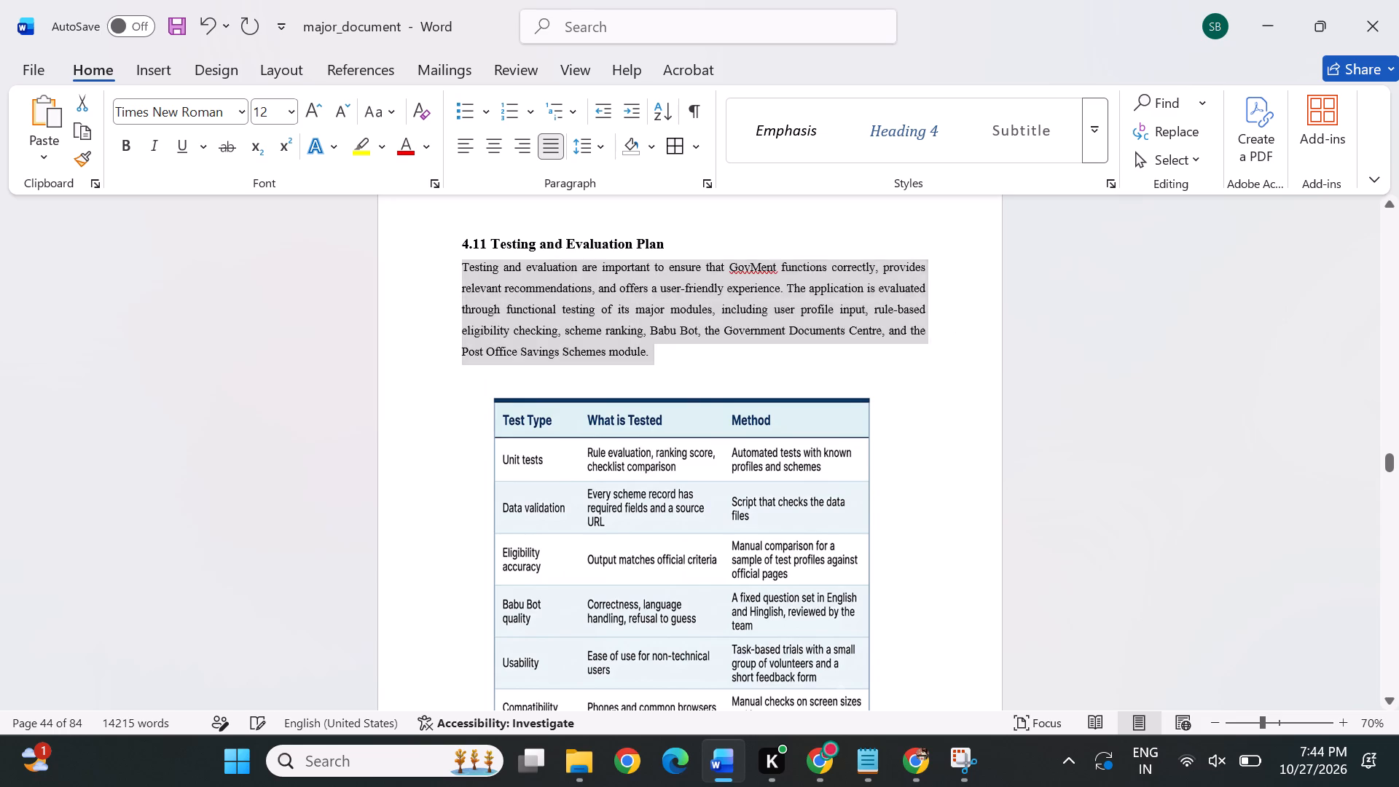
{"action": "left_click", "coordinate": [707, 353]}
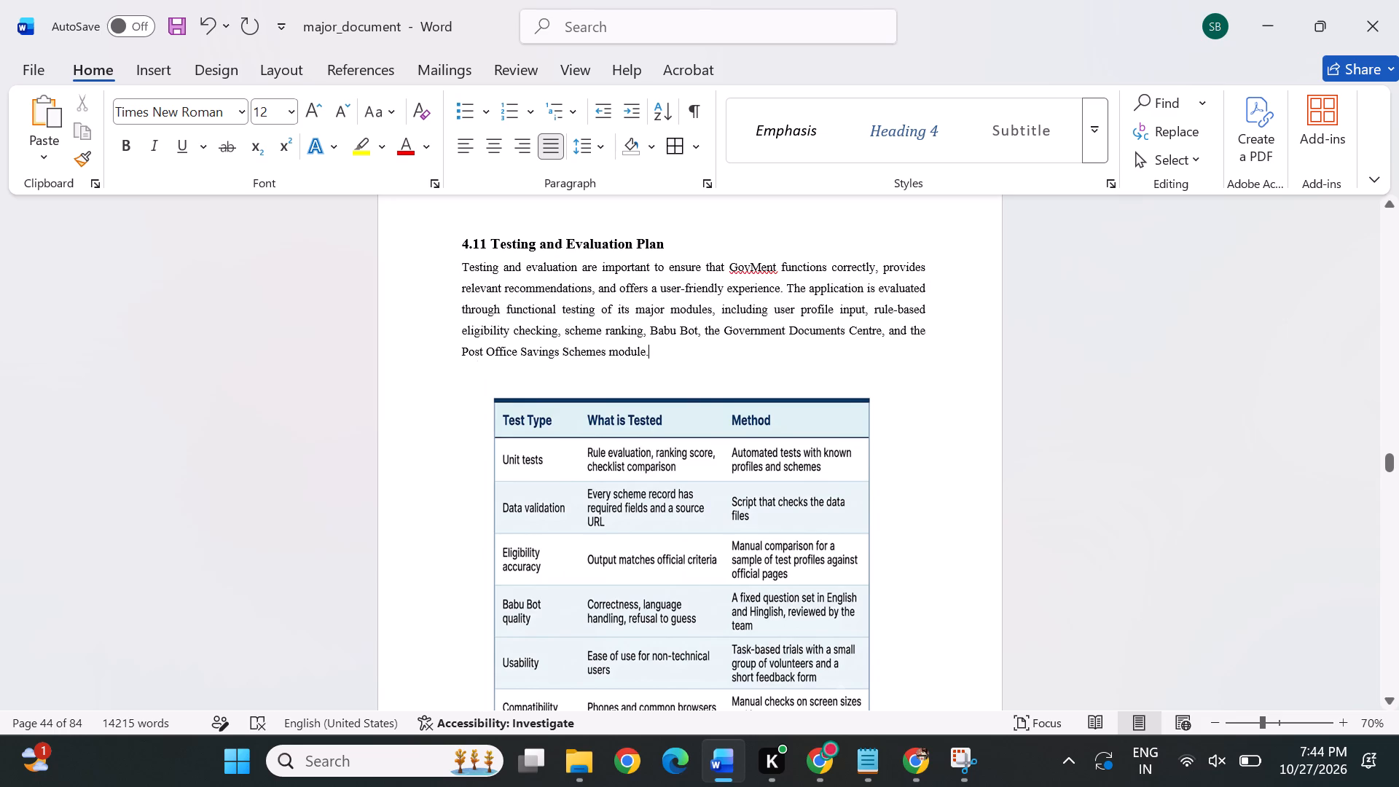
Reduce the height of the testing table image slightly from its bottom edge, keeping its width.
{"action": "scroll", "coordinate": [698, 463], "scroll_direction": "down", "scroll_amount": 1}
{"action": "left_click", "coordinate": [836, 466]}
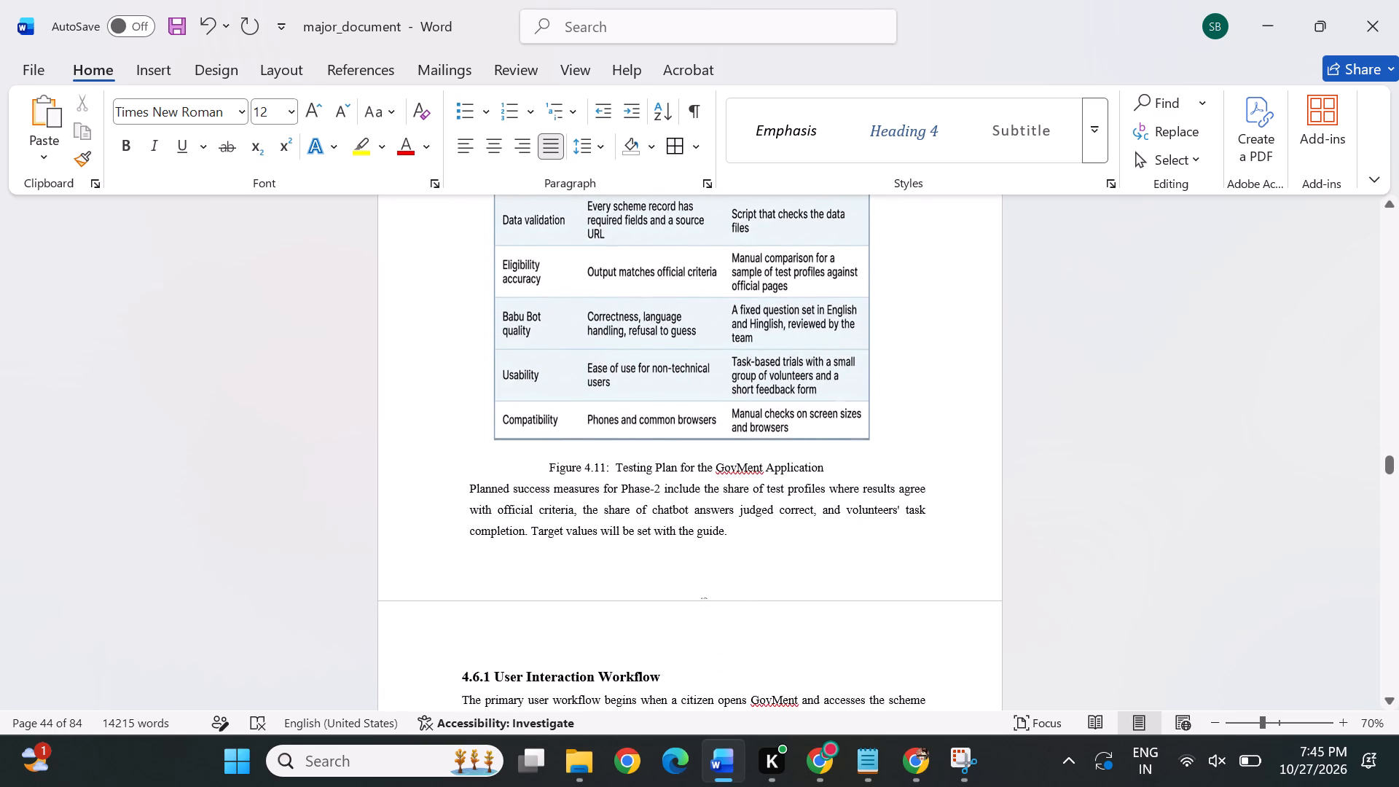
{"action": "scroll", "coordinate": [836, 466], "scroll_direction": "up", "scroll_amount": 1}
{"action": "left_click", "coordinate": [690, 386]}
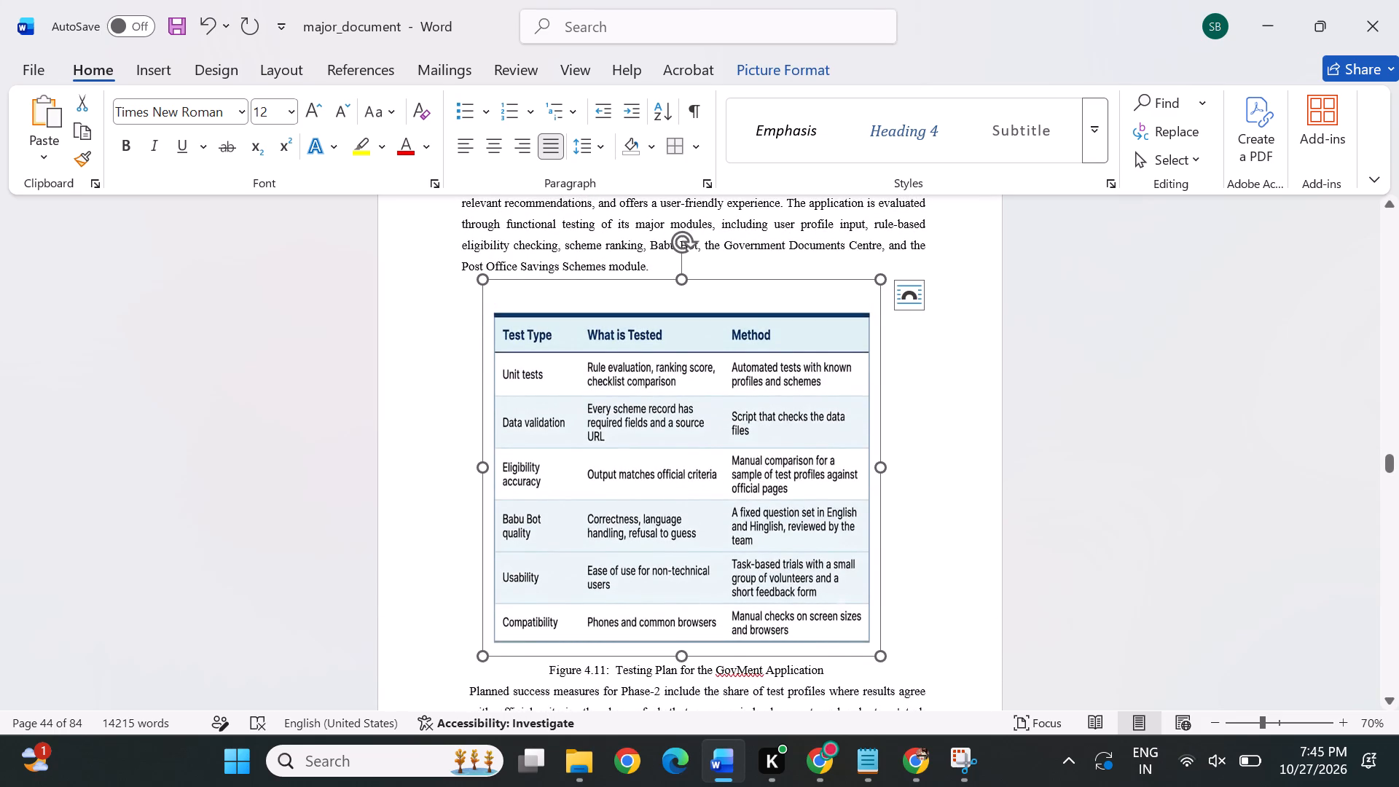
{"action": "left_click_drag", "start_coordinate": [682, 651], "coordinate": [684, 621]}
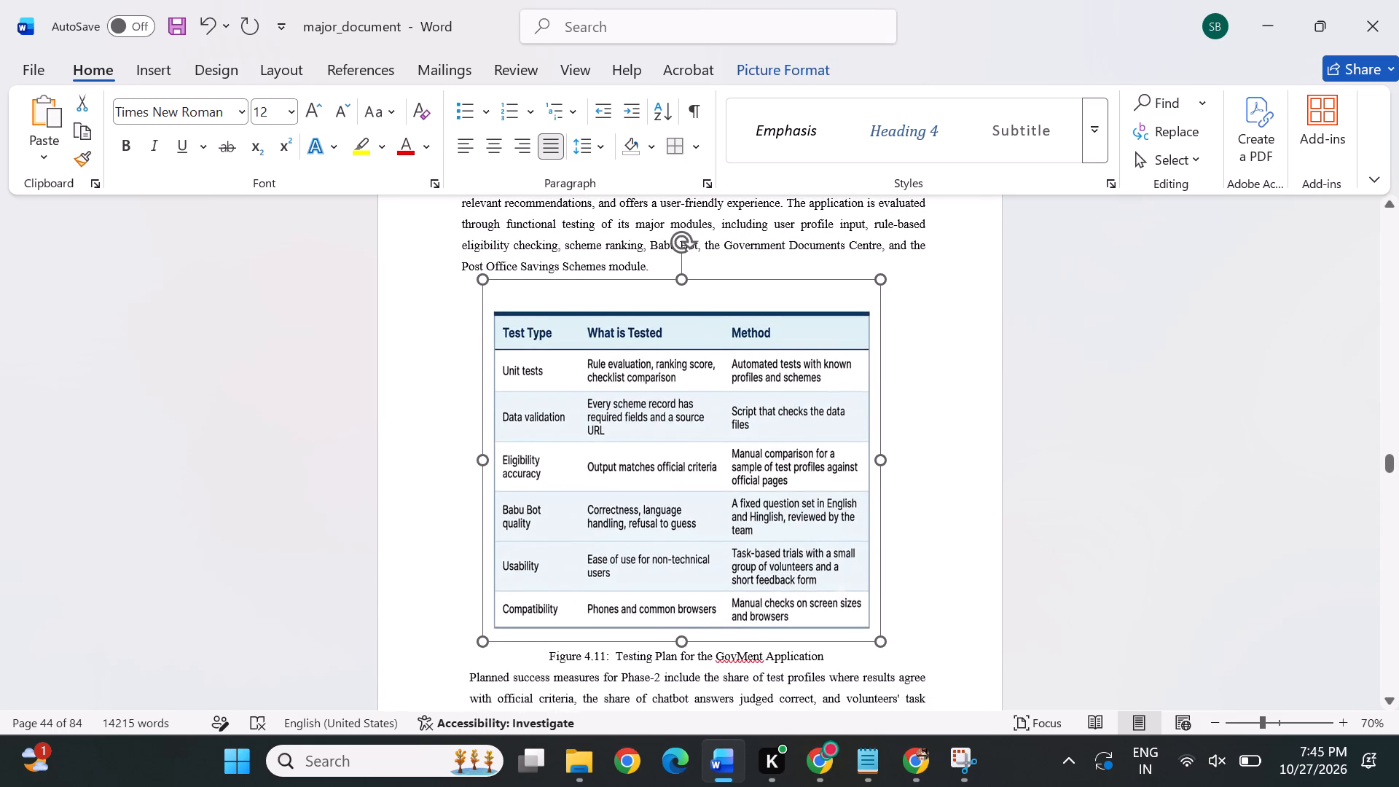
{"action": "left_click_drag", "start_coordinate": [684, 621], "coordinate": [684, 617]}
{"action": "left_click", "coordinate": [906, 546]}
Add a blank line between the Figure 4.11 caption and the success measures paragraph.
{"action": "scroll", "coordinate": [906, 546], "scroll_direction": "down", "scroll_amount": 1}
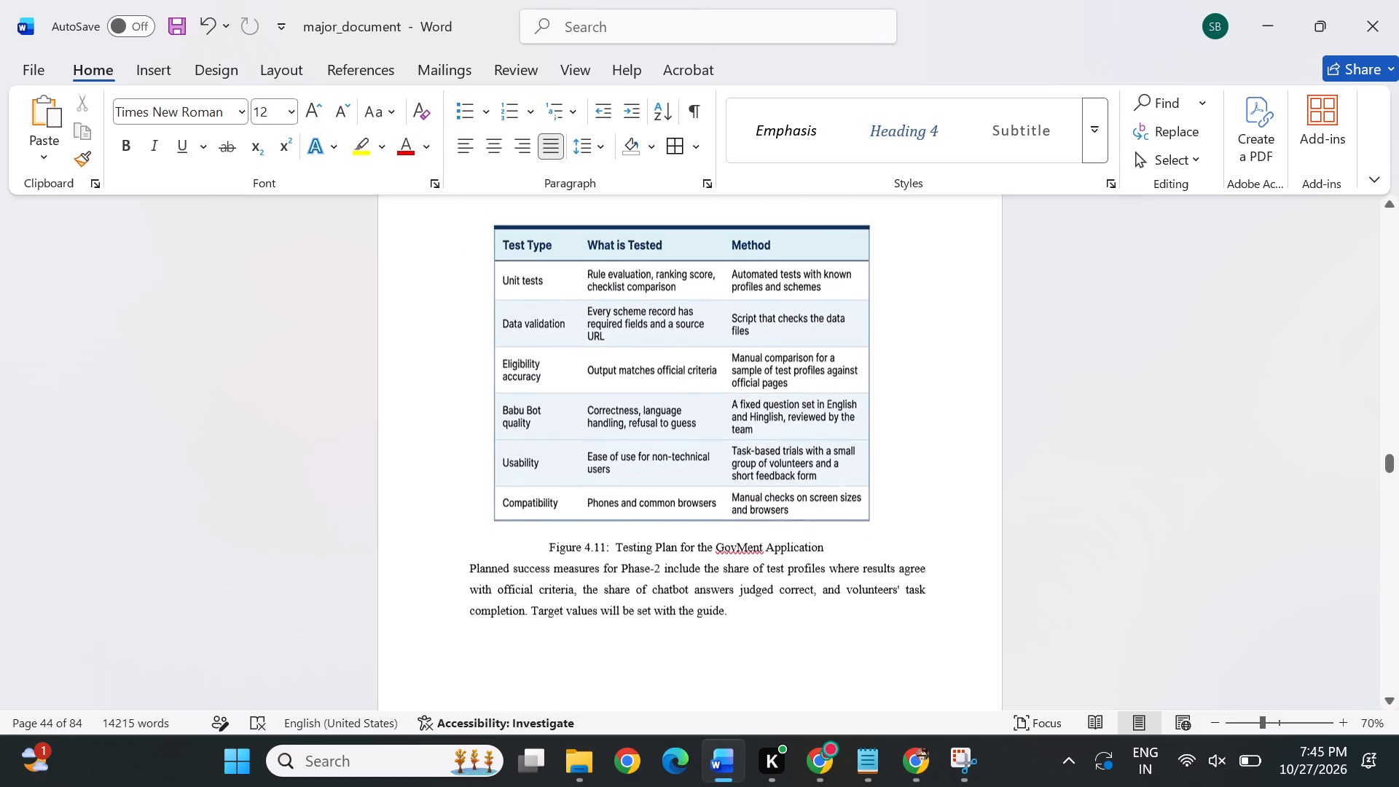
{"action": "left_click", "coordinate": [842, 544]}
{"action": "key", "text": "Return"}
Delete the old content from heading 4.6.1 User Interaction Workflow down to the Test ID results table, and save the document.
{"action": "scroll", "coordinate": [805, 590], "scroll_direction": "down", "scroll_amount": 1}
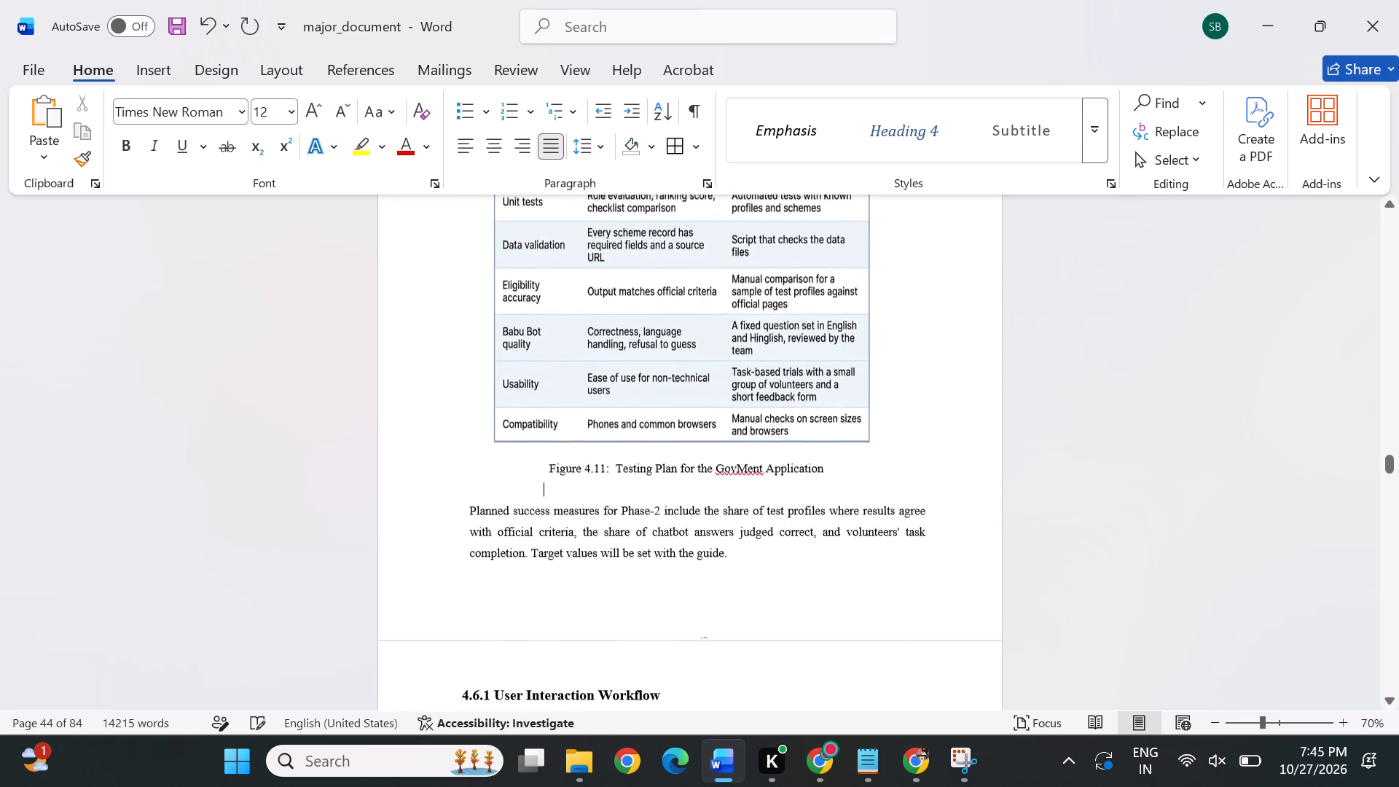
{"action": "scroll", "coordinate": [740, 527], "scroll_direction": "down", "scroll_amount": 1}
{"action": "scroll", "coordinate": [569, 495], "scroll_direction": "down", "scroll_amount": 1}
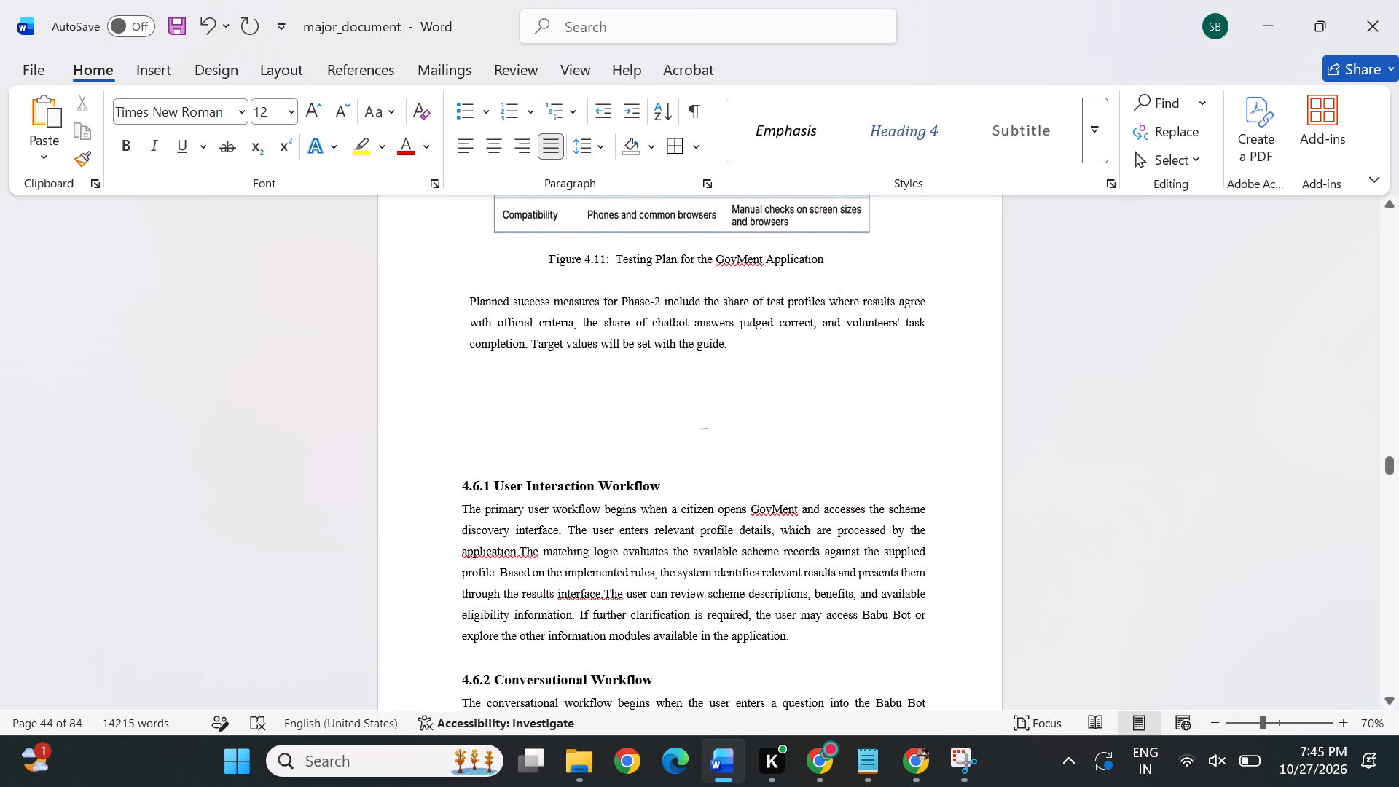
{"action": "left_click_drag", "start_coordinate": [457, 460], "coordinate": [679, 786]}
{"action": "key", "text": "Delete"}
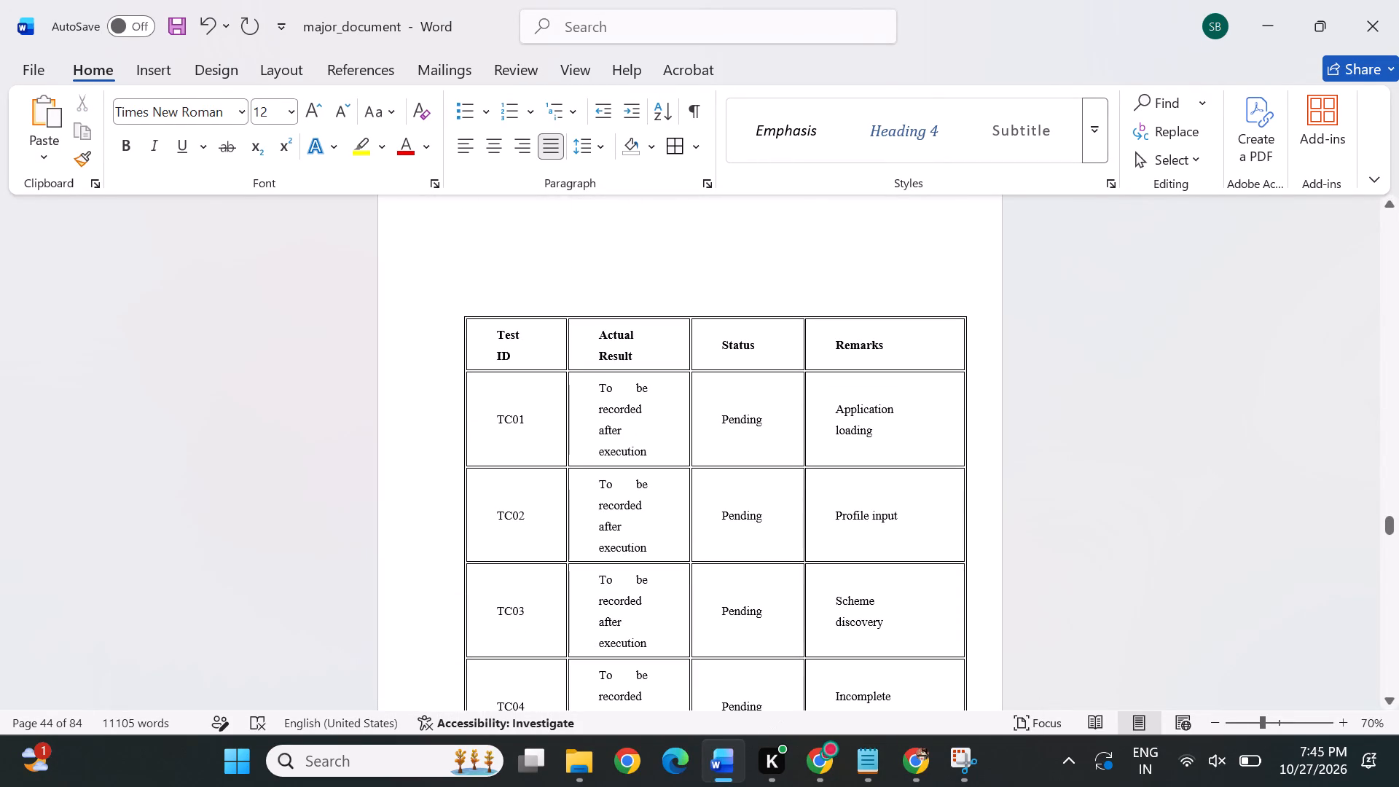
{"action": "key", "text": "ctrl+s"}
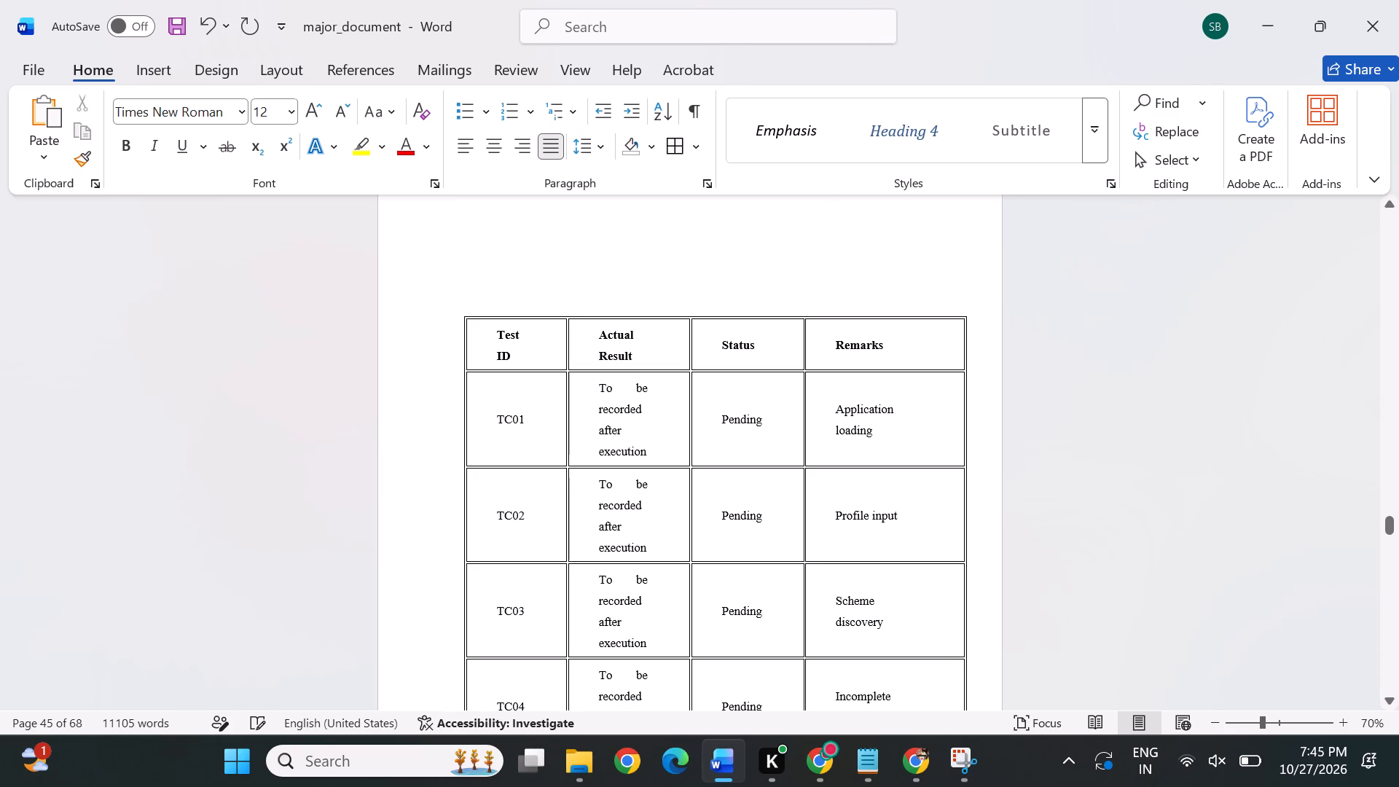
Delete the remaining old content from the Test ID results table to the document's end, including the leftover fragment "ule.".
{"action": "left_click", "coordinate": [469, 284]}
{"action": "left_click_drag", "start_coordinate": [469, 284], "coordinate": [788, 786]}
{"action": "key", "text": "Delete"}
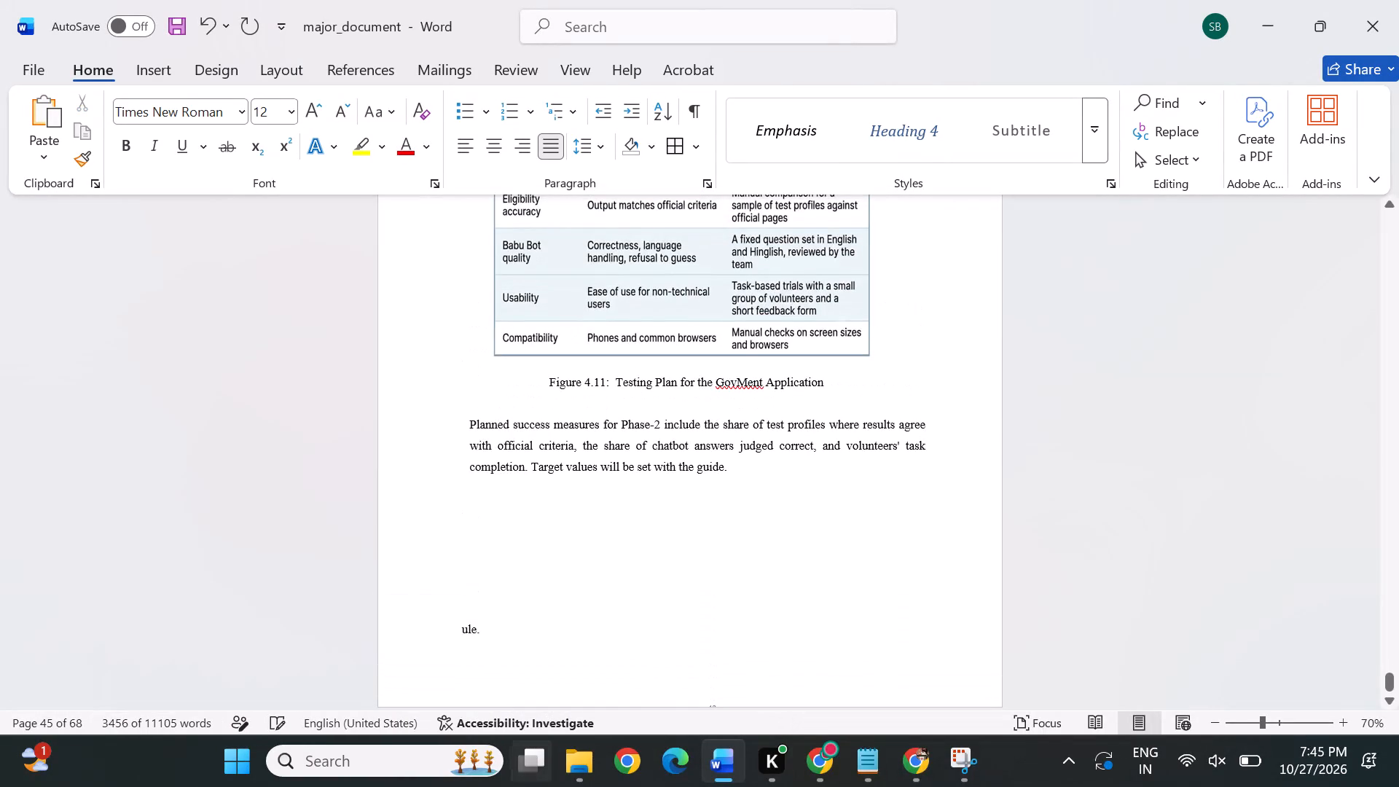
{"action": "left_click_drag", "start_coordinate": [510, 627], "coordinate": [450, 630]}
{"action": "key", "text": "Delete"}
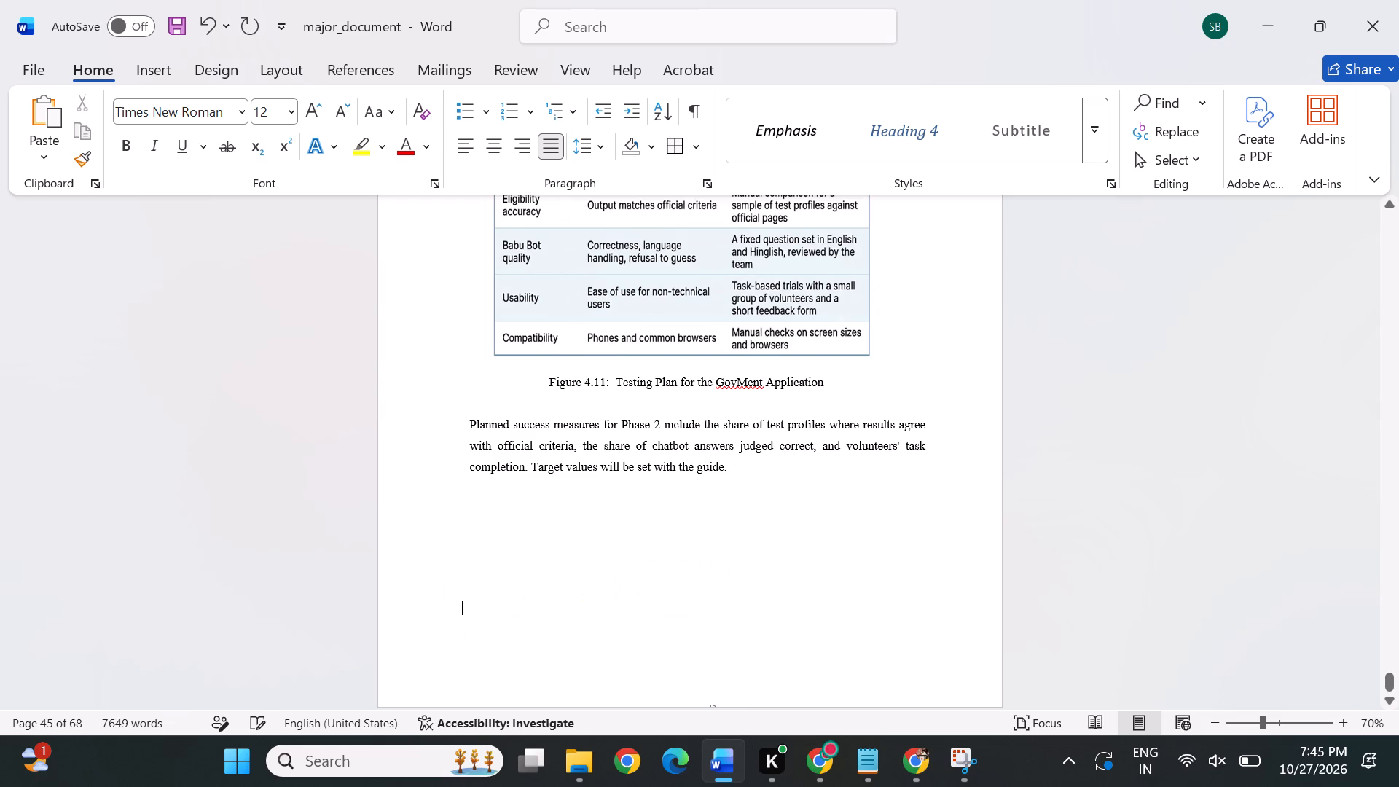
Insert ten blank lines below the Figure 4.10 caption to move section 4.11 to the start of a new page.
{"action": "scroll", "coordinate": [612, 527], "scroll_direction": "up", "scroll_amount": 2}
{"action": "scroll", "coordinate": [665, 416], "scroll_direction": "up", "scroll_amount": 1}
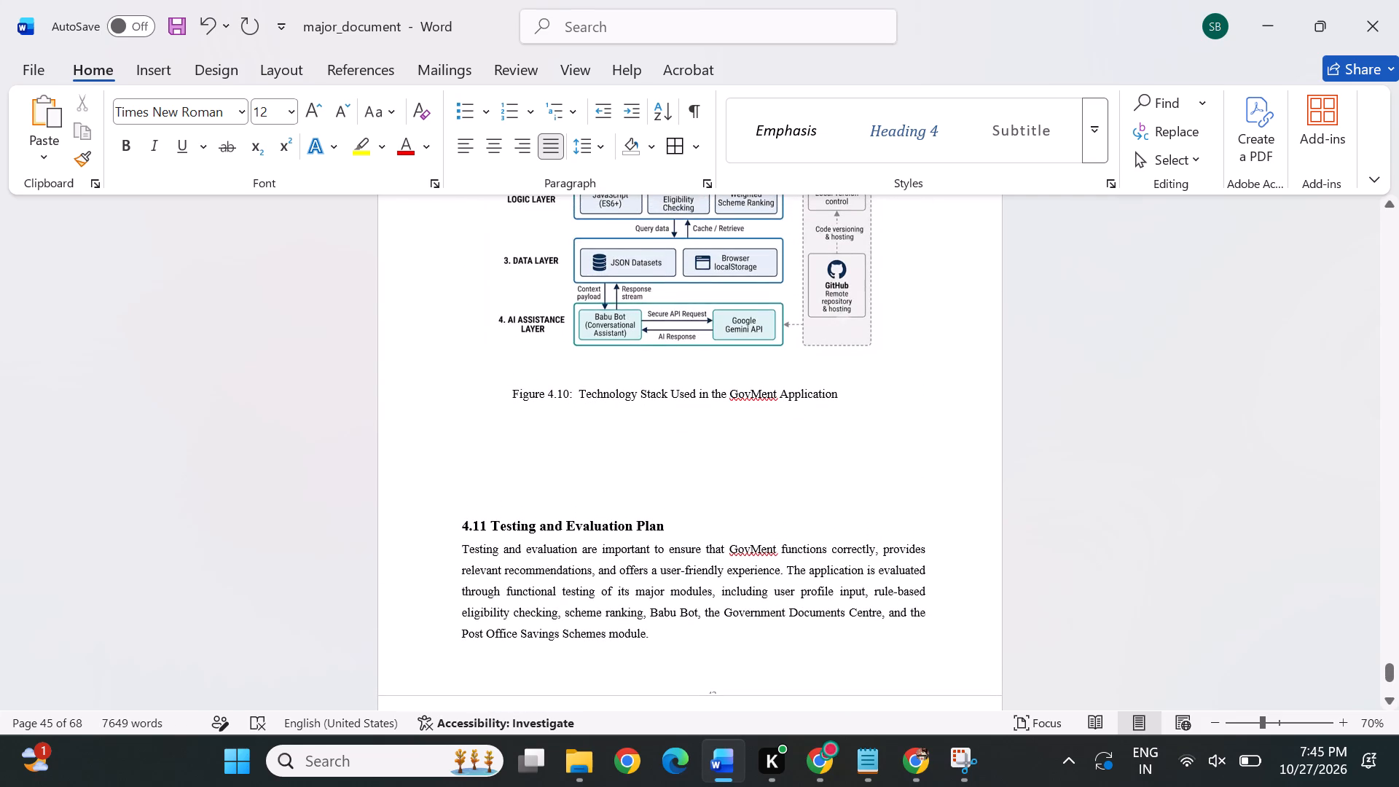
{"action": "left_click", "coordinate": [512, 470]}
{"action": "key", "text": "Return"}
{"action": "key", "text": "Return"}
{"action": "key", "text": "Return"}
{"action": "key", "text": "Return"}
{"action": "key", "text": "Return"}
{"action": "key", "text": "Return"}
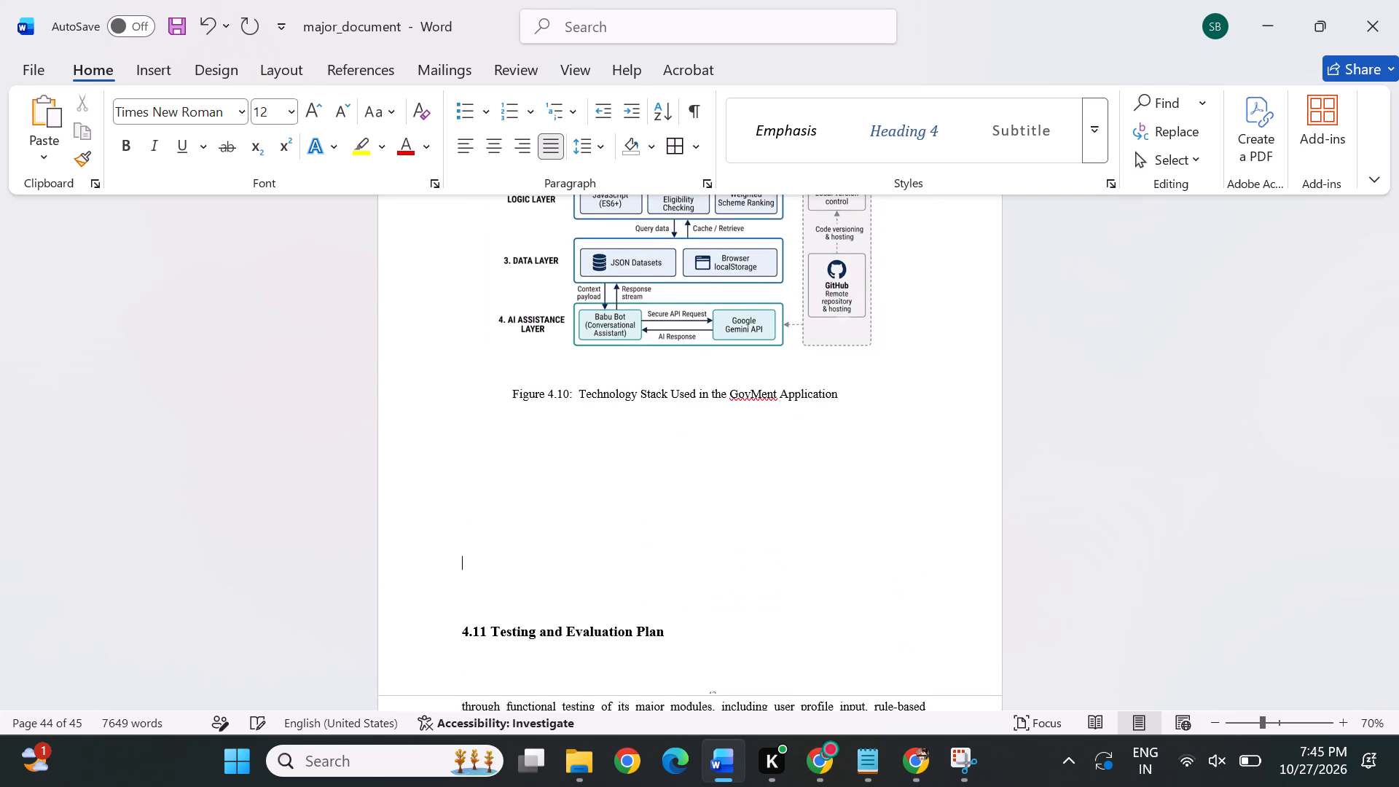
{"action": "key", "text": "Return"}
{"action": "key", "text": "Return"}
{"action": "key", "text": "Return"}
{"action": "scroll", "coordinate": [512, 470], "scroll_direction": "down", "scroll_amount": 1}
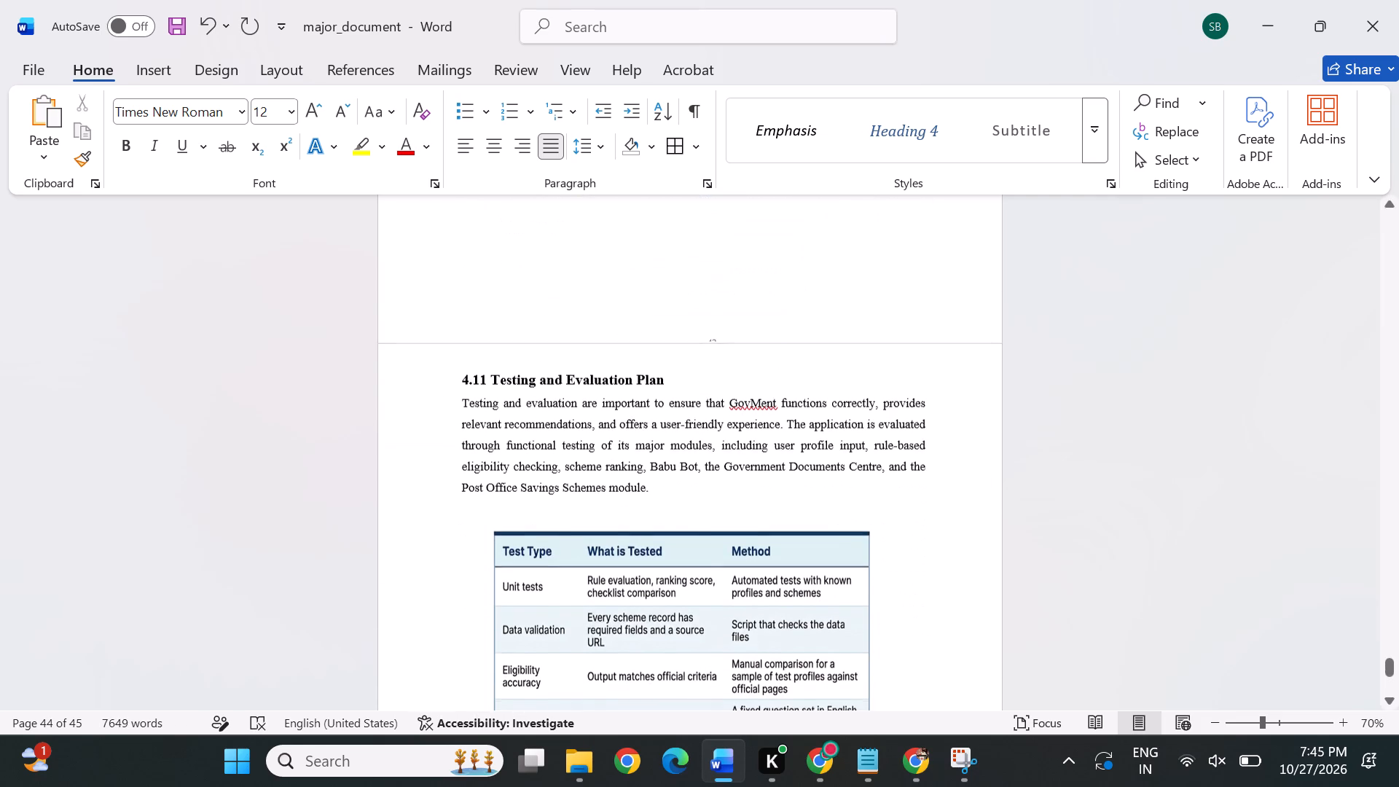
{"action": "key", "text": "Return"}
{"action": "left_click", "coordinate": [689, 405]}
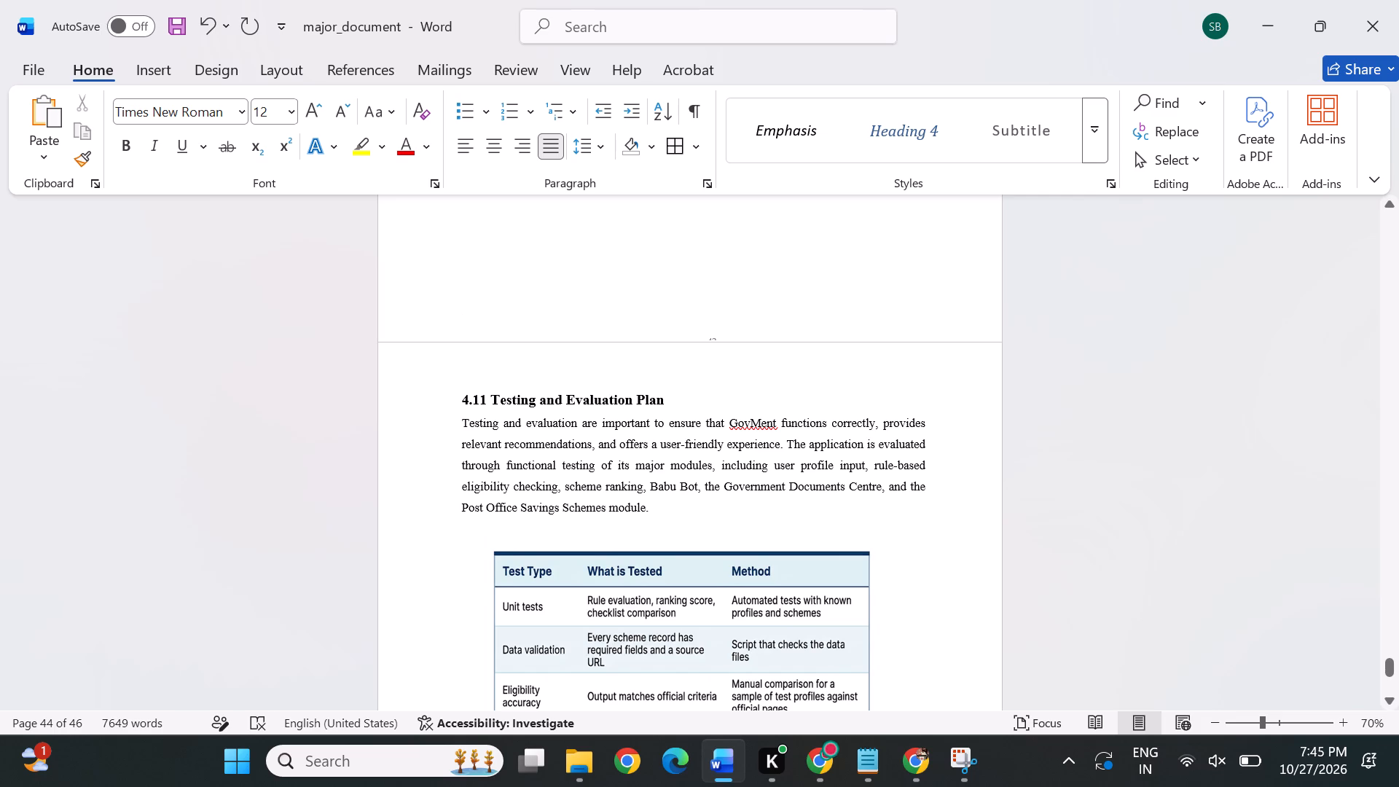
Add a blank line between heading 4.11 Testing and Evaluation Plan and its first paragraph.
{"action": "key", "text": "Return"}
Insert thirteen blank lines above heading 4.10 Technology Stack to start that section on a new page.
{"action": "scroll", "coordinate": [675, 391], "scroll_direction": "up", "scroll_amount": 1}
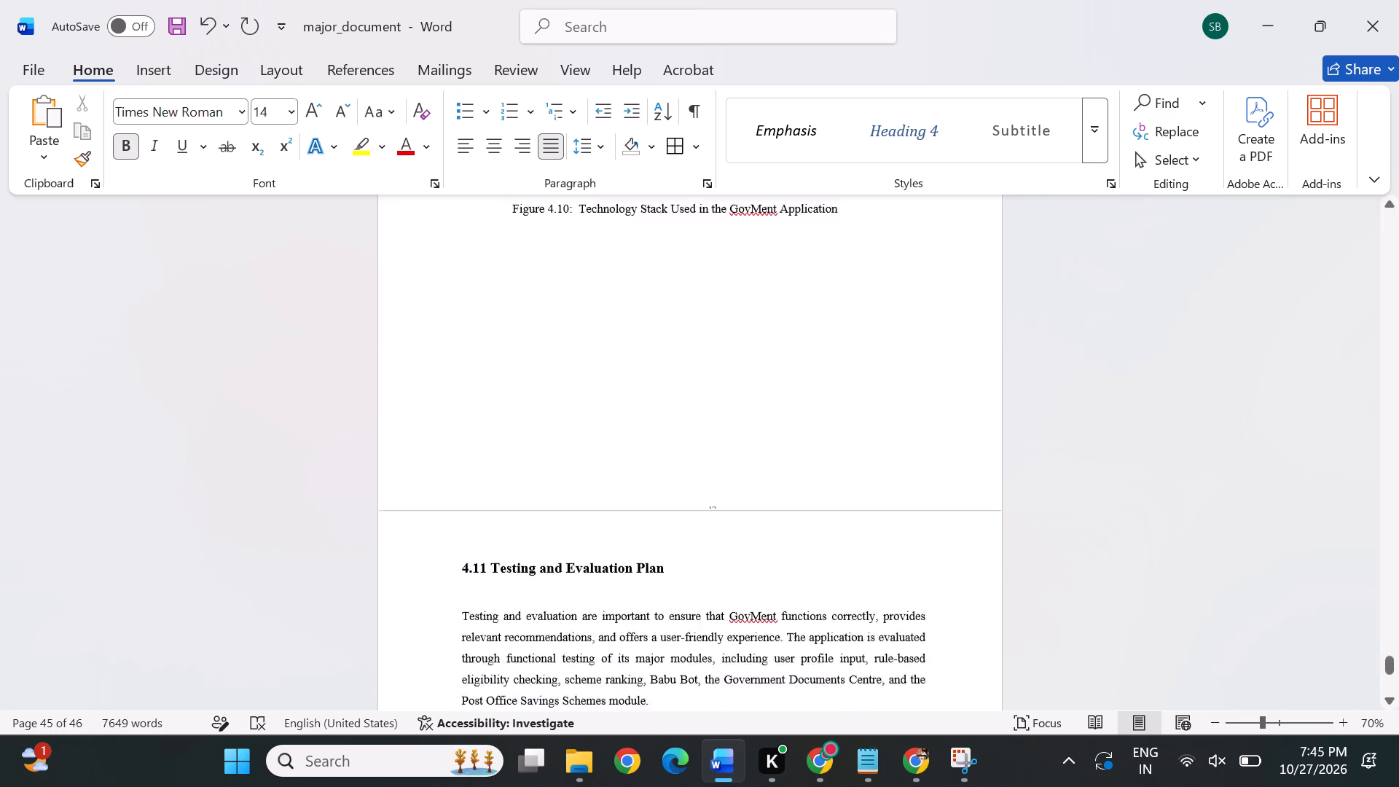
{"action": "scroll", "coordinate": [675, 391], "scroll_direction": "up", "scroll_amount": 1}
{"action": "left_click", "coordinate": [568, 338]}
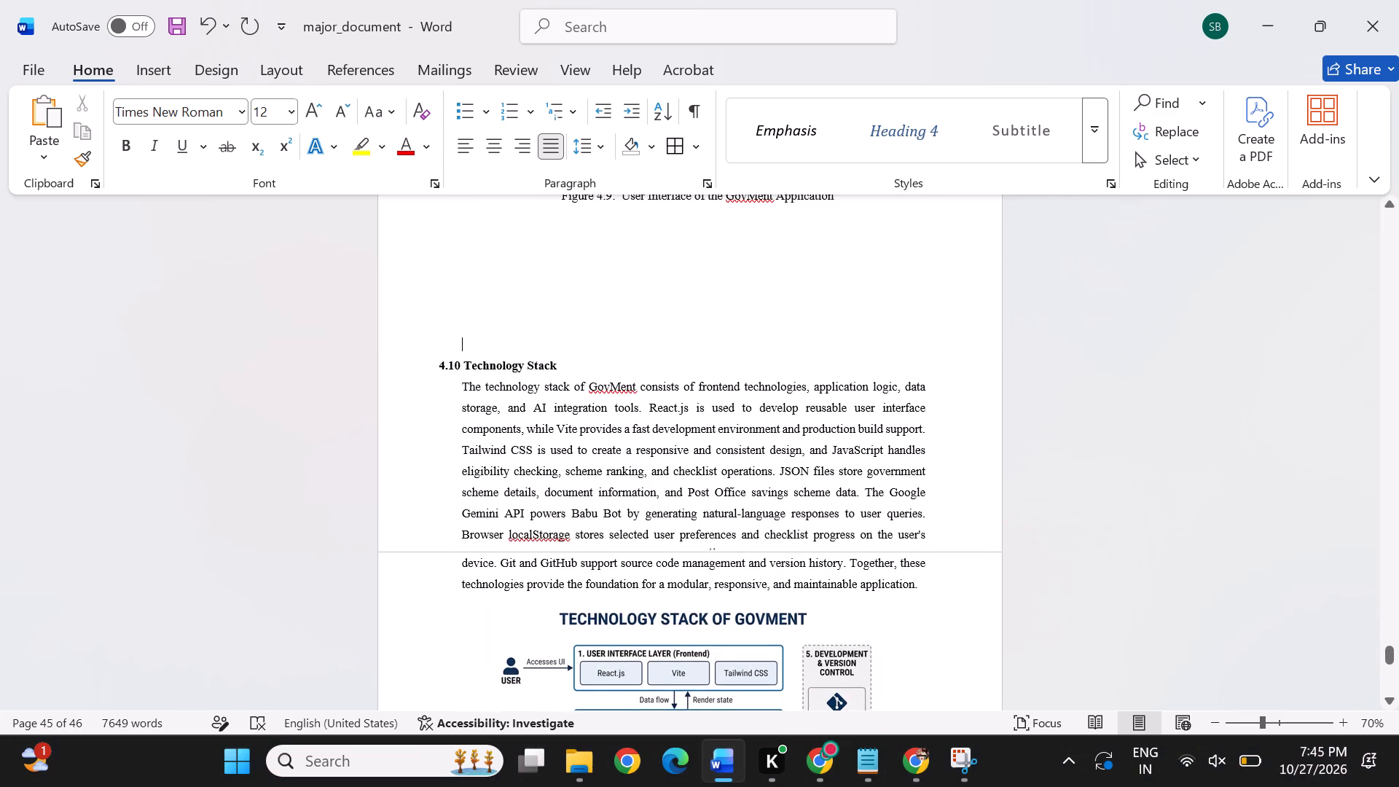
{"action": "key", "text": "Return"}
{"action": "key", "text": "Return"}
{"action": "key", "text": "Return"}
{"action": "key", "text": "Return"}
{"action": "key", "text": "Return"}
{"action": "key", "text": "Return"}
{"action": "key", "text": "Return"}
{"action": "key", "text": "Return"}
{"action": "key", "text": "Return"}
{"action": "key", "text": "Return"}
{"action": "key", "text": "Return"}
{"action": "key", "text": "Return"}
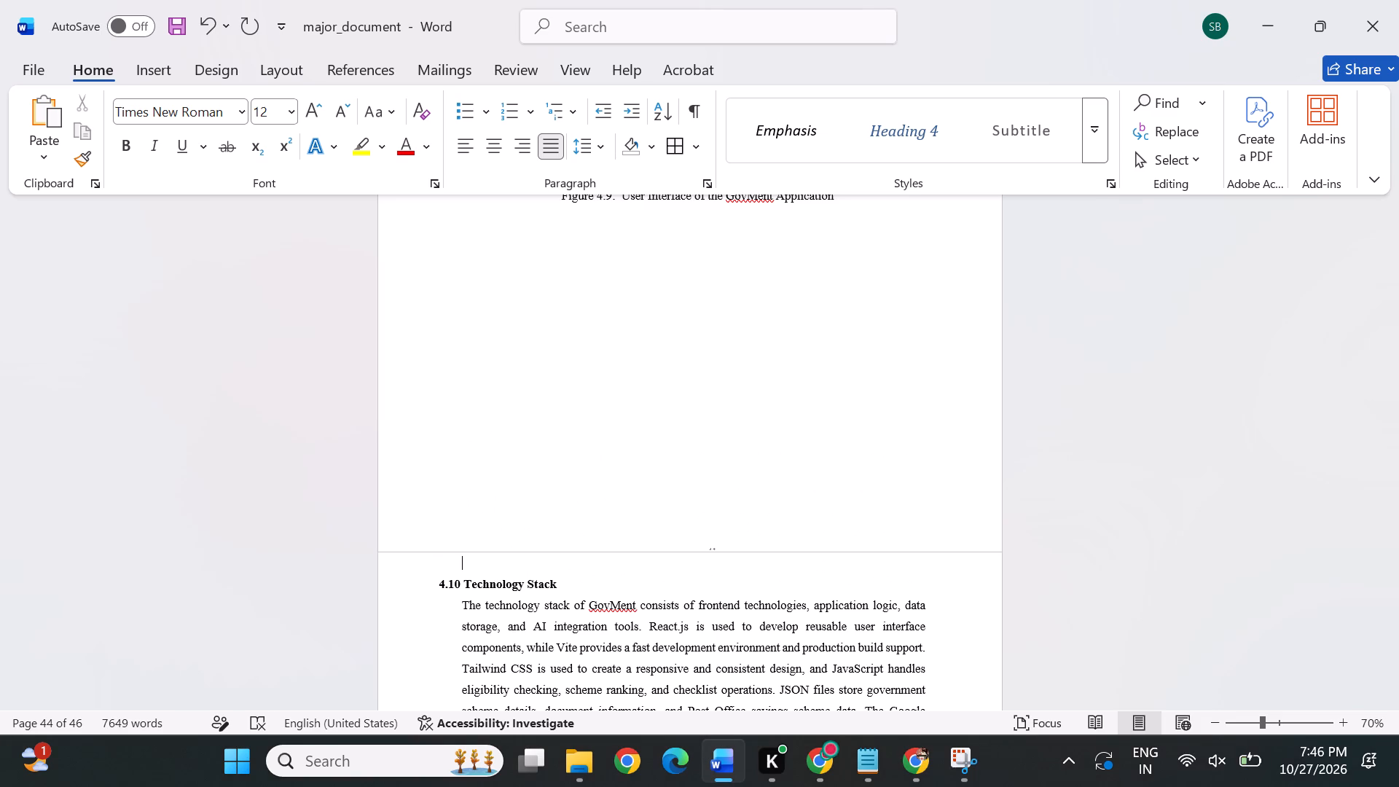
{"action": "key", "text": "Return"}
Delete the blank line between the technology stack diagram and the Figure 4.10 caption.
{"action": "scroll", "coordinate": [646, 353], "scroll_direction": "down", "scroll_amount": 1}
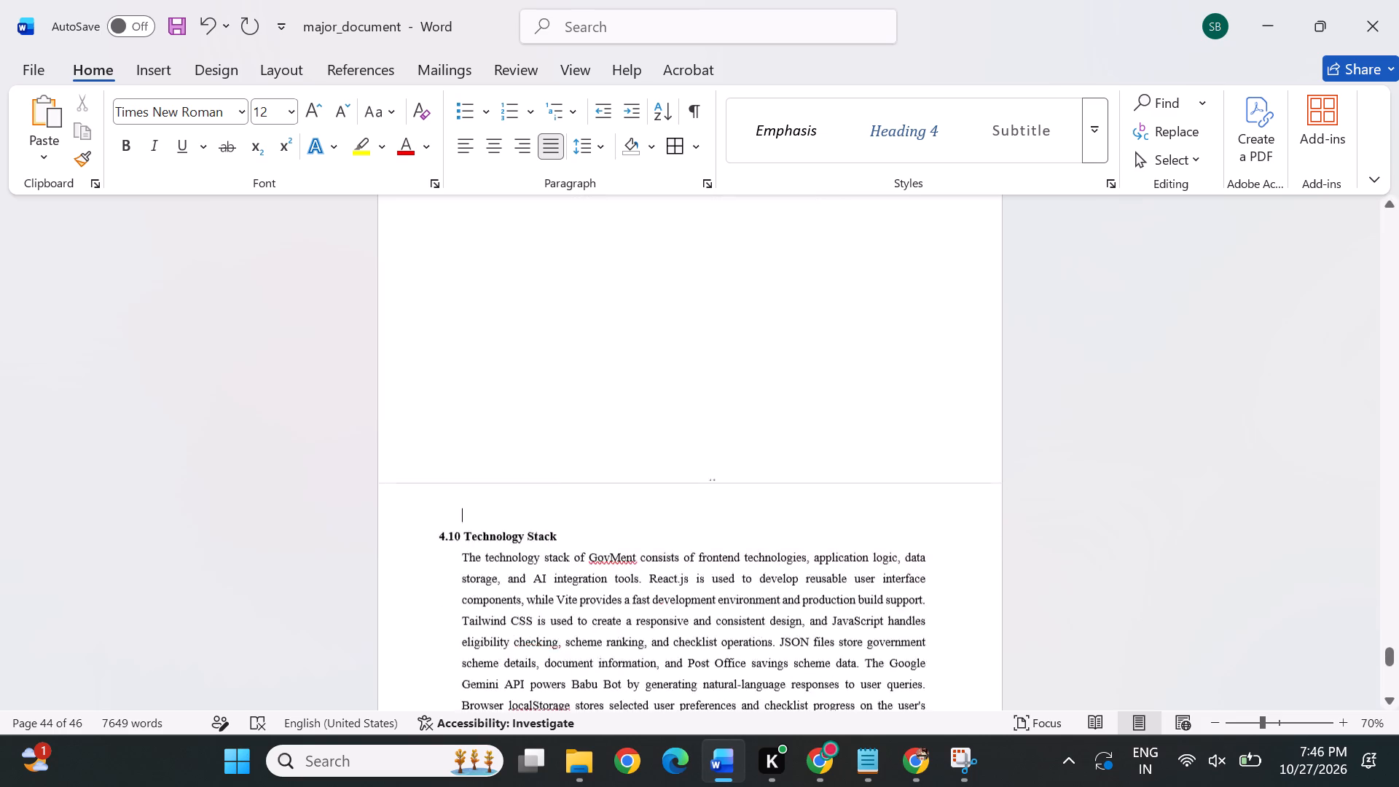
{"action": "scroll", "coordinate": [646, 353], "scroll_direction": "down", "scroll_amount": 1}
{"action": "scroll", "coordinate": [670, 410], "scroll_direction": "down", "scroll_amount": 1}
{"action": "scroll", "coordinate": [724, 414], "scroll_direction": "up", "scroll_amount": 1}
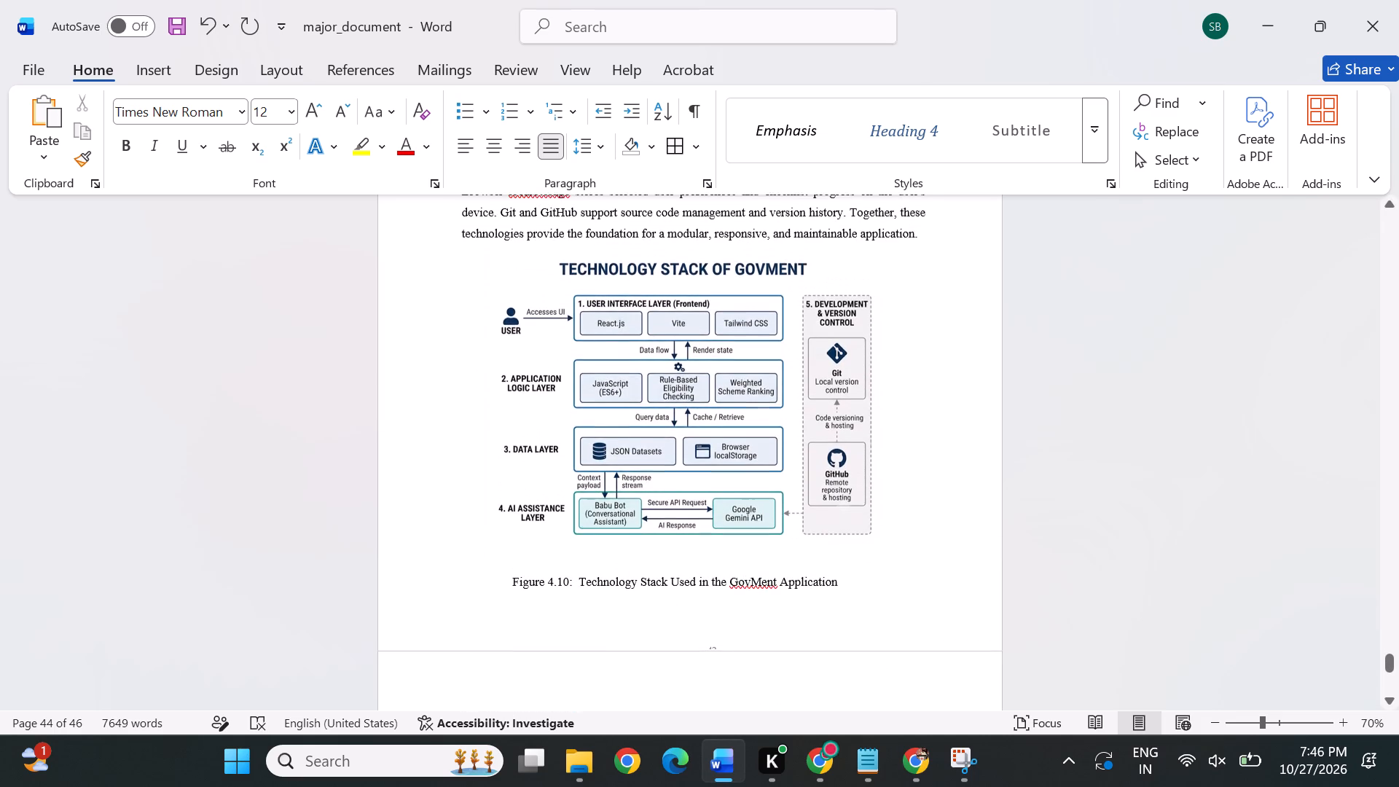
{"action": "left_click", "coordinate": [674, 563]}
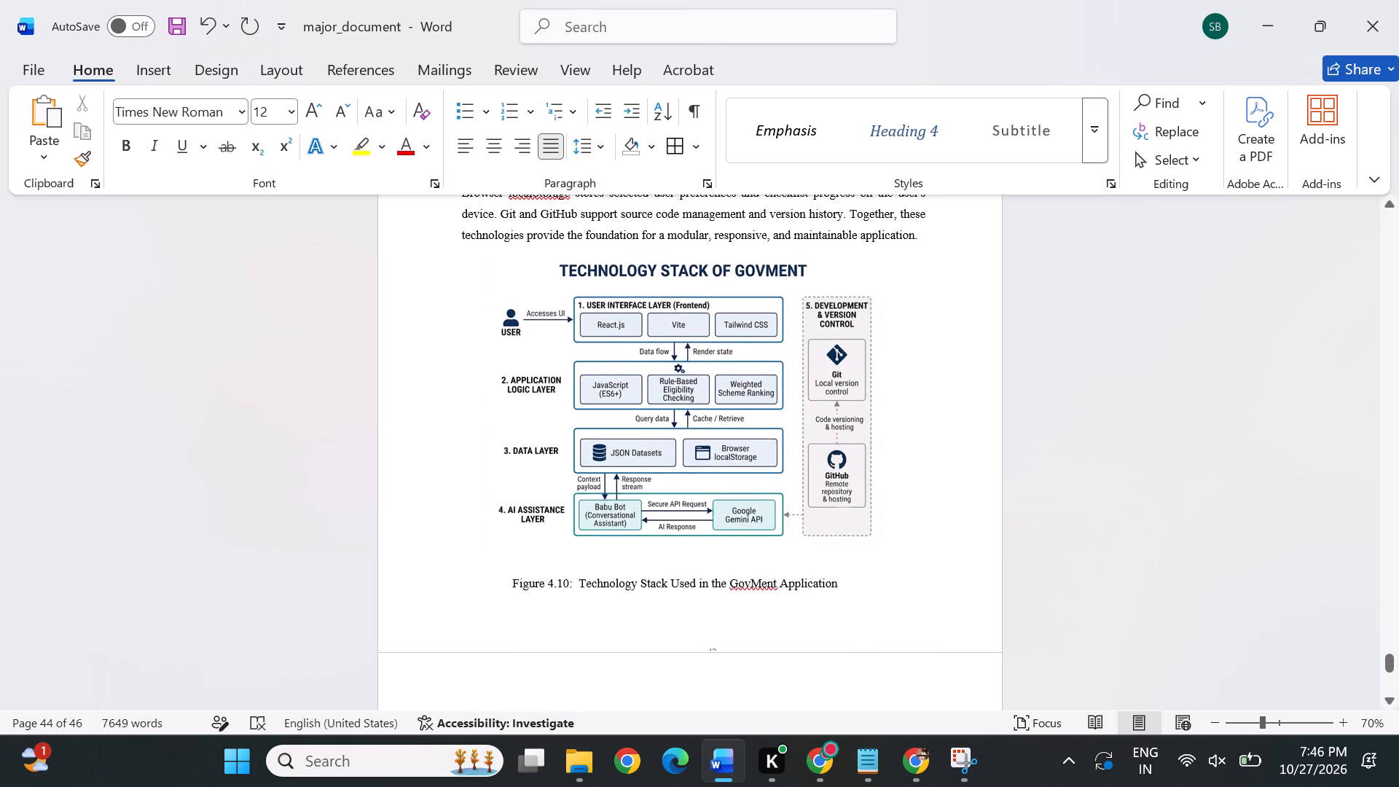
{"action": "key", "text": "Delete"}
Insert twelve blank lines between the Figure 4.8 caption and heading 4.9 to move section 4.9 to a new page.
{"action": "scroll", "coordinate": [665, 455], "scroll_direction": "up", "scroll_amount": 1}
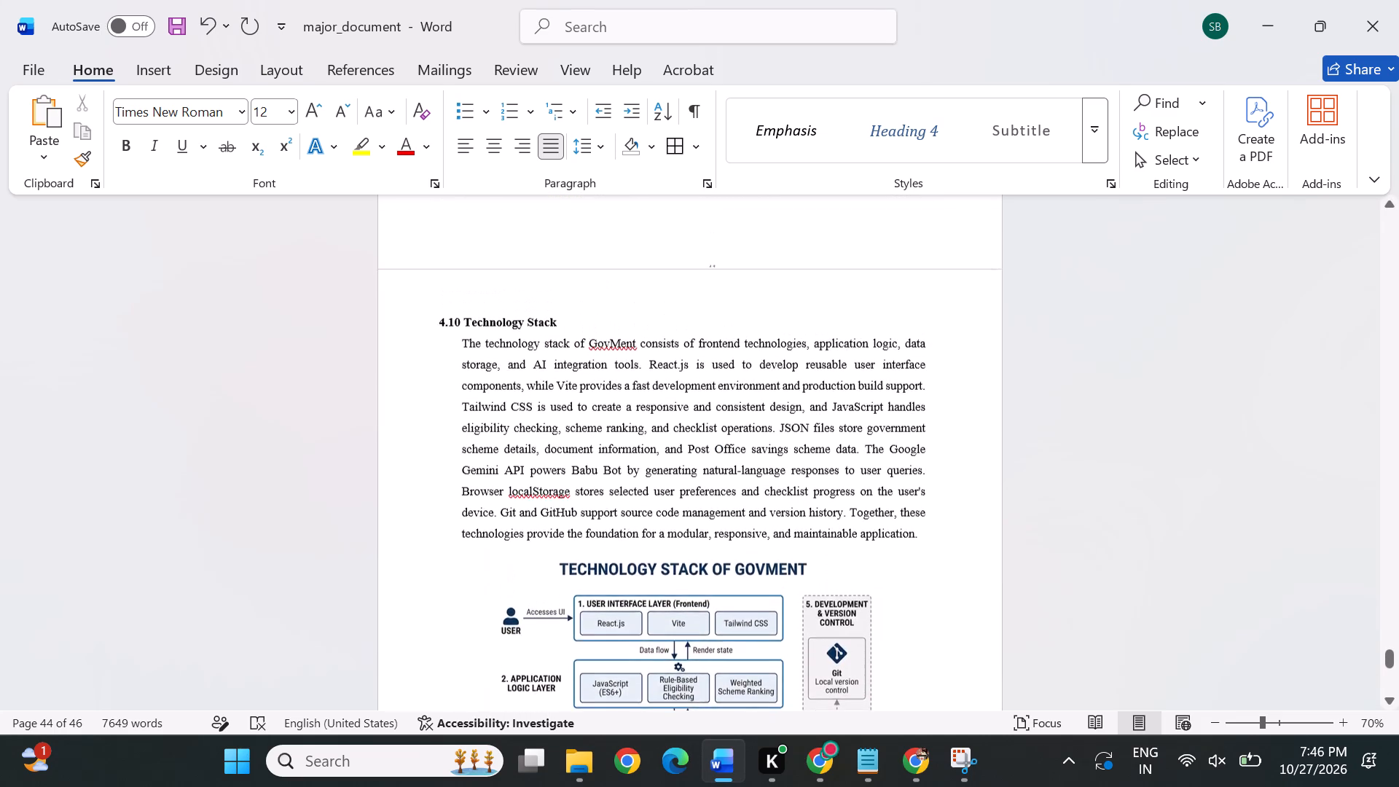
{"action": "scroll", "coordinate": [606, 369], "scroll_direction": "up", "scroll_amount": 3}
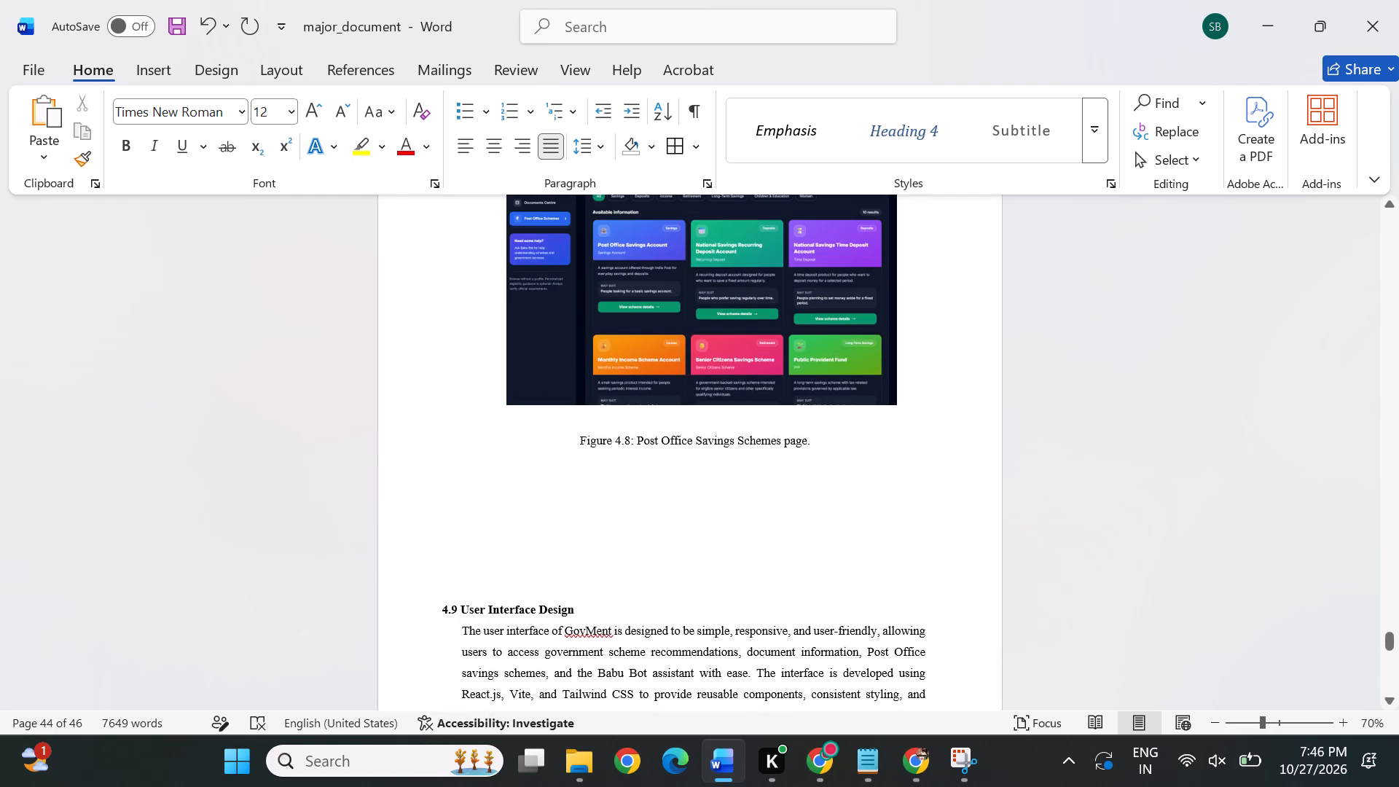
{"action": "left_click", "coordinate": [488, 540]}
{"action": "key", "text": "Return"}
{"action": "key", "text": "Return"}
{"action": "key", "text": "Return"}
{"action": "key", "text": "Return"}
{"action": "key", "text": "Return"}
{"action": "key", "text": "Return"}
{"action": "scroll", "coordinate": [488, 540], "scroll_direction": "down", "scroll_amount": 1}
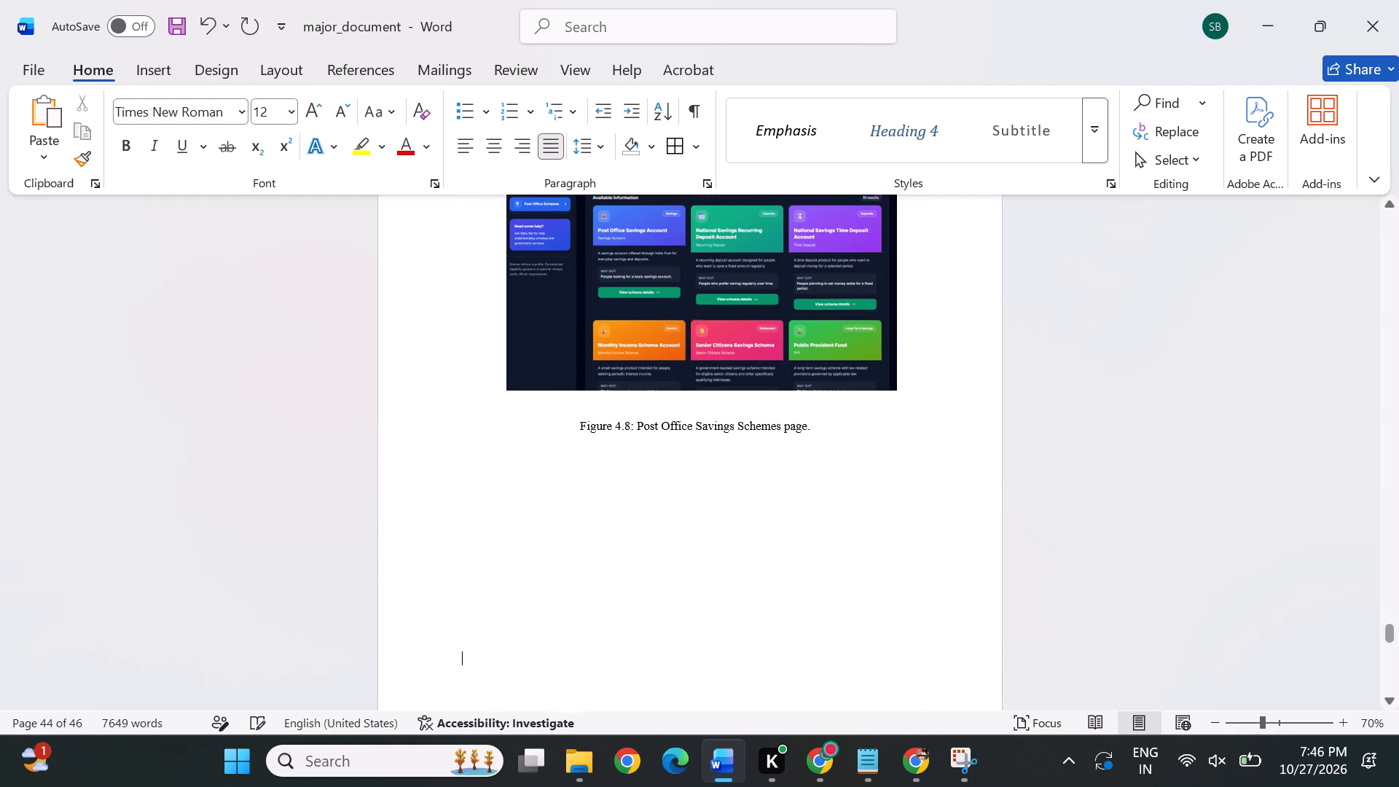
{"action": "scroll", "coordinate": [488, 540], "scroll_direction": "down", "scroll_amount": 1}
{"action": "key", "text": "Return"}
{"action": "key", "text": "Return"}
{"action": "key", "text": "Return"}
{"action": "key", "text": "Return"}
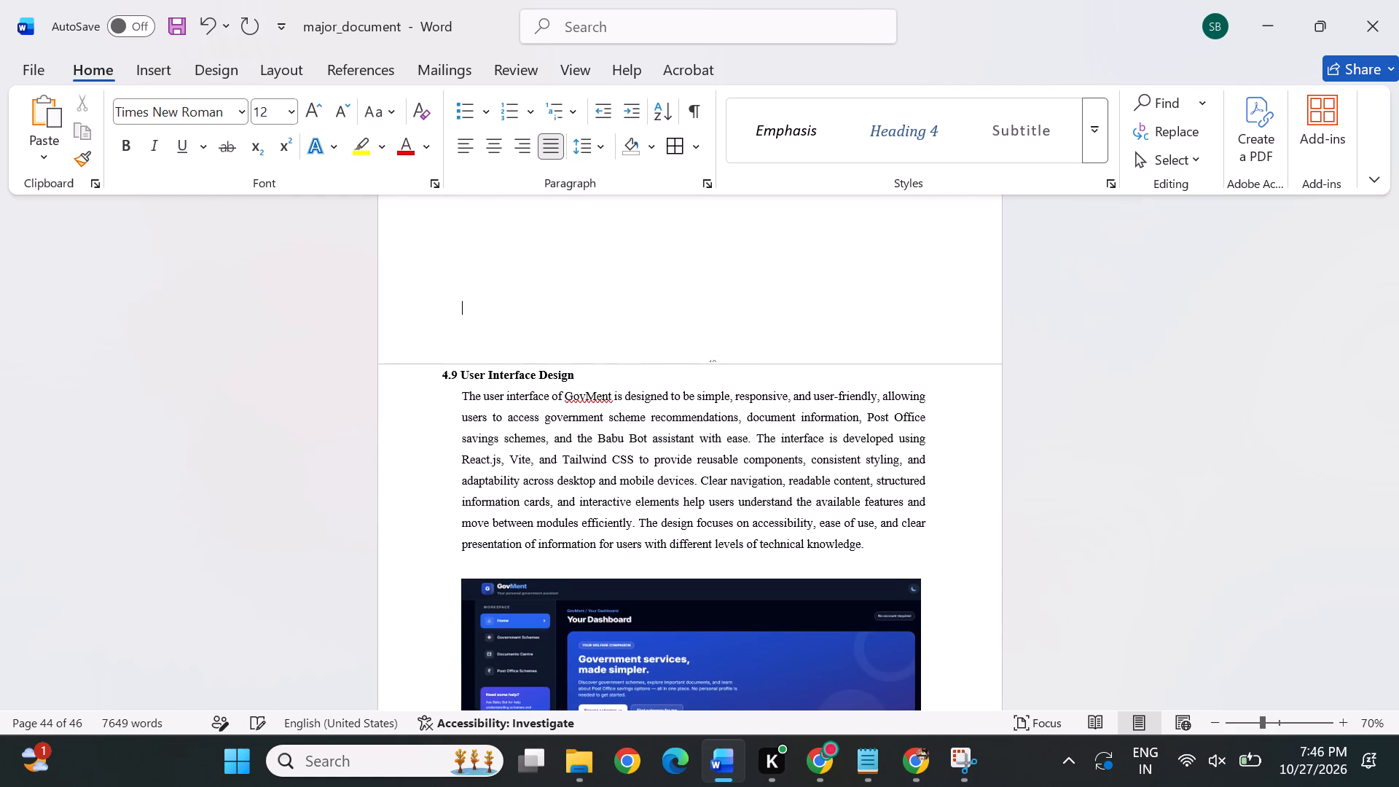
{"action": "key", "text": "Return"}
{"action": "key", "text": "Return"}
{"action": "scroll", "coordinate": [493, 550], "scroll_direction": "down", "scroll_amount": 2}
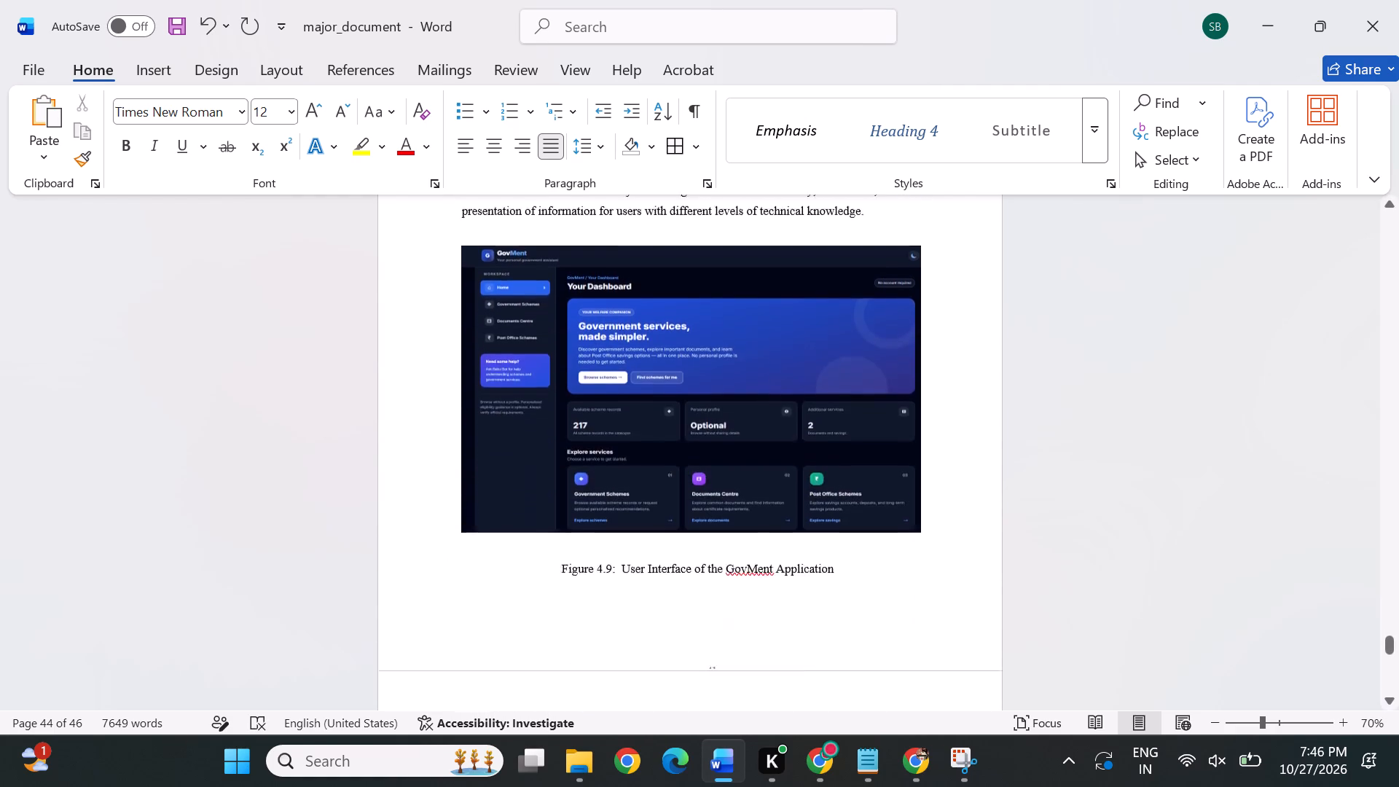
Insert sixteen blank lines below the Figure 4.7 caption to move section 4.8 to the start of a new page.
{"action": "scroll", "coordinate": [657, 501], "scroll_direction": "up", "scroll_amount": 4}
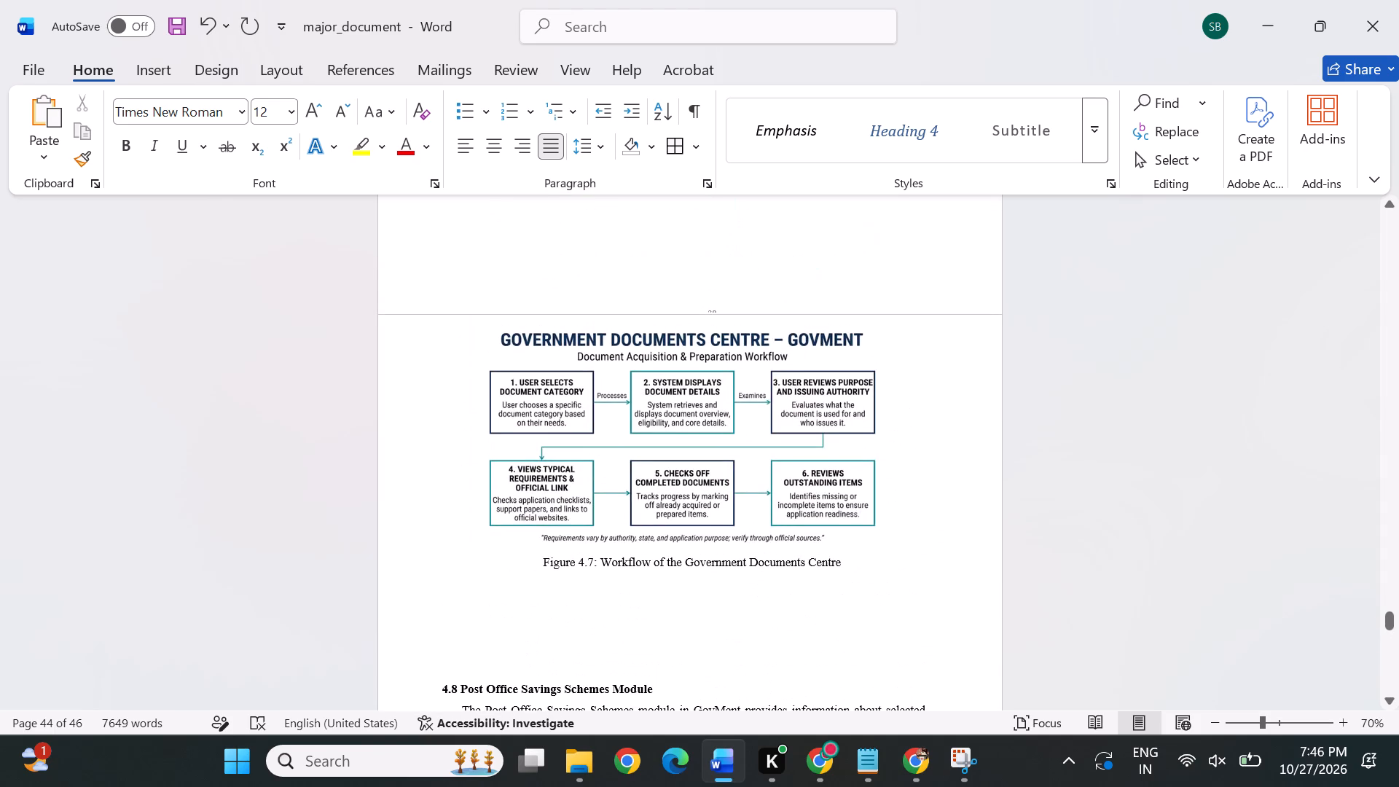
{"action": "left_click", "coordinate": [477, 611]}
{"action": "key", "text": "Return"}
{"action": "key", "text": "Return"}
{"action": "key", "text": "Return"}
{"action": "key", "text": "Return"}
{"action": "key", "text": "Return"}
{"action": "scroll", "coordinate": [477, 611], "scroll_direction": "down", "scroll_amount": 1}
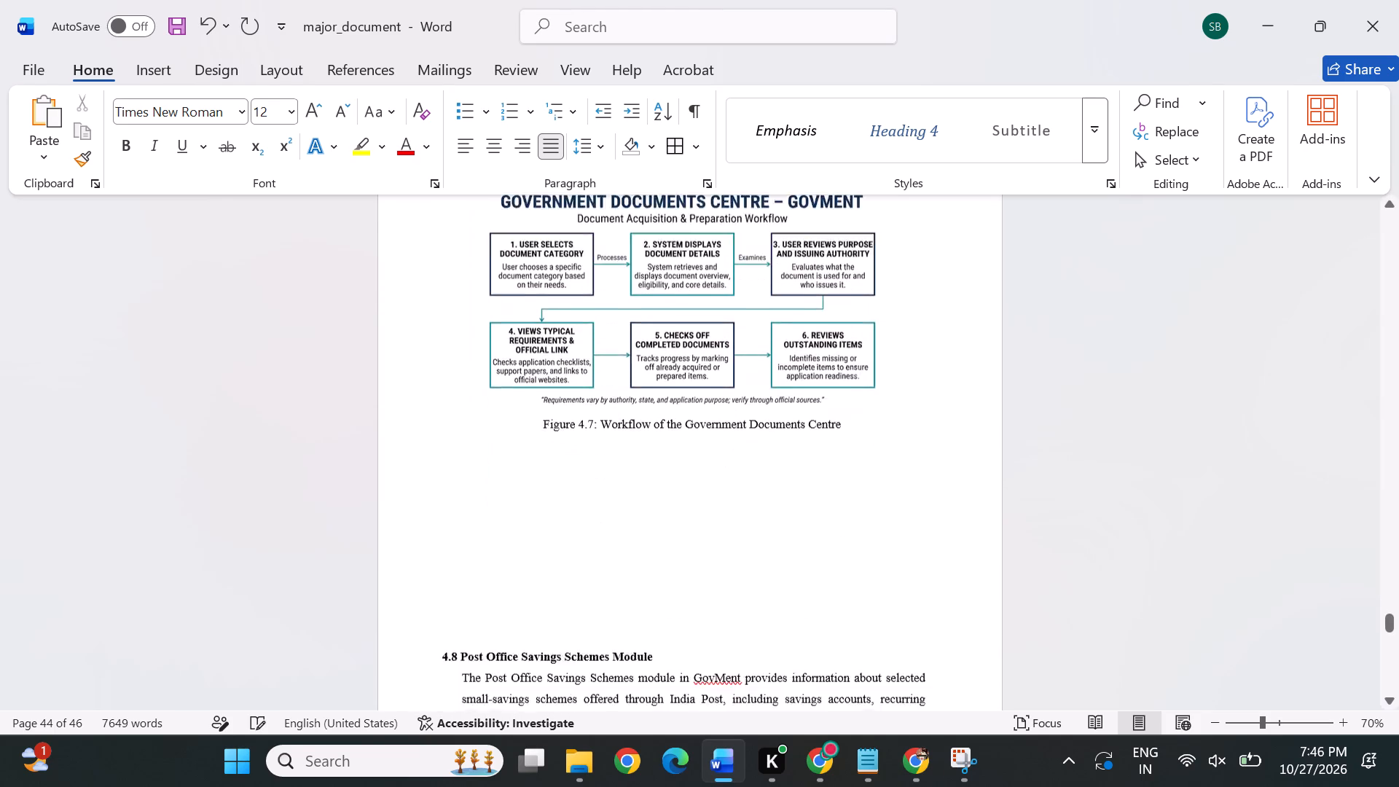
{"action": "key", "text": "Return"}
{"action": "key", "text": "Return"}
{"action": "key", "text": "Return"}
{"action": "scroll", "coordinate": [477, 611], "scroll_direction": "down", "scroll_amount": 1}
{"action": "key", "text": "Return"}
{"action": "key", "text": "Return"}
{"action": "key", "text": "Return"}
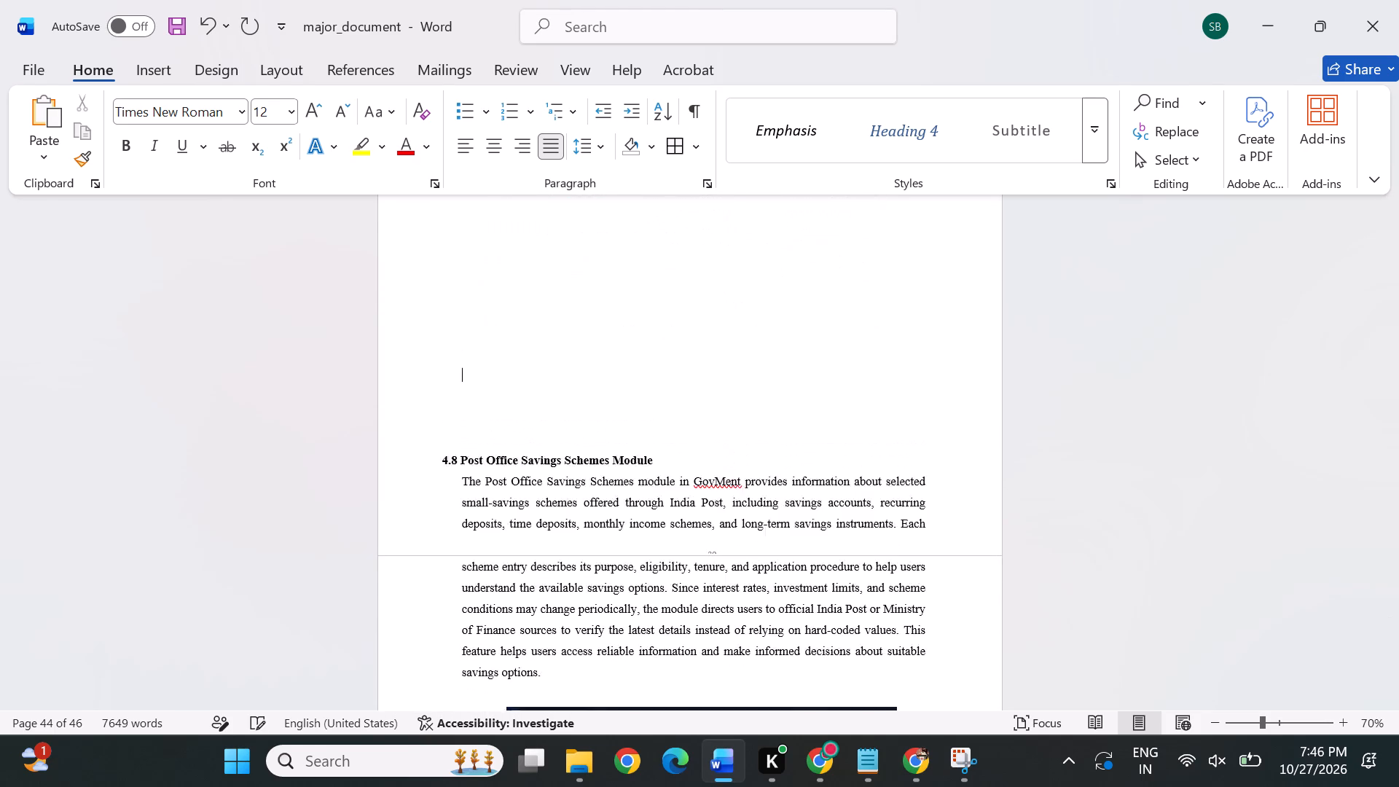
{"action": "key", "text": "Return"}
{"action": "key", "text": "Return"}
{"action": "key", "text": "Return"}
{"action": "key", "text": "Return"}
{"action": "key", "text": "Return"}
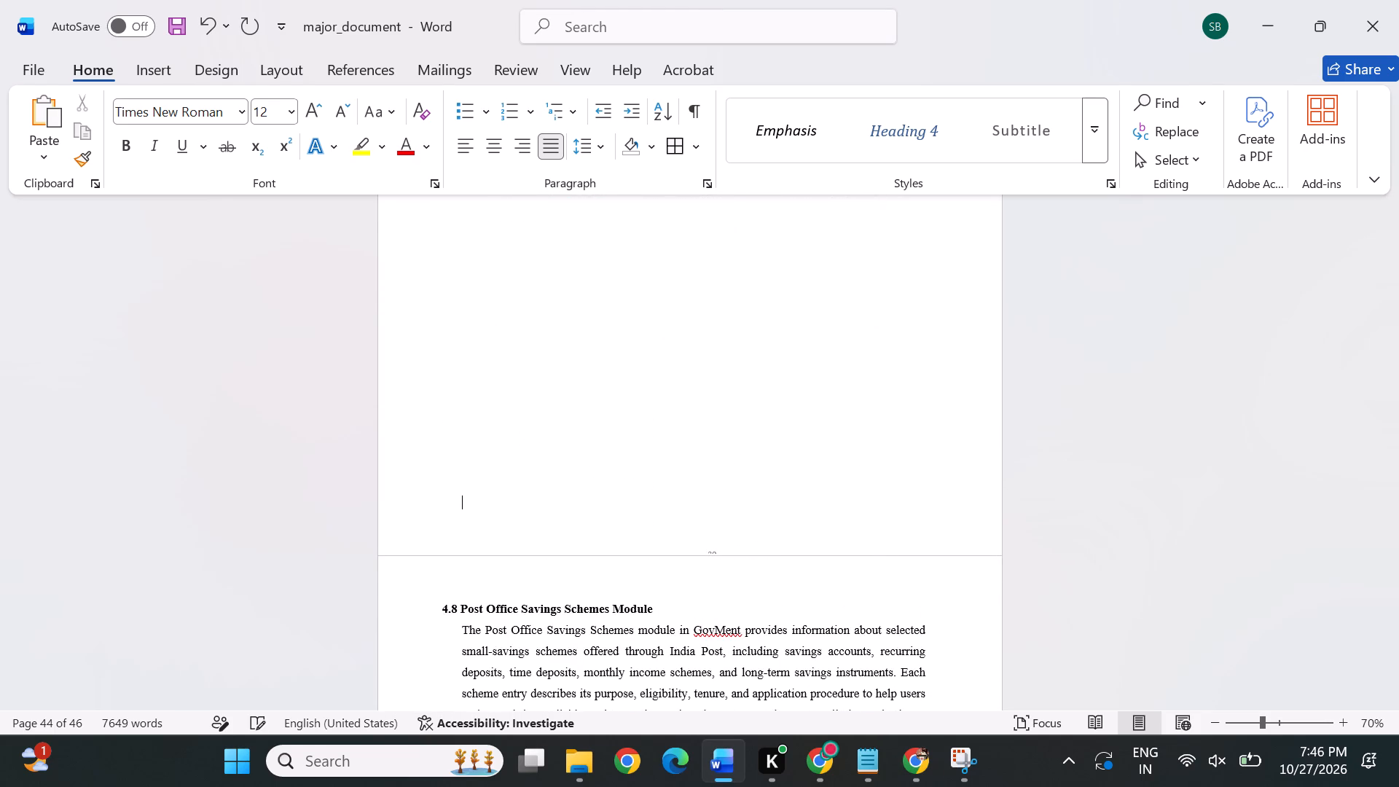
Delete thirteen surplus blank lines above heading 4.9 User Interface Design, bringing it near the top of its page.
{"action": "scroll", "coordinate": [477, 611], "scroll_direction": "down", "scroll_amount": 1}
{"action": "scroll", "coordinate": [566, 656], "scroll_direction": "down", "scroll_amount": 1}
{"action": "scroll", "coordinate": [679, 450], "scroll_direction": "up", "scroll_amount": 2}
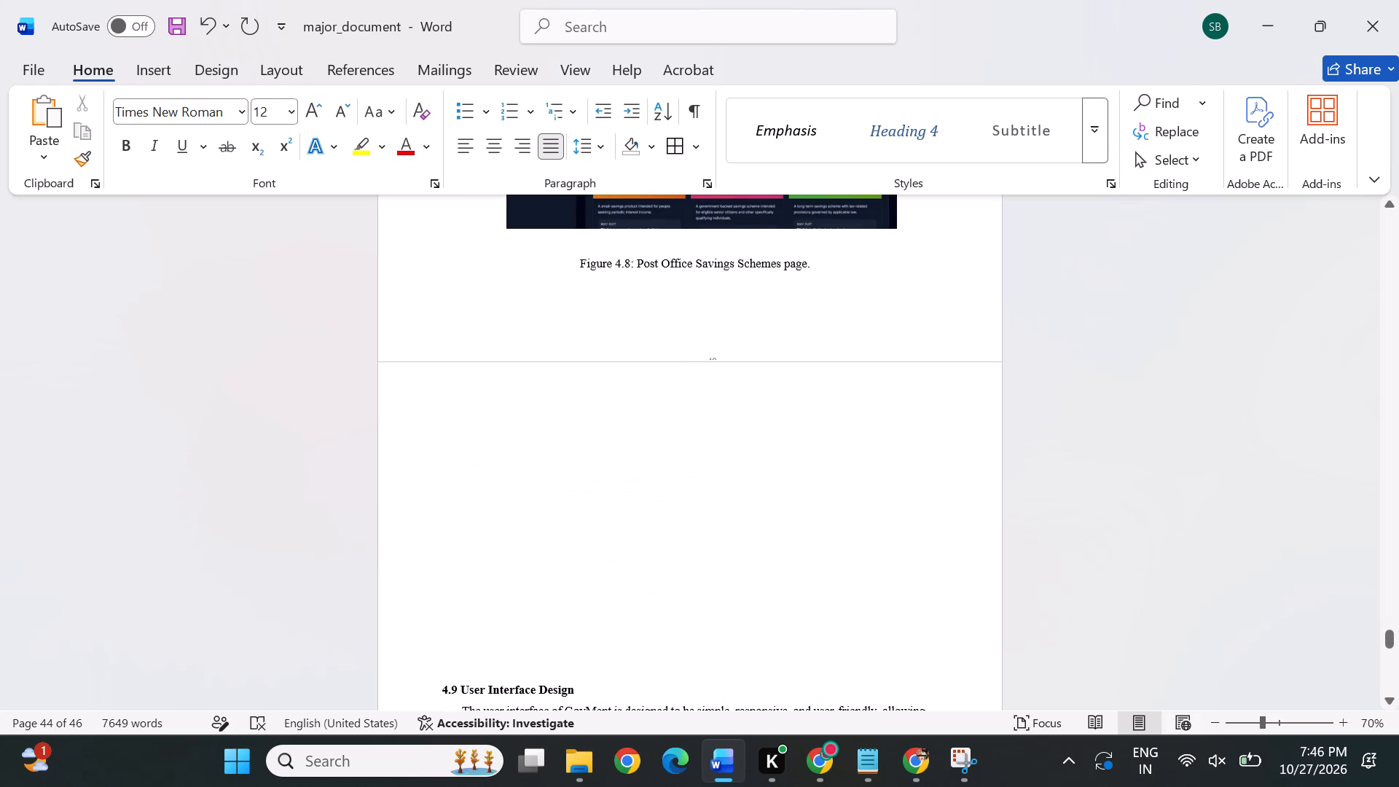
{"action": "left_click", "coordinate": [477, 407]}
{"action": "key", "text": "Delete"}
{"action": "key", "text": "Delete"}
{"action": "key", "text": "Delete"}
{"action": "key", "text": "Delete"}
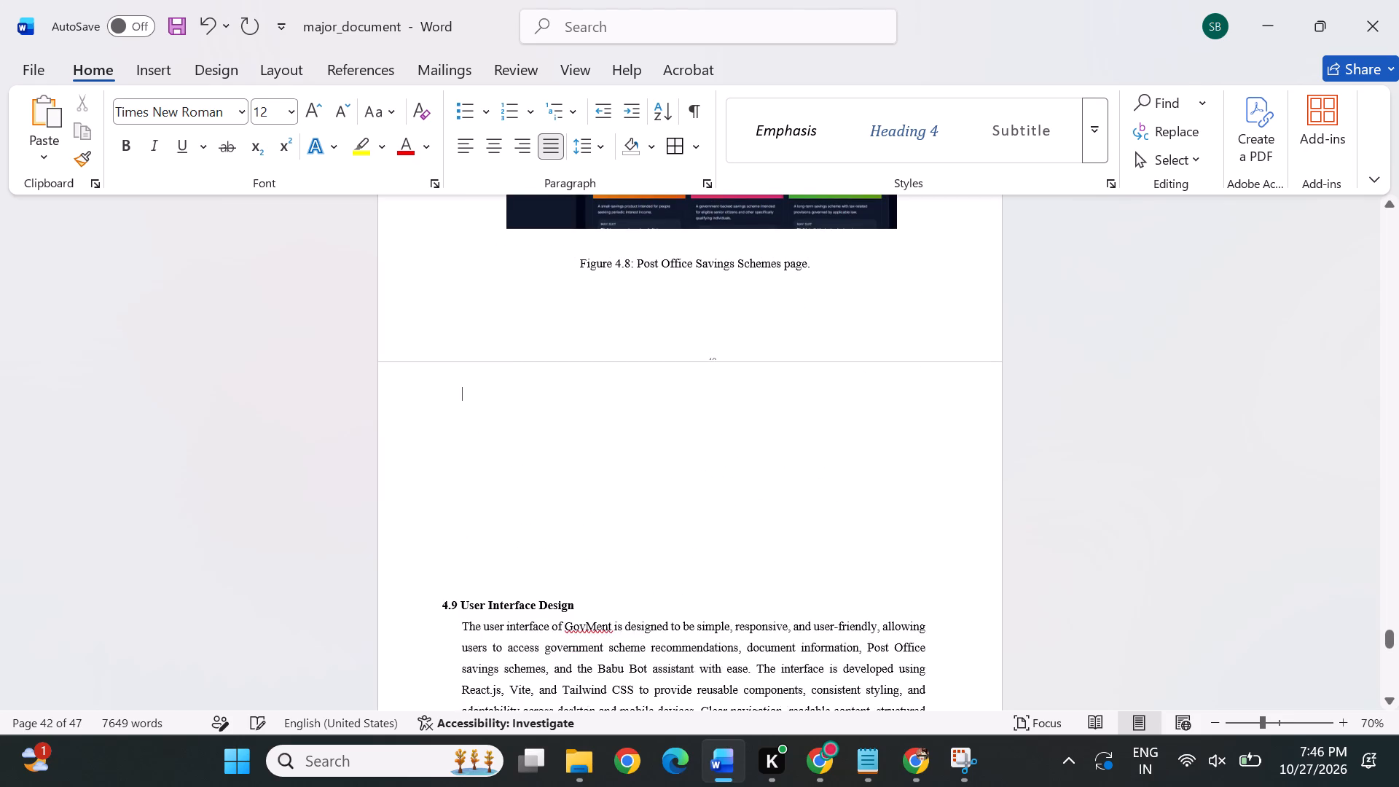
{"action": "key", "text": "Delete"}
{"action": "key", "text": "Delete"}
{"action": "key", "text": "Delete"}
{"action": "key", "text": "Delete"}
{"action": "key", "text": "Delete"}
{"action": "key", "text": "Delete"}
{"action": "key", "text": "Delete"}
{"action": "key", "text": "Delete"}
{"action": "key", "text": "Delete"}
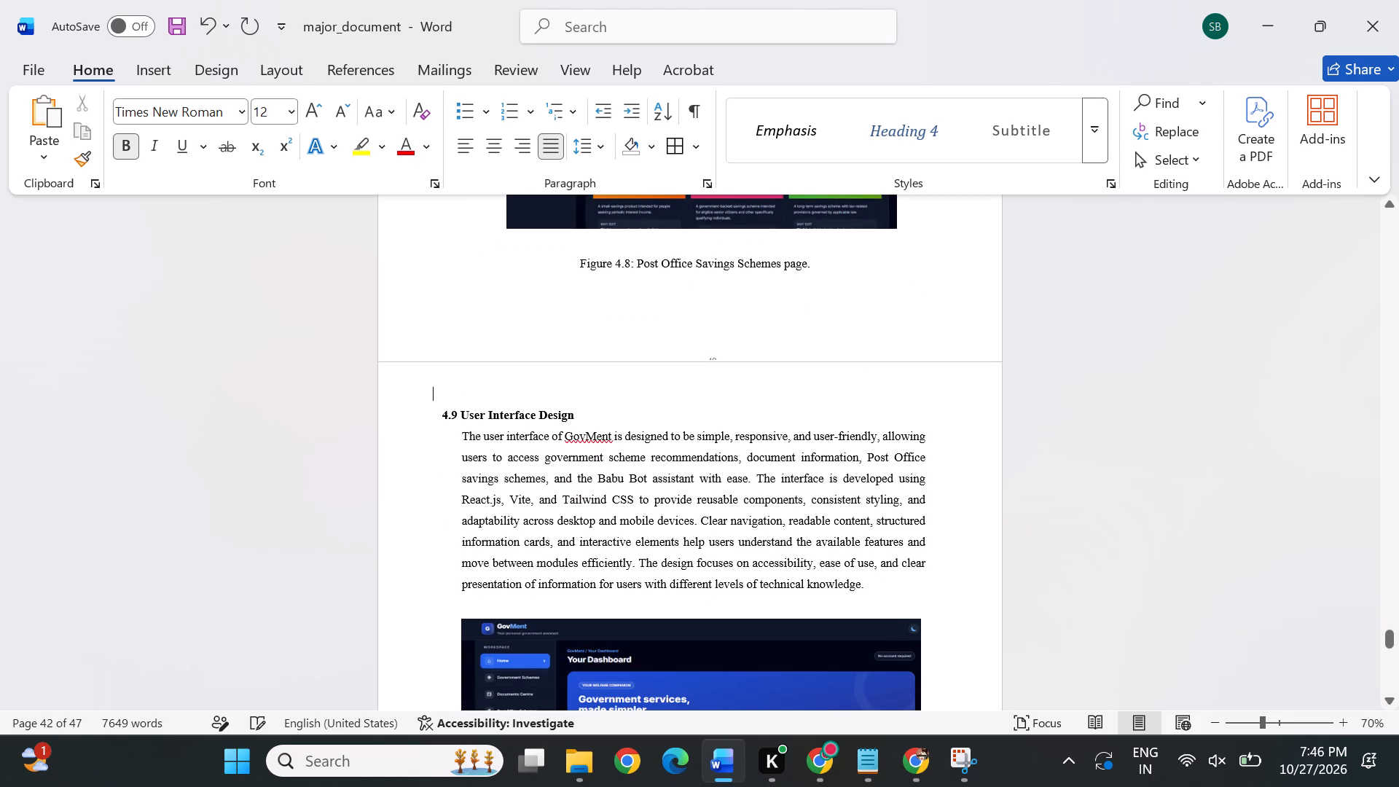
Delete the surplus blank lines above heading 4.10 Technology Stack to bring it near the top of its page.
{"action": "scroll", "coordinate": [612, 522], "scroll_direction": "down", "scroll_amount": 9}
{"action": "right_click", "coordinate": [612, 522]}
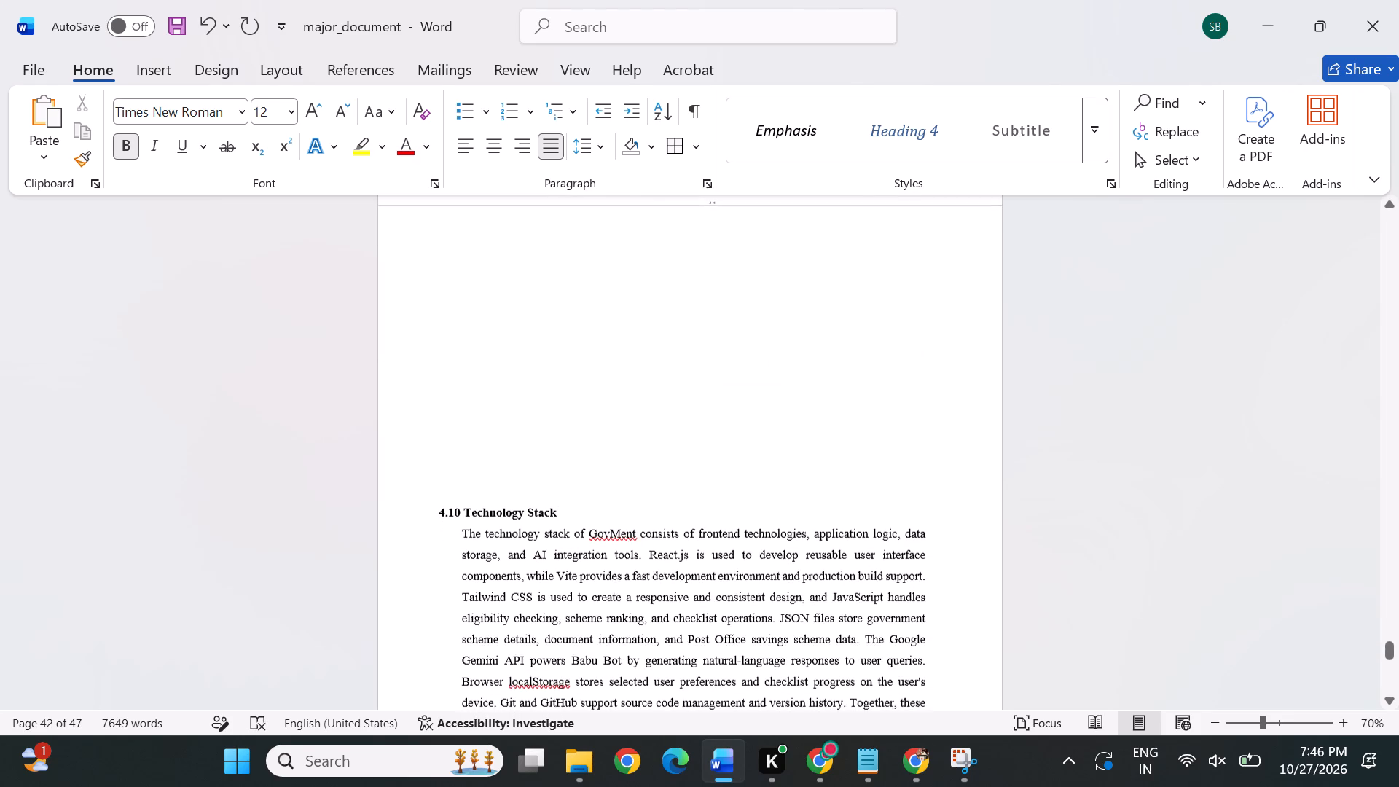
{"action": "left_click_drag", "start_coordinate": [428, 224], "coordinate": [540, 453]}
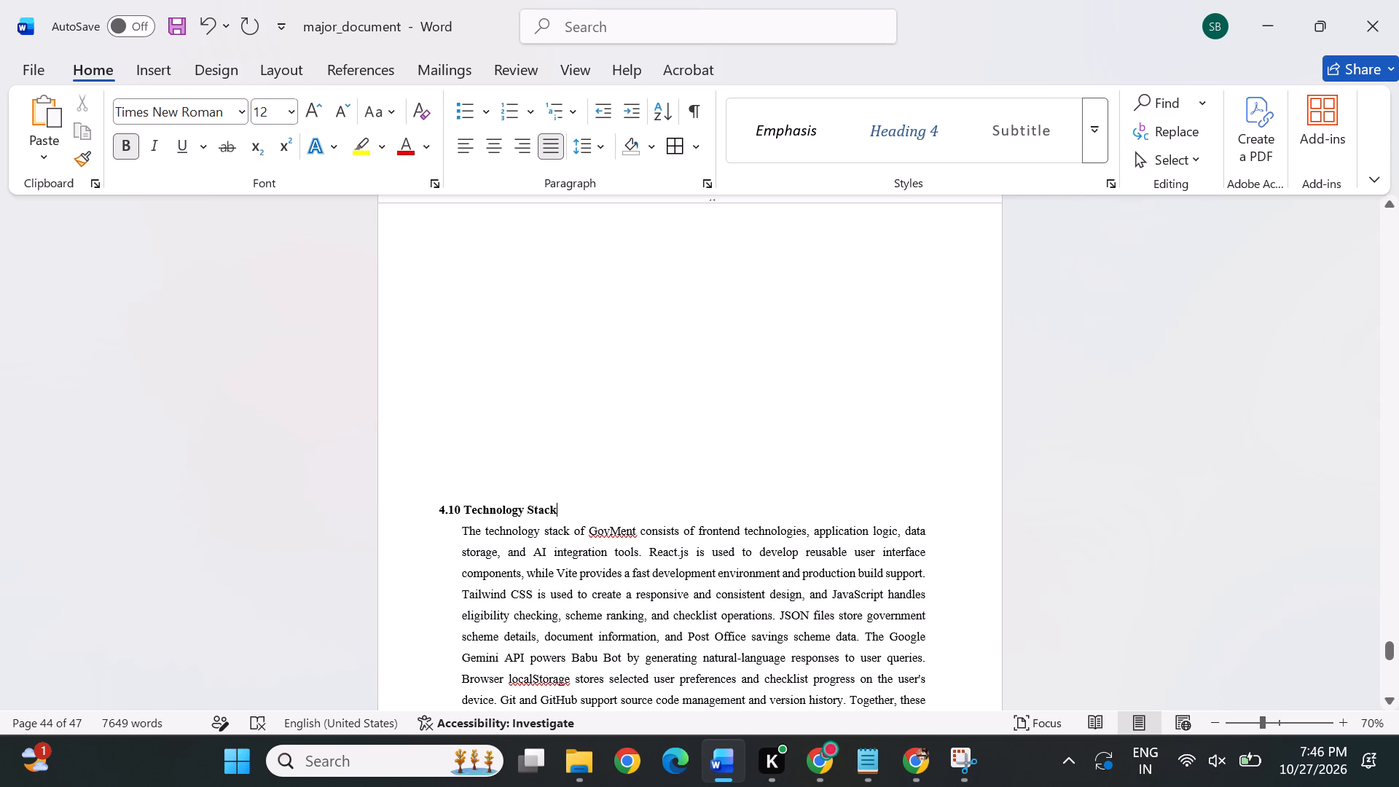
{"action": "left_click_drag", "start_coordinate": [540, 453], "coordinate": [446, 241]}
{"action": "key", "text": "Delete"}
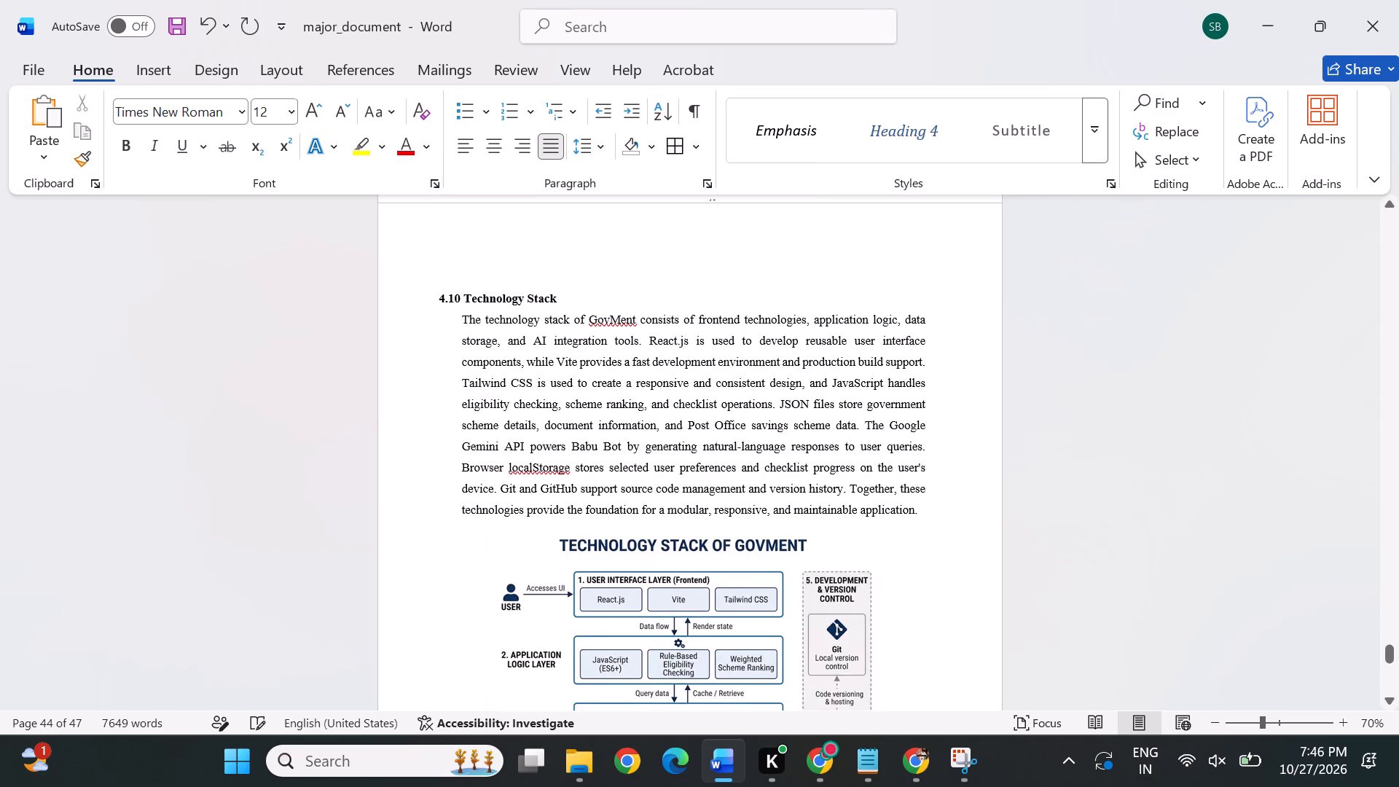
{"action": "key", "text": "Delete"}
{"action": "key", "text": "Delete"}
Delete the surplus blank lines above heading 4.11 Testing and Evaluation Plan, keeping one blank line at the page top.
{"action": "scroll", "coordinate": [651, 408], "scroll_direction": "down", "scroll_amount": 1}
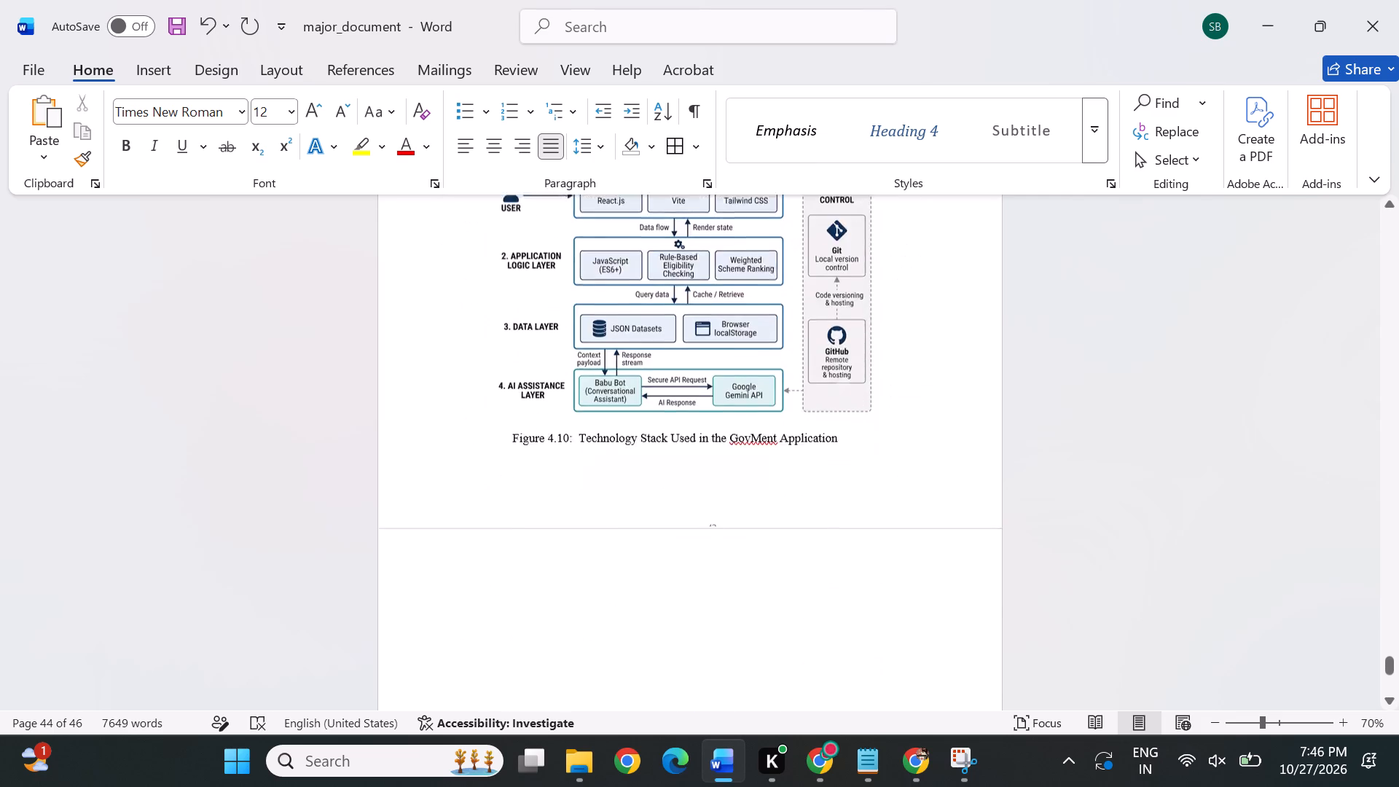
{"action": "scroll", "coordinate": [651, 408], "scroll_direction": "down", "scroll_amount": 1}
{"action": "left_click_drag", "start_coordinate": [575, 517], "coordinate": [474, 349]}
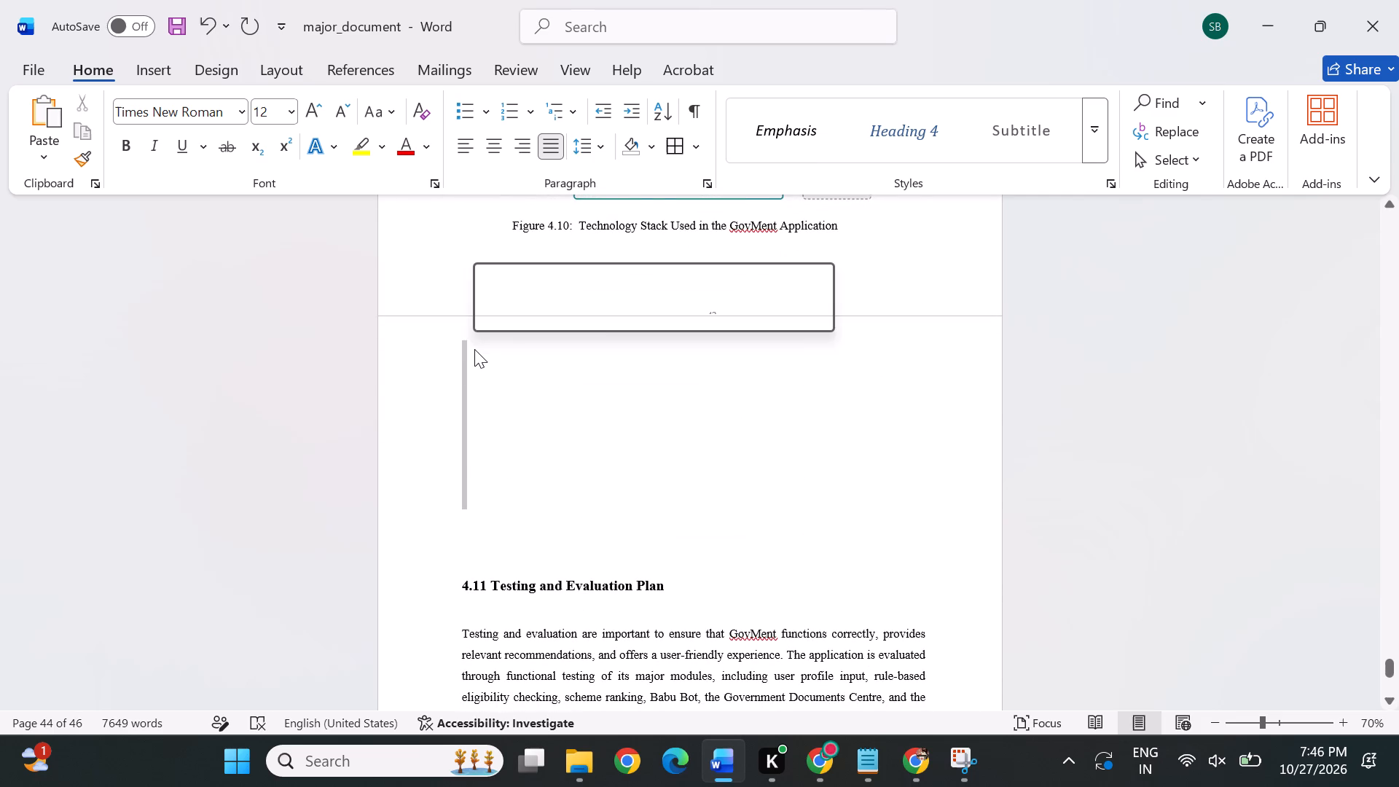
{"action": "key", "text": "Delete"}
{"action": "key", "text": "Delete"}
{"action": "key", "text": "Delete"}
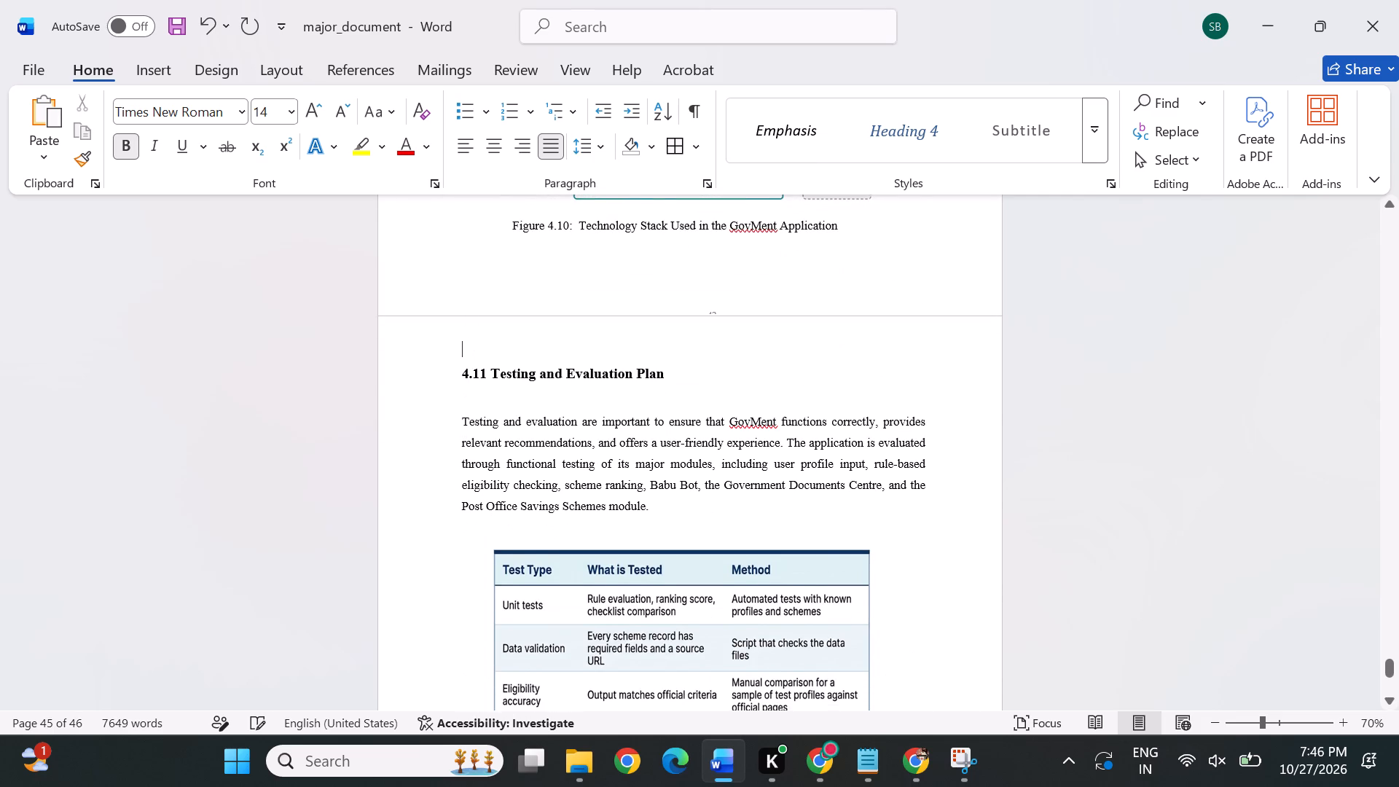
{"action": "key", "text": "Delete"}
{"action": "key", "text": "Return"}
Delete the blank line between heading 4.11 and its introductory paragraph.
{"action": "scroll", "coordinate": [495, 372], "scroll_direction": "down", "scroll_amount": 1}
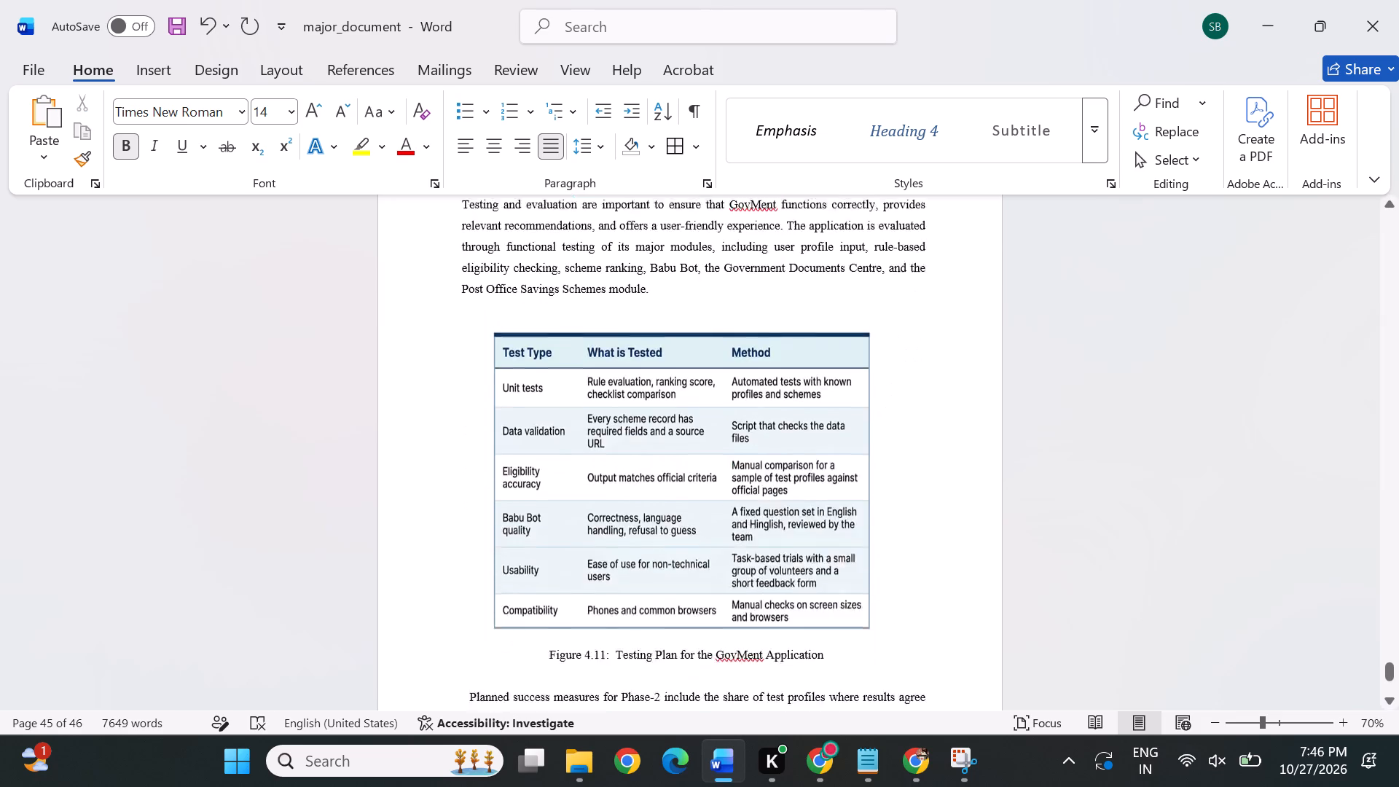
{"action": "scroll", "coordinate": [604, 348], "scroll_direction": "up", "scroll_amount": 1}
{"action": "left_click", "coordinate": [525, 302]}
{"action": "key", "text": "Delete"}
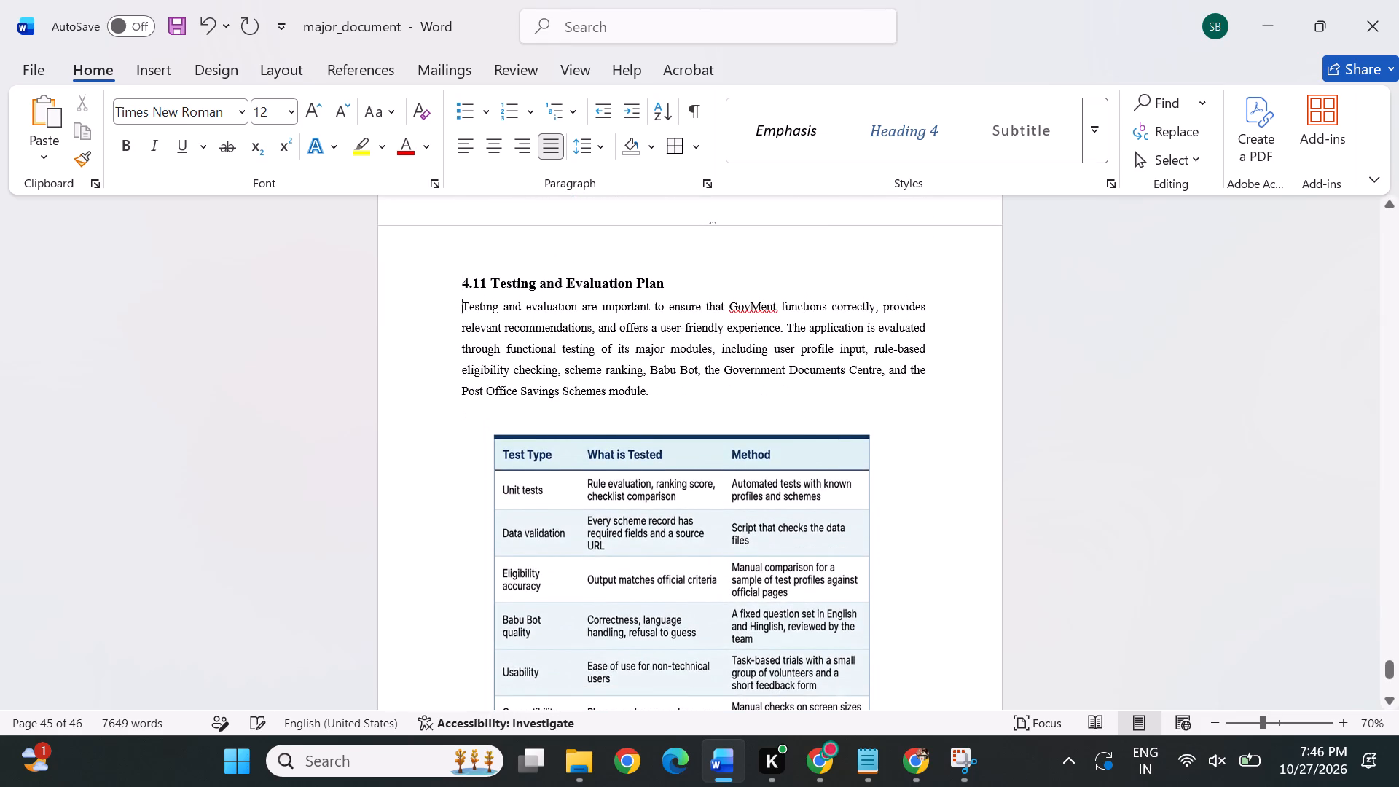
Indent the whole introductory paragraph of section 4.11 by one level.
{"action": "left_click_drag", "start_coordinate": [455, 306], "coordinate": [659, 393]}
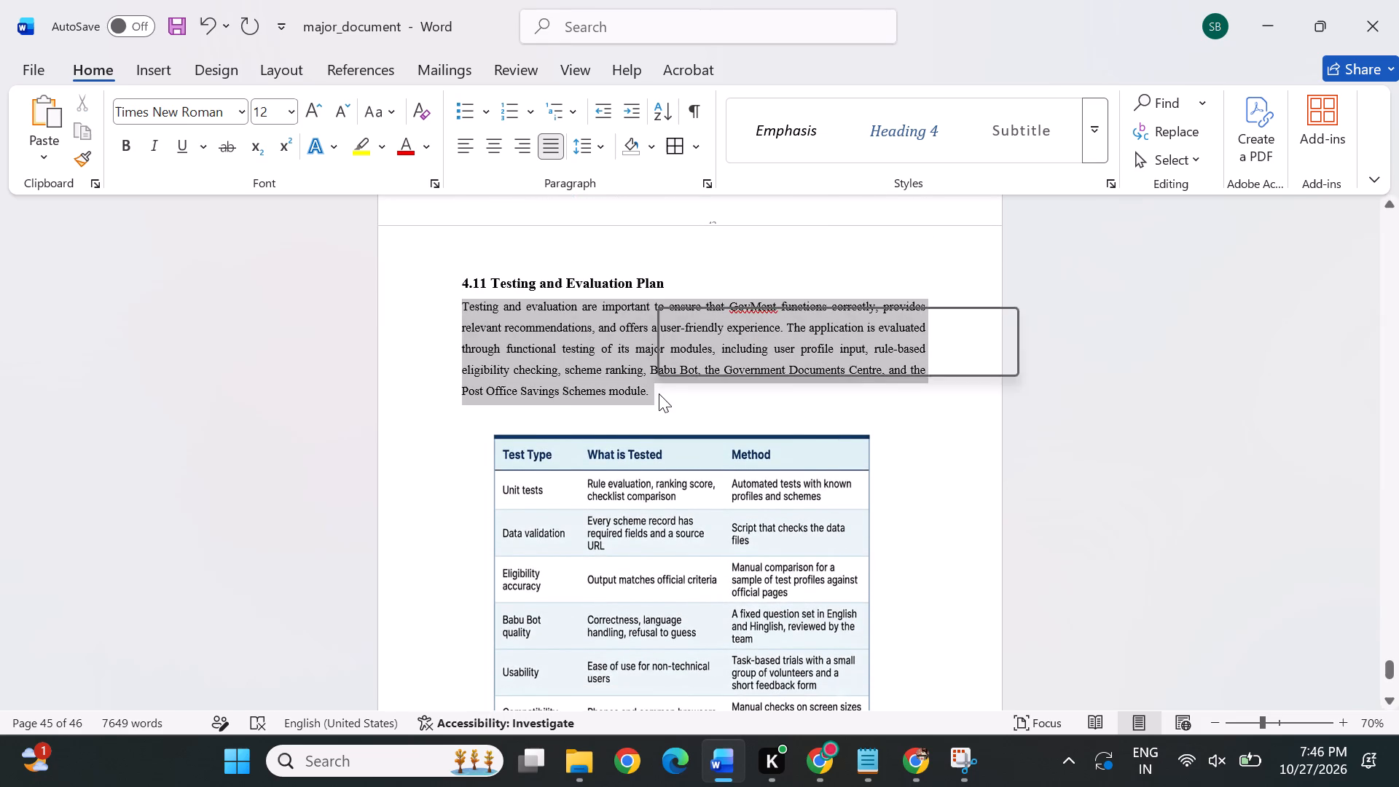
{"action": "key", "text": "Tab"}
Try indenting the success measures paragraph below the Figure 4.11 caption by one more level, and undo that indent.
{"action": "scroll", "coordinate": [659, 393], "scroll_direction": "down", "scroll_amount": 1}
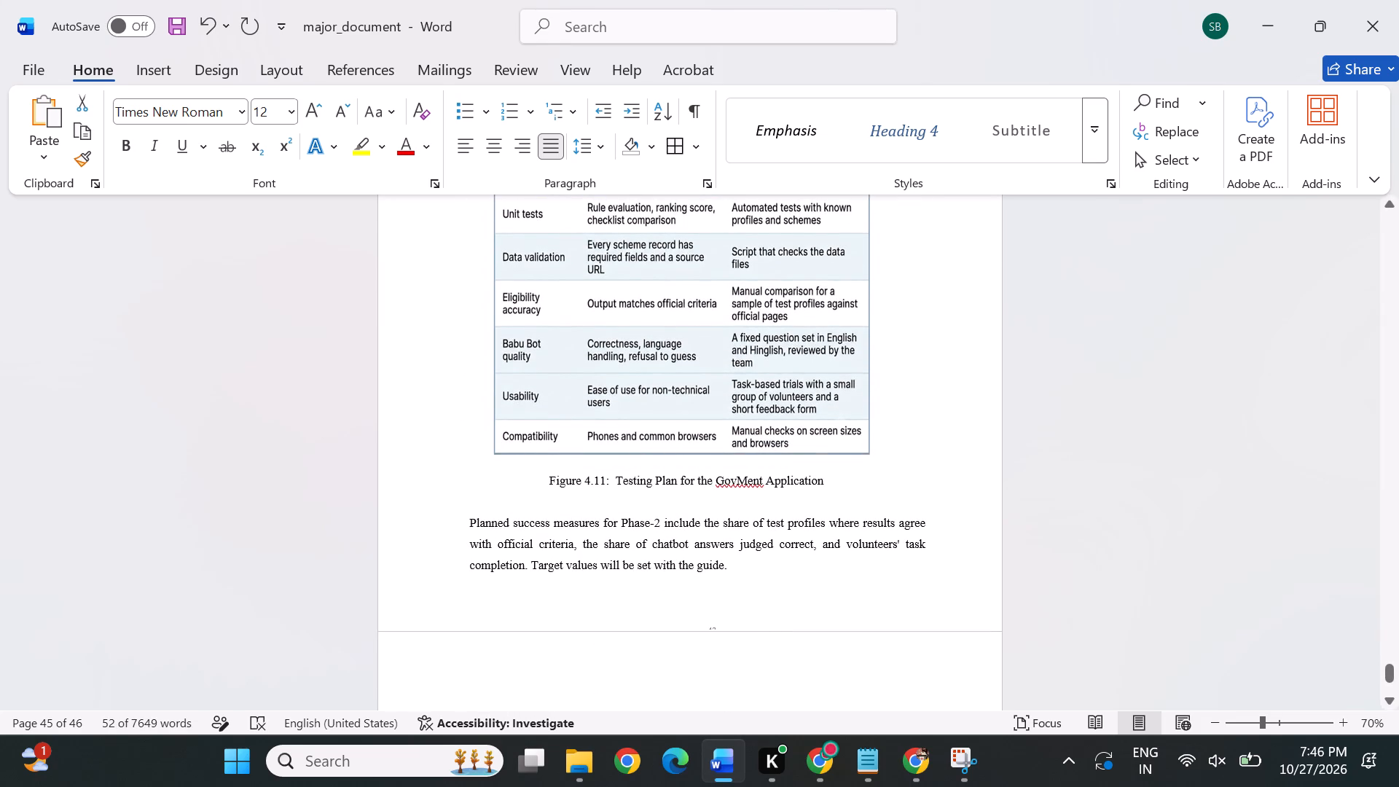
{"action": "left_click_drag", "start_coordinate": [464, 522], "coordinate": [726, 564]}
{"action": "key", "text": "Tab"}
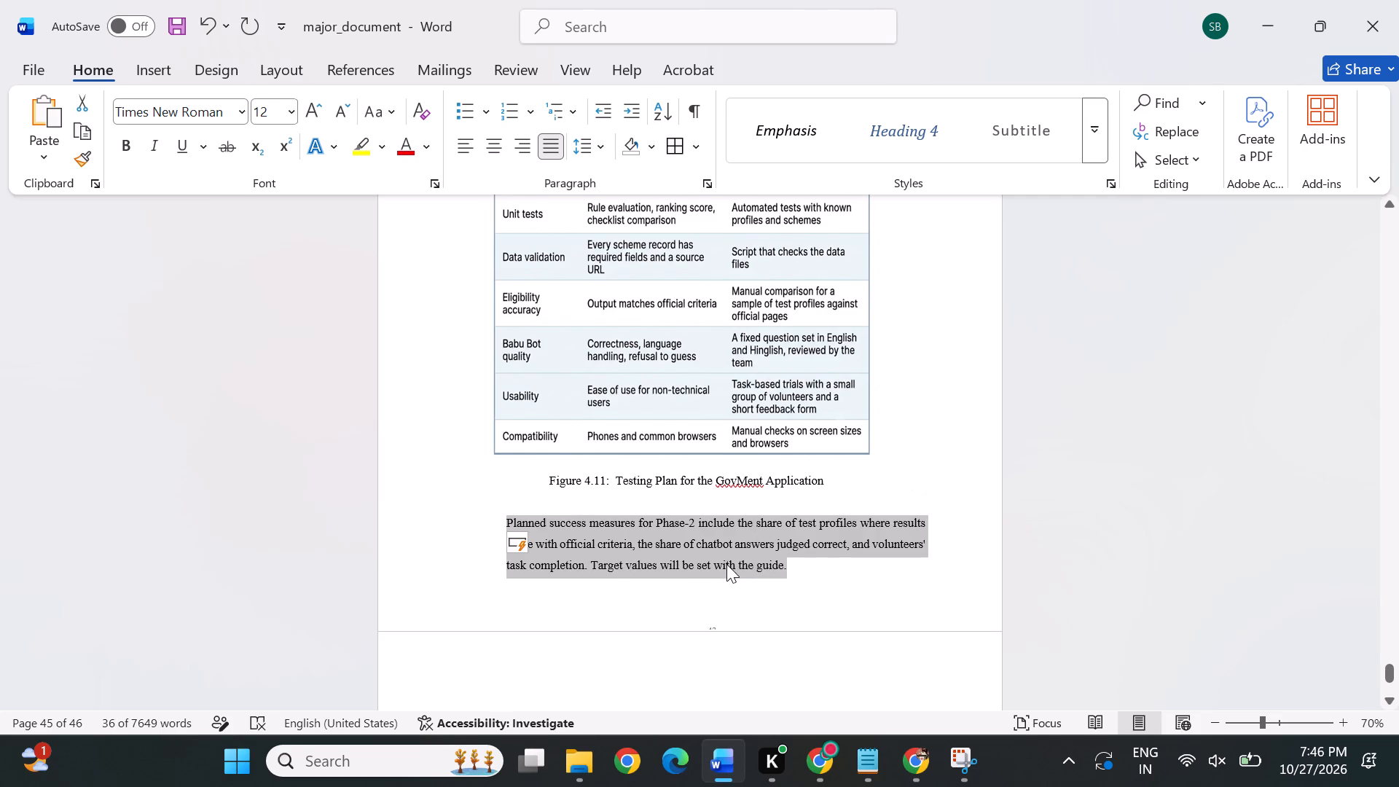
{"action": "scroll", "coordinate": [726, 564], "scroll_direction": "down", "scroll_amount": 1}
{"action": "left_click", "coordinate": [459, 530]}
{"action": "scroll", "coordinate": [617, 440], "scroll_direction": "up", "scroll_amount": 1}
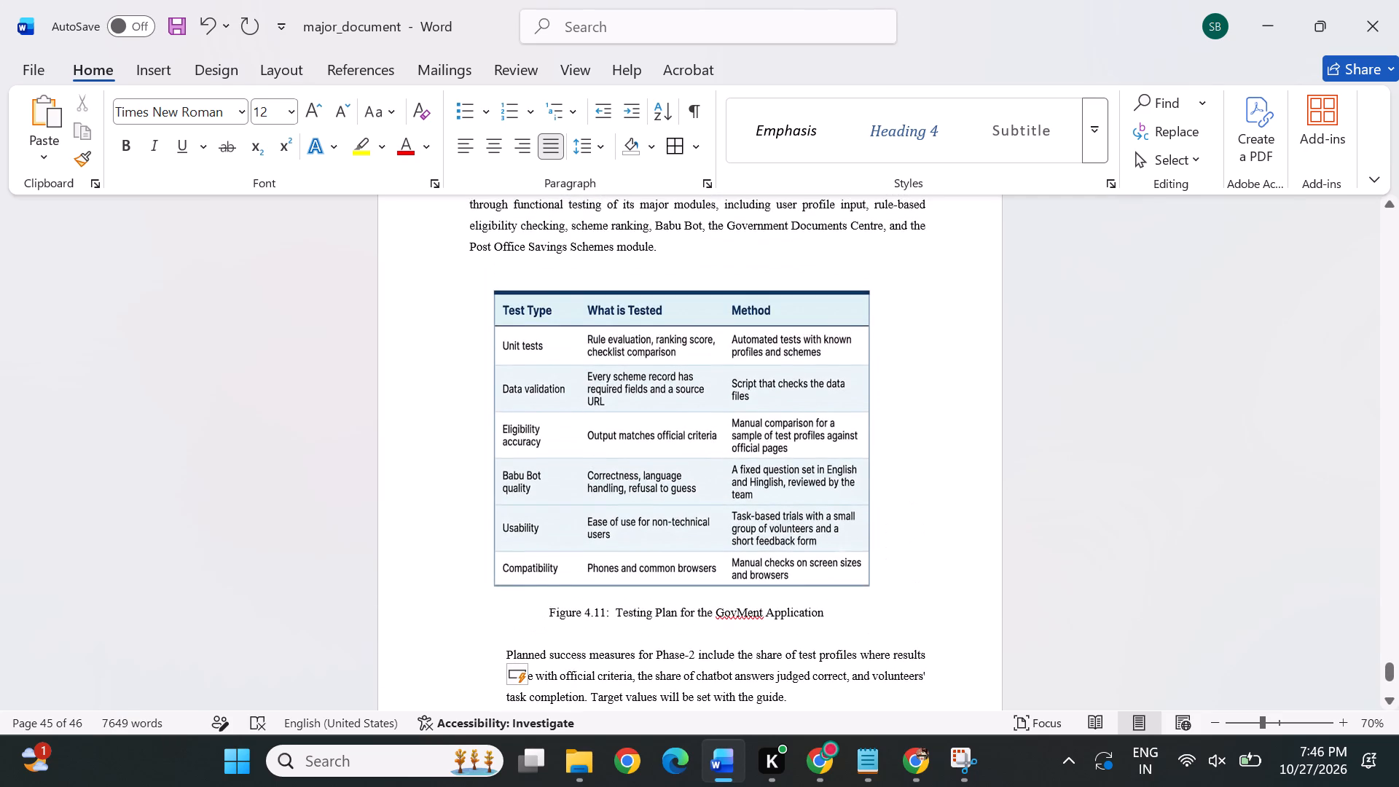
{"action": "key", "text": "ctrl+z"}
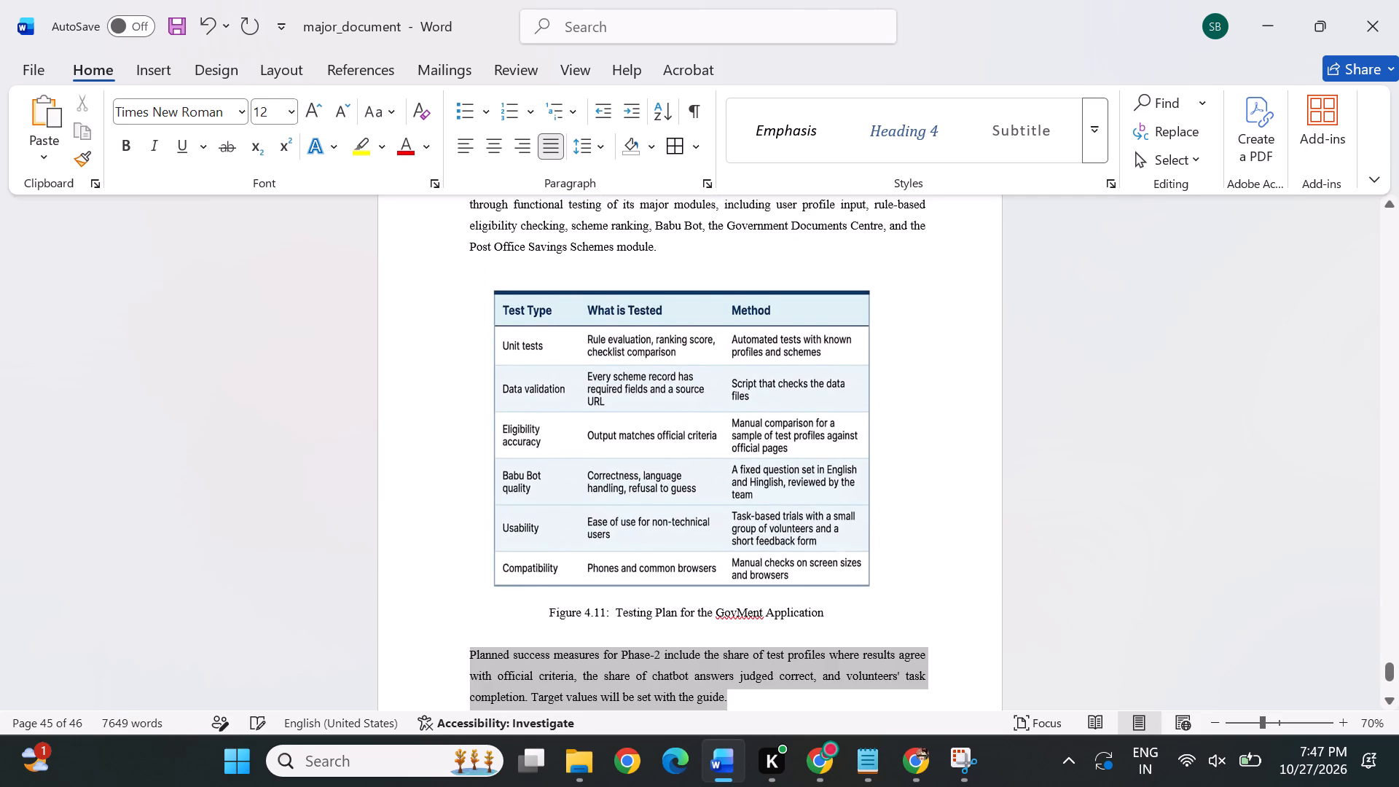
Delete one blank line at the top of the page above heading 4.5 Ranking of Recommendations.
{"action": "scroll", "coordinate": [740, 692], "scroll_direction": "down", "scroll_amount": 1}
{"action": "scroll", "coordinate": [636, 464], "scroll_direction": "up", "scroll_amount": 2}
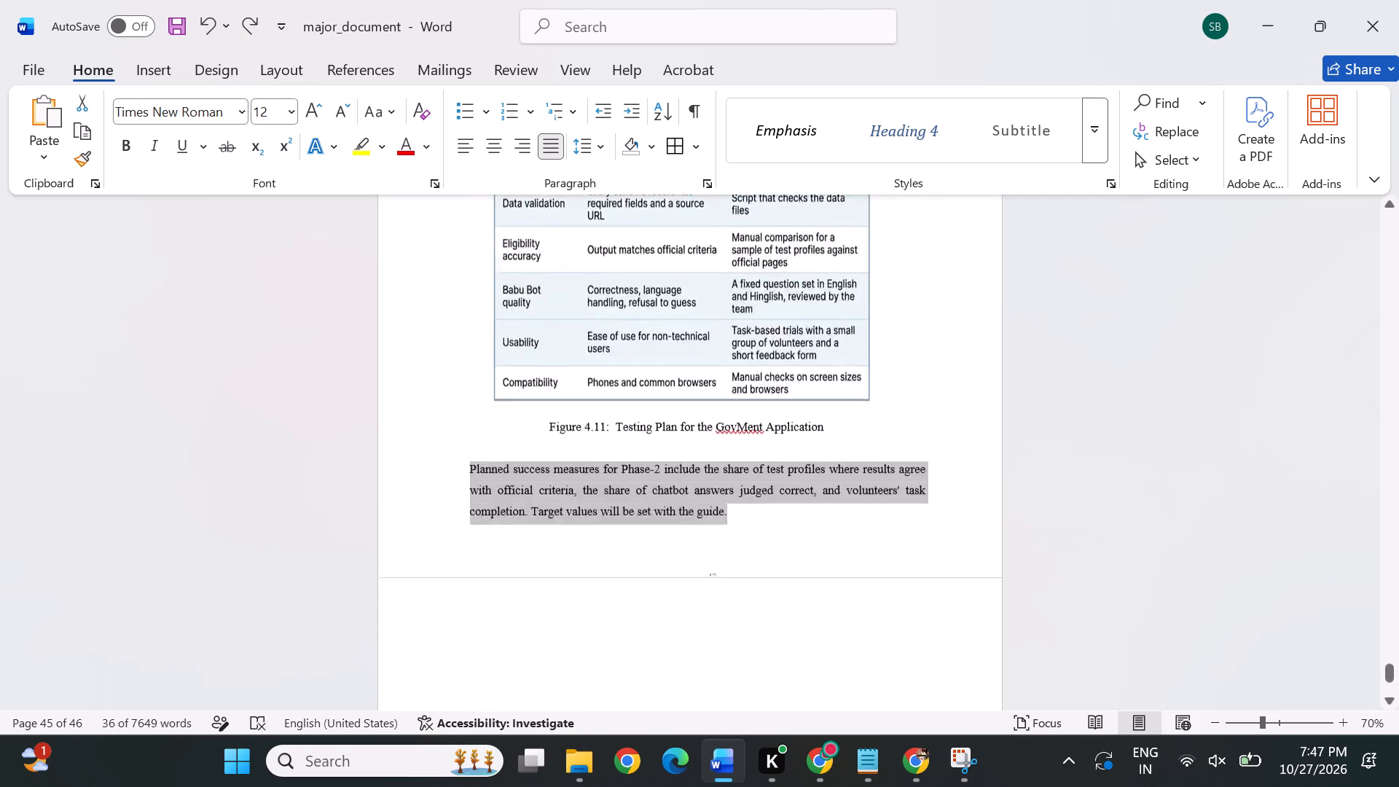
{"action": "scroll", "coordinate": [636, 464], "scroll_direction": "up", "scroll_amount": 1}
{"action": "scroll", "coordinate": [636, 464], "scroll_direction": "down", "scroll_amount": 6}
{"action": "scroll", "coordinate": [636, 464], "scroll_direction": "up", "scroll_amount": 4}
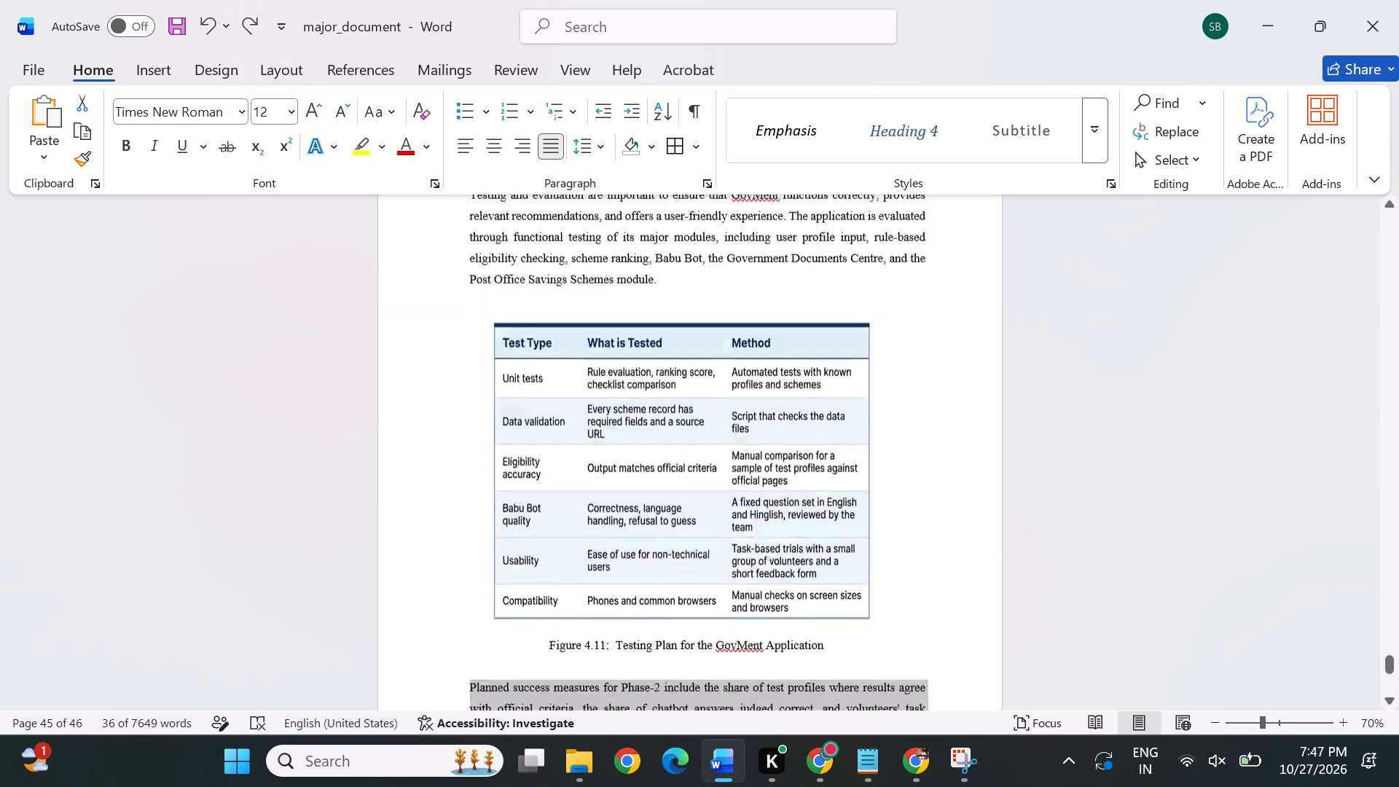
{"action": "scroll", "coordinate": [636, 464], "scroll_direction": "up", "scroll_amount": 6}
{"action": "left_click", "coordinate": [461, 313]}
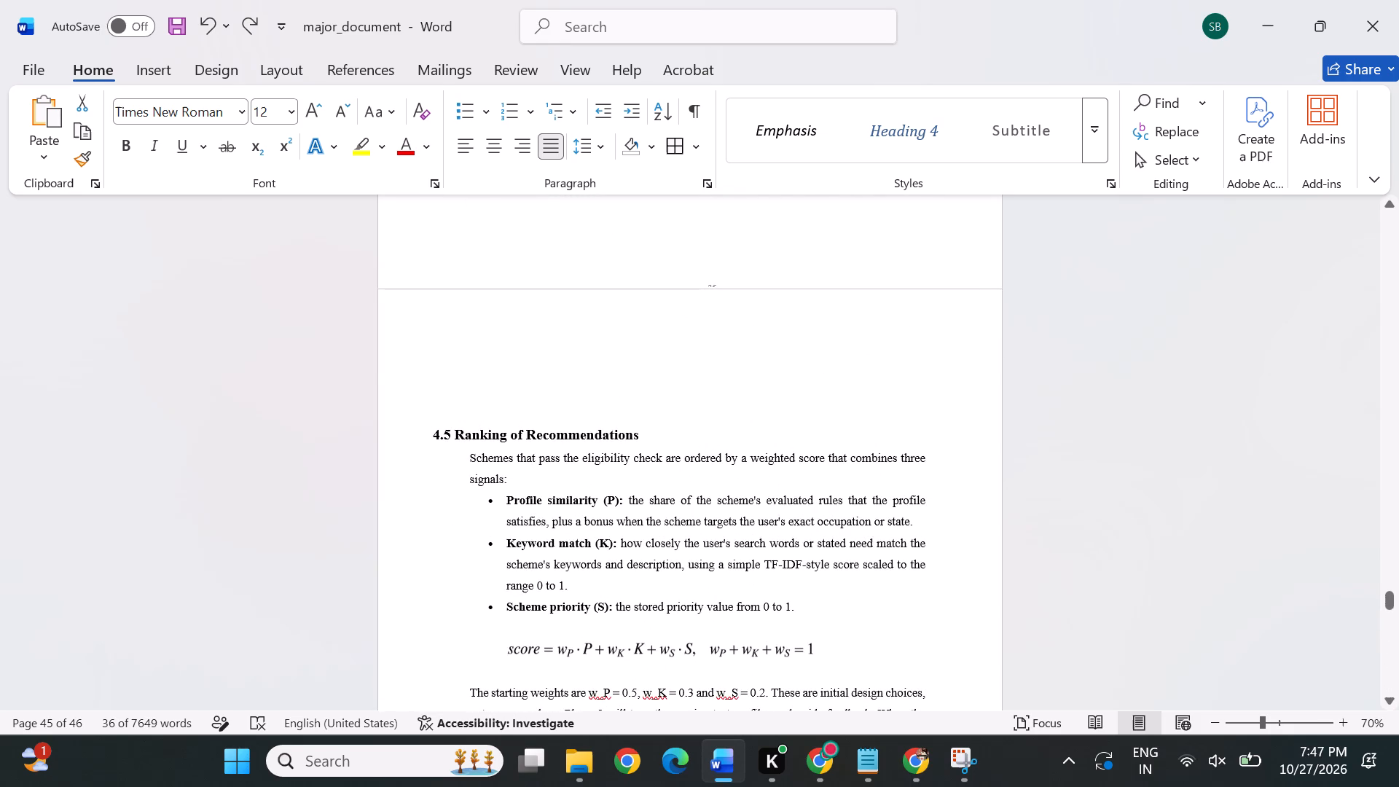
{"action": "scroll", "coordinate": [461, 313], "scroll_direction": "down", "scroll_amount": 1}
{"action": "key", "text": "Delete"}
{"action": "scroll", "coordinate": [461, 313], "scroll_direction": "up", "scroll_amount": 1}
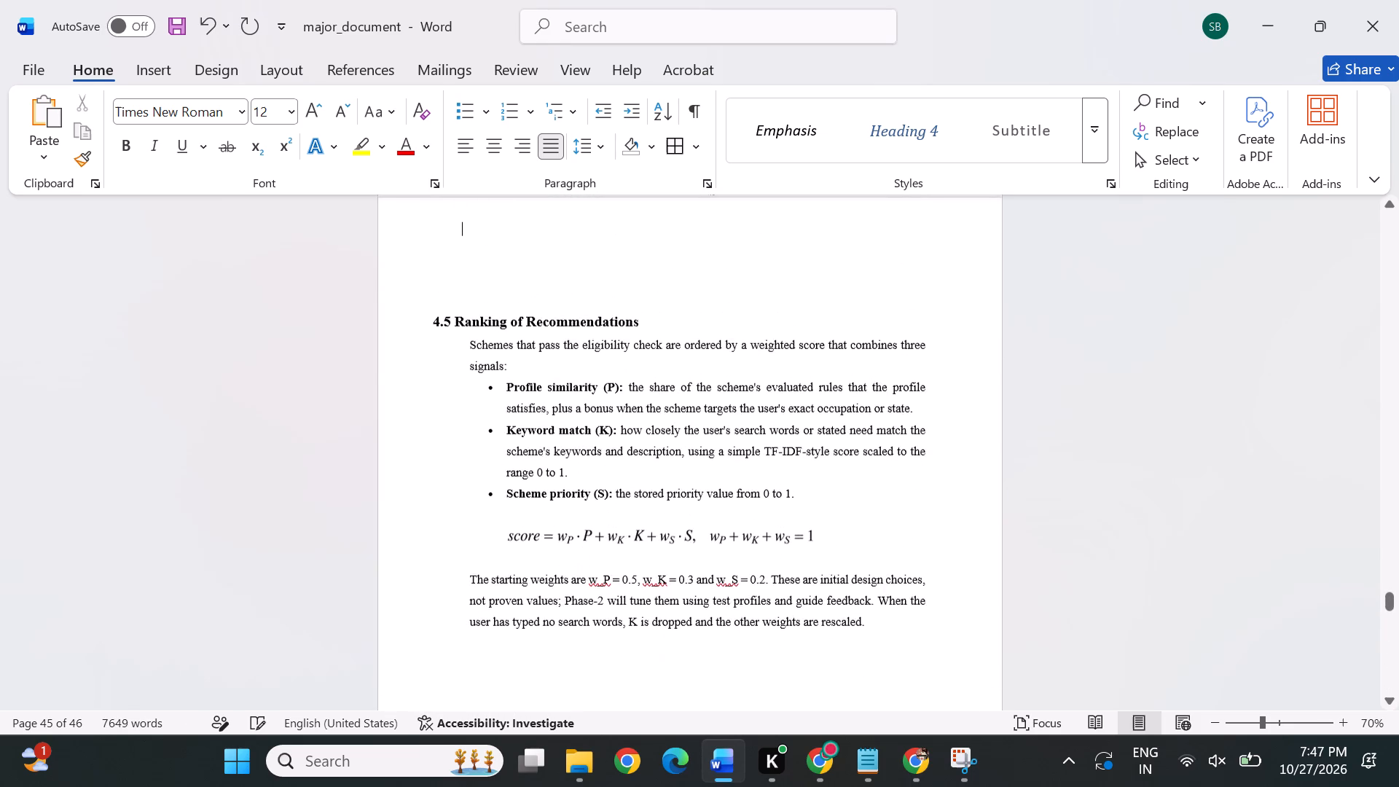
Delete three more blank lines at the top of the page above heading 4.5 Ranking of Recommendations.
{"action": "scroll", "coordinate": [461, 313], "scroll_direction": "up", "scroll_amount": 1}
{"action": "key", "text": "Delete"}
{"action": "key", "text": "Delete"}
{"action": "key", "text": "Delete"}
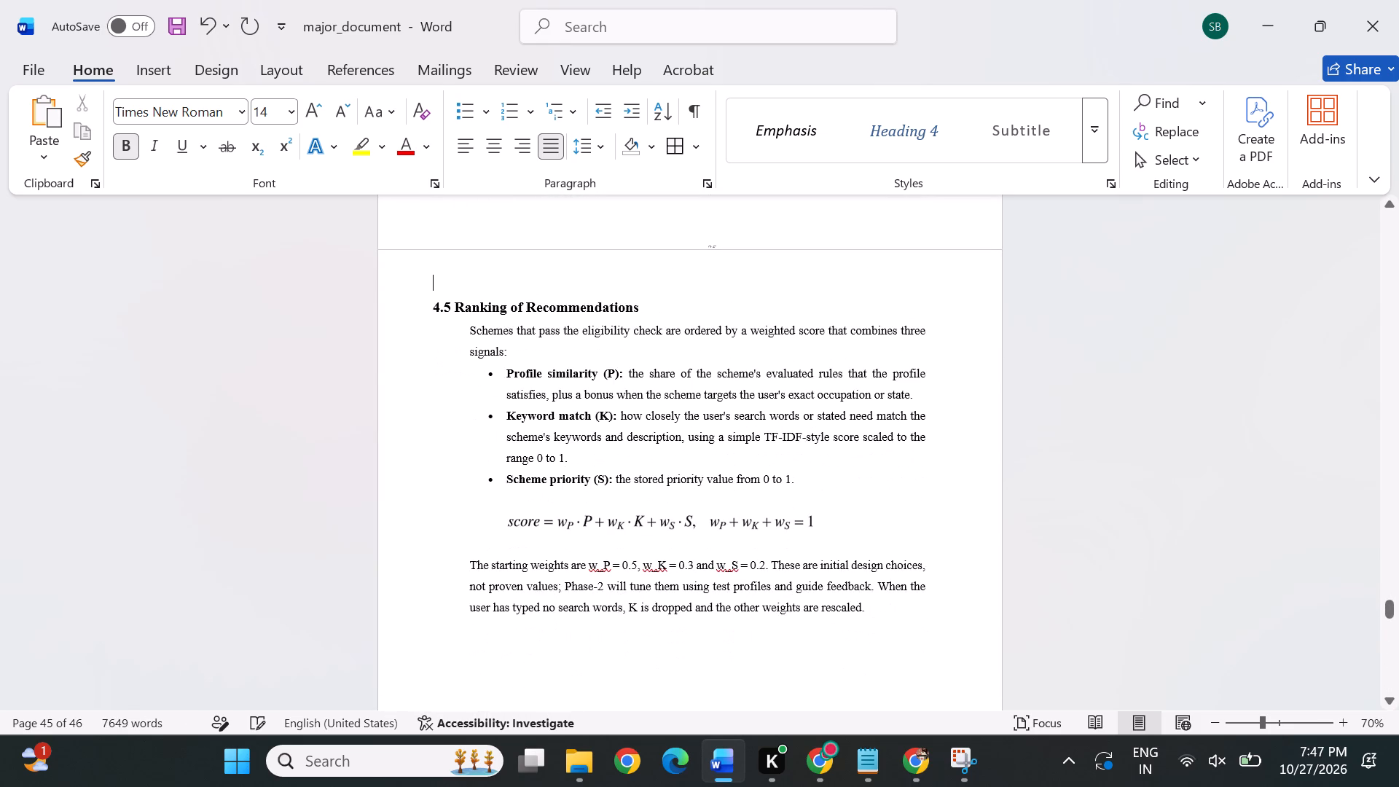
Reduce the blank space above heading 4.6 Babu Bot by one line, keeping the heading near the page top.
{"action": "scroll", "coordinate": [582, 488], "scroll_direction": "down", "scroll_amount": 3}
{"action": "left_click", "coordinate": [498, 429]}
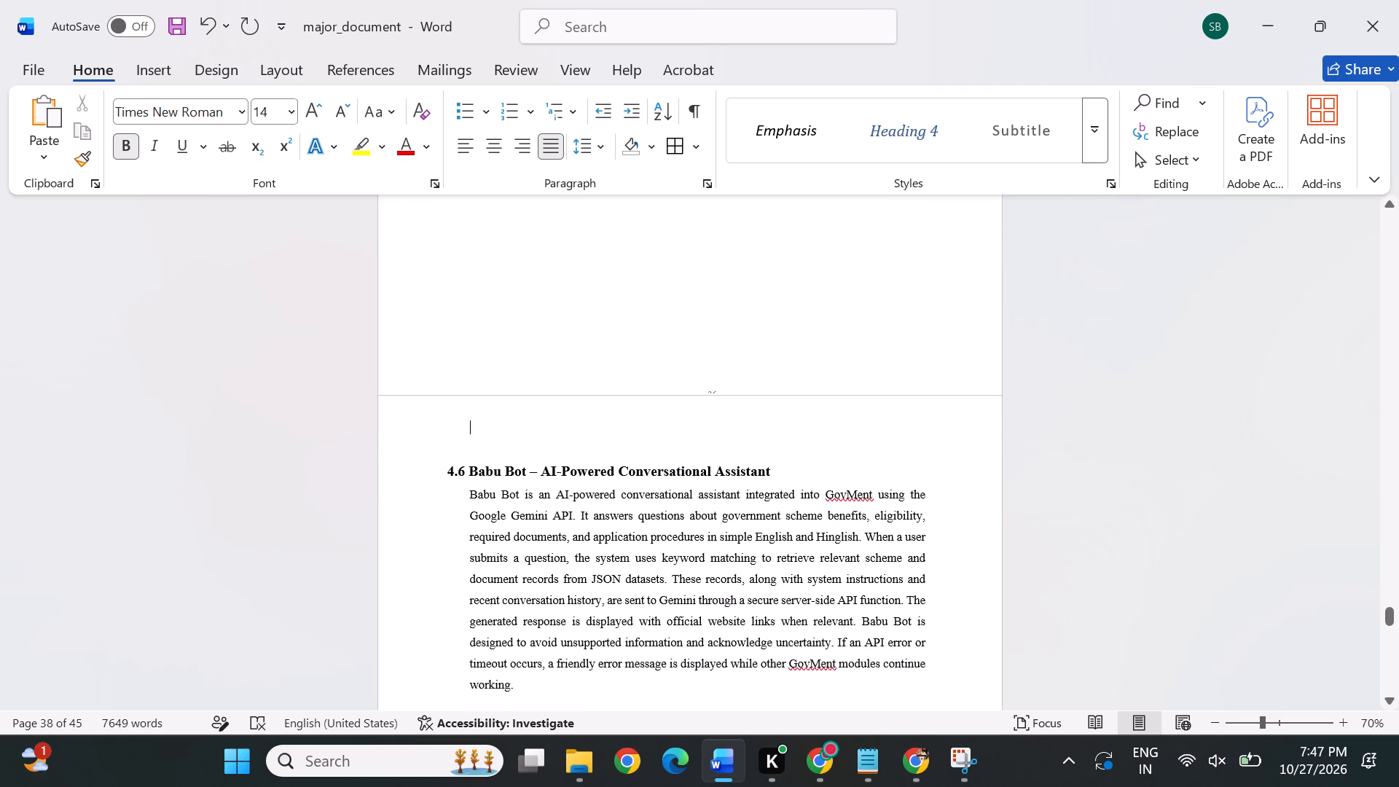
{"action": "key", "text": "Delete"}
{"action": "key", "text": "Delete"}
{"action": "key", "text": "Return"}
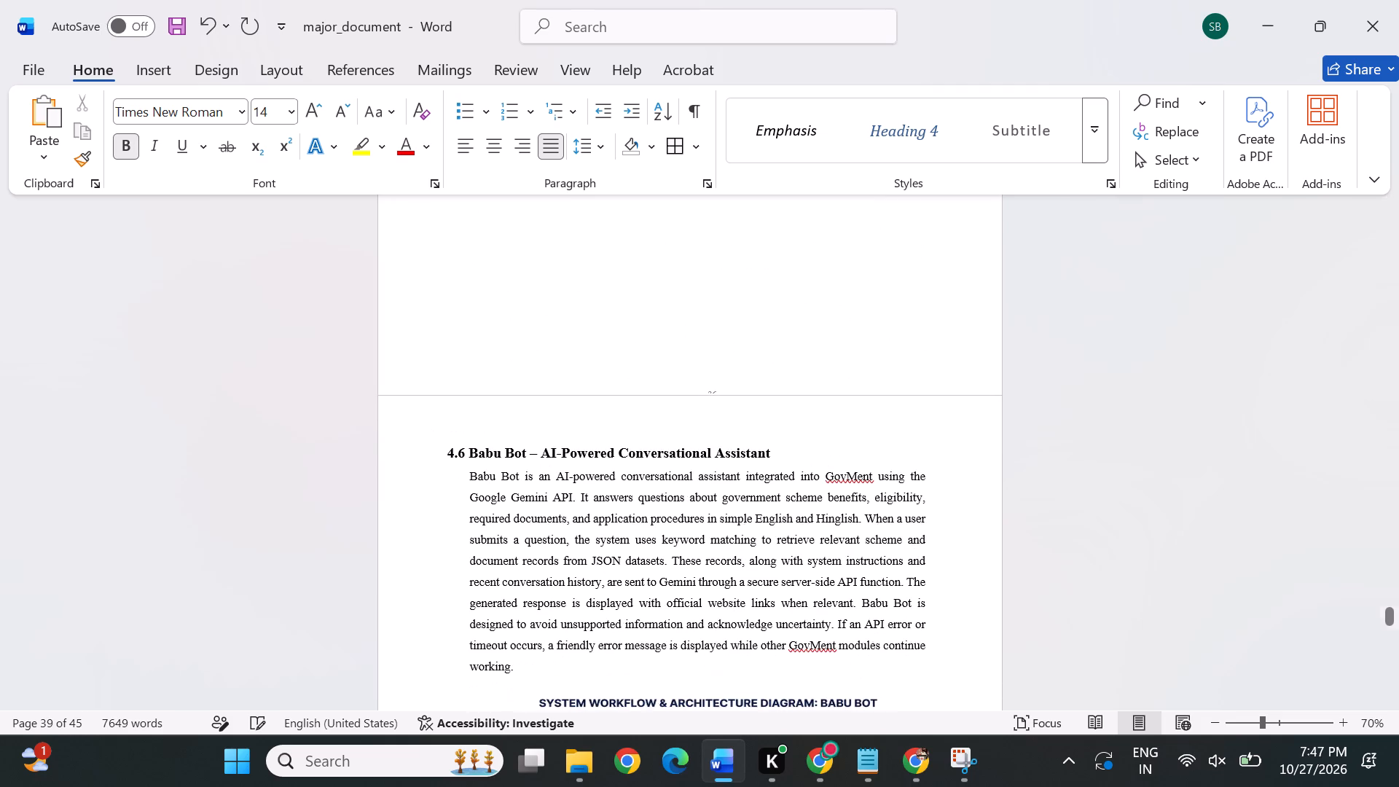
Delete three blank lines at the top of the page above heading 4.4 Profile Input and Rule-Based Eligibility Checking.
{"action": "scroll", "coordinate": [542, 455], "scroll_direction": "down", "scroll_amount": 2}
{"action": "scroll", "coordinate": [700, 532], "scroll_direction": "down", "scroll_amount": 1}
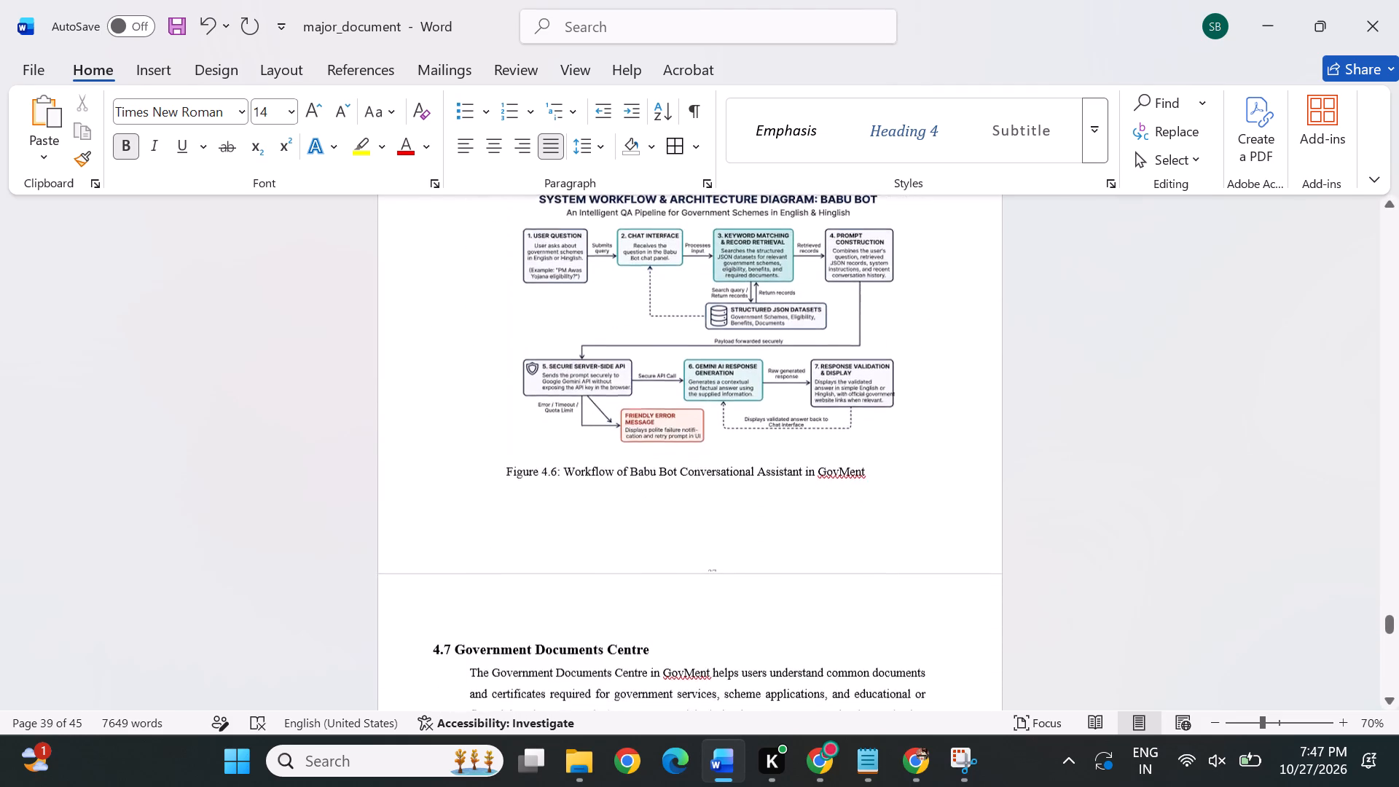
{"action": "scroll", "coordinate": [700, 532], "scroll_direction": "down", "scroll_amount": 1}
{"action": "scroll", "coordinate": [700, 532], "scroll_direction": "up", "scroll_amount": 4}
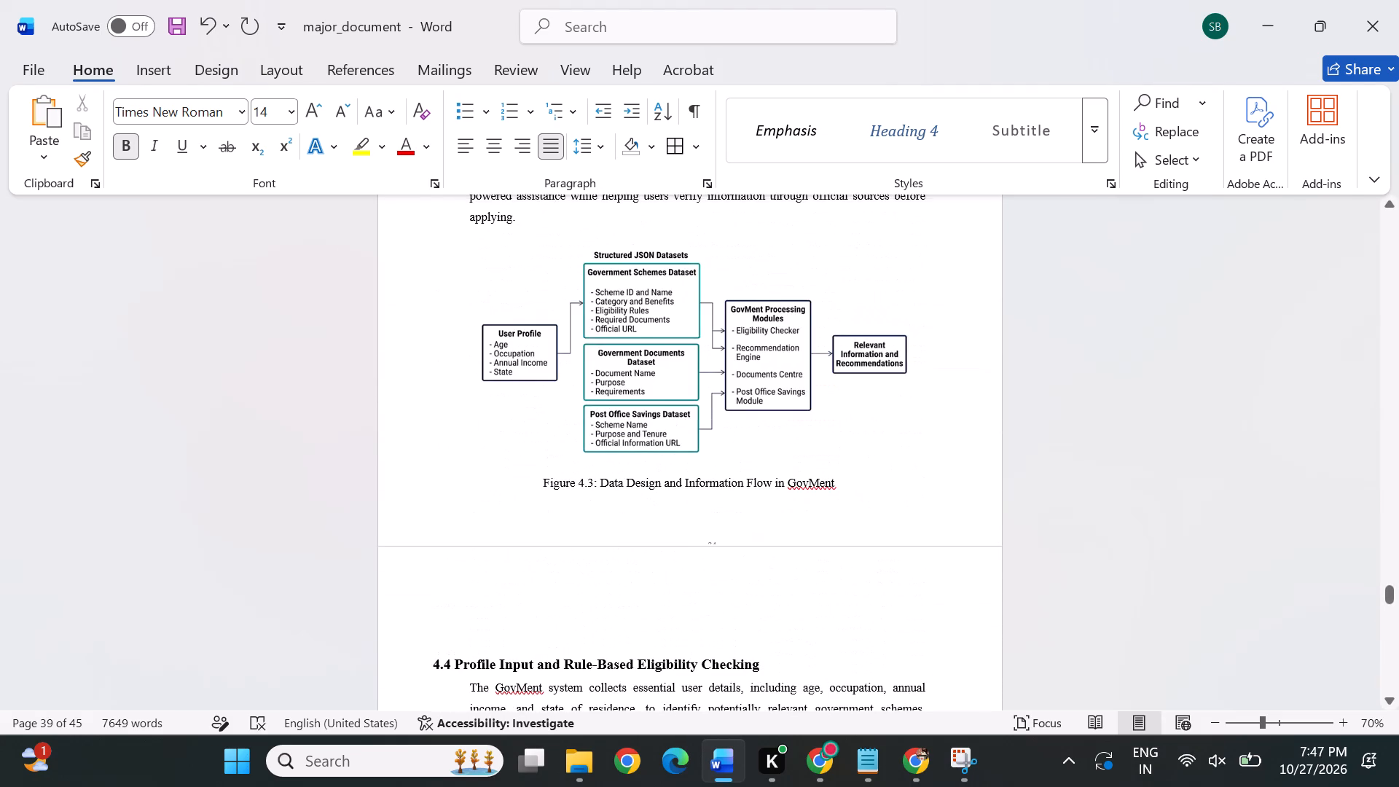
{"action": "left_click", "coordinate": [512, 584]}
{"action": "key", "text": "Delete"}
{"action": "key", "text": "Delete"}
{"action": "key", "text": "Delete"}
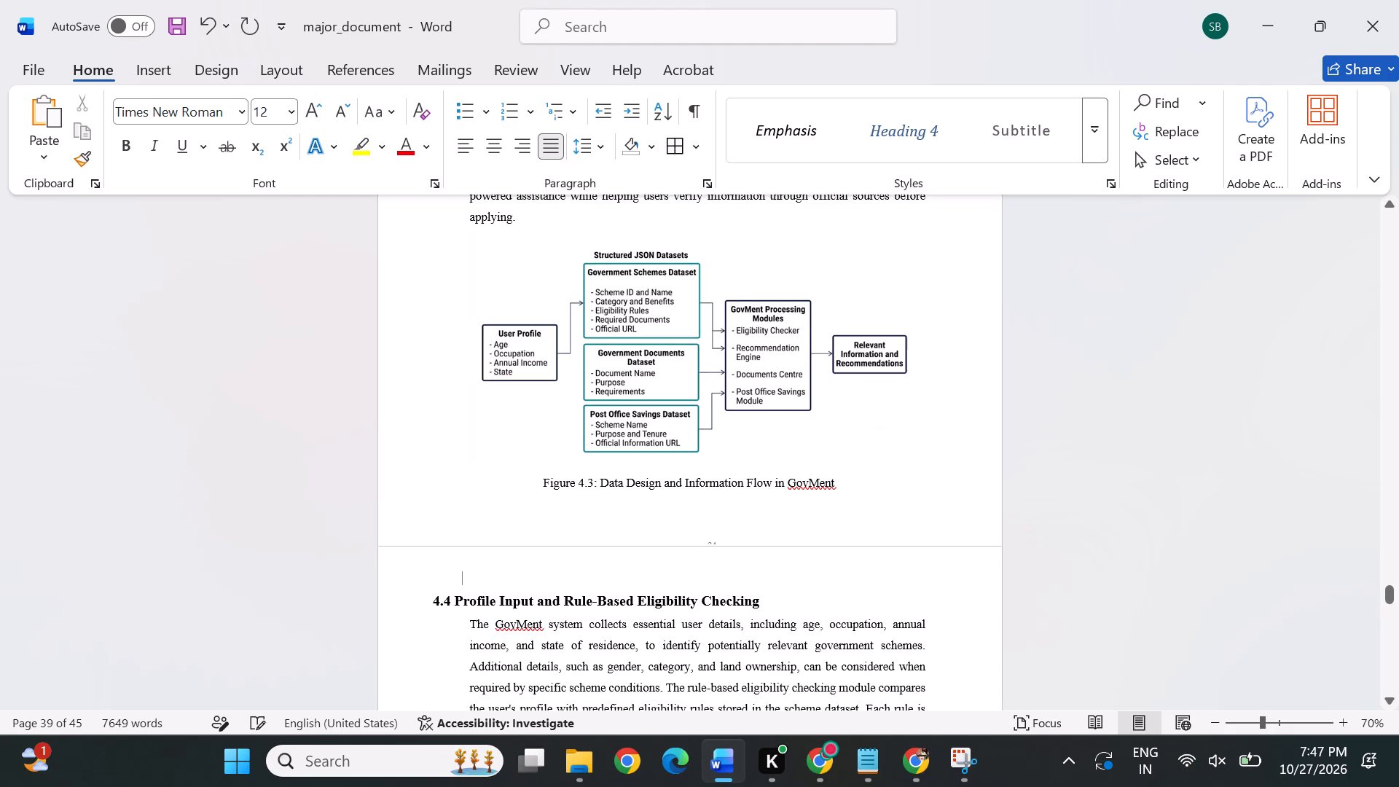
Insert three blank lines below the Figure 4.4 caption to push heading 4.5 onto the following page.
{"action": "scroll", "coordinate": [558, 609], "scroll_direction": "down", "scroll_amount": 2}
{"action": "scroll", "coordinate": [648, 543], "scroll_direction": "up", "scroll_amount": 2}
{"action": "scroll", "coordinate": [648, 543], "scroll_direction": "down", "scroll_amount": 2}
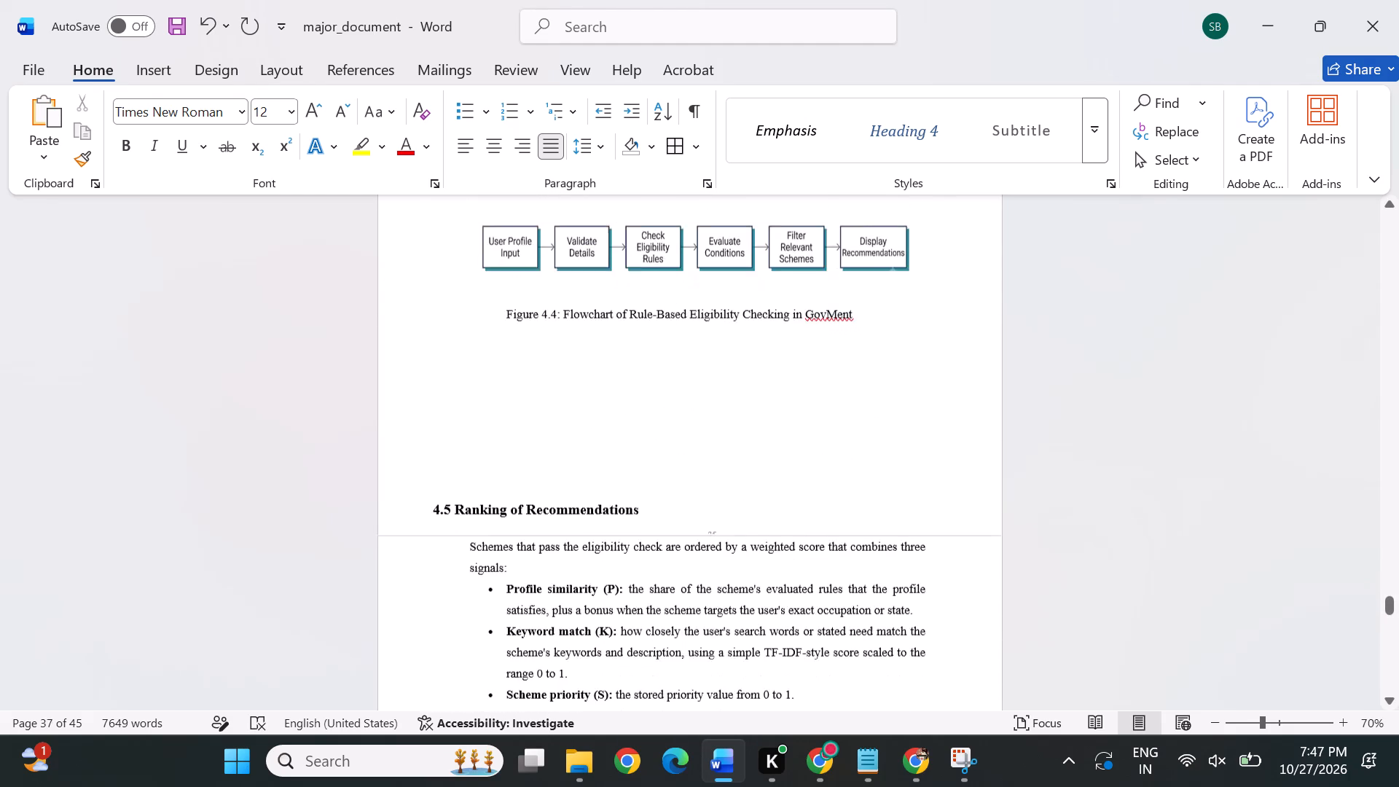
{"action": "left_click", "coordinate": [505, 428]}
{"action": "key", "text": "Return"}
{"action": "key", "text": "Return"}
{"action": "key", "text": "Return"}
Delete two blank lines at the top of the page above heading 4.3 Data Design.
{"action": "scroll", "coordinate": [505, 428], "scroll_direction": "up", "scroll_amount": 1}
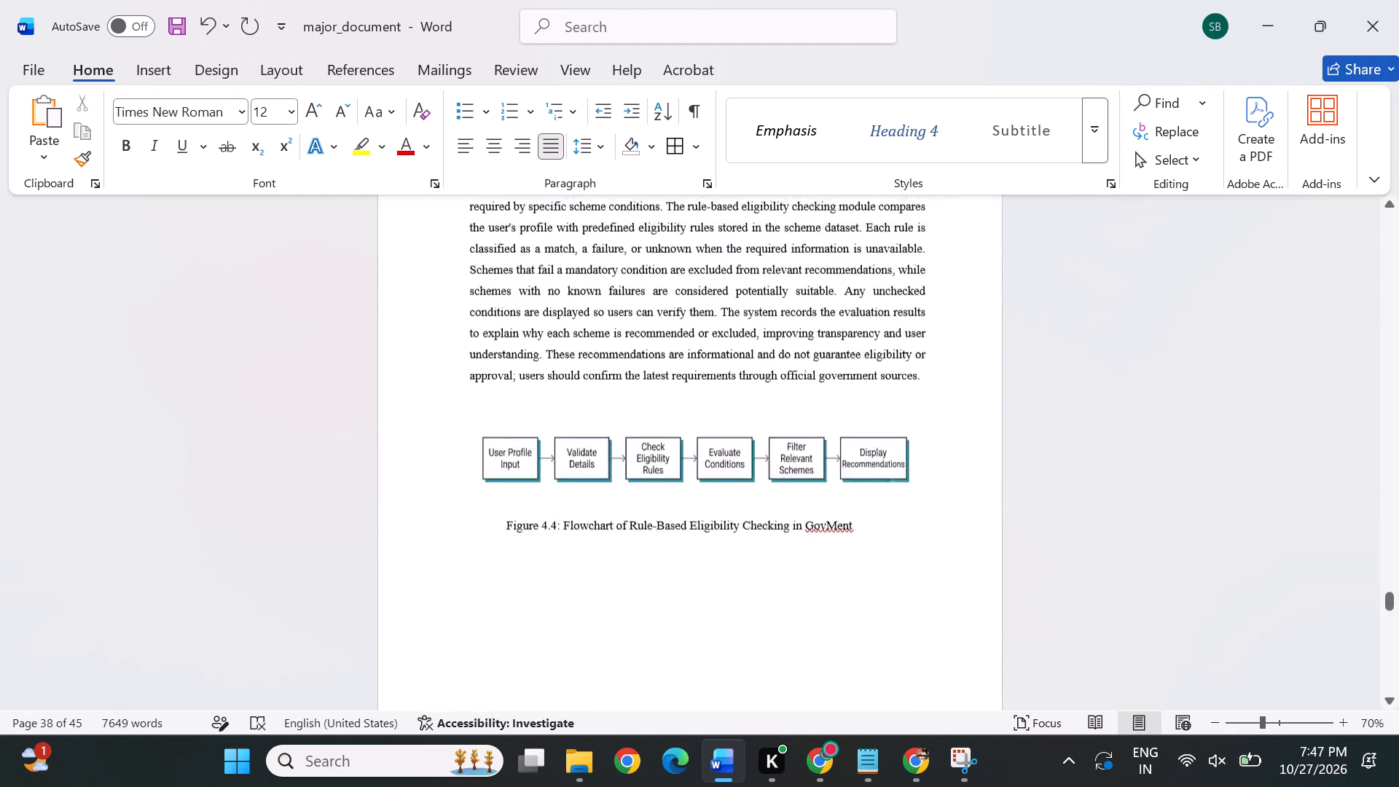
{"action": "scroll", "coordinate": [505, 428], "scroll_direction": "up", "scroll_amount": 1}
{"action": "scroll", "coordinate": [504, 528], "scroll_direction": "up", "scroll_amount": 1}
{"action": "scroll", "coordinate": [538, 232], "scroll_direction": "up", "scroll_amount": 1}
{"action": "scroll", "coordinate": [527, 403], "scroll_direction": "up", "scroll_amount": 1}
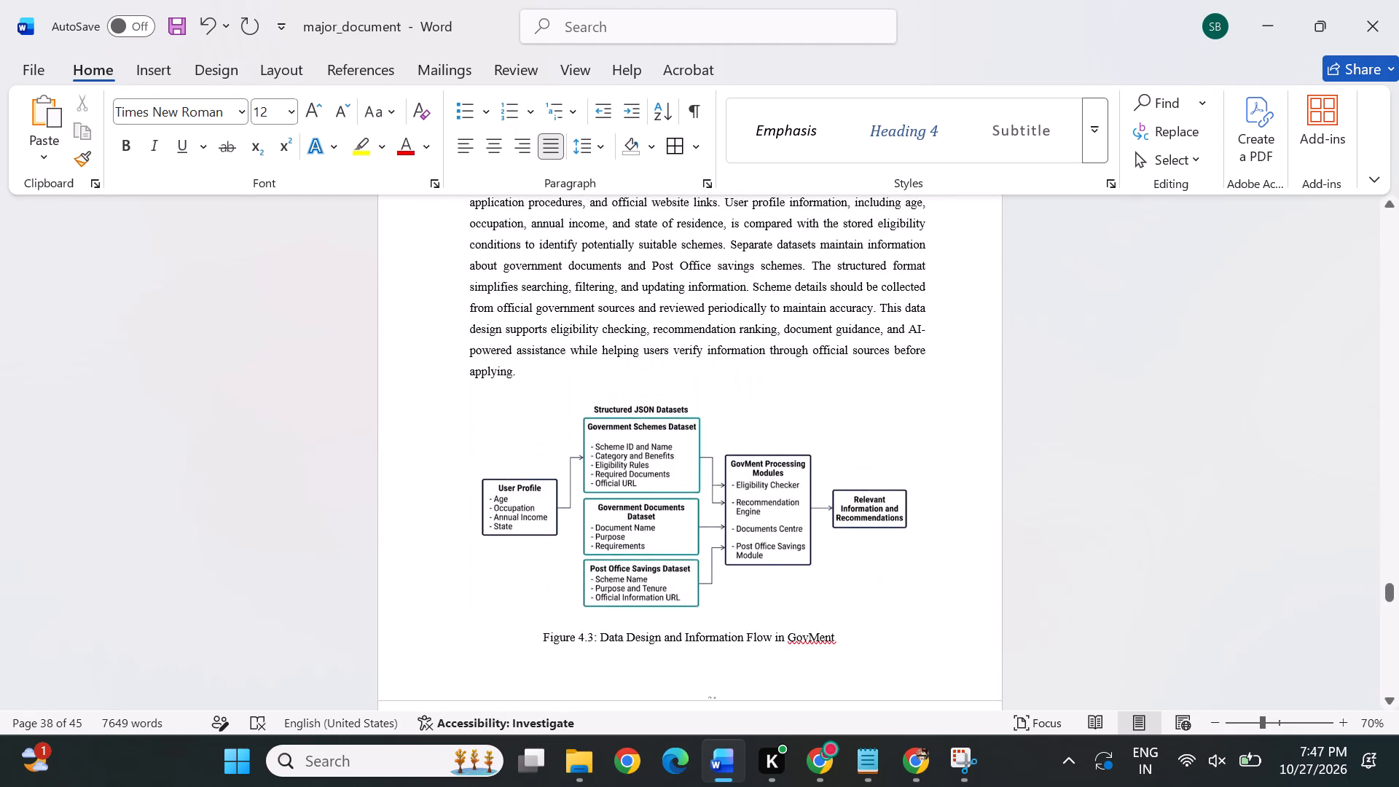
{"action": "scroll", "coordinate": [527, 403], "scroll_direction": "up", "scroll_amount": 1}
{"action": "scroll", "coordinate": [507, 275], "scroll_direction": "up", "scroll_amount": 1}
{"action": "left_click", "coordinate": [447, 280]}
{"action": "key", "text": "Delete"}
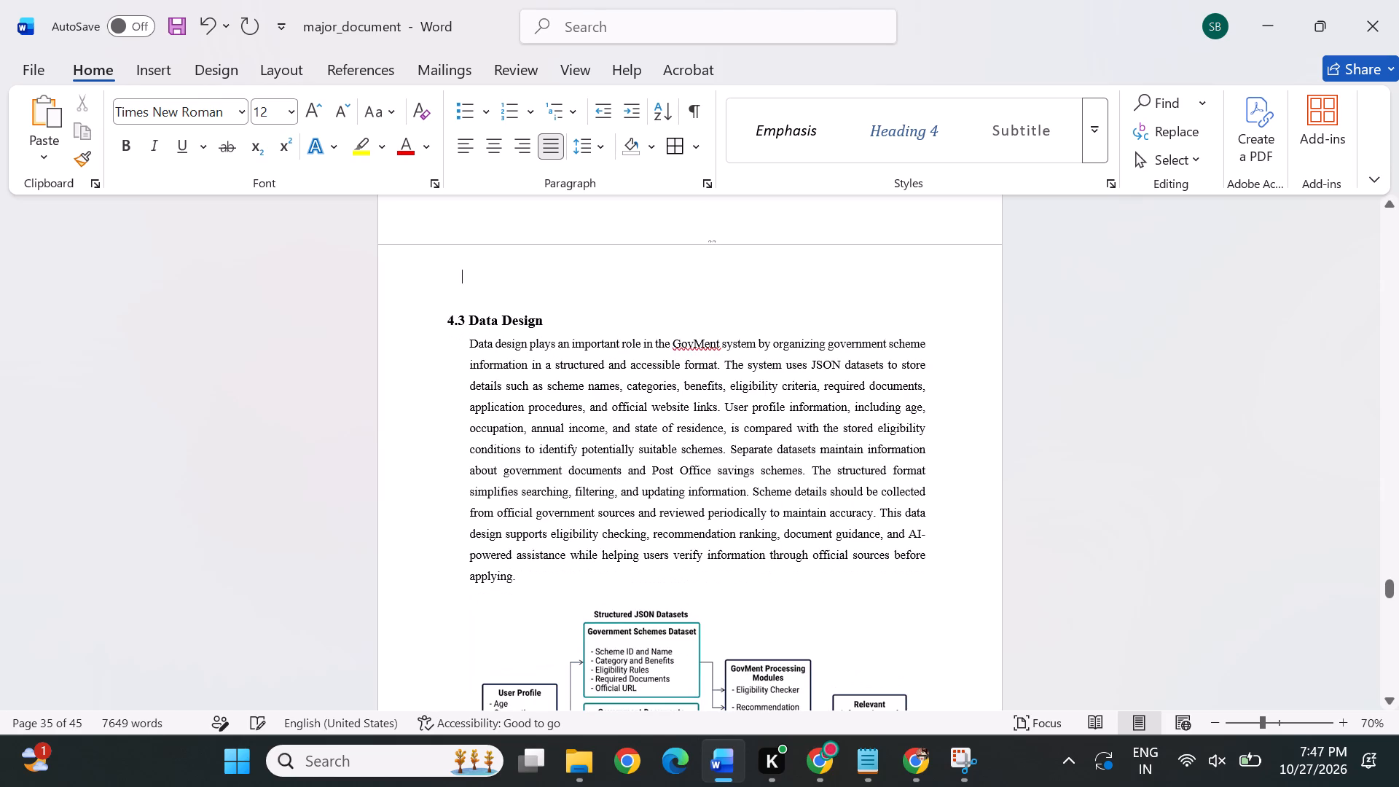
{"action": "key", "text": "Delete"}
Delete two blank lines at the top of the page above heading 4.2 Development Approach.
{"action": "scroll", "coordinate": [597, 316], "scroll_direction": "up", "scroll_amount": 2}
{"action": "scroll", "coordinate": [503, 315], "scroll_direction": "up", "scroll_amount": 2}
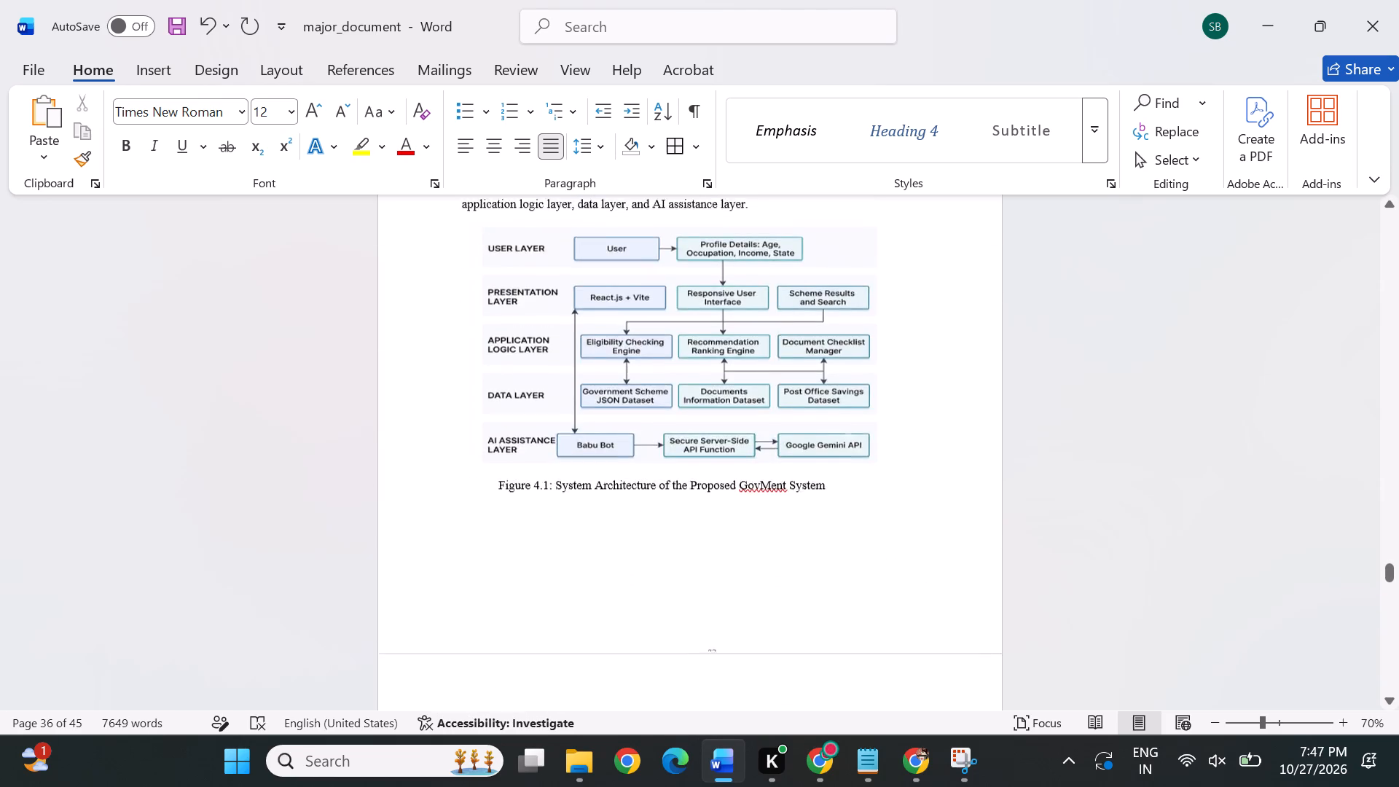
{"action": "scroll", "coordinate": [552, 567], "scroll_direction": "down", "scroll_amount": 2}
{"action": "left_click", "coordinate": [465, 424]}
{"action": "key", "text": "Delete"}
{"action": "key", "text": "Delete"}
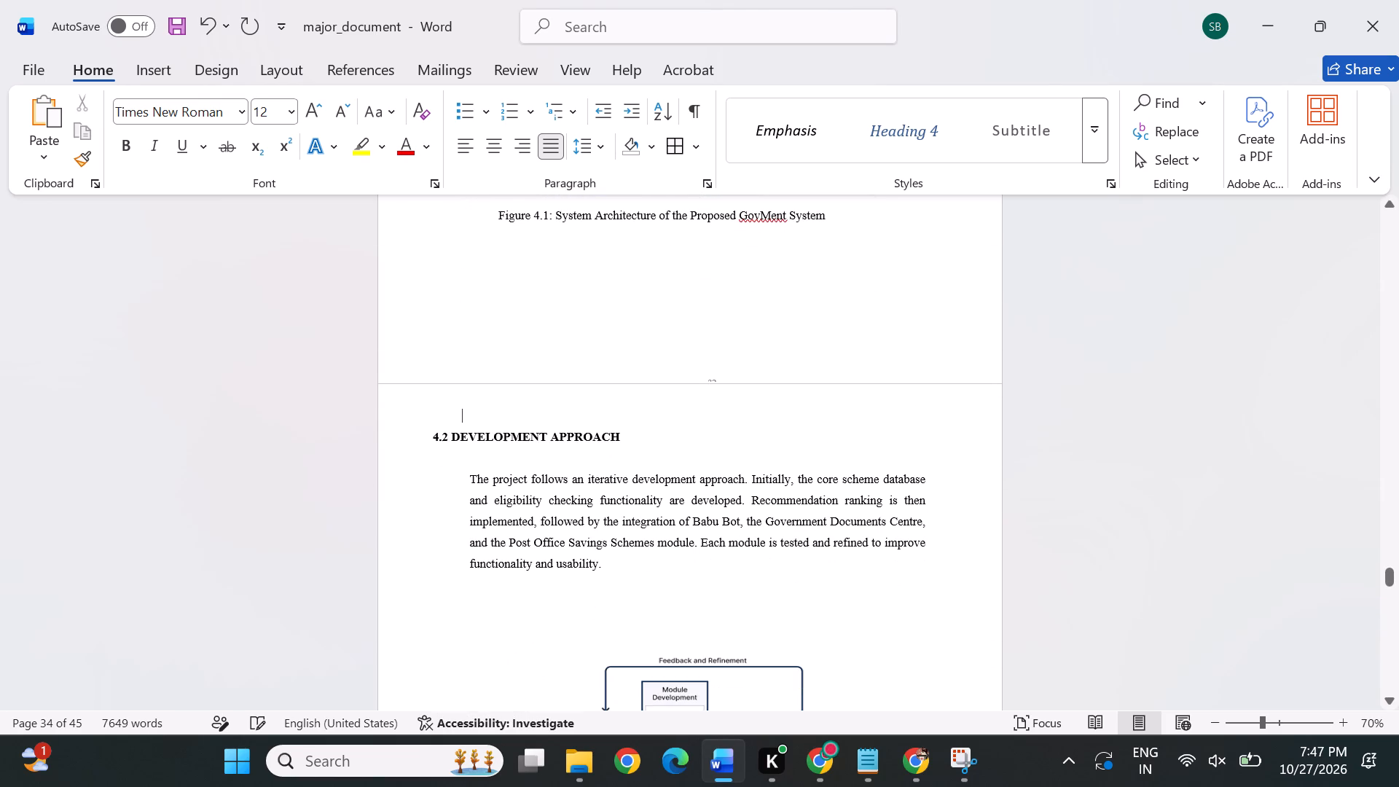
Delete the blank line between heading 4.2 and its introductory paragraph.
{"action": "left_click", "coordinate": [480, 461]}
{"action": "key", "text": "Delete"}
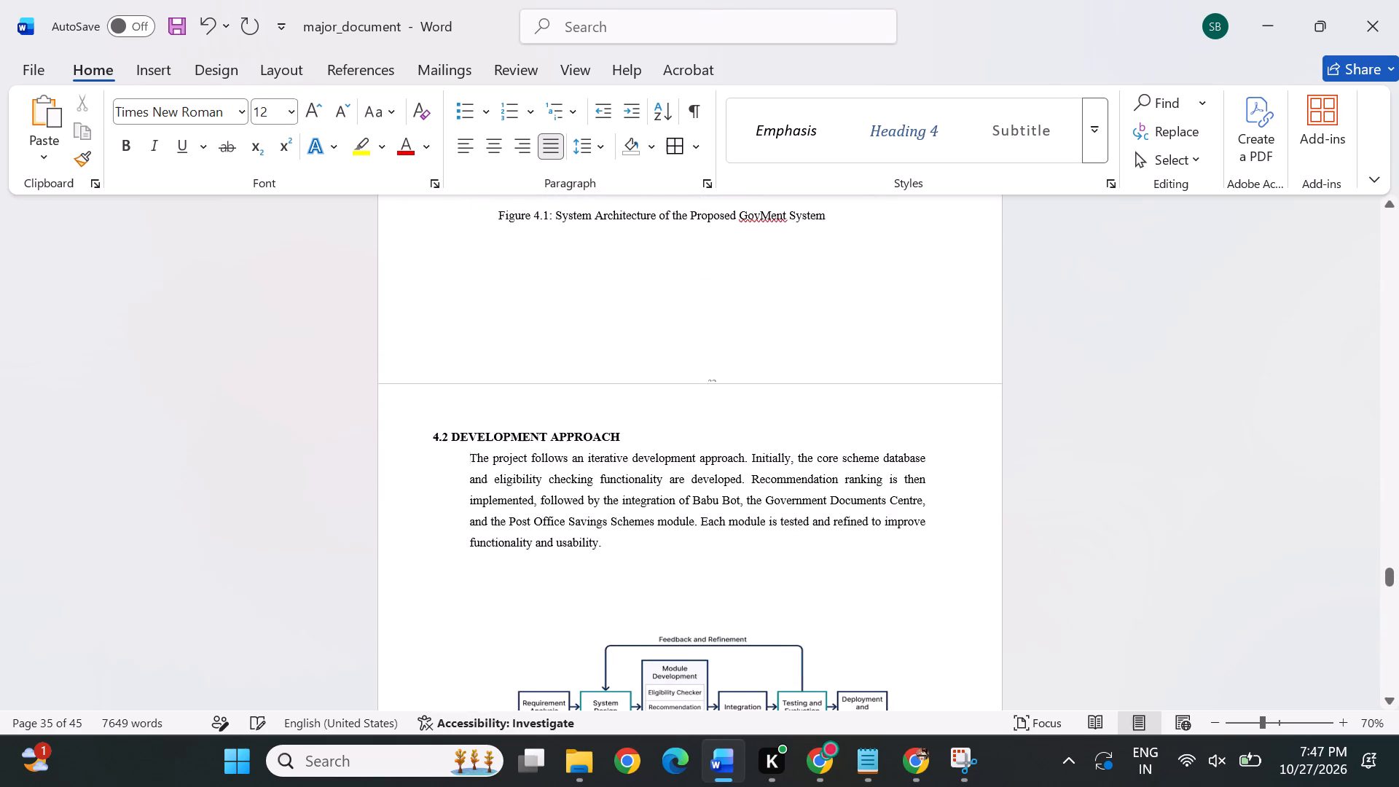
Shift heading 4.2 Development Approach inward with nine leading spaces.
{"action": "left_click", "coordinate": [430, 439]}
{"action": "key", "text": "space"}
{"action": "key", "text": "space"}
{"action": "key", "text": "space"}
{"action": "key", "text": "space"}
{"action": "key", "text": "space"}
{"action": "key", "text": "space"}
{"action": "key", "text": "space"}
{"action": "key", "text": "space"}
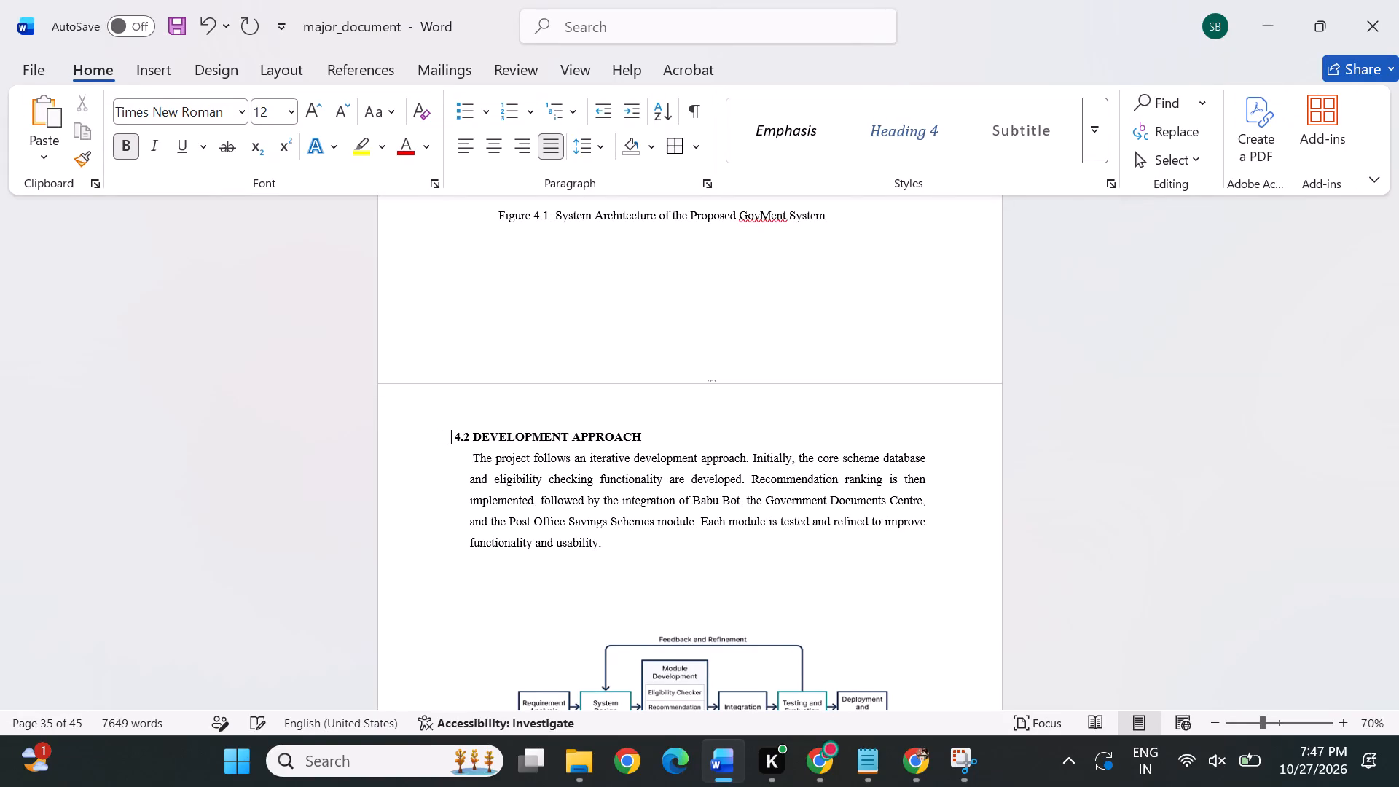
{"action": "key", "text": "space"}
Delete the stray space at the start of the paragraph under heading 4.2.
{"action": "left_click", "coordinate": [445, 463]}
{"action": "key", "text": "Delete"}
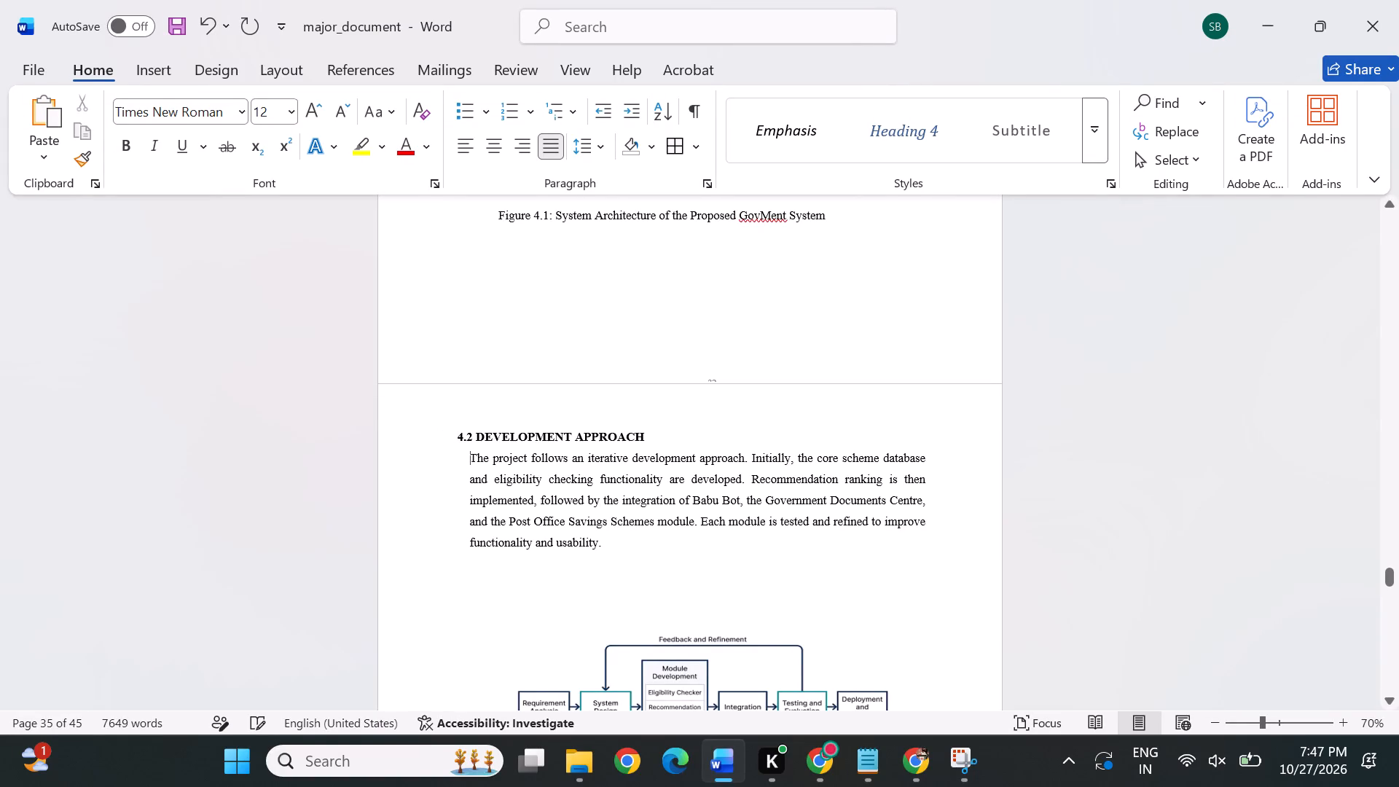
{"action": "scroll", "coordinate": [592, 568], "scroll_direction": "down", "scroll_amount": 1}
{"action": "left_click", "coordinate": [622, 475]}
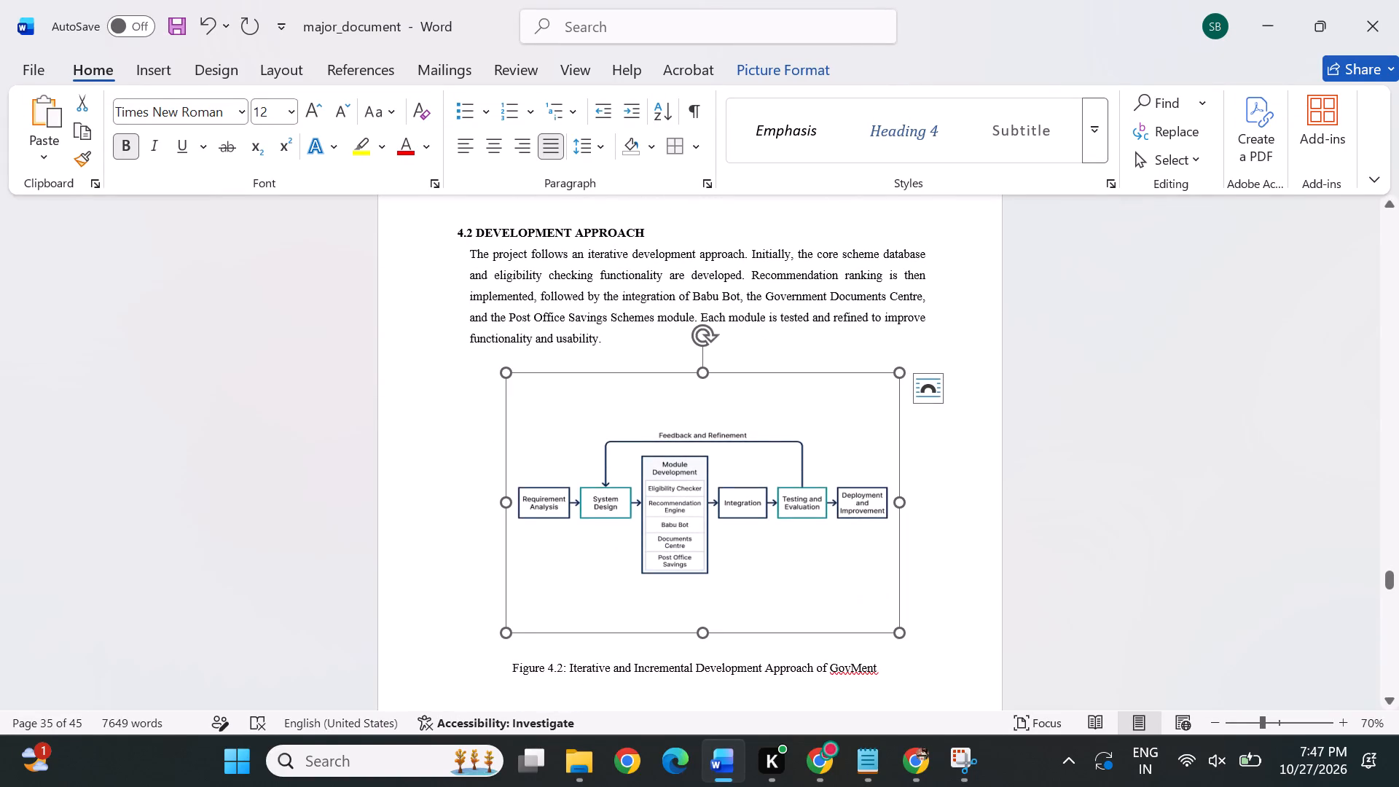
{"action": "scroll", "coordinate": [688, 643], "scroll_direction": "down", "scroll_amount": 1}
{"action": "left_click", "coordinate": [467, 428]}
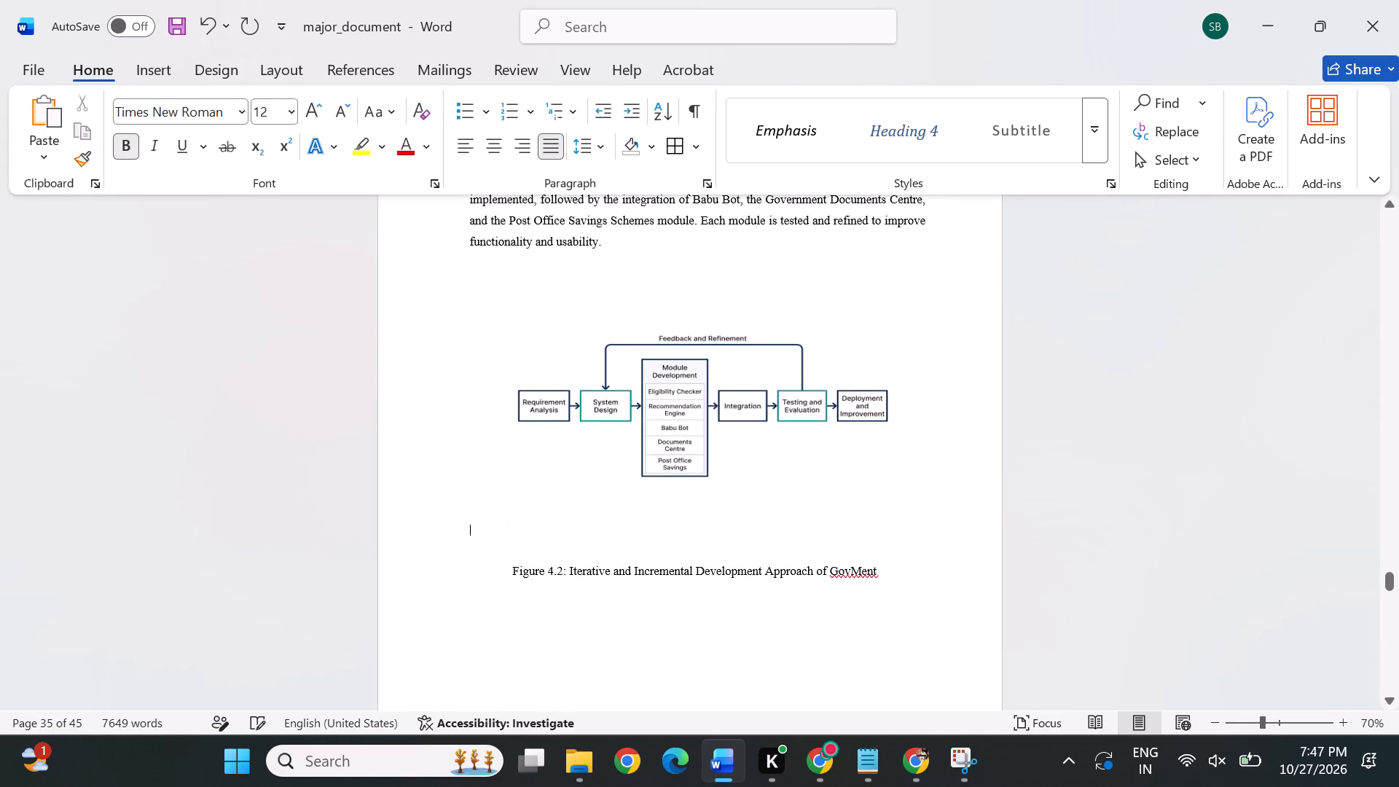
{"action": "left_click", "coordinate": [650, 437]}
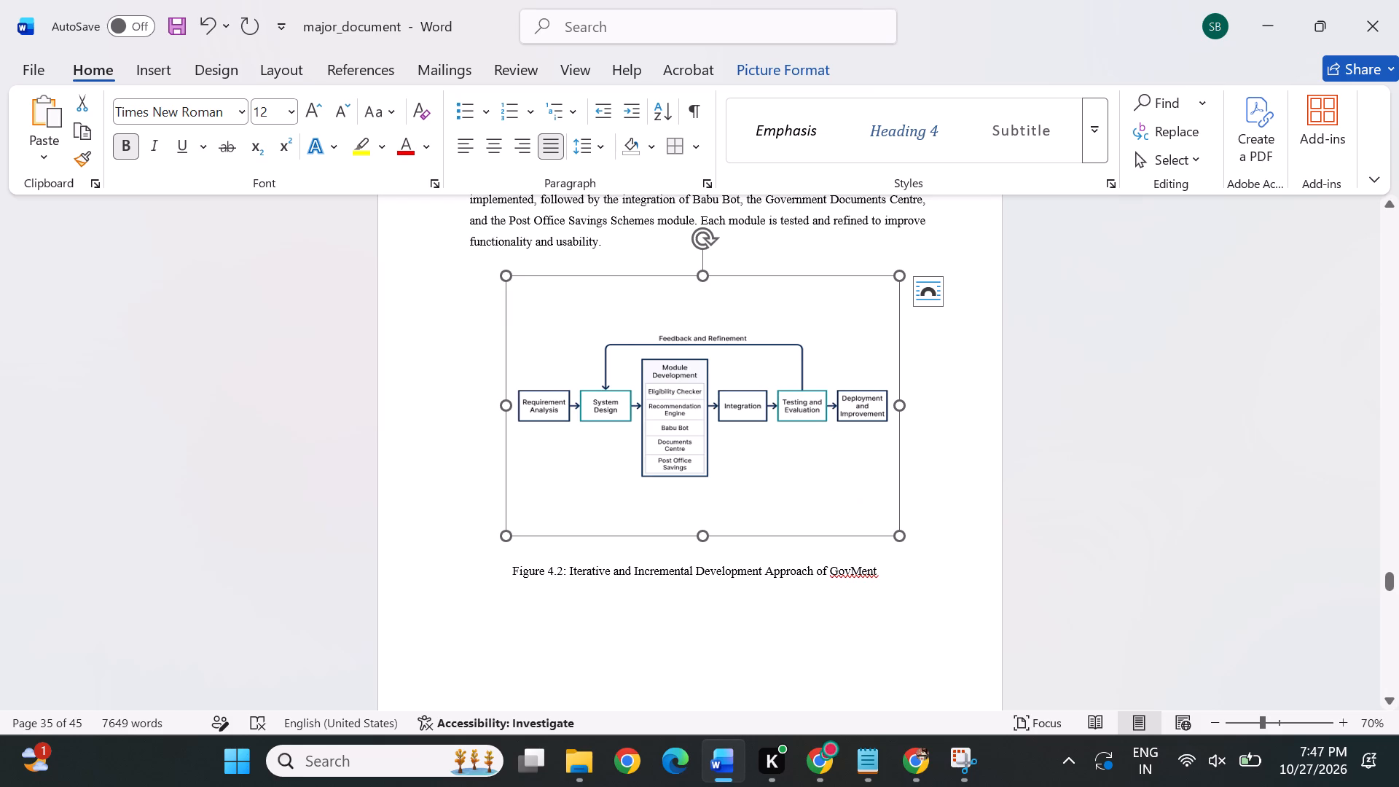
Insert a blank line between the Figure 4.1 diagram and its caption, and indent the caption slightly.
{"action": "scroll", "coordinate": [635, 388], "scroll_direction": "up", "scroll_amount": 1}
{"action": "scroll", "coordinate": [528, 328], "scroll_direction": "up", "scroll_amount": 1}
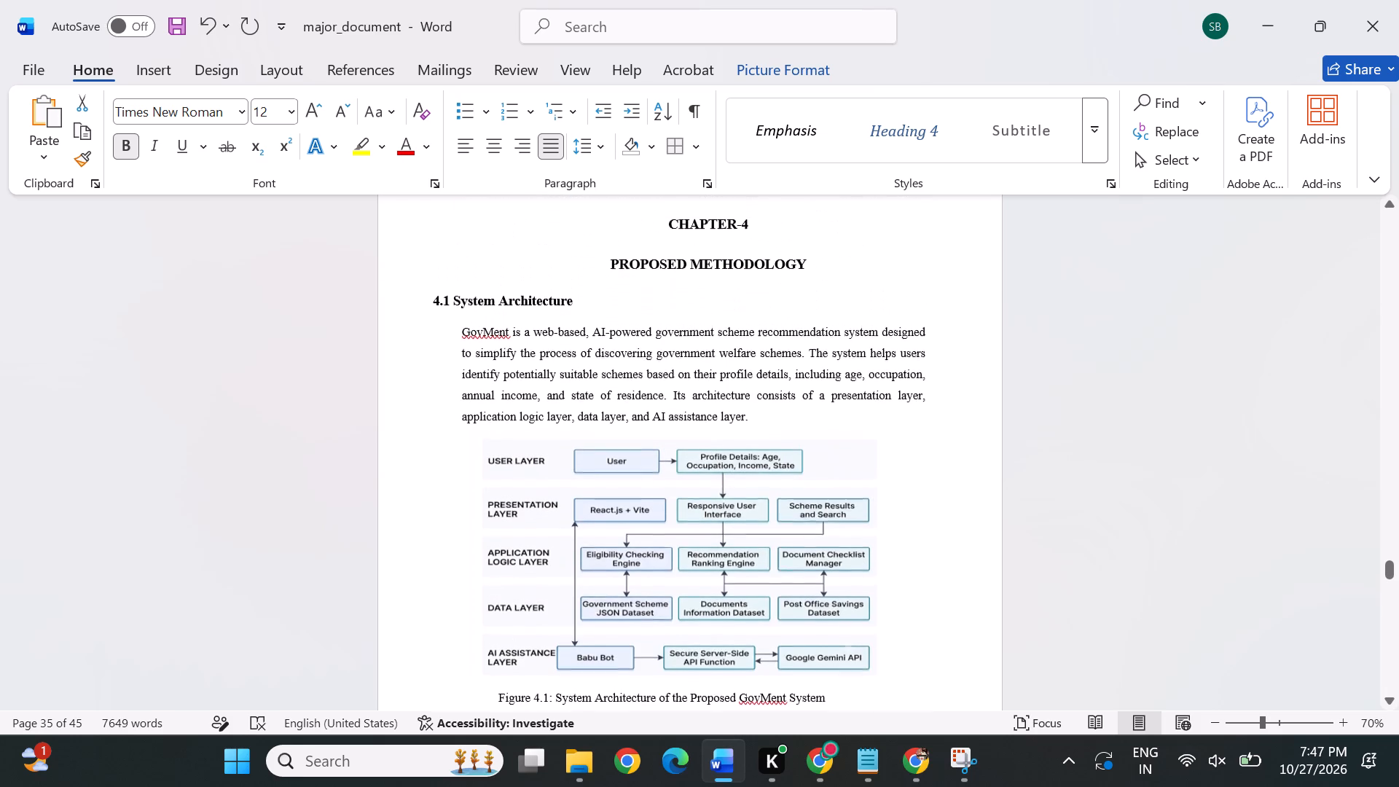
{"action": "scroll", "coordinate": [630, 349], "scroll_direction": "up", "scroll_amount": 1}
{"action": "scroll", "coordinate": [657, 477], "scroll_direction": "down", "scroll_amount": 1}
{"action": "left_click", "coordinate": [224, 522]}
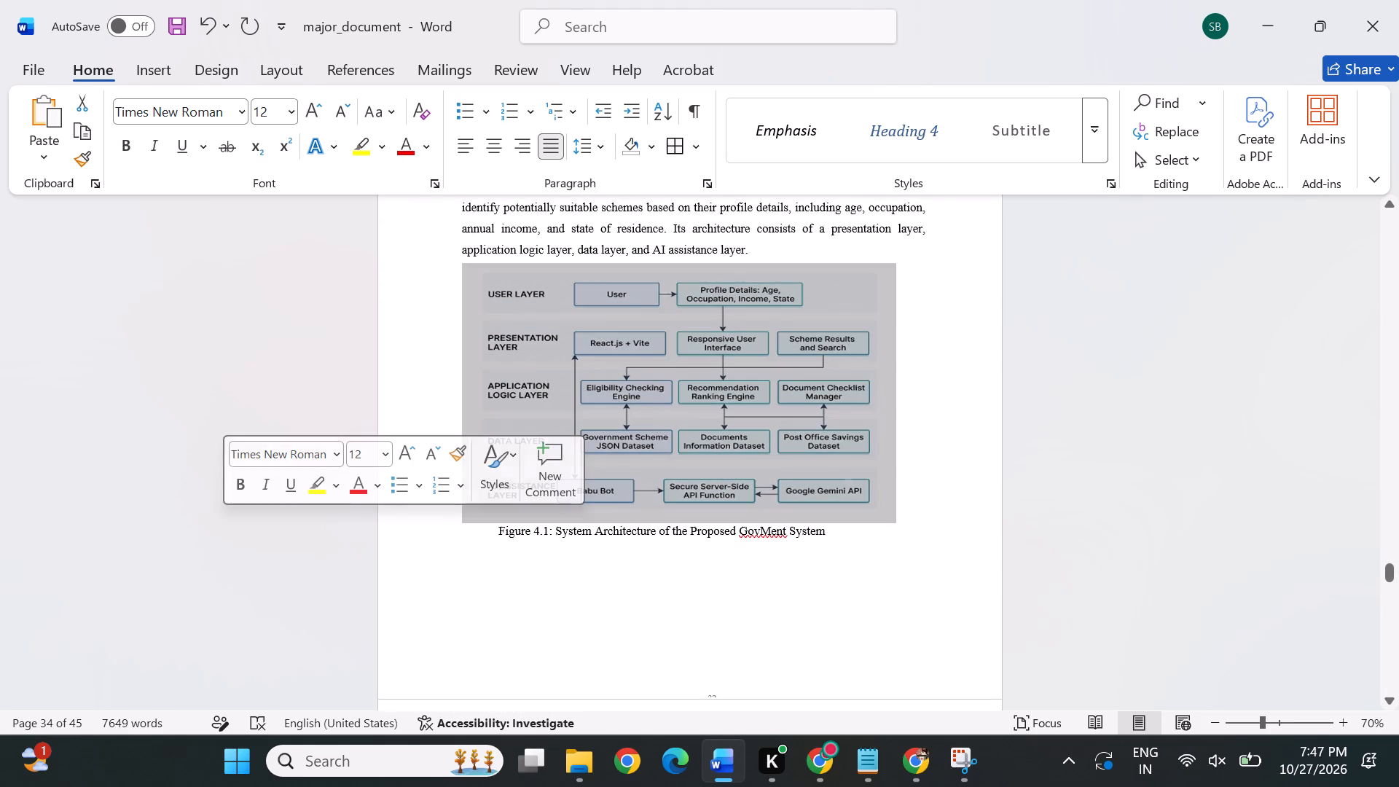
{"action": "left_click", "coordinate": [463, 543]}
{"action": "key", "text": "Return"}
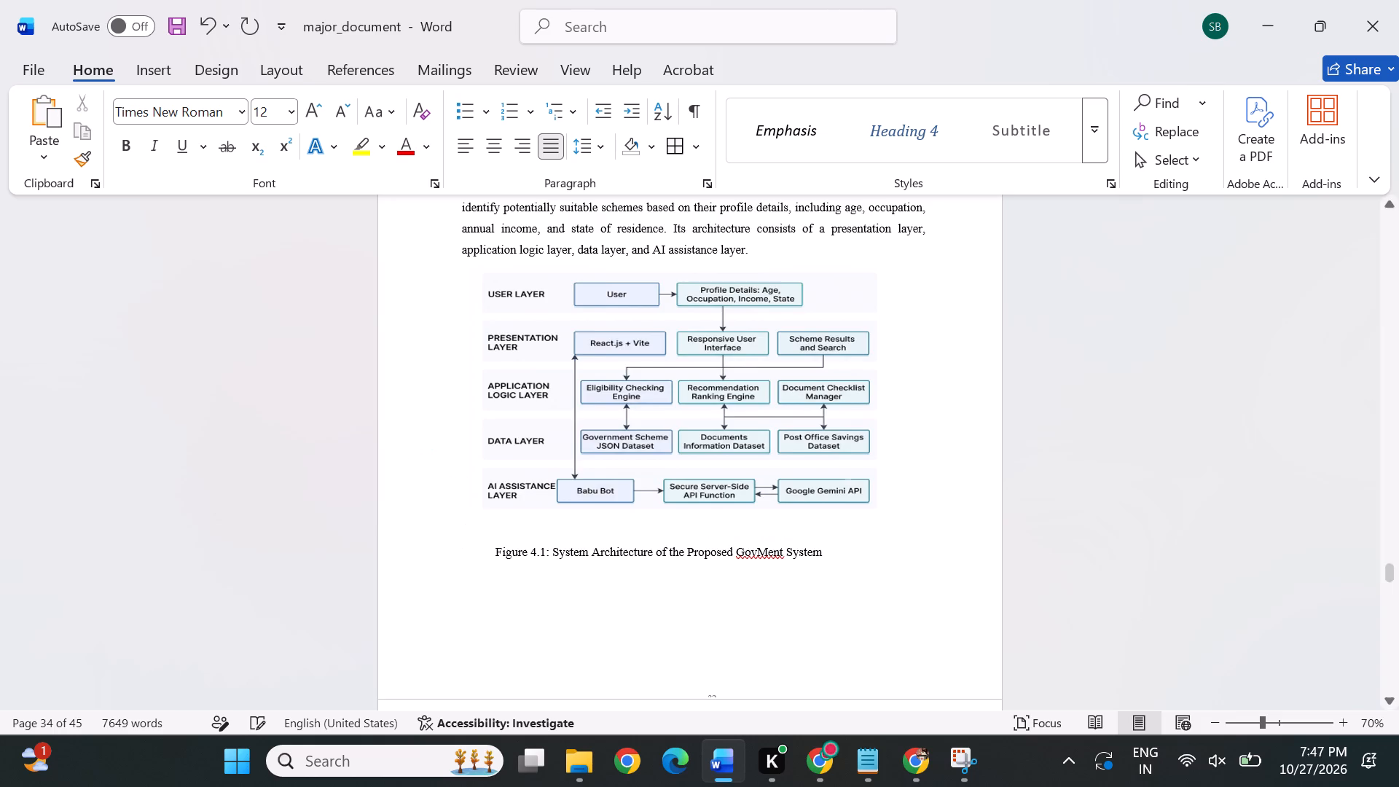
{"action": "scroll", "coordinate": [487, 549], "scroll_direction": "down", "scroll_amount": 1}
{"action": "key", "text": "Tab"}
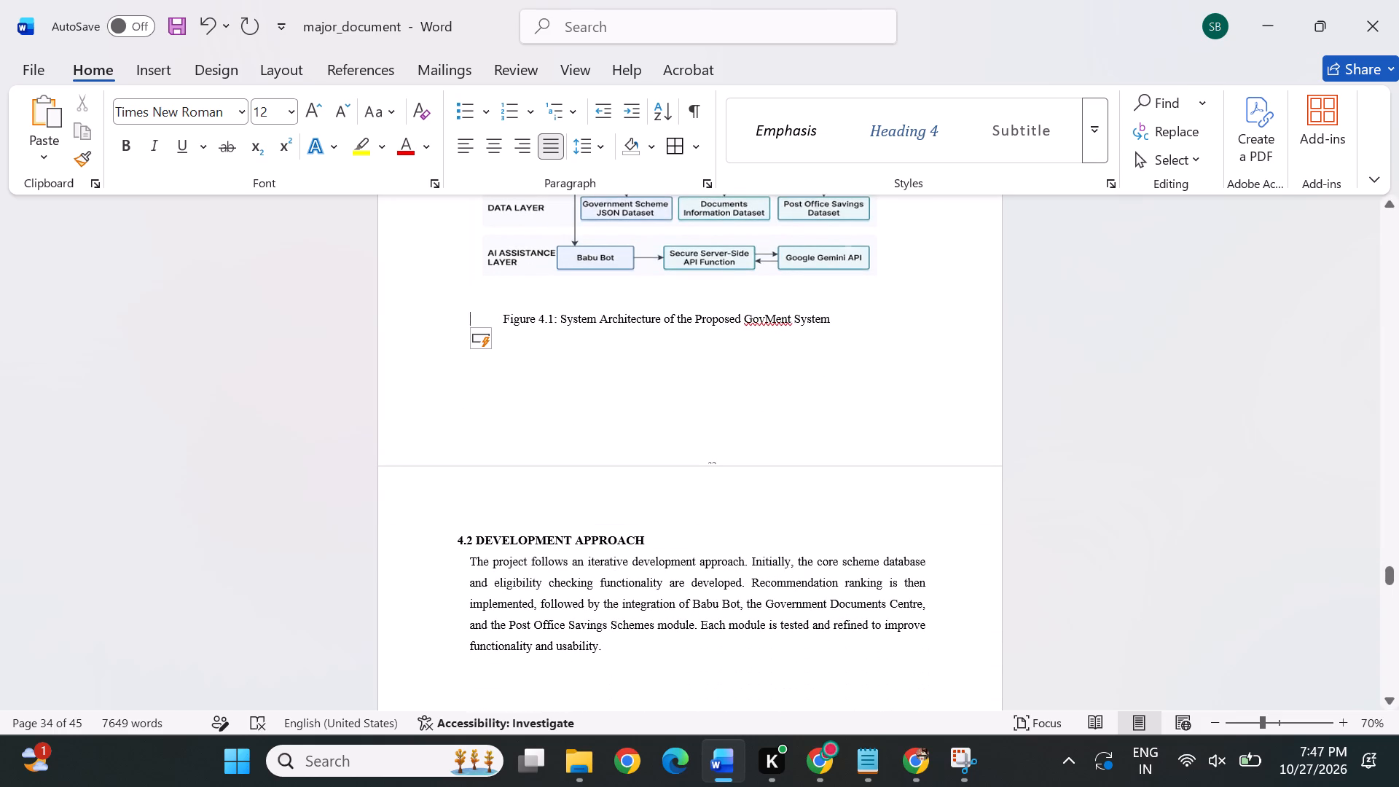
Insert a blank line above heading 4.3 Data Design at the top of its page.
{"action": "scroll", "coordinate": [489, 390], "scroll_direction": "down", "scroll_amount": 2}
{"action": "left_click", "coordinate": [484, 451]}
{"action": "scroll", "coordinate": [578, 550], "scroll_direction": "down", "scroll_amount": 2}
{"action": "scroll", "coordinate": [582, 406], "scroll_direction": "up", "scroll_amount": 1}
{"action": "scroll", "coordinate": [518, 283], "scroll_direction": "up", "scroll_amount": 1}
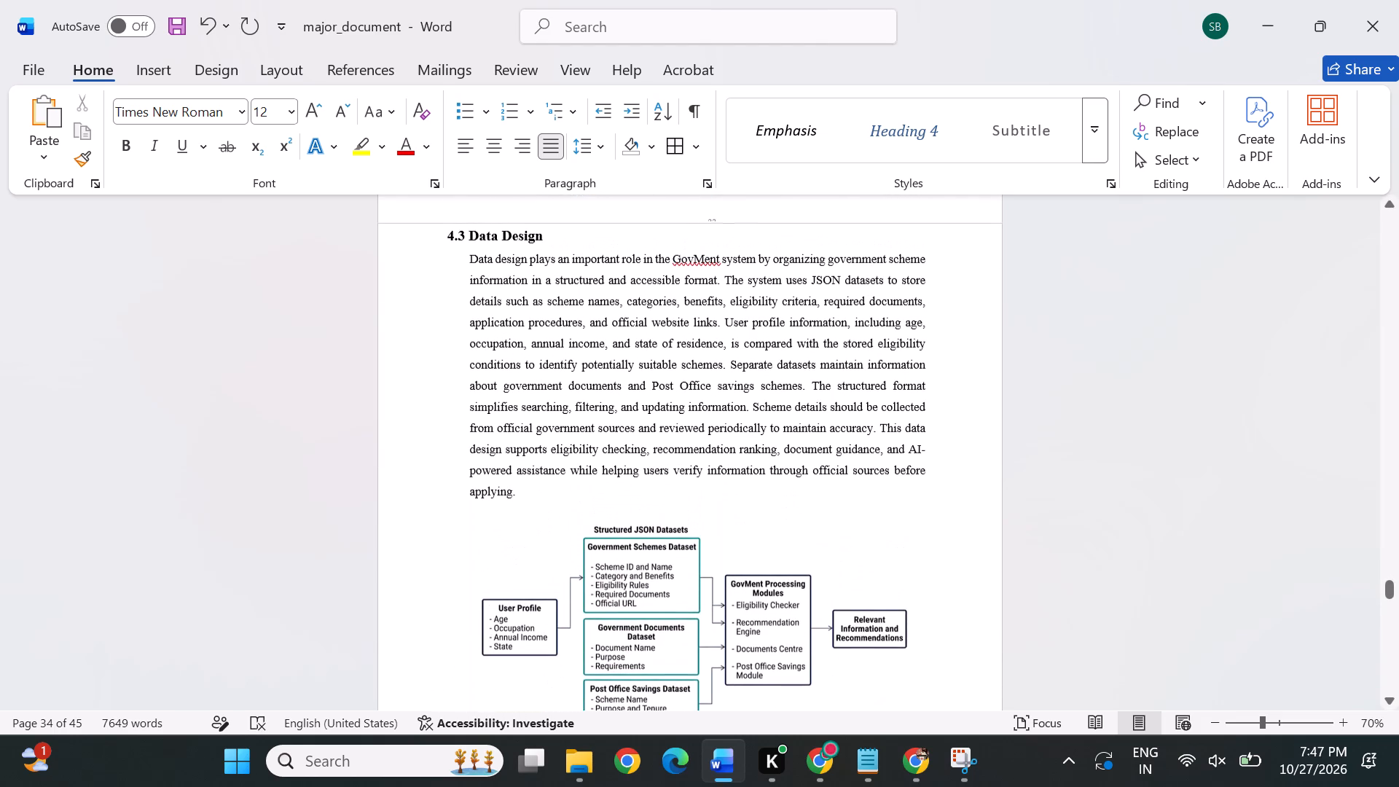
{"action": "left_click", "coordinate": [442, 238]}
{"action": "key", "text": "Return"}
Insert three blank lines below the Figure 4.3 caption to push heading 4.4 onto the following page.
{"action": "scroll", "coordinate": [506, 328], "scroll_direction": "down", "scroll_amount": 1}
{"action": "left_click", "coordinate": [525, 520]}
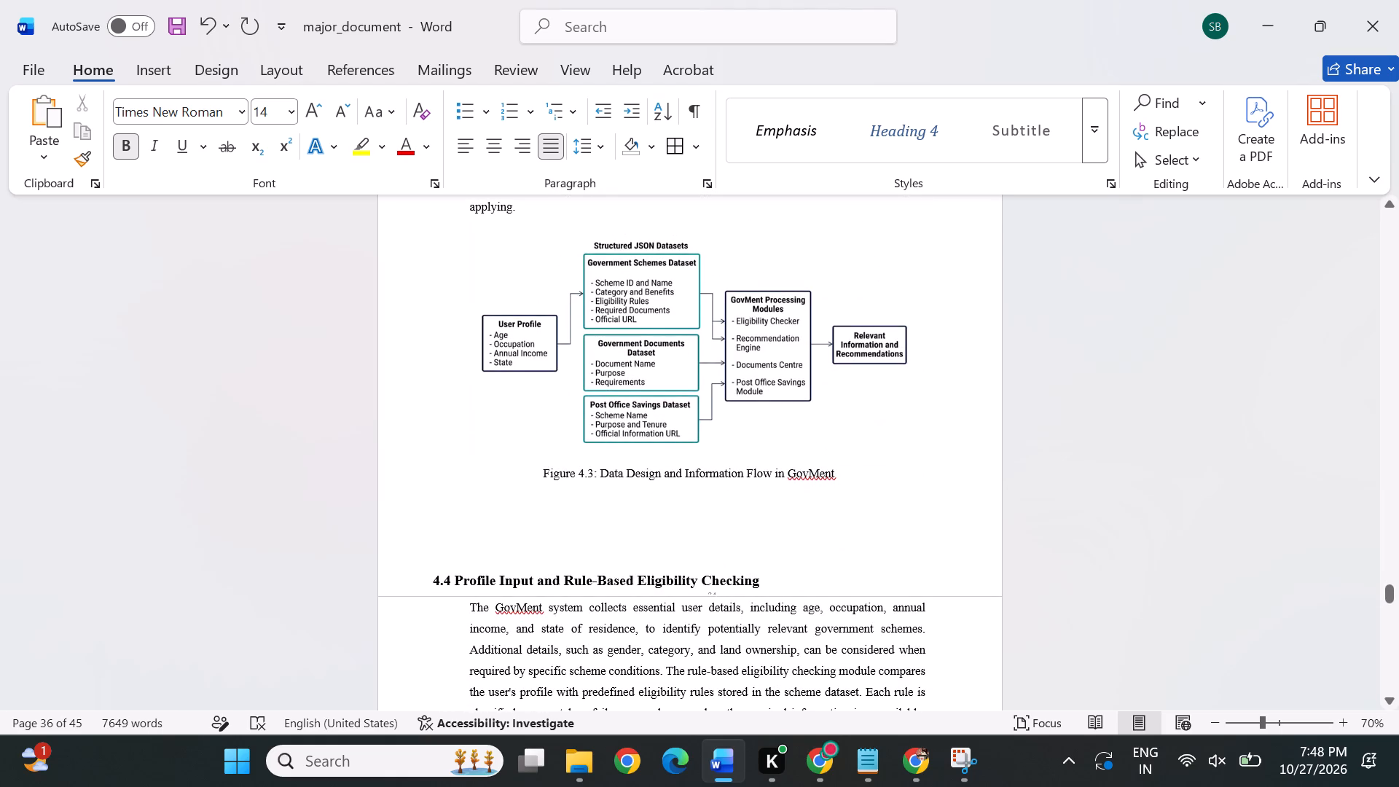
{"action": "key", "text": "Return"}
{"action": "key", "text": "Return"}
{"action": "key", "text": "Return"}
{"action": "scroll", "coordinate": [525, 520], "scroll_direction": "down", "scroll_amount": 1}
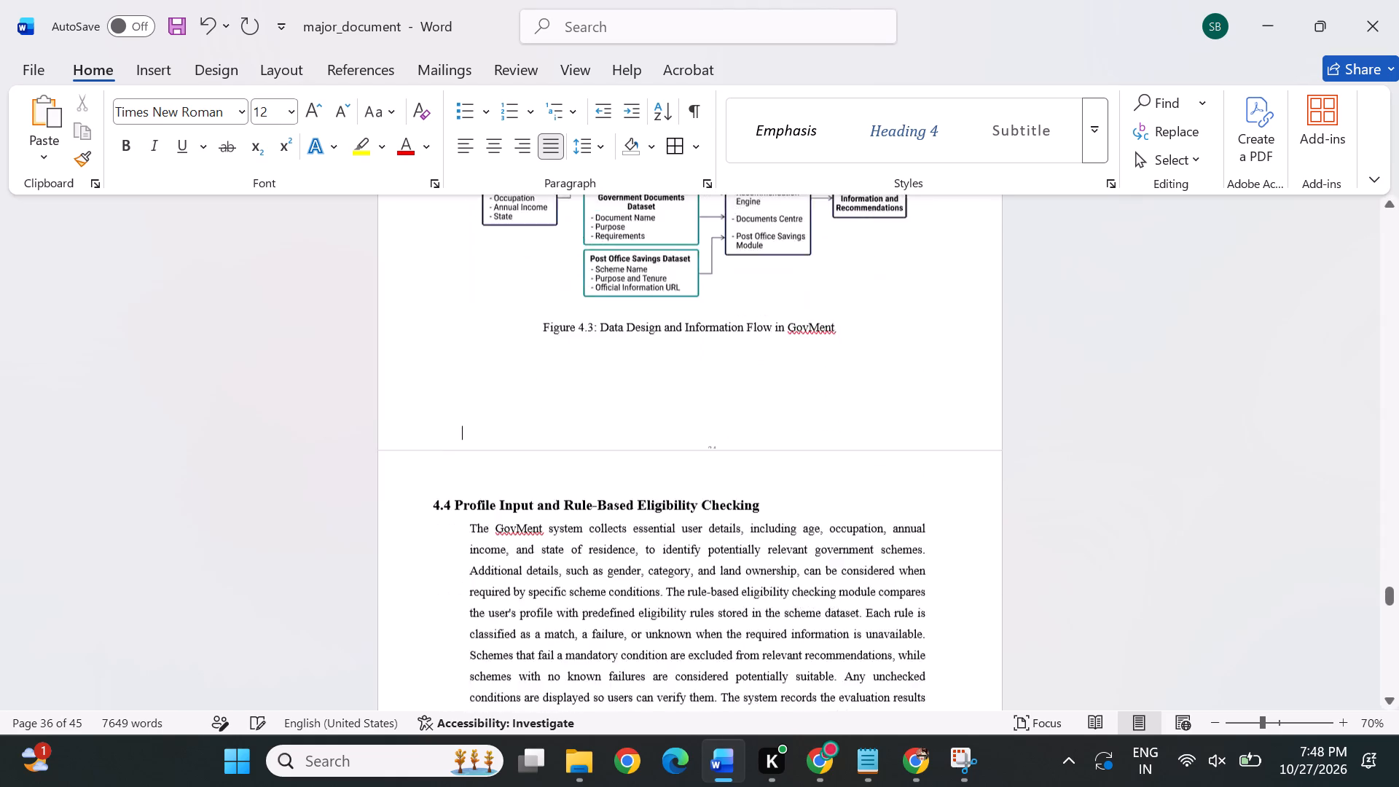
Check the page placement of sections 4.4 and 4.5, and save the document.
{"action": "scroll", "coordinate": [525, 520], "scroll_direction": "down", "scroll_amount": 1}
{"action": "scroll", "coordinate": [621, 640], "scroll_direction": "down", "scroll_amount": 1}
{"action": "scroll", "coordinate": [633, 523], "scroll_direction": "up", "scroll_amount": 4}
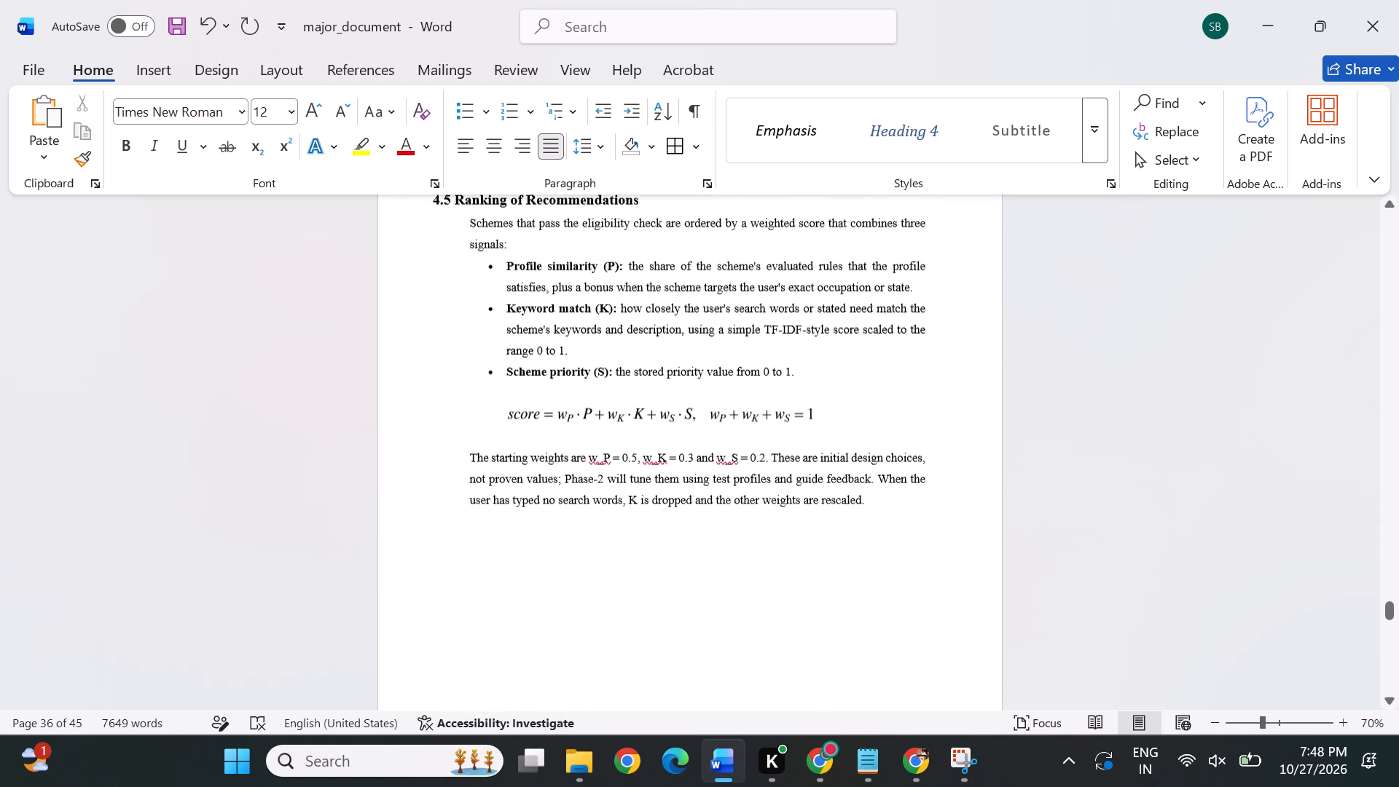
{"action": "scroll", "coordinate": [608, 431], "scroll_direction": "up", "scroll_amount": 1}
{"action": "key", "text": "ctrl+s"}
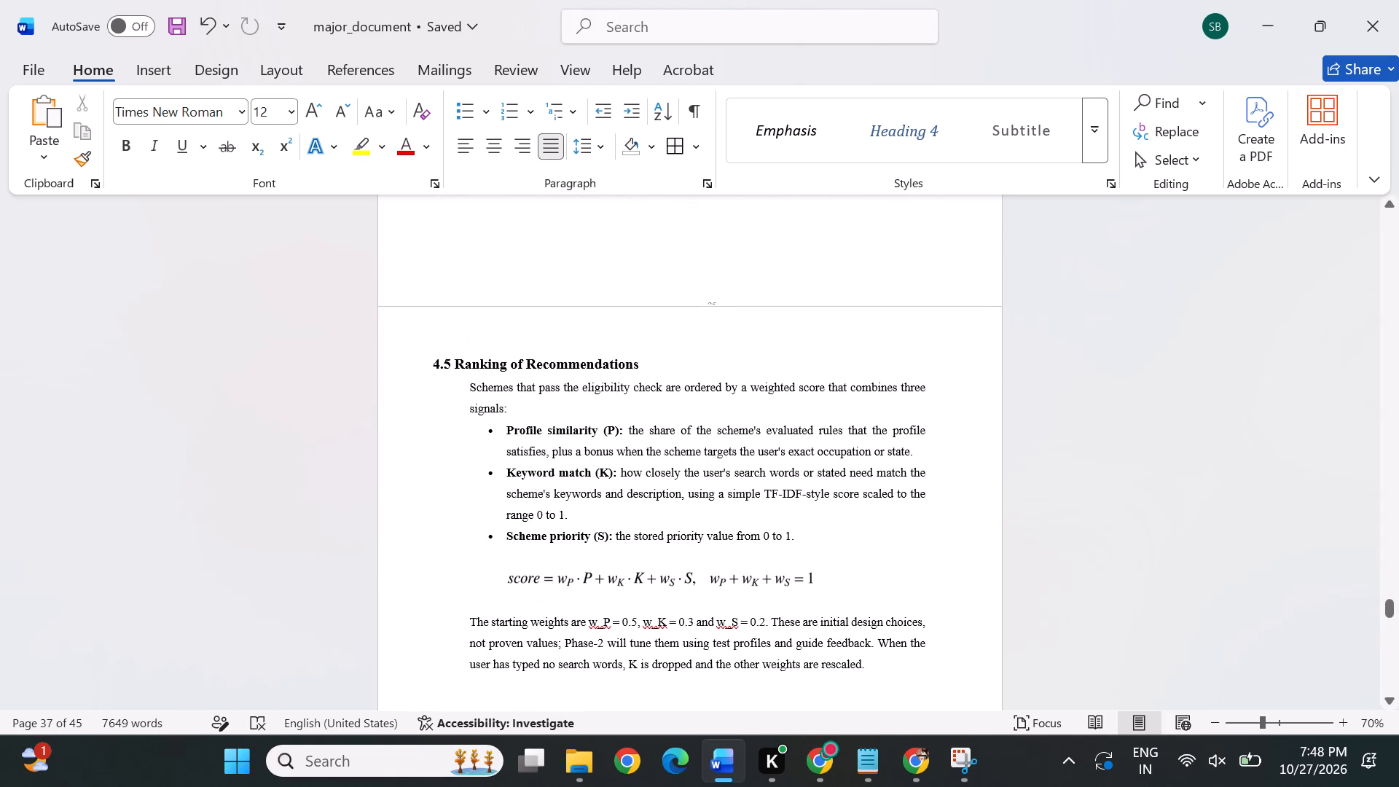
Insert another blank line above heading 4.3 Data Design and save the document.
{"action": "scroll", "coordinate": [349, 320], "scroll_direction": "up", "scroll_amount": 6}
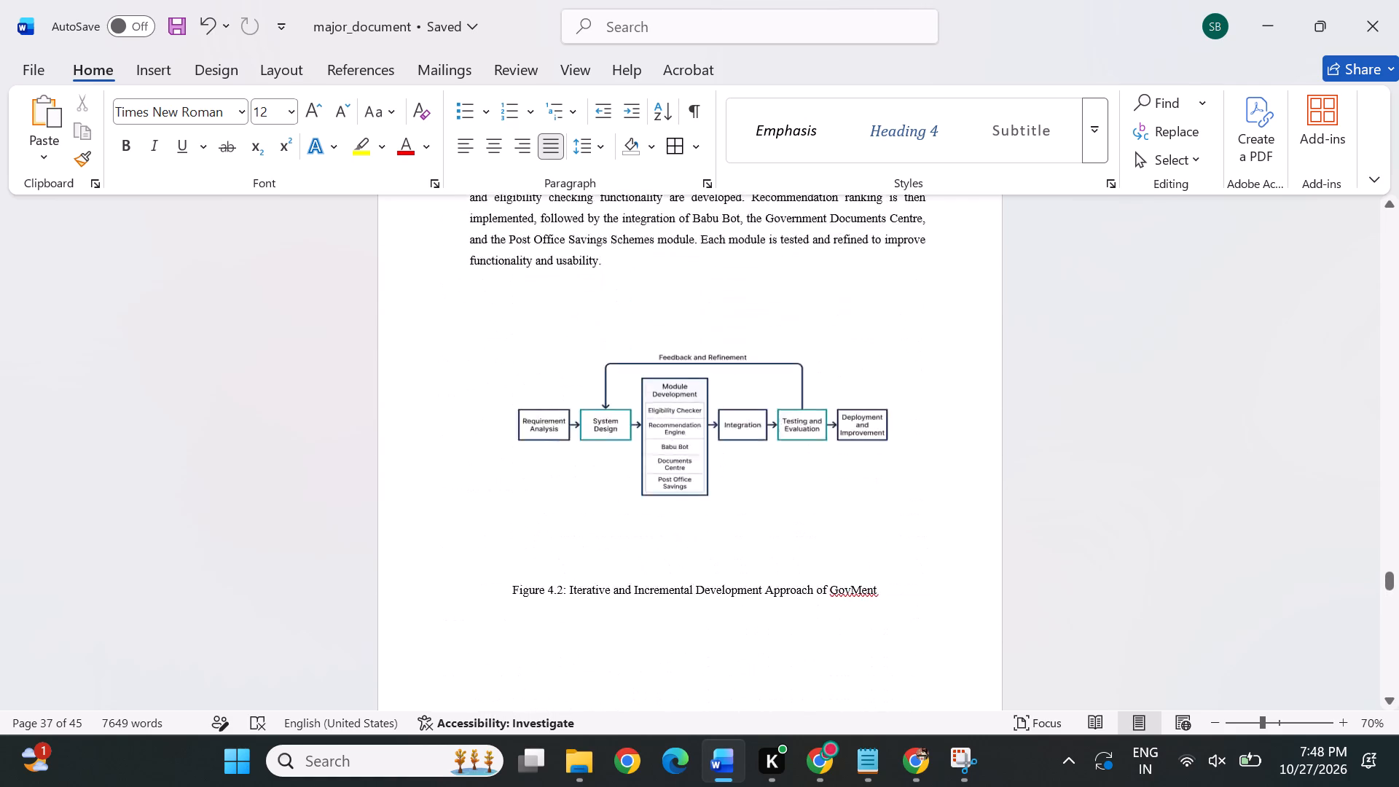
{"action": "scroll", "coordinate": [401, 414], "scroll_direction": "down", "scroll_amount": 2}
{"action": "left_click", "coordinate": [432, 479]}
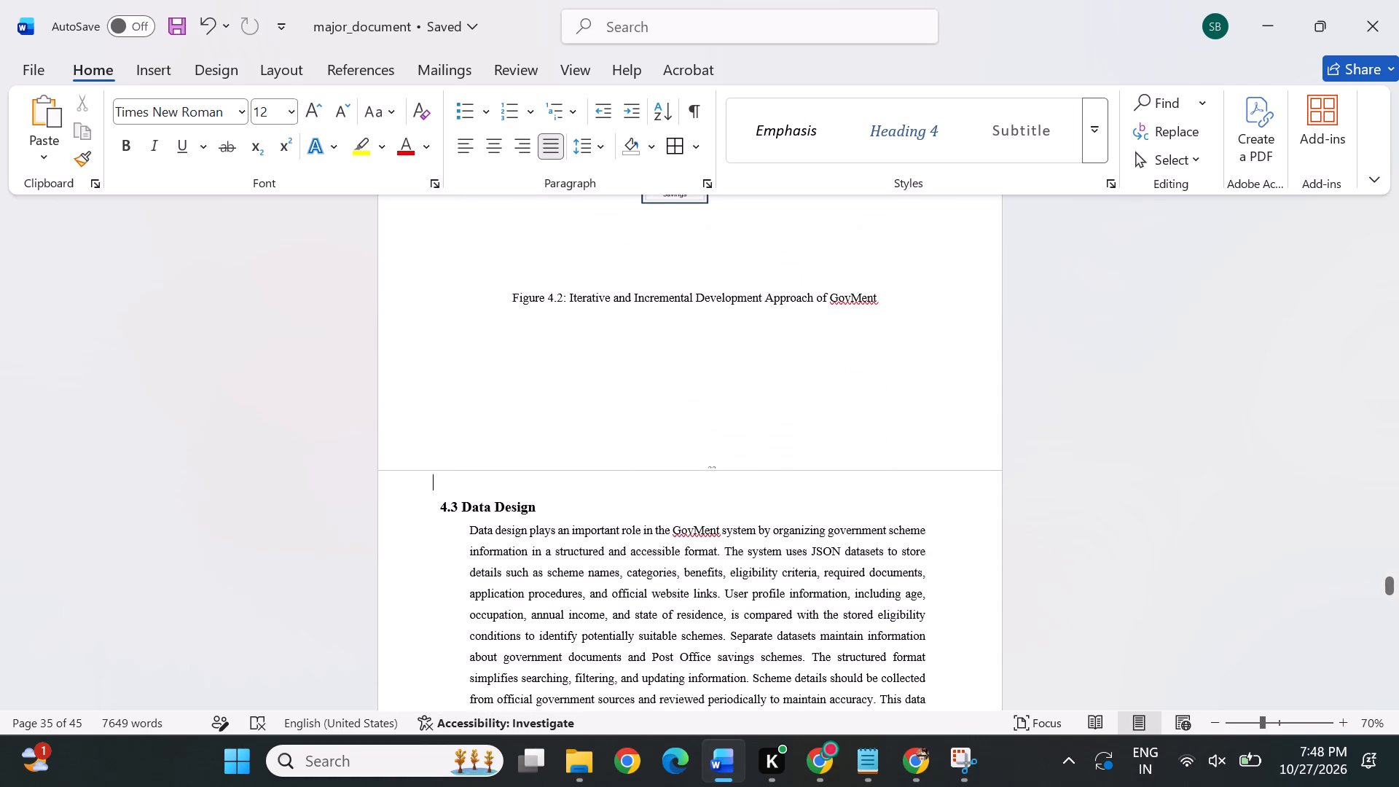
{"action": "key", "text": "Return"}
{"action": "key", "text": "ctrl+s"}
Set the font size of heading 4.2 Development Approach to 14 and save the document.
{"action": "scroll", "coordinate": [432, 479], "scroll_direction": "up", "scroll_amount": 2}
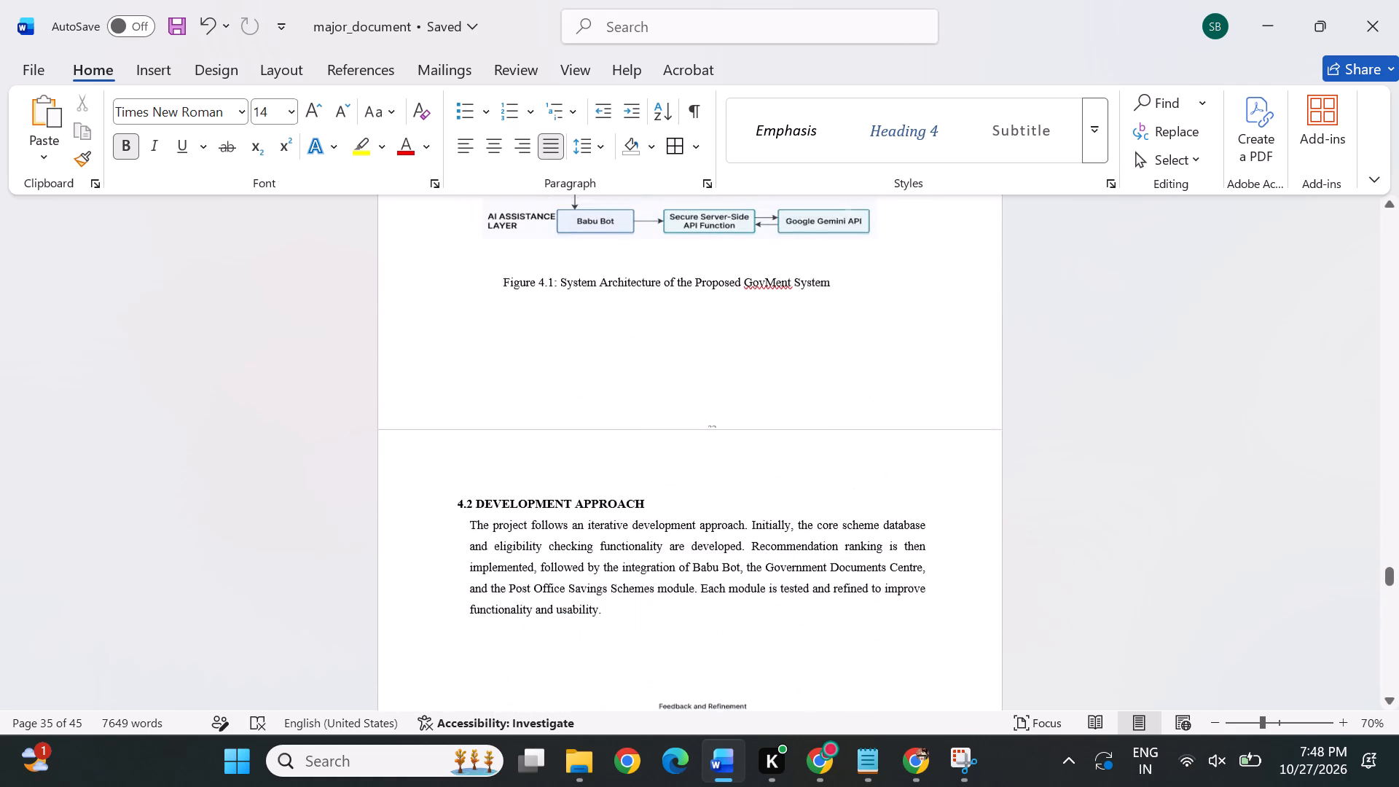
{"action": "left_click_drag", "start_coordinate": [657, 546], "coordinate": [471, 545]}
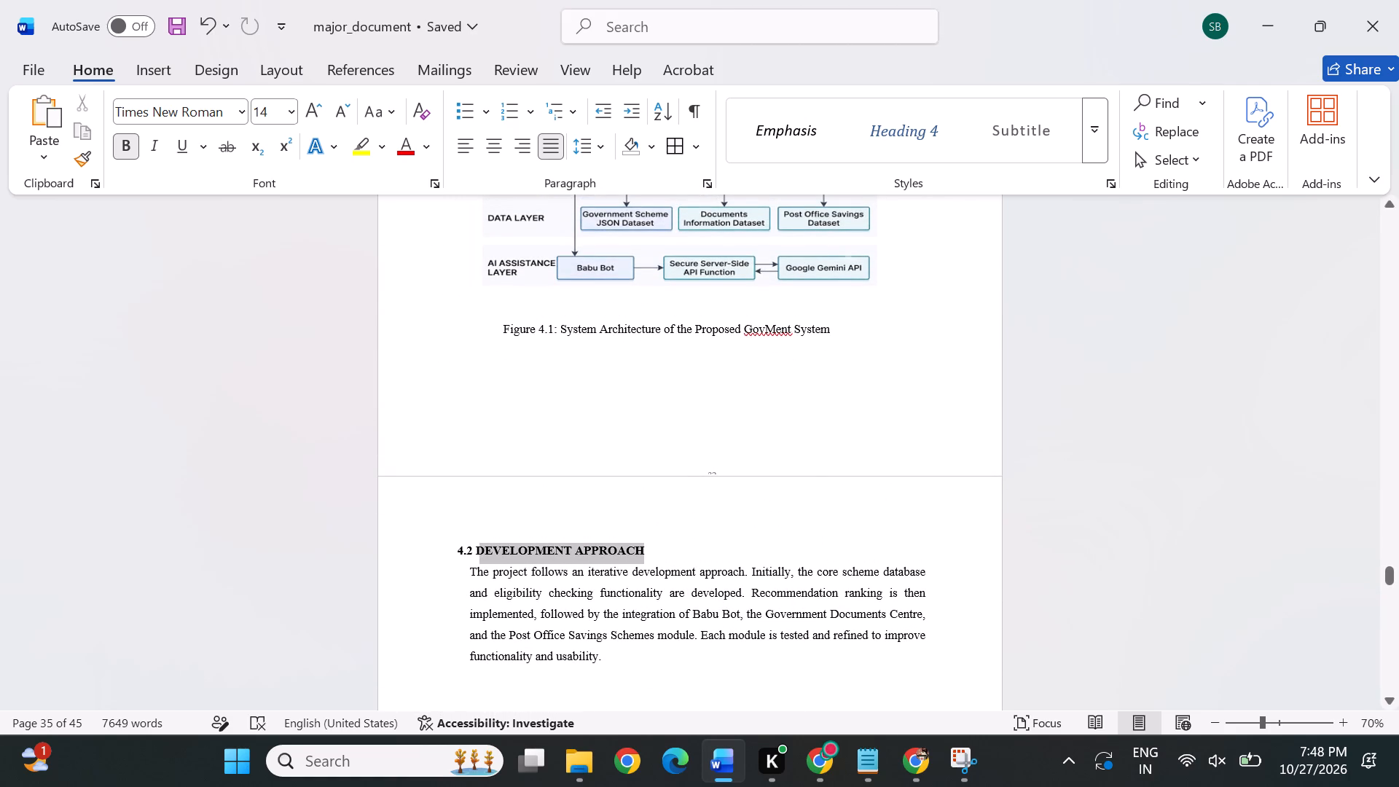
{"action": "left_click_drag", "start_coordinate": [471, 545], "coordinate": [447, 541]}
{"action": "left_click", "coordinate": [609, 471]}
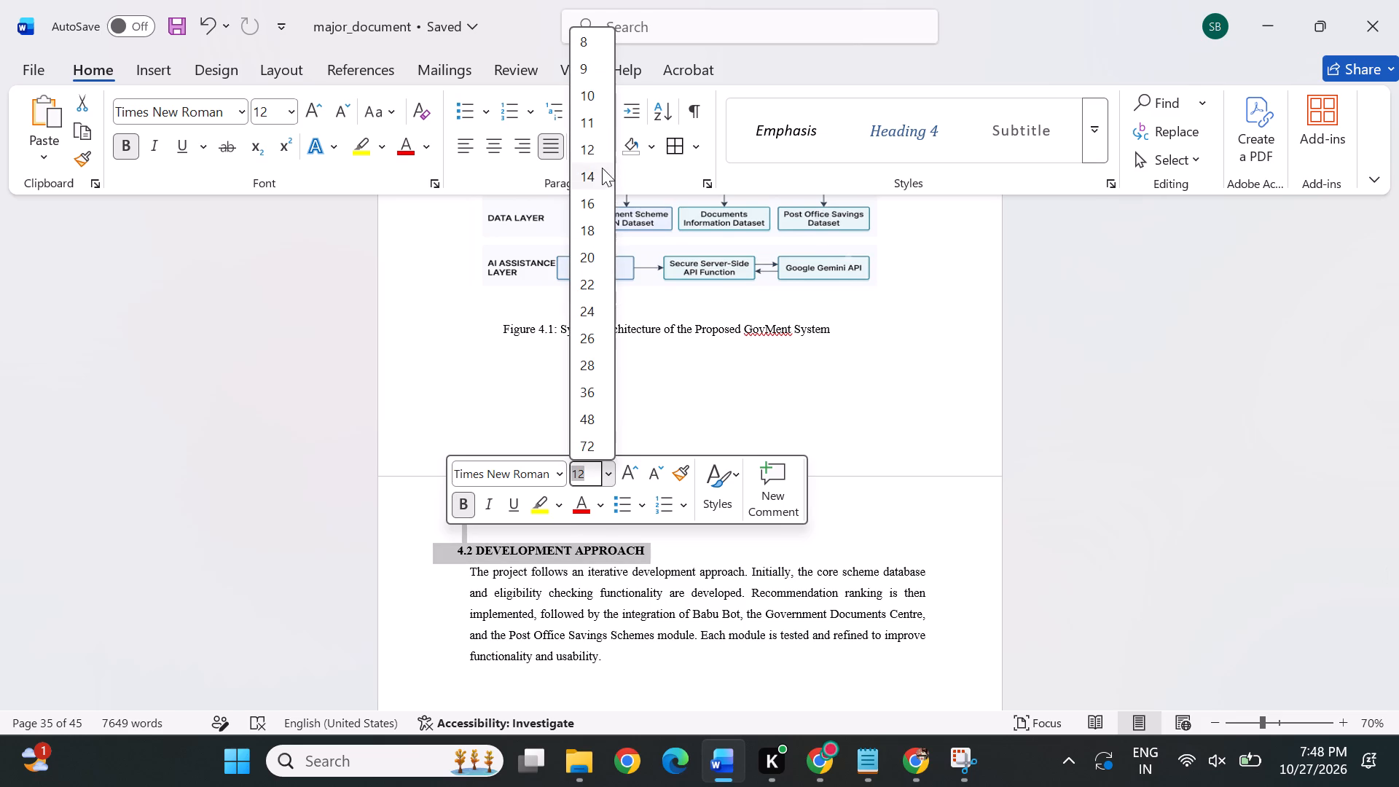
{"action": "left_click", "coordinate": [601, 169]}
{"action": "left_click", "coordinate": [827, 483]}
{"action": "key", "text": "ctrl+s"}
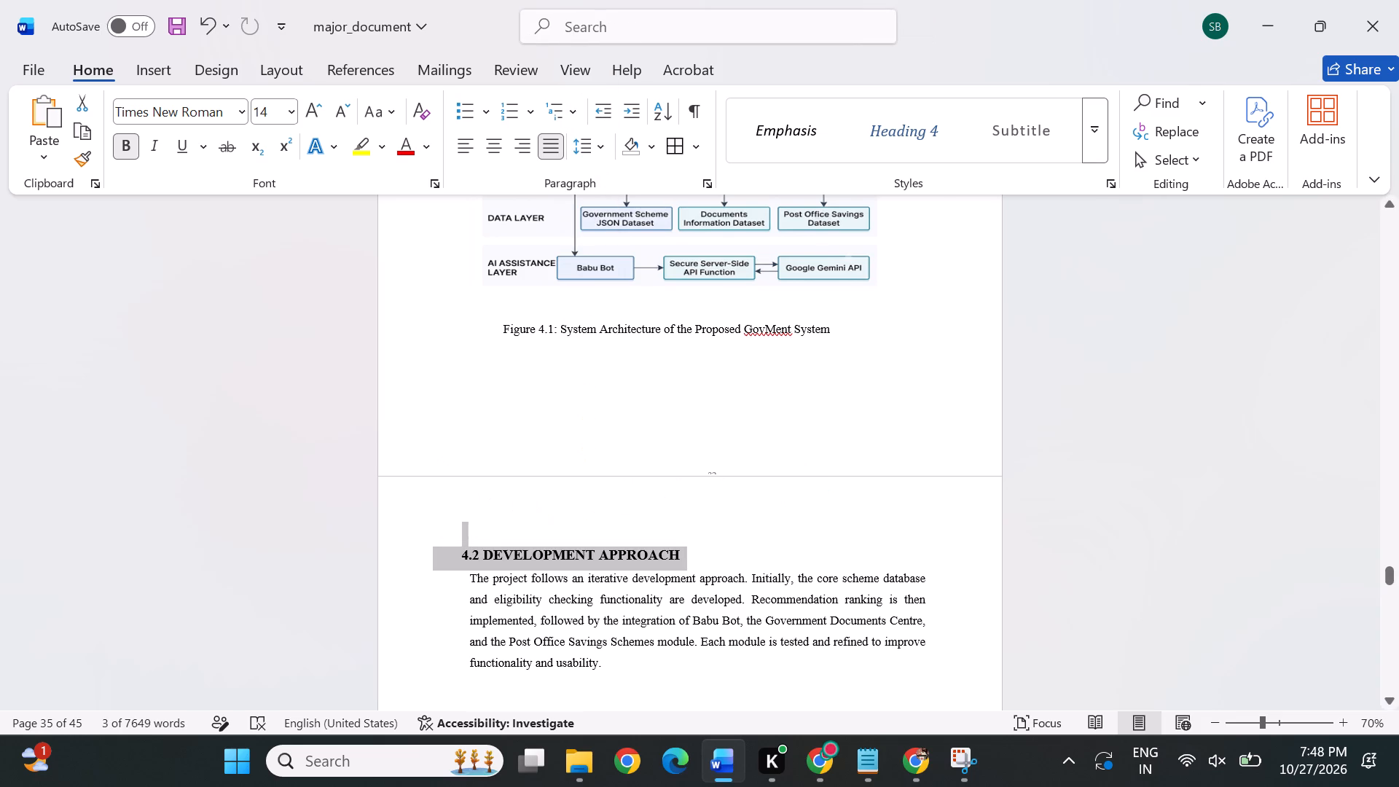
{"action": "left_click", "coordinate": [745, 477]}
Check the font size of heading 4.1 System Architecture and the page start of Chapter 4.
{"action": "scroll", "coordinate": [643, 407], "scroll_direction": "up", "scroll_amount": 2}
{"action": "scroll", "coordinate": [583, 402], "scroll_direction": "up", "scroll_amount": 1}
{"action": "left_click", "coordinate": [603, 438]}
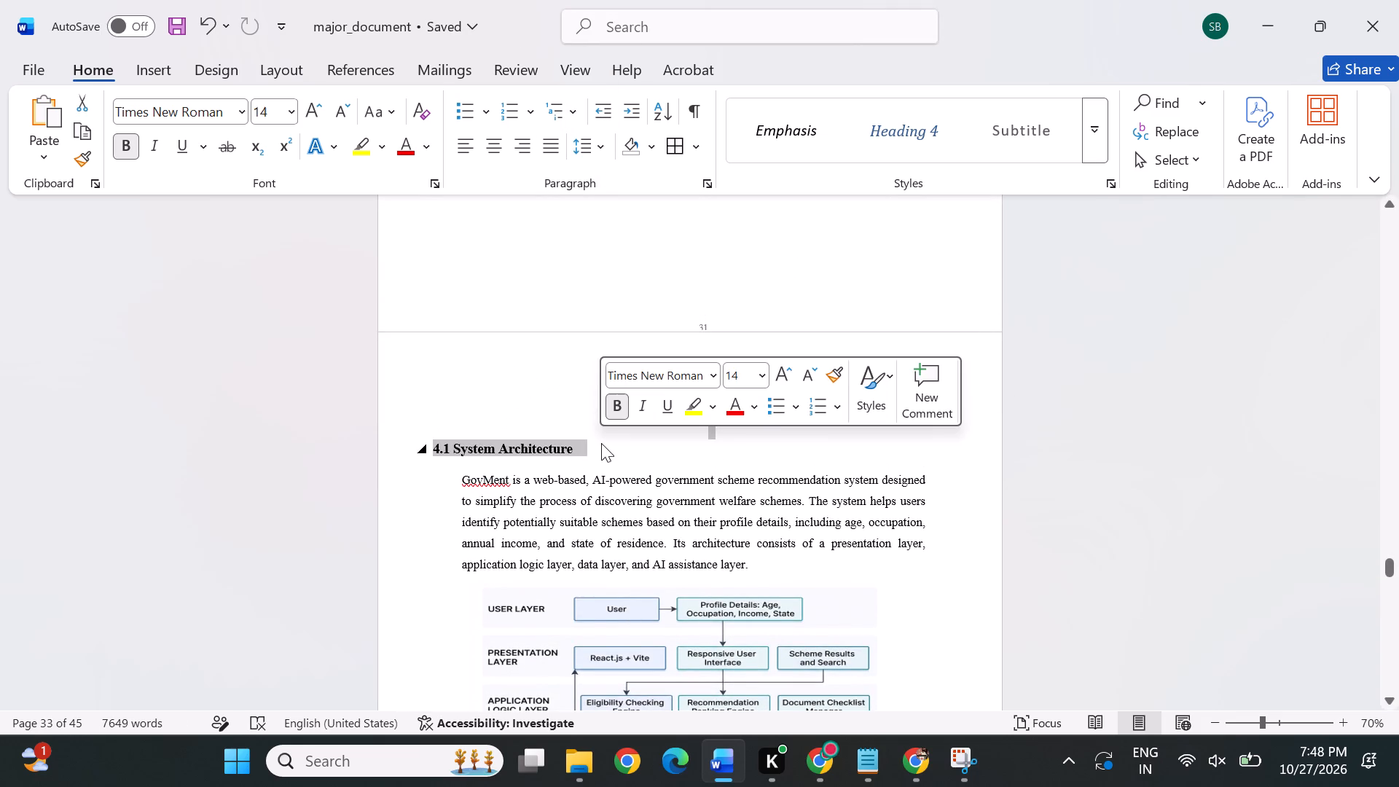
{"action": "left_click", "coordinate": [641, 311]}
{"action": "scroll", "coordinate": [526, 421], "scroll_direction": "up", "scroll_amount": 1}
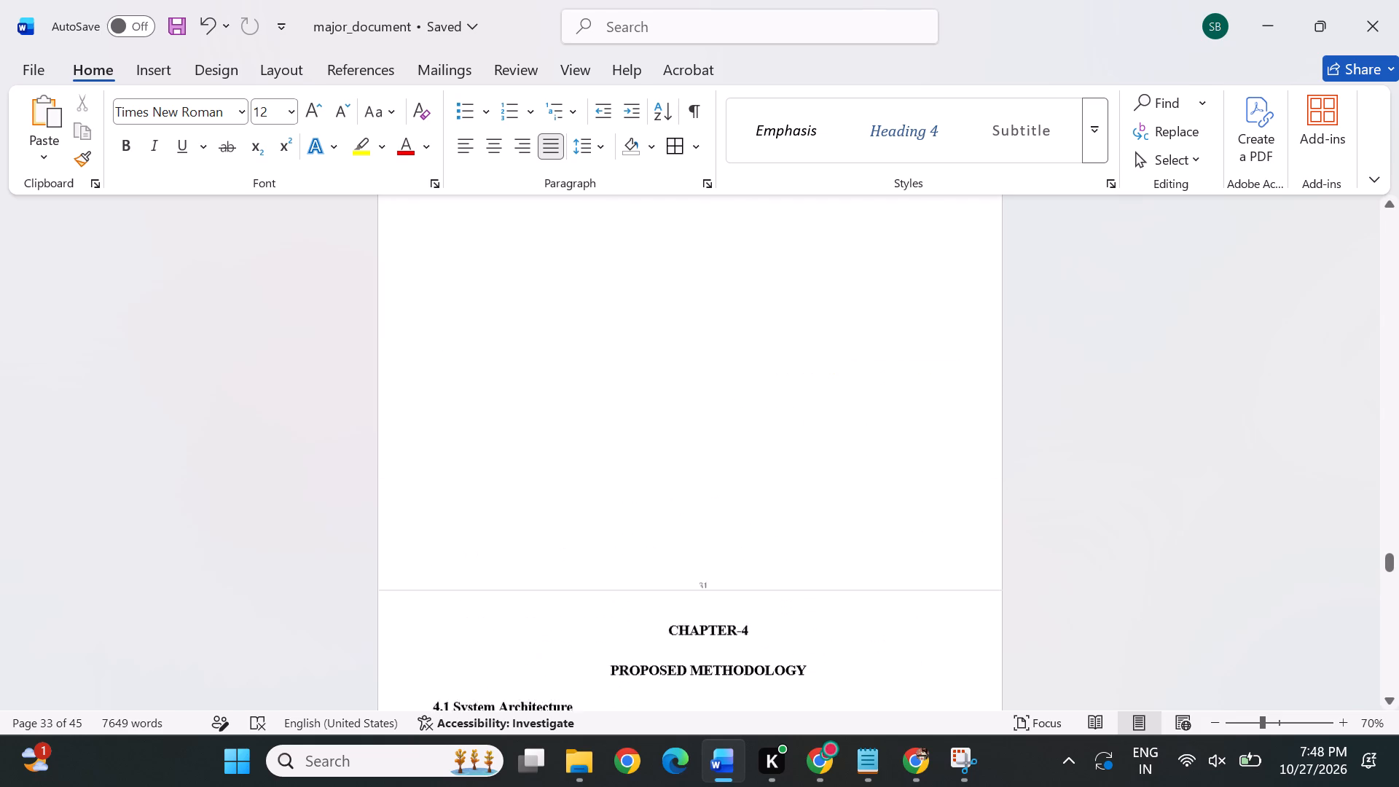
Review the Chapter 3 pages before Chapter 4 for section placement and formatting, and go back to the cover page.
{"action": "scroll", "coordinate": [526, 421], "scroll_direction": "up", "scroll_amount": 1}
{"action": "scroll", "coordinate": [504, 482], "scroll_direction": "up", "scroll_amount": 4}
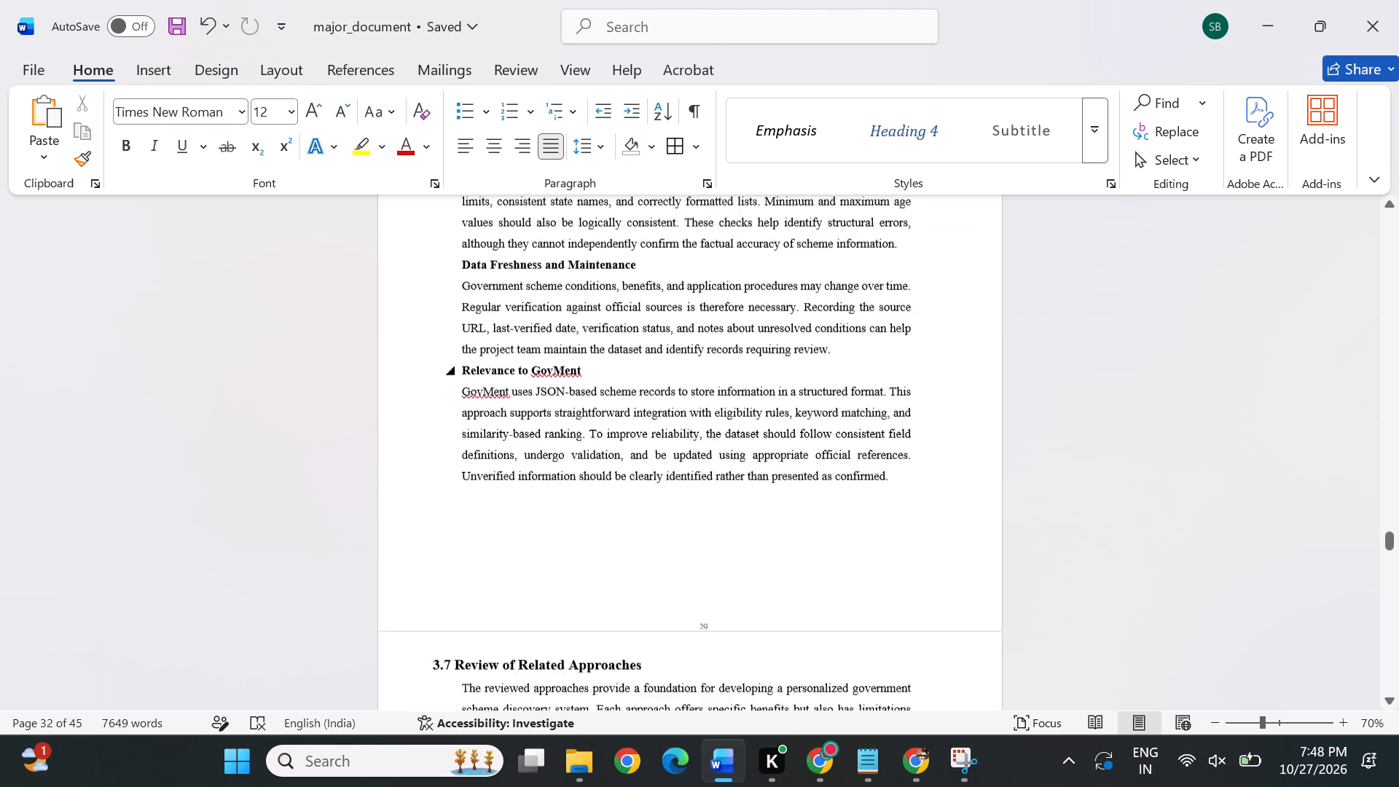
{"action": "scroll", "coordinate": [504, 482], "scroll_direction": "down", "scroll_amount": 1}
{"action": "scroll", "coordinate": [471, 410], "scroll_direction": "up", "scroll_amount": 2}
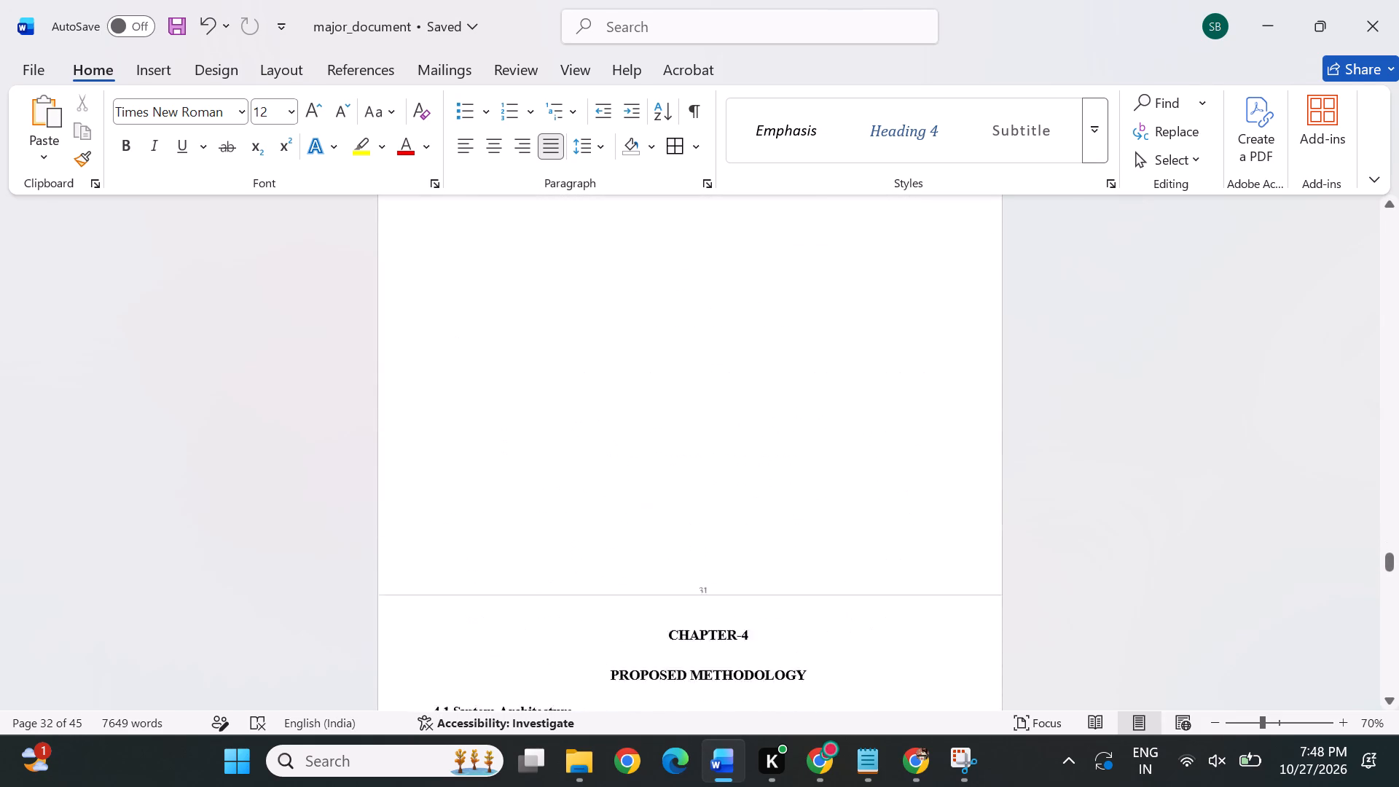
{"action": "scroll", "coordinate": [471, 410], "scroll_direction": "up", "scroll_amount": 1}
{"action": "scroll", "coordinate": [264, 317], "scroll_direction": "up", "scroll_amount": 3}
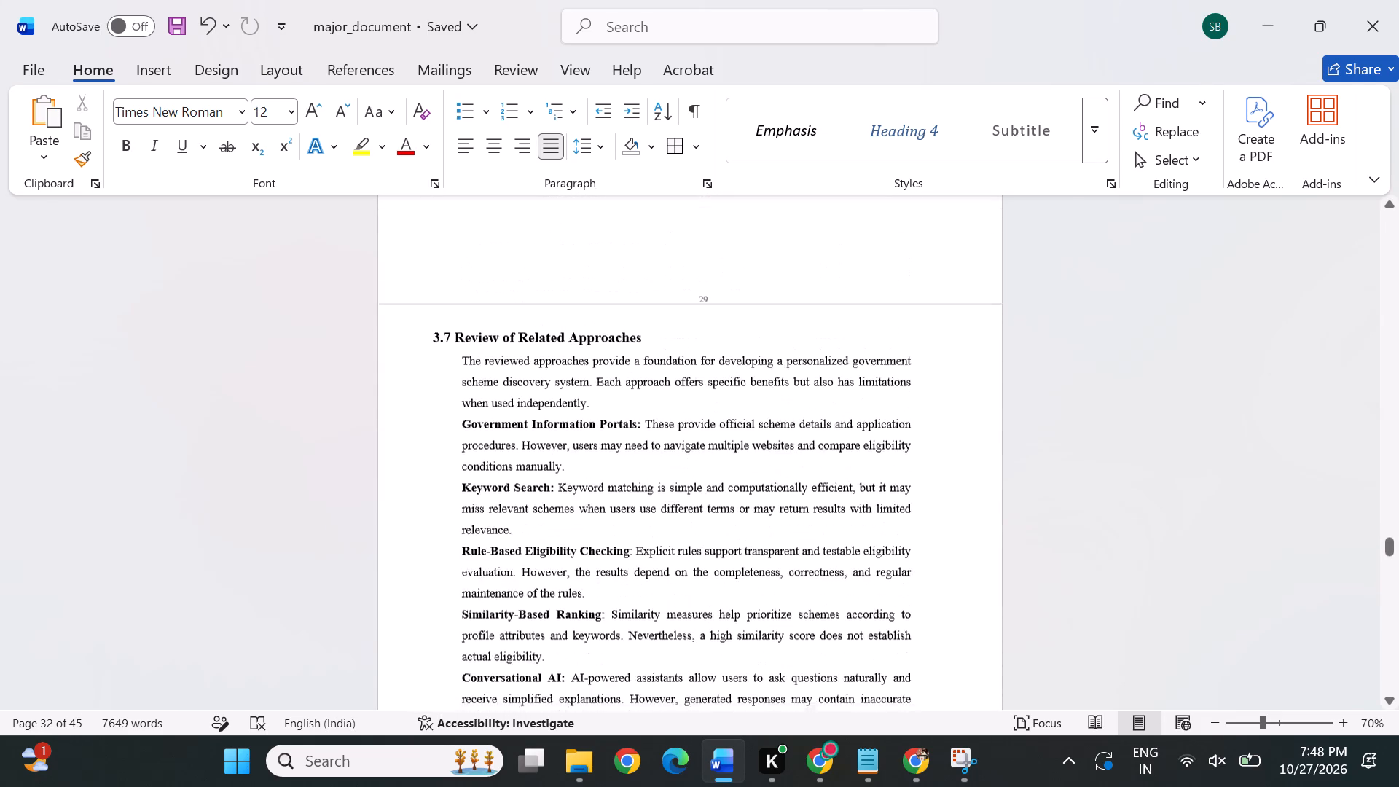
{"action": "scroll", "coordinate": [264, 317], "scroll_direction": "up", "scroll_amount": 1}
{"action": "scroll", "coordinate": [497, 370], "scroll_direction": "up", "scroll_amount": 2}
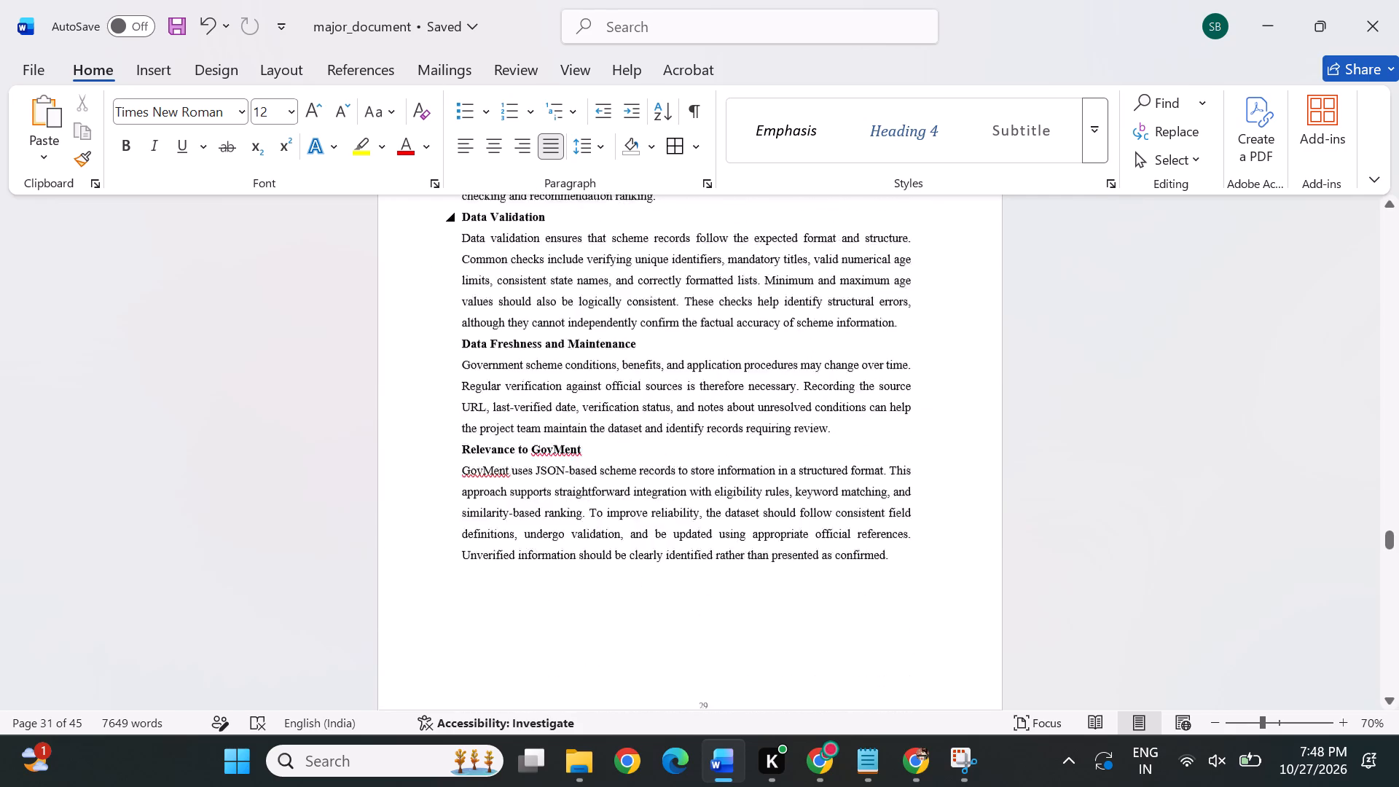
{"action": "scroll", "coordinate": [497, 370], "scroll_direction": "up", "scroll_amount": 1}
{"action": "scroll", "coordinate": [497, 370], "scroll_direction": "up", "scroll_amount": 20}
{"action": "scroll", "coordinate": [497, 370], "scroll_direction": "up", "scroll_amount": 20}
{"action": "scroll", "coordinate": [497, 370], "scroll_direction": "up", "scroll_amount": 13}
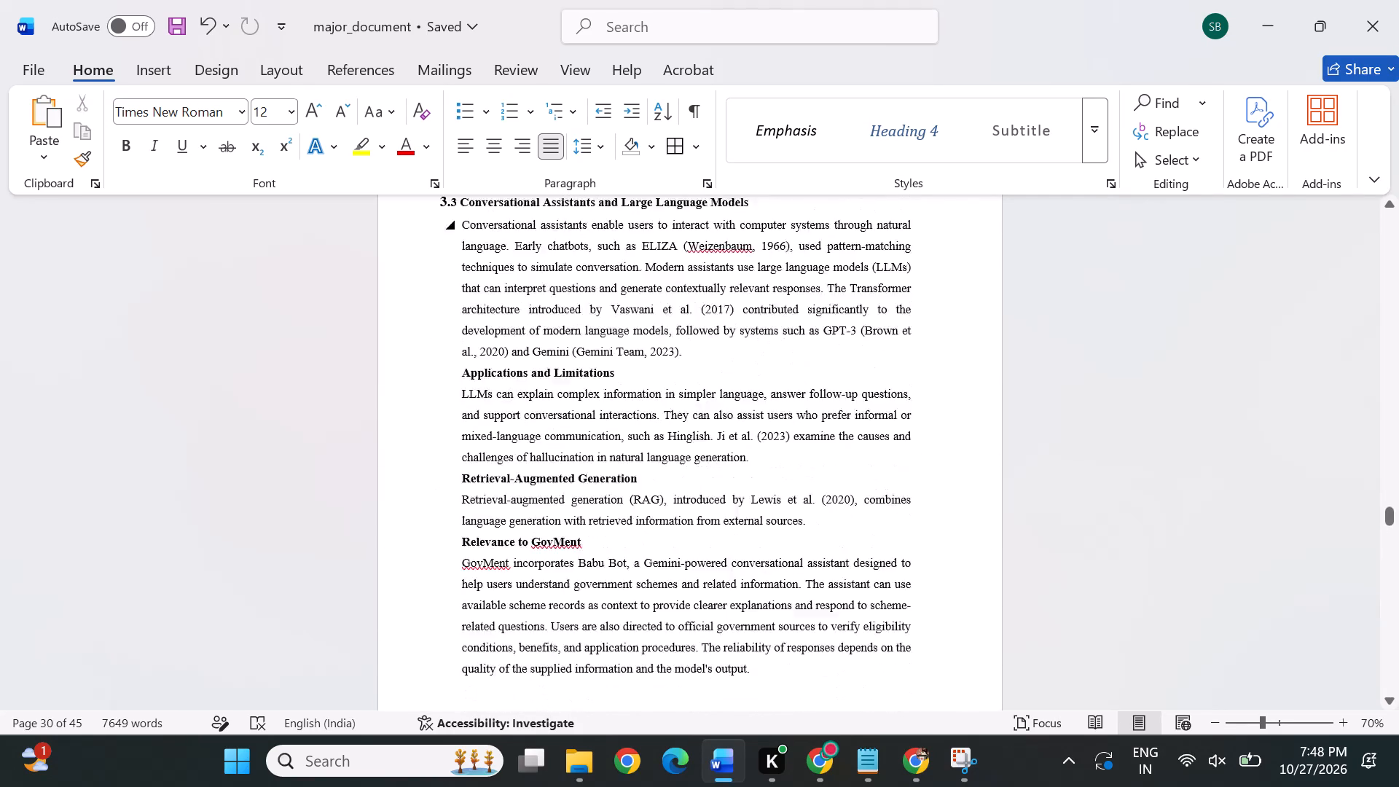
{"action": "scroll", "coordinate": [497, 370], "scroll_direction": "up", "scroll_amount": 20}
{"action": "scroll", "coordinate": [497, 370], "scroll_direction": "up", "scroll_amount": 20}
{"action": "scroll", "coordinate": [497, 370], "scroll_direction": "up", "scroll_amount": 20}
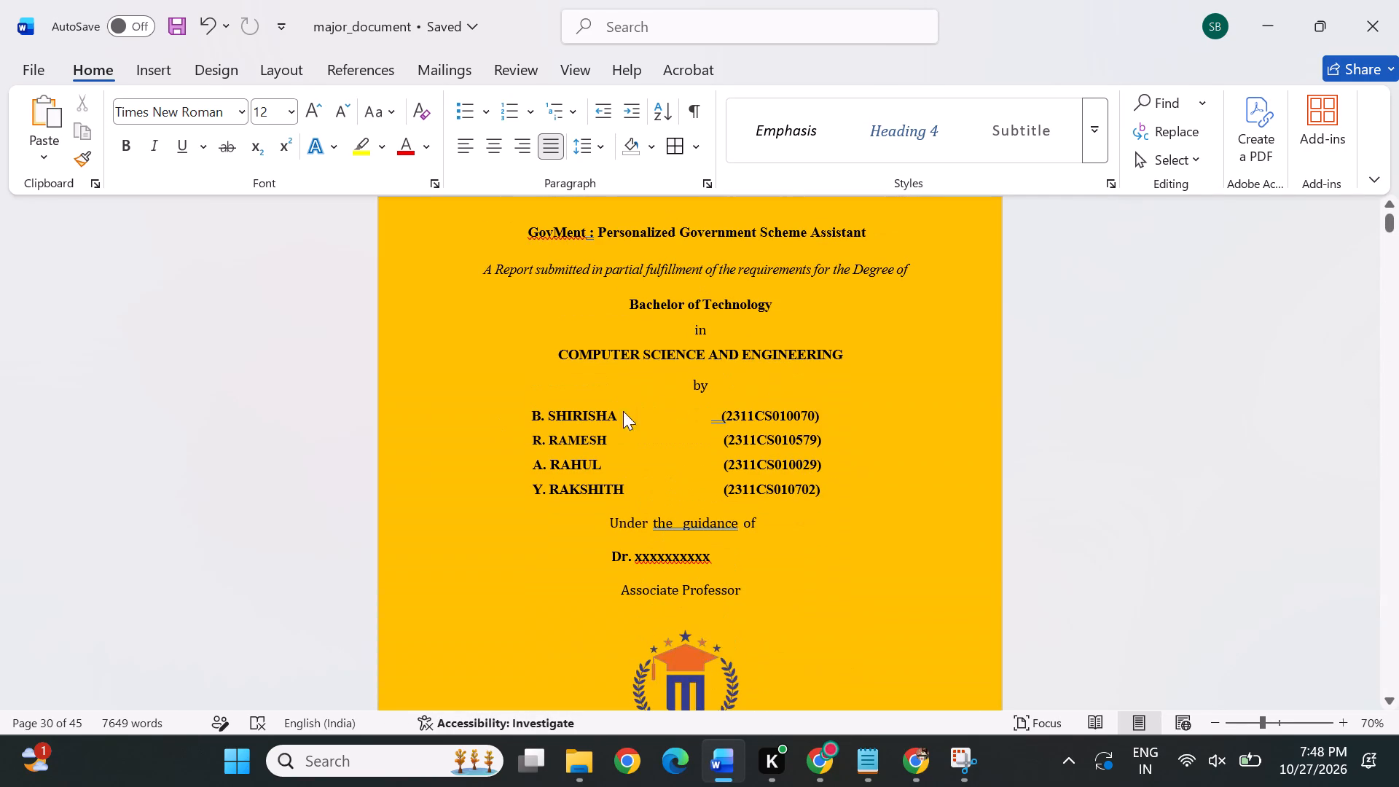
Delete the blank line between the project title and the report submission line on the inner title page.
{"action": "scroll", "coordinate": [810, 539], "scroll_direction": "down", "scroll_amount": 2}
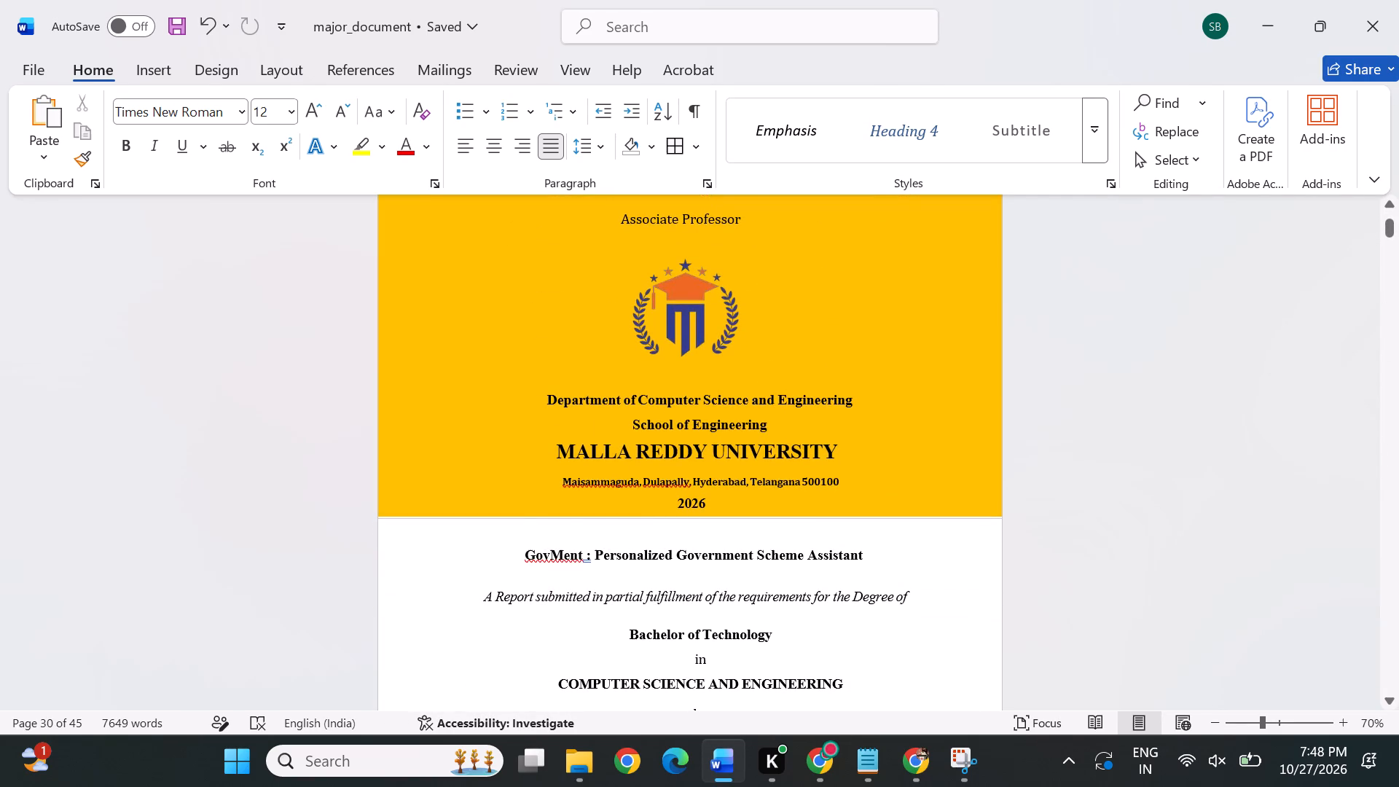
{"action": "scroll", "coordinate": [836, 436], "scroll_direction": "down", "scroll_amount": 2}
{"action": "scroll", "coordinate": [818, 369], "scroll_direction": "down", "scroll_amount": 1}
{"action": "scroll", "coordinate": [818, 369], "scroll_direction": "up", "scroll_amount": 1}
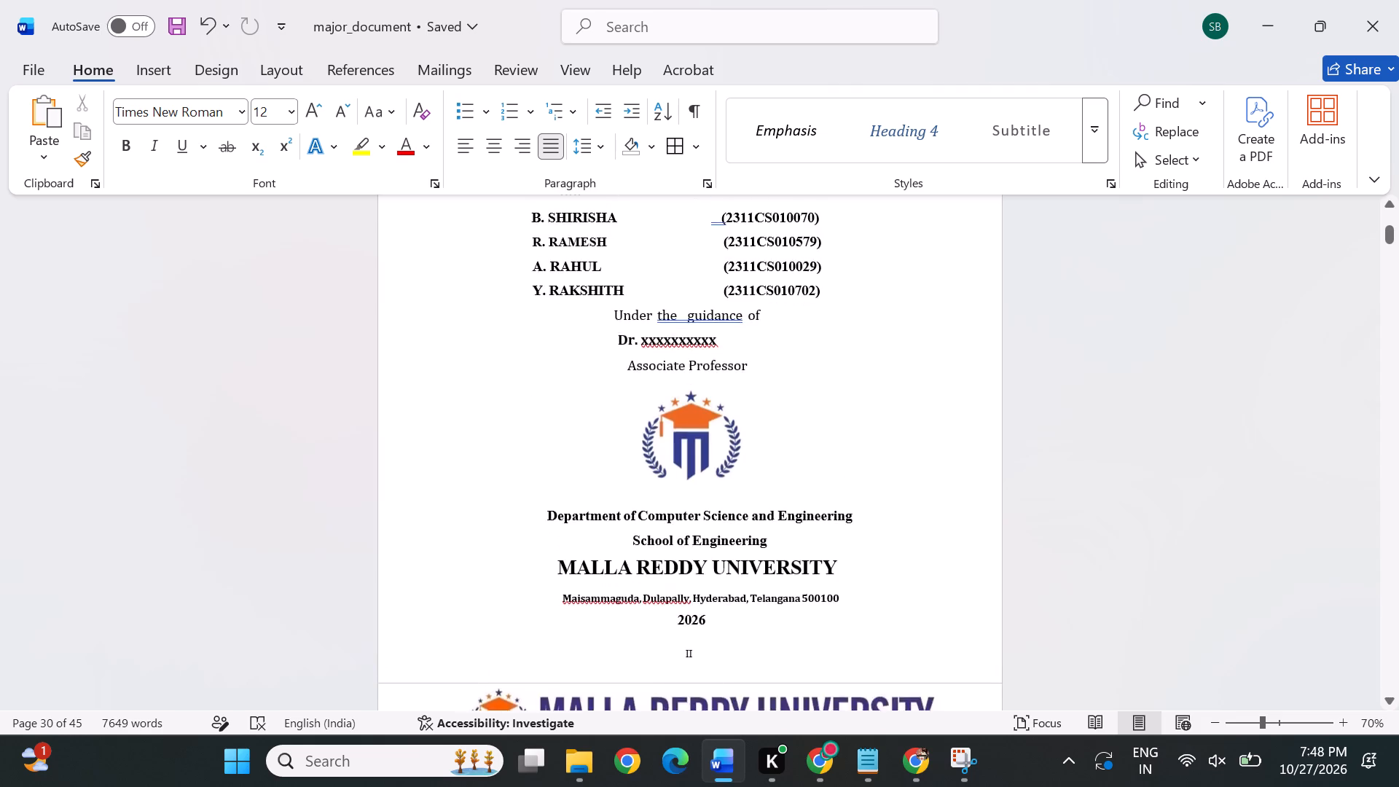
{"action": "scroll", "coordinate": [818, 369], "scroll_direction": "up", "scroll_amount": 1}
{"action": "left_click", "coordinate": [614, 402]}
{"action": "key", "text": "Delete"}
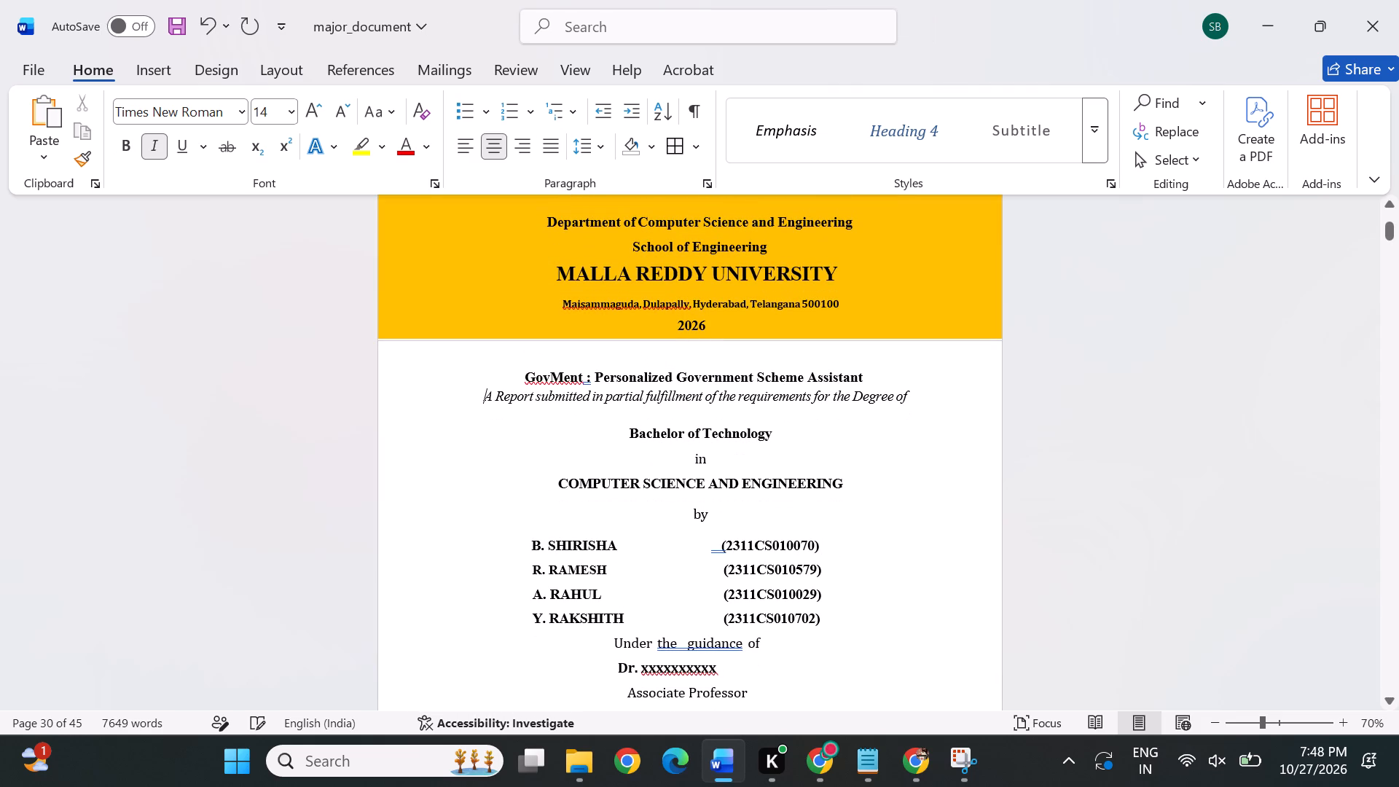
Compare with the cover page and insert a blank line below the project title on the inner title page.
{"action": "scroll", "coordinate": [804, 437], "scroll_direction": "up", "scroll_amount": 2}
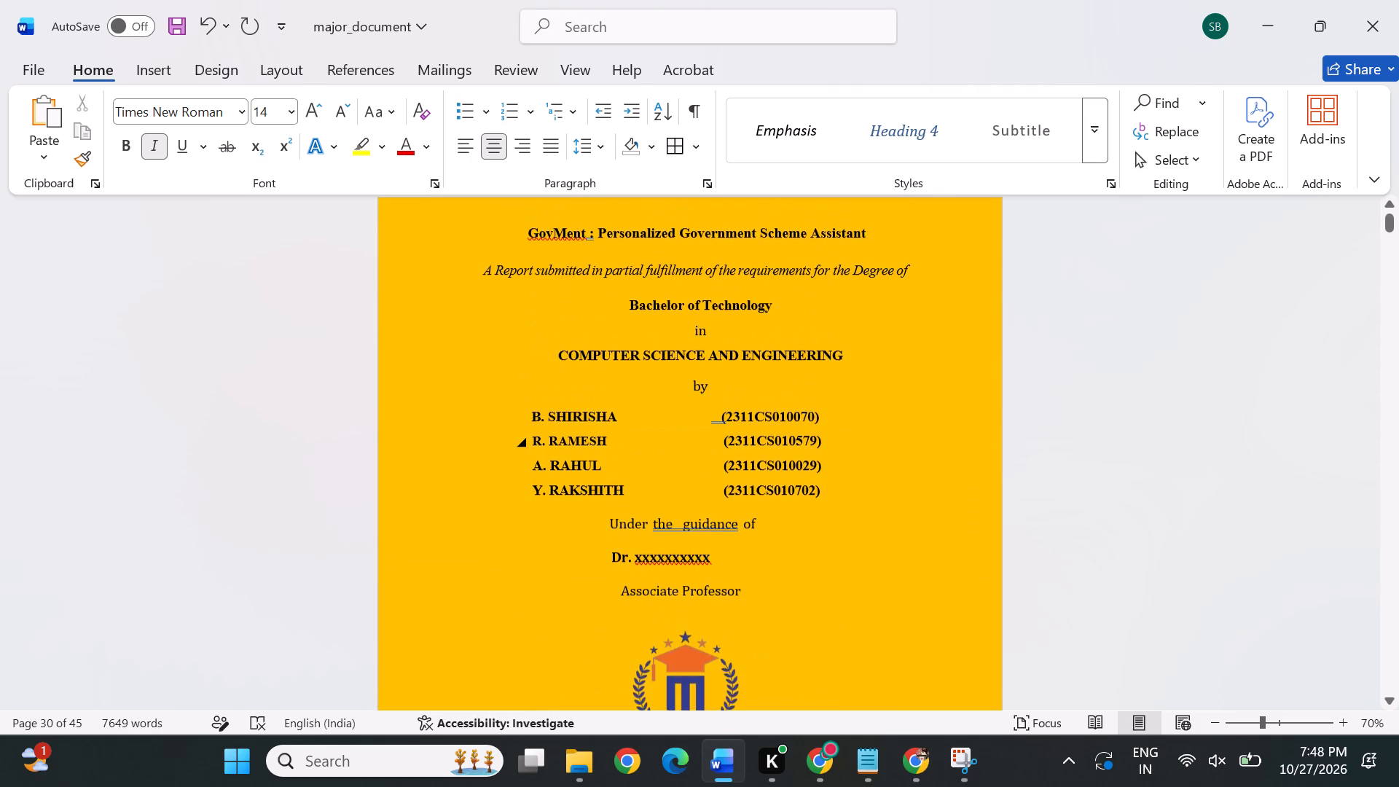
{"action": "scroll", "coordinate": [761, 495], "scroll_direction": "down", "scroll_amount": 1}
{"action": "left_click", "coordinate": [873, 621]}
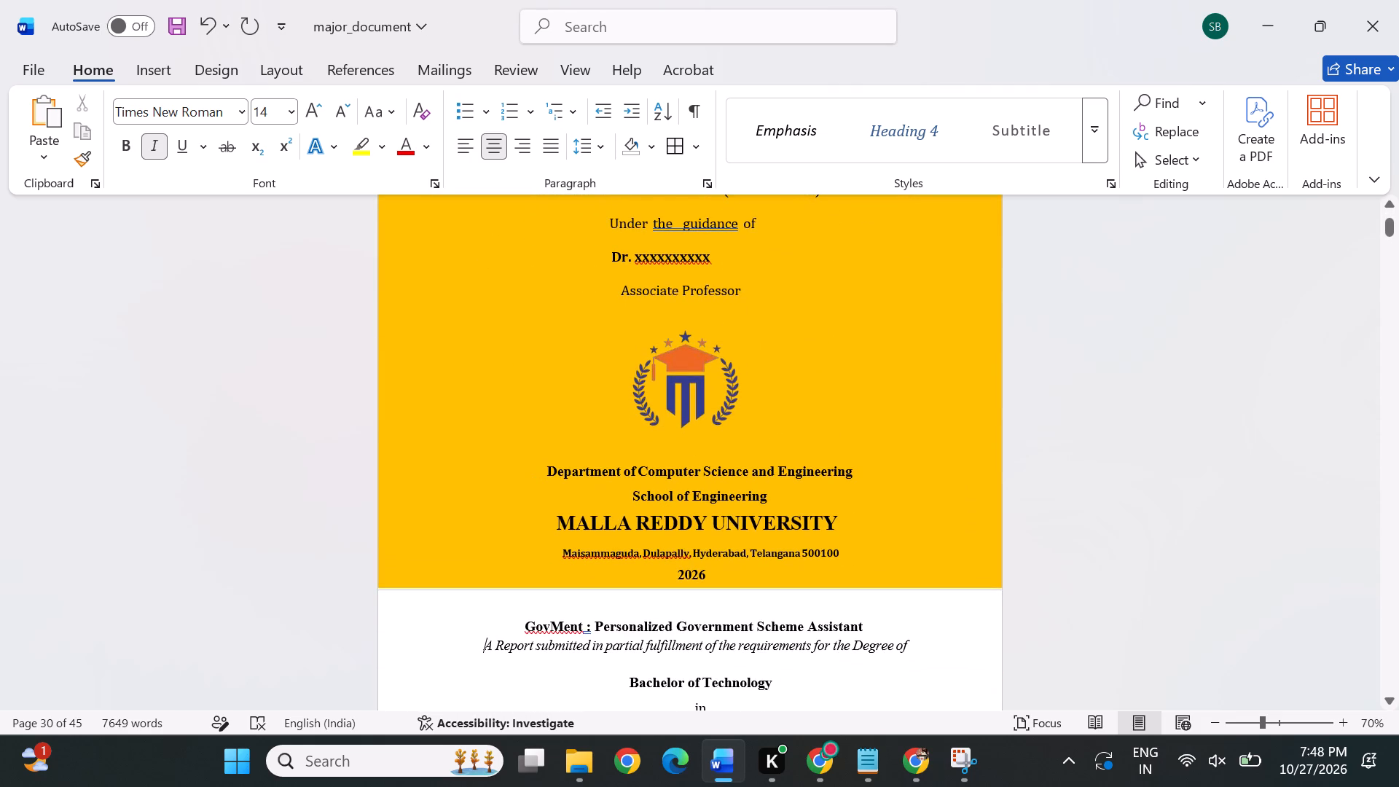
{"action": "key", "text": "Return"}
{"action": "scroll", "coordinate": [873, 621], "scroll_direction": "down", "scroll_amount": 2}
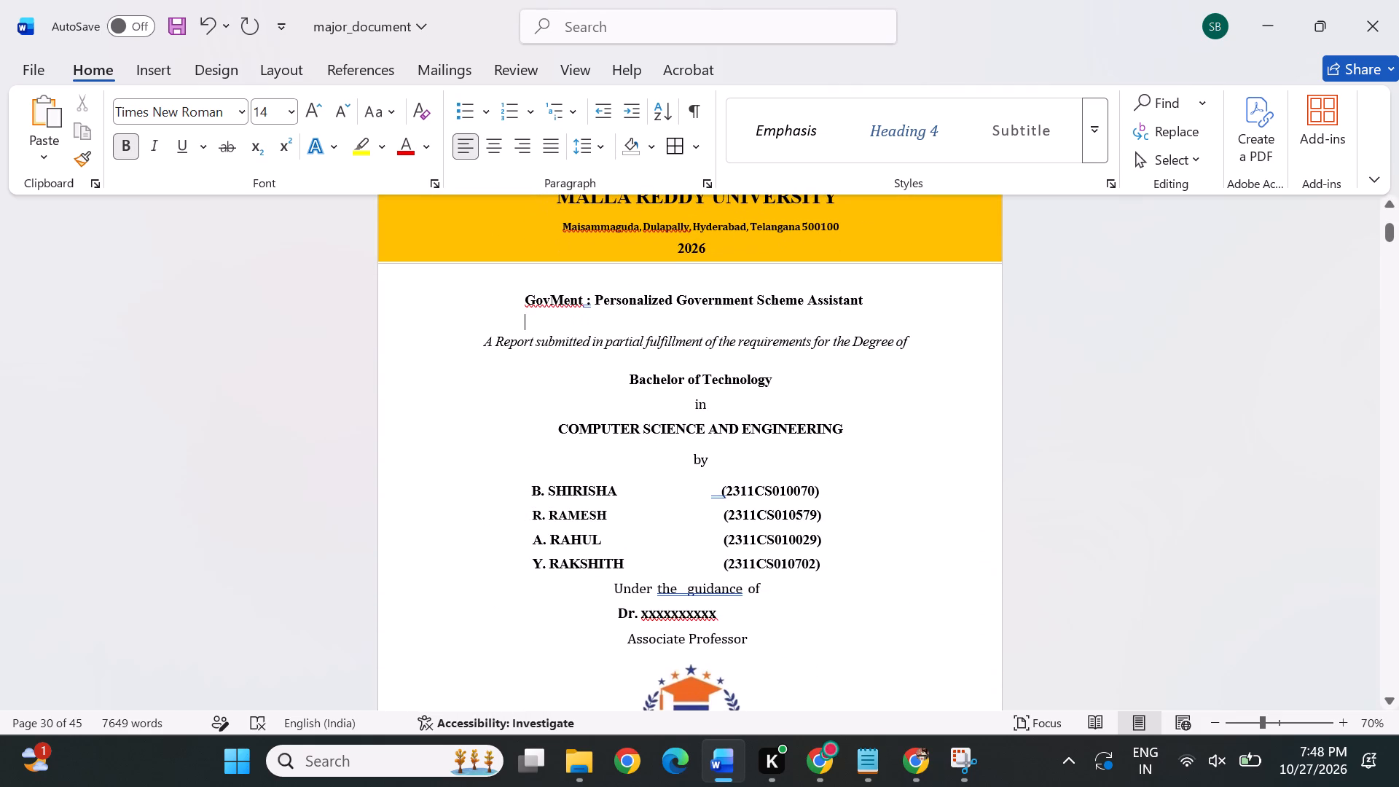
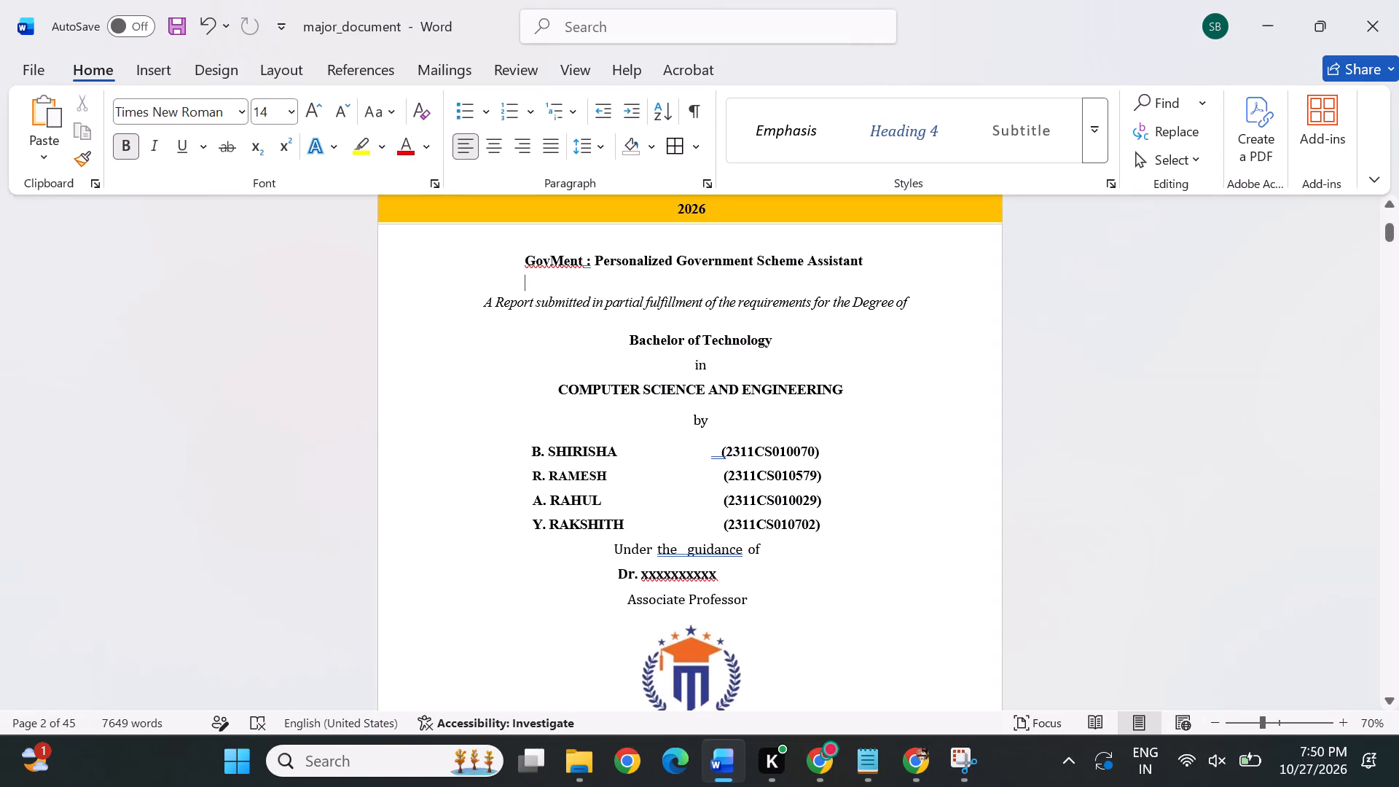
Compare with the cover page and insert a blank line above the "Under the guidance of" line on the inner title page.
{"action": "scroll", "coordinate": [918, 420], "scroll_direction": "up", "scroll_amount": 1}
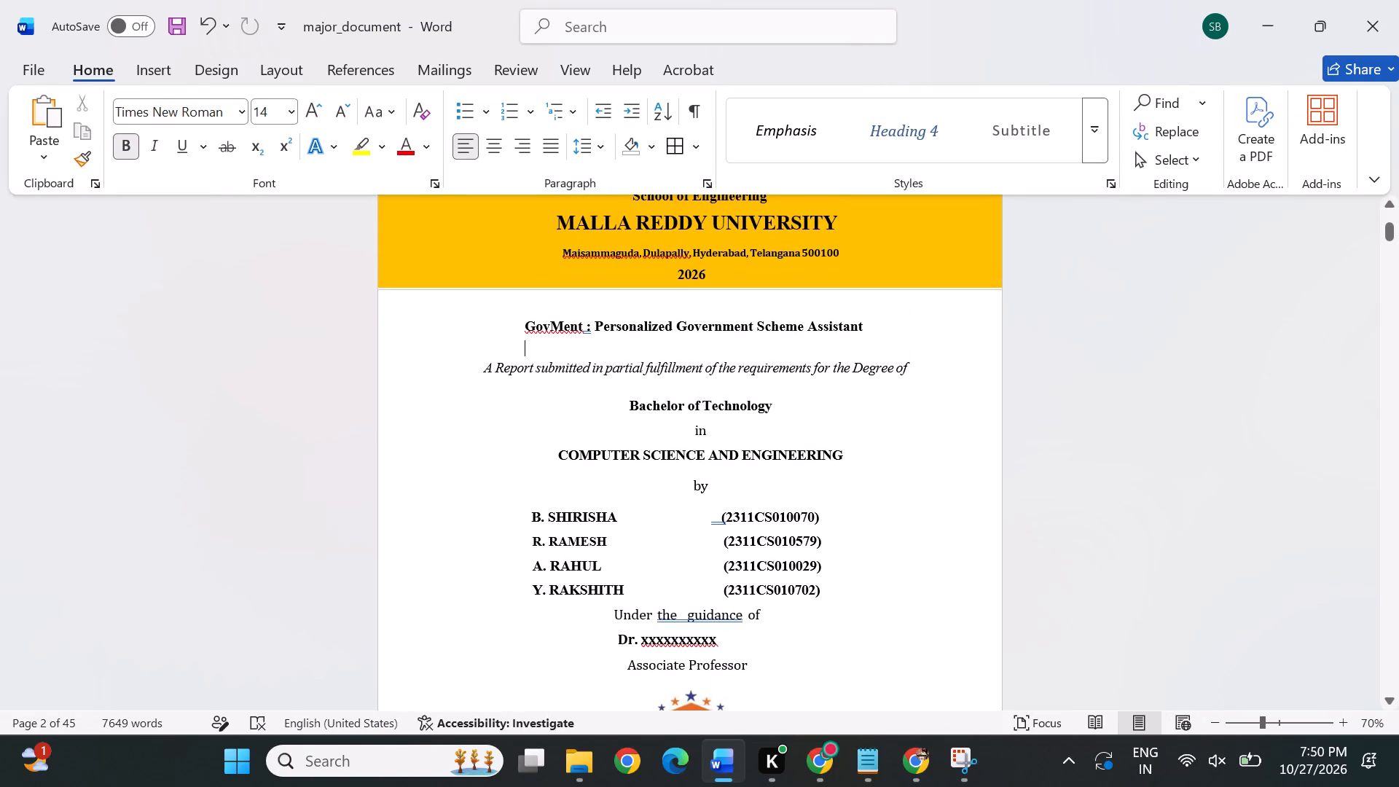
{"action": "scroll", "coordinate": [759, 445], "scroll_direction": "up", "scroll_amount": 3}
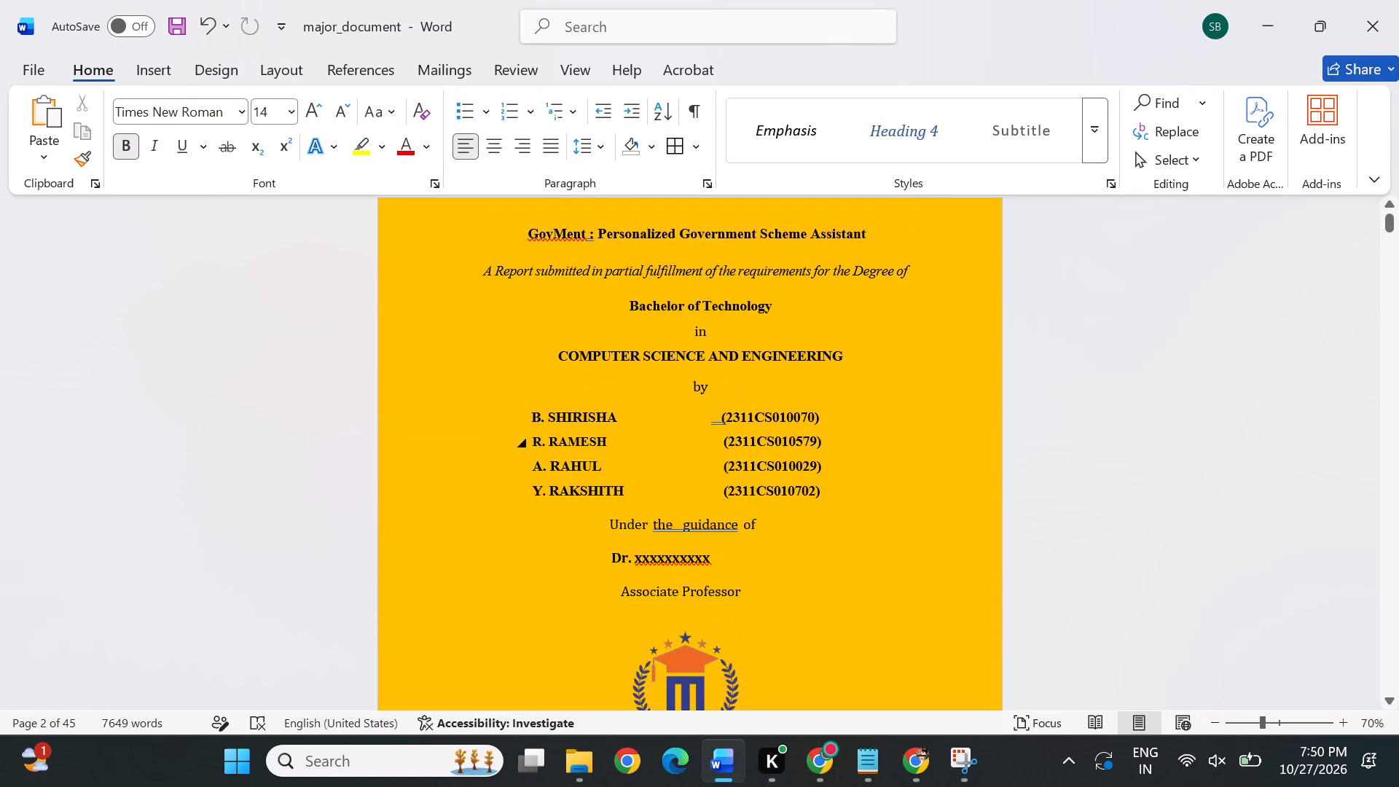
{"action": "scroll", "coordinate": [654, 385], "scroll_direction": "up", "scroll_amount": 1}
{"action": "scroll", "coordinate": [750, 431], "scroll_direction": "down", "scroll_amount": 1}
{"action": "scroll", "coordinate": [779, 340], "scroll_direction": "up", "scroll_amount": 1}
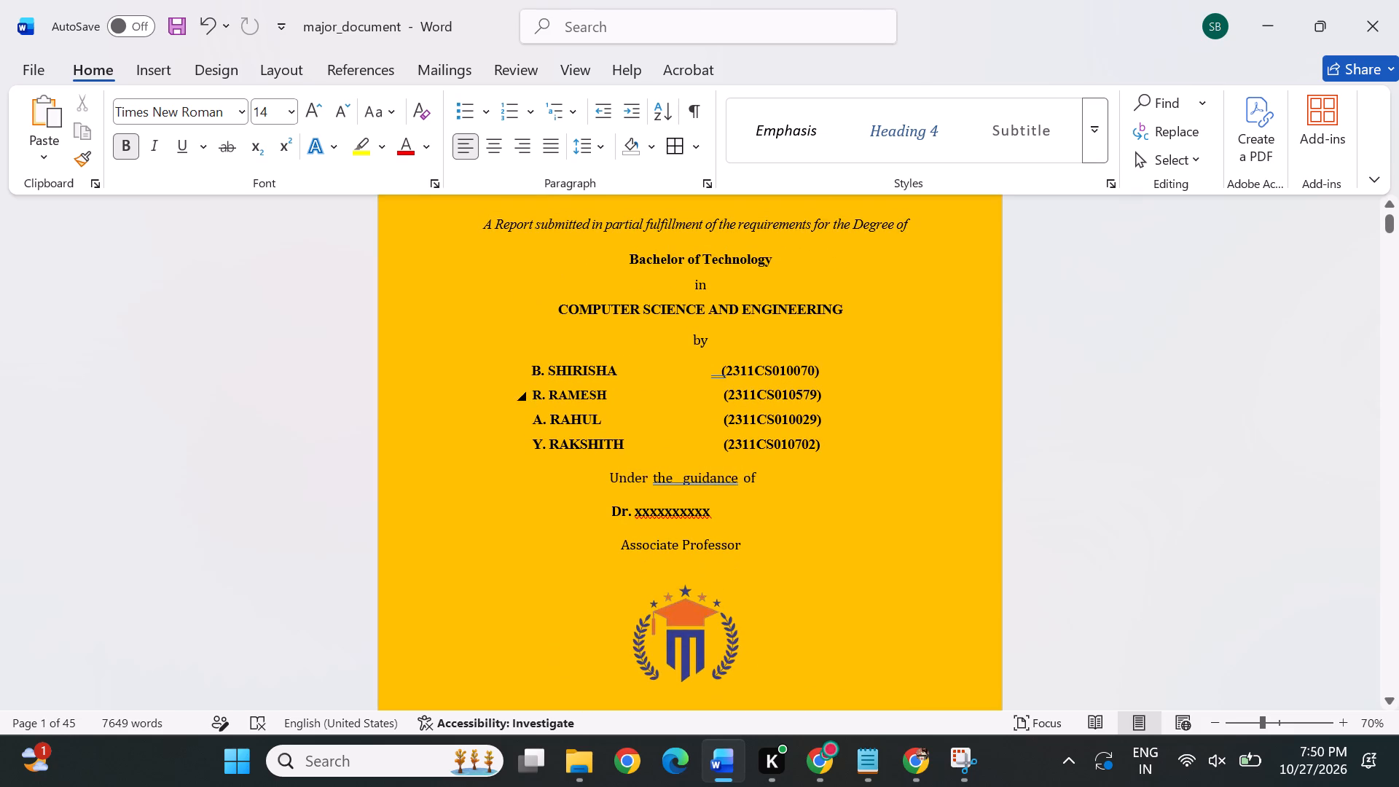
{"action": "scroll", "coordinate": [729, 477], "scroll_direction": "down", "scroll_amount": 1}
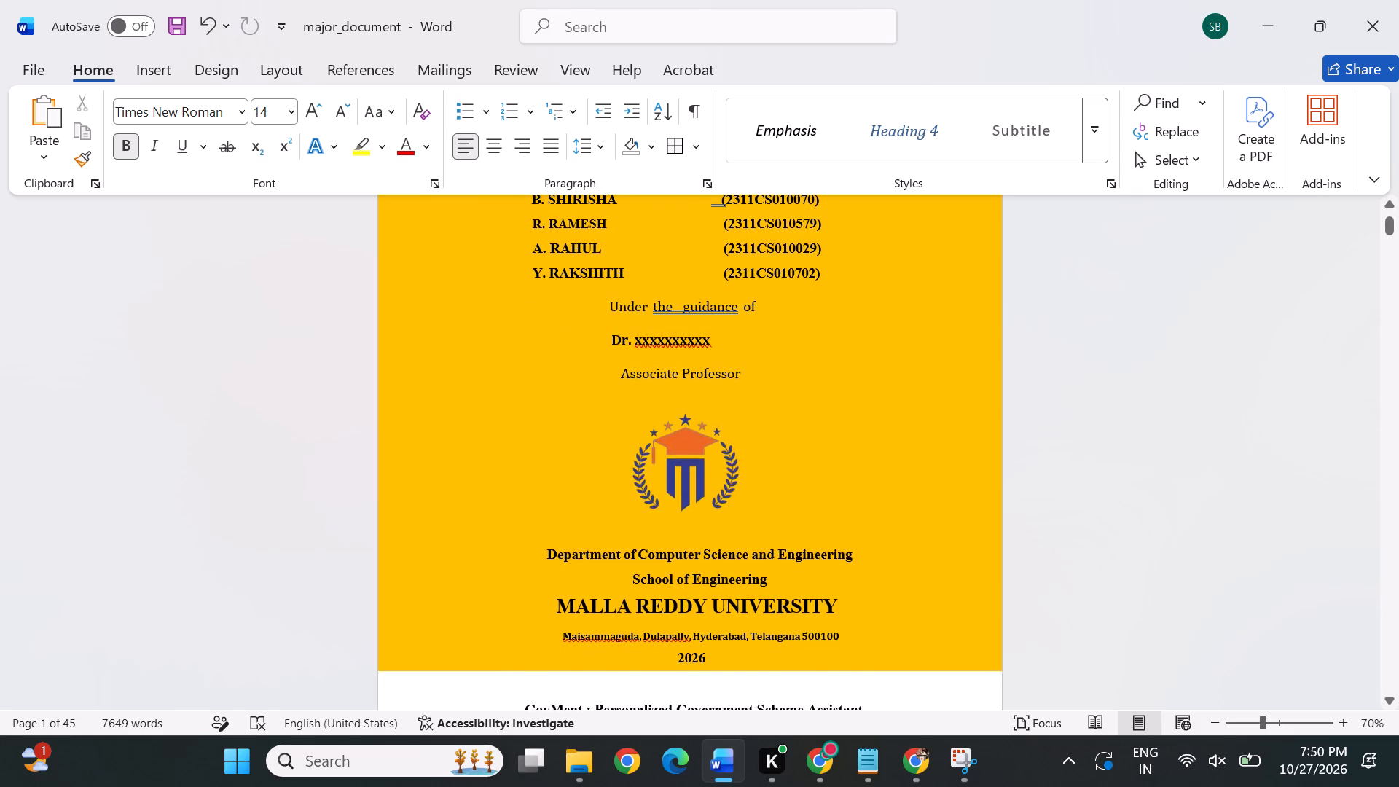
{"action": "scroll", "coordinate": [599, 449], "scroll_direction": "down", "scroll_amount": 1}
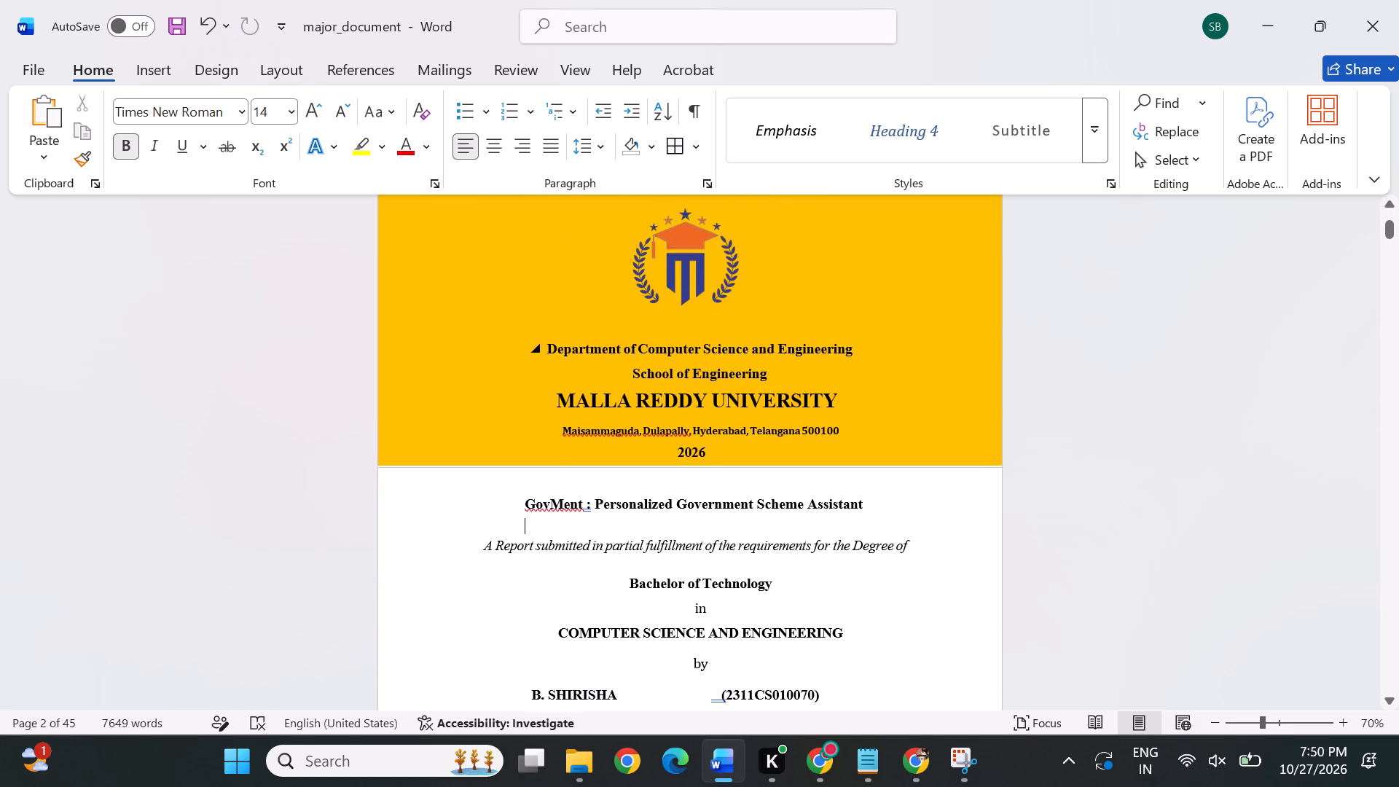
{"action": "left_click", "coordinate": [623, 327]}
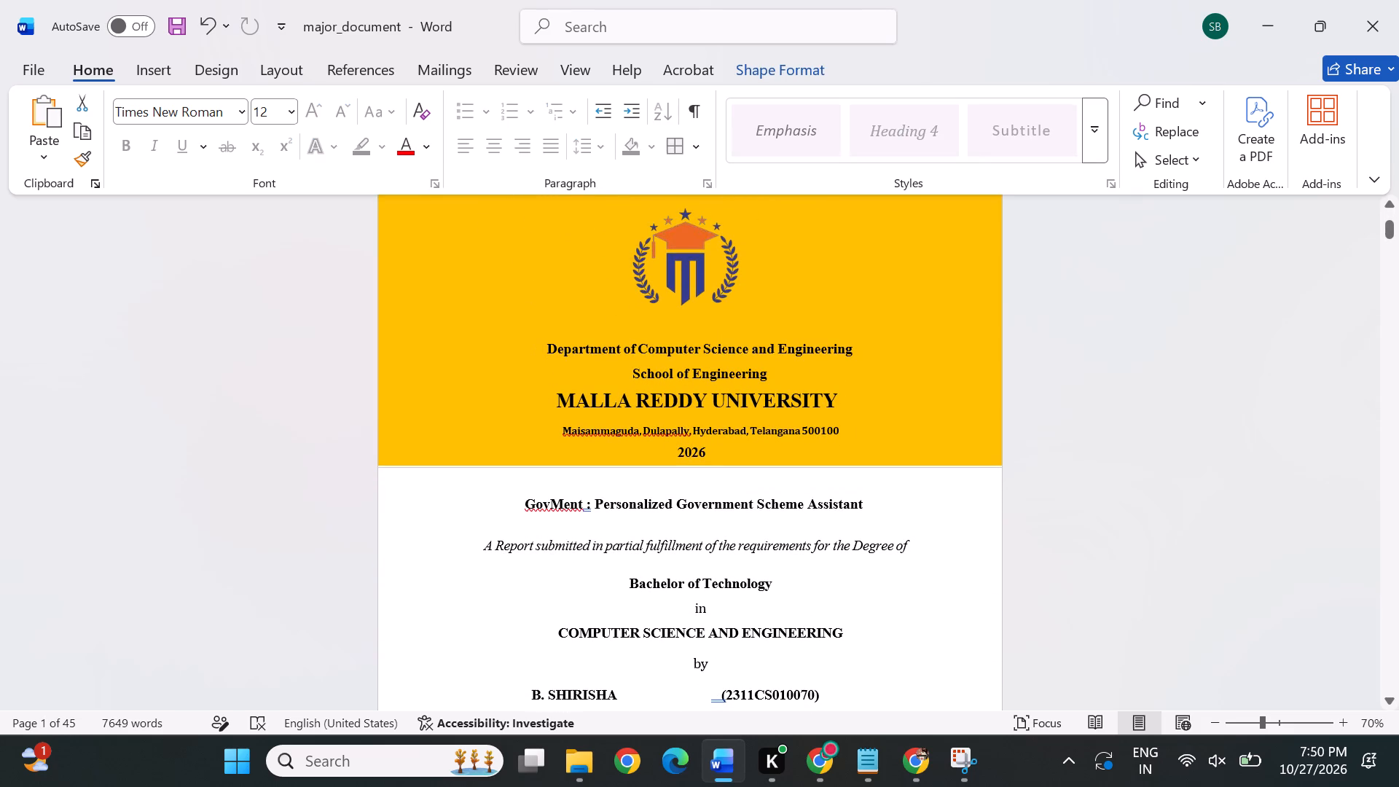
{"action": "left_click", "coordinate": [594, 323]}
{"action": "left_click", "coordinate": [525, 337]}
{"action": "scroll", "coordinate": [616, 501], "scroll_direction": "down", "scroll_amount": 1}
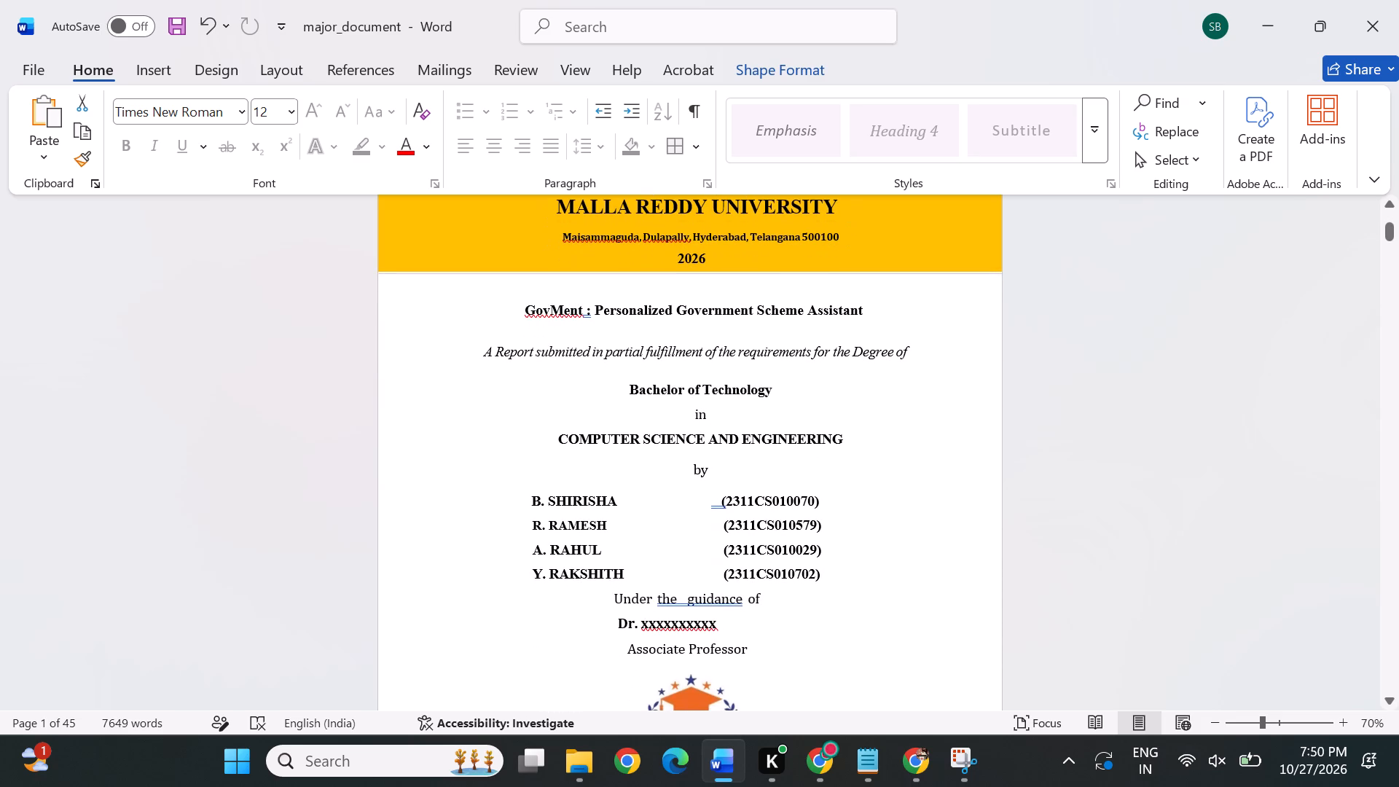
{"action": "scroll", "coordinate": [659, 579], "scroll_direction": "down", "scroll_amount": 1}
{"action": "left_click", "coordinate": [600, 515]}
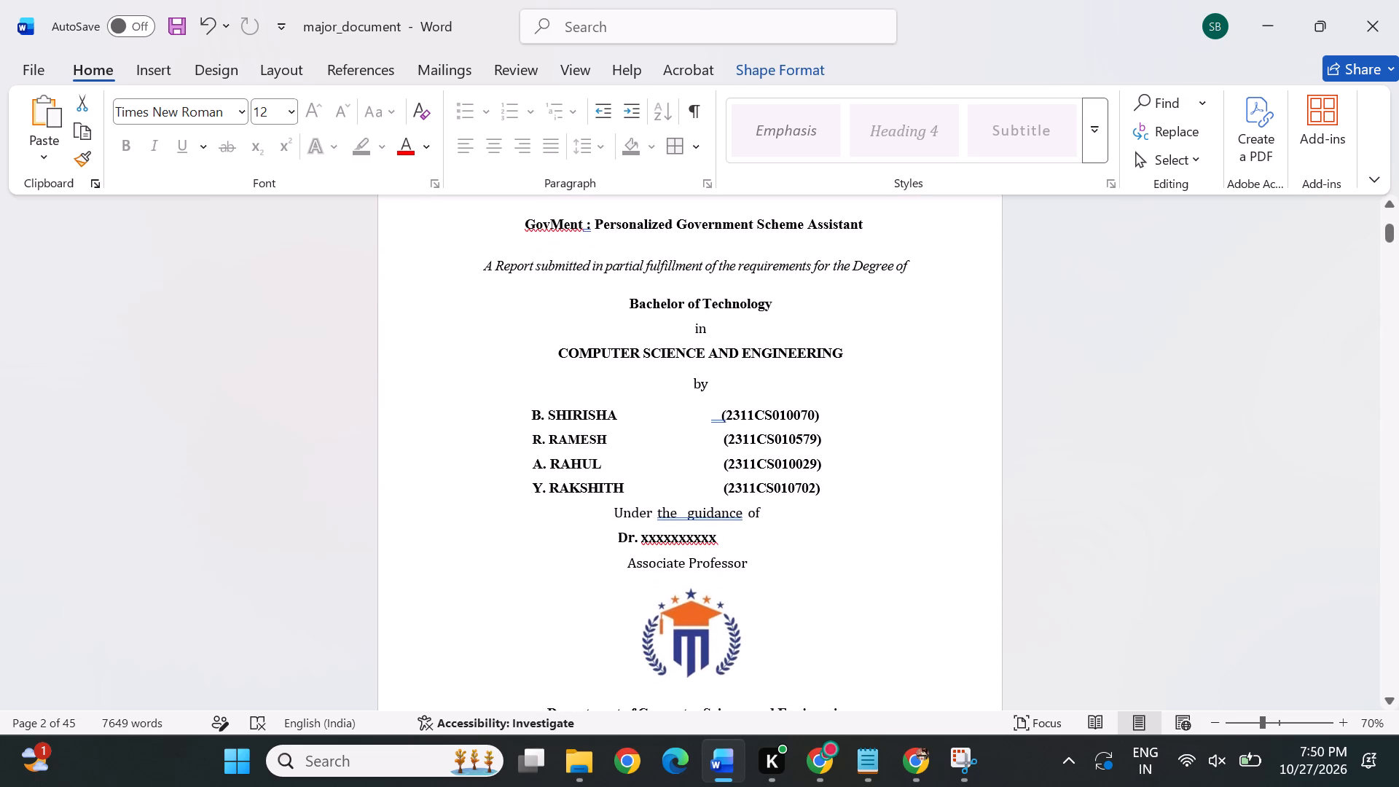
{"action": "key", "text": "Return"}
{"action": "scroll", "coordinate": [606, 520], "scroll_direction": "down", "scroll_amount": 1}
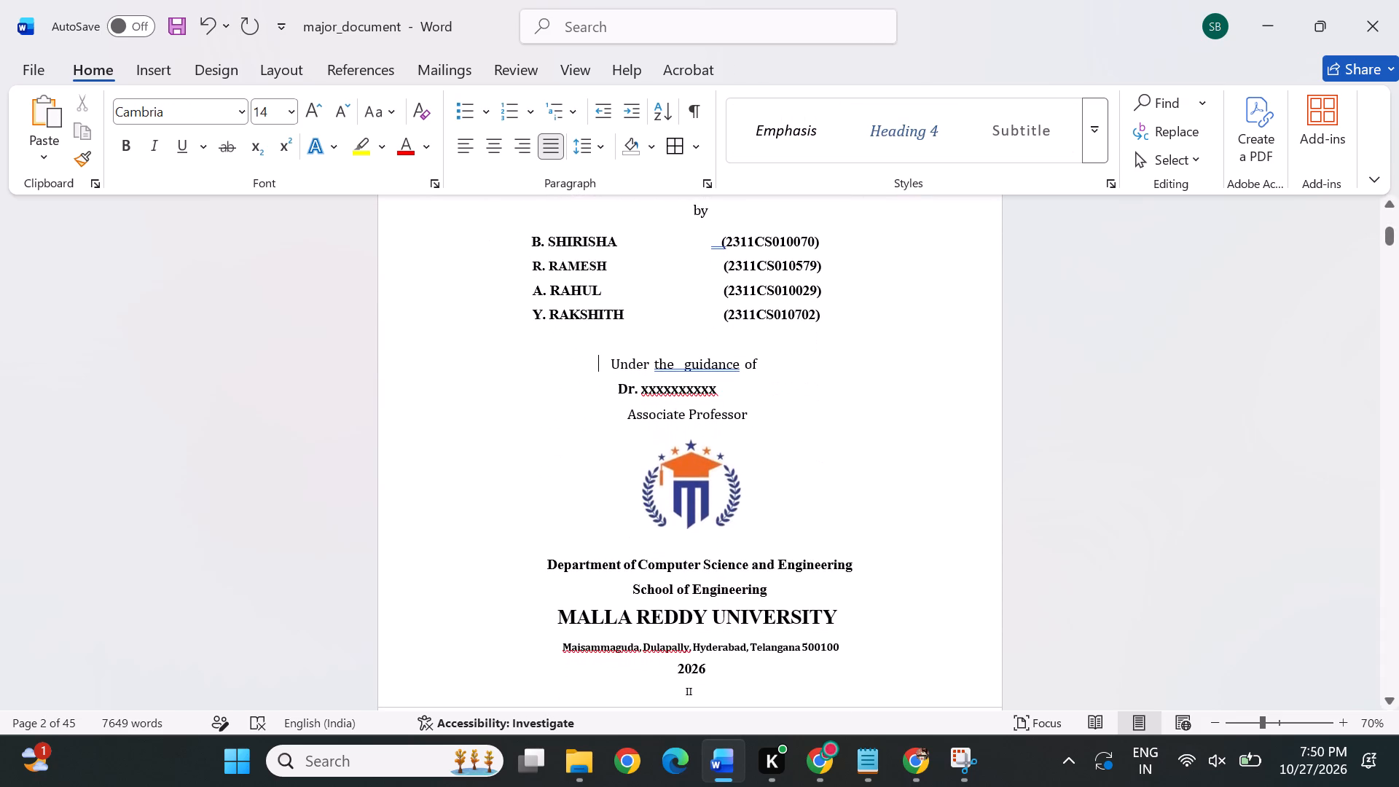
Review the front matter from the inner title page through the certificate, declaration and acknowledgement to the start of the abstract.
{"action": "scroll", "coordinate": [689, 549], "scroll_direction": "down", "scroll_amount": 1}
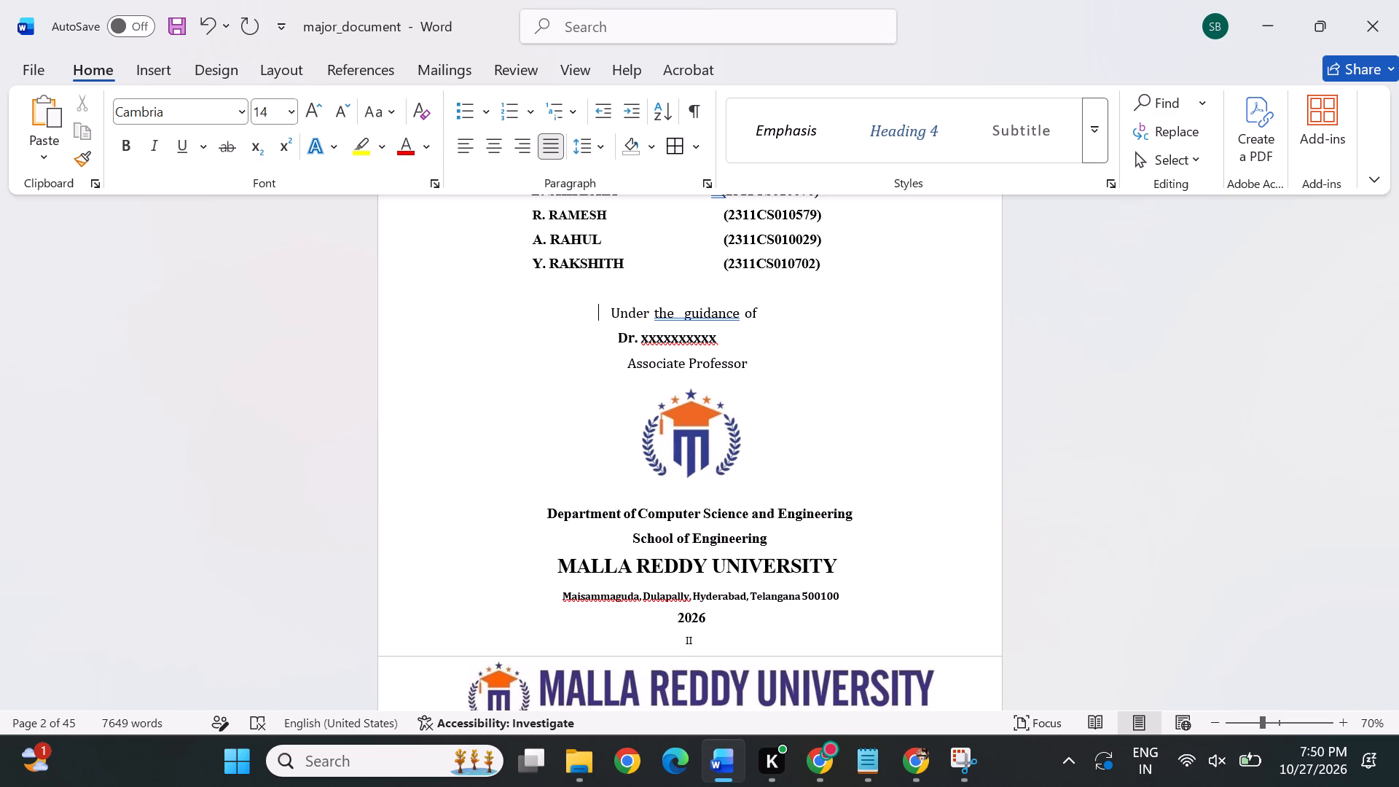
{"action": "scroll", "coordinate": [754, 536], "scroll_direction": "down", "scroll_amount": 2}
{"action": "scroll", "coordinate": [705, 583], "scroll_direction": "down", "scroll_amount": 1}
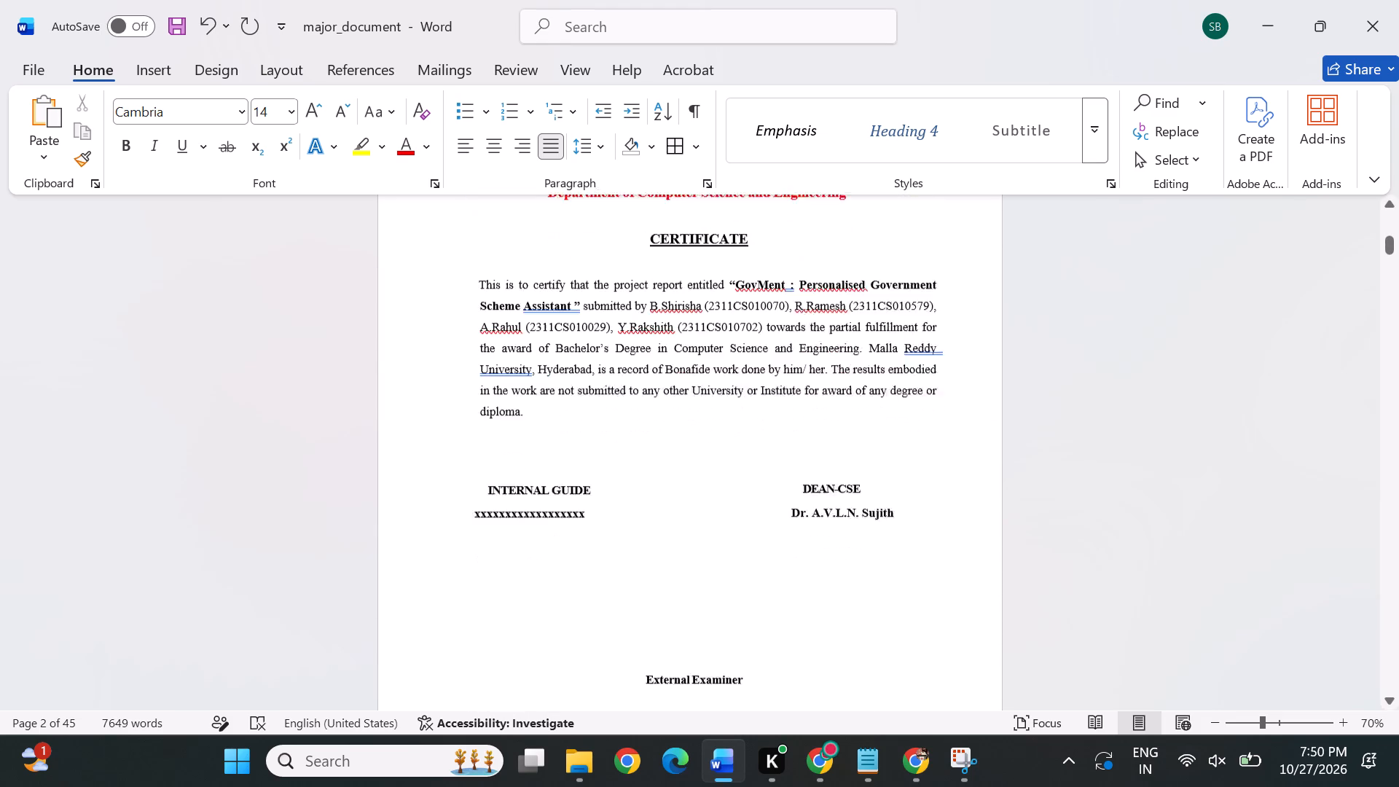
{"action": "scroll", "coordinate": [635, 490], "scroll_direction": "down", "scroll_amount": 1}
{"action": "scroll", "coordinate": [753, 442], "scroll_direction": "down", "scroll_amount": 1}
{"action": "scroll", "coordinate": [750, 535], "scroll_direction": "down", "scroll_amount": 1}
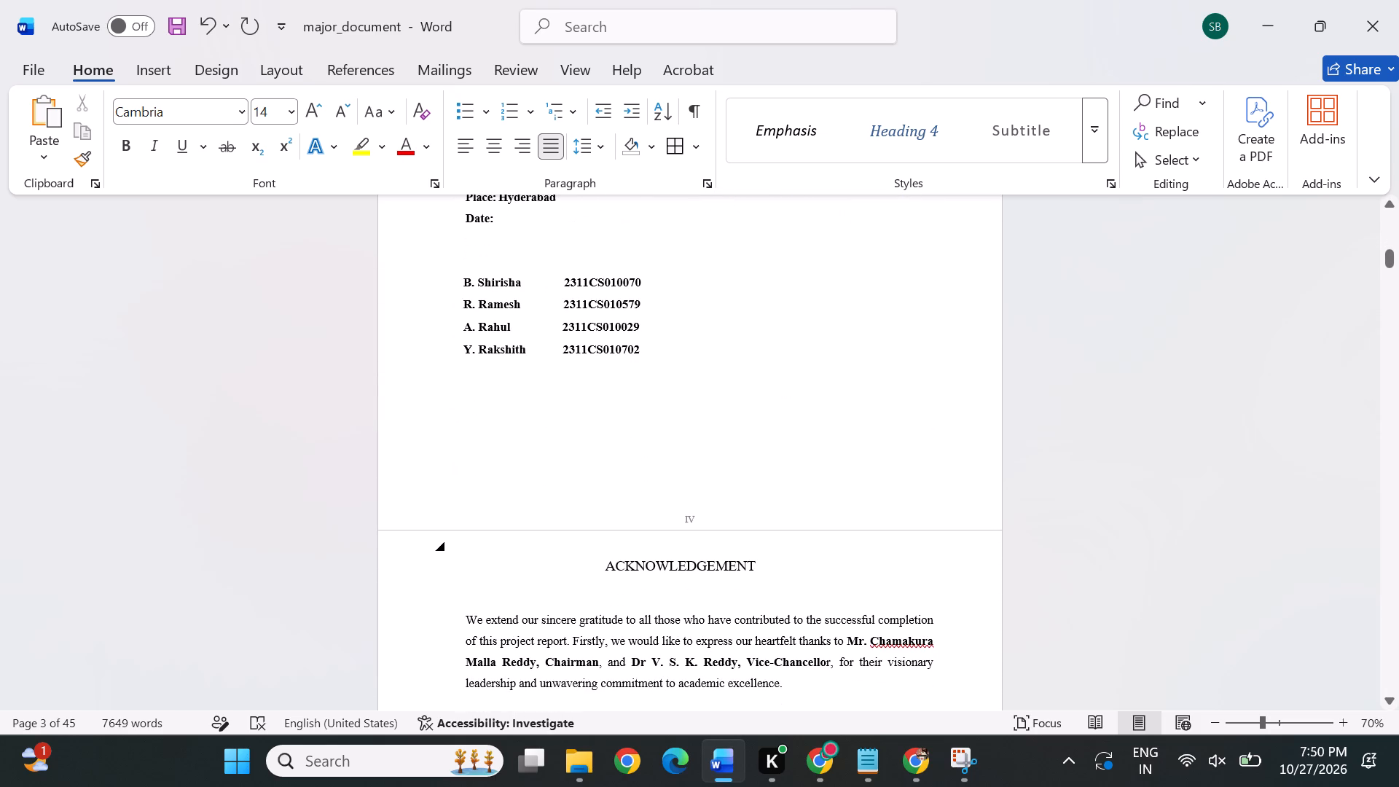
{"action": "scroll", "coordinate": [750, 535], "scroll_direction": "down", "scroll_amount": 1}
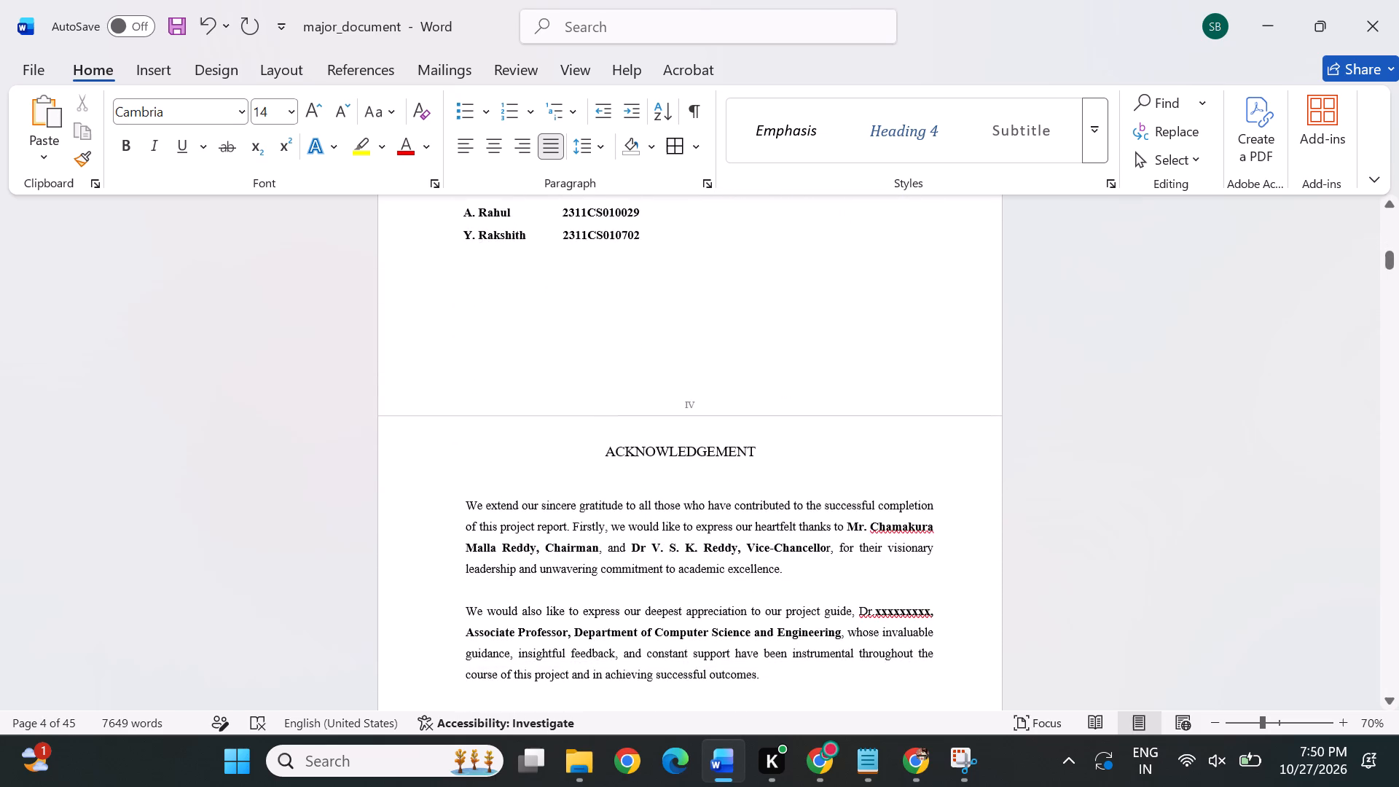
{"action": "scroll", "coordinate": [648, 492], "scroll_direction": "down", "scroll_amount": 2}
{"action": "scroll", "coordinate": [721, 512], "scroll_direction": "down", "scroll_amount": 1}
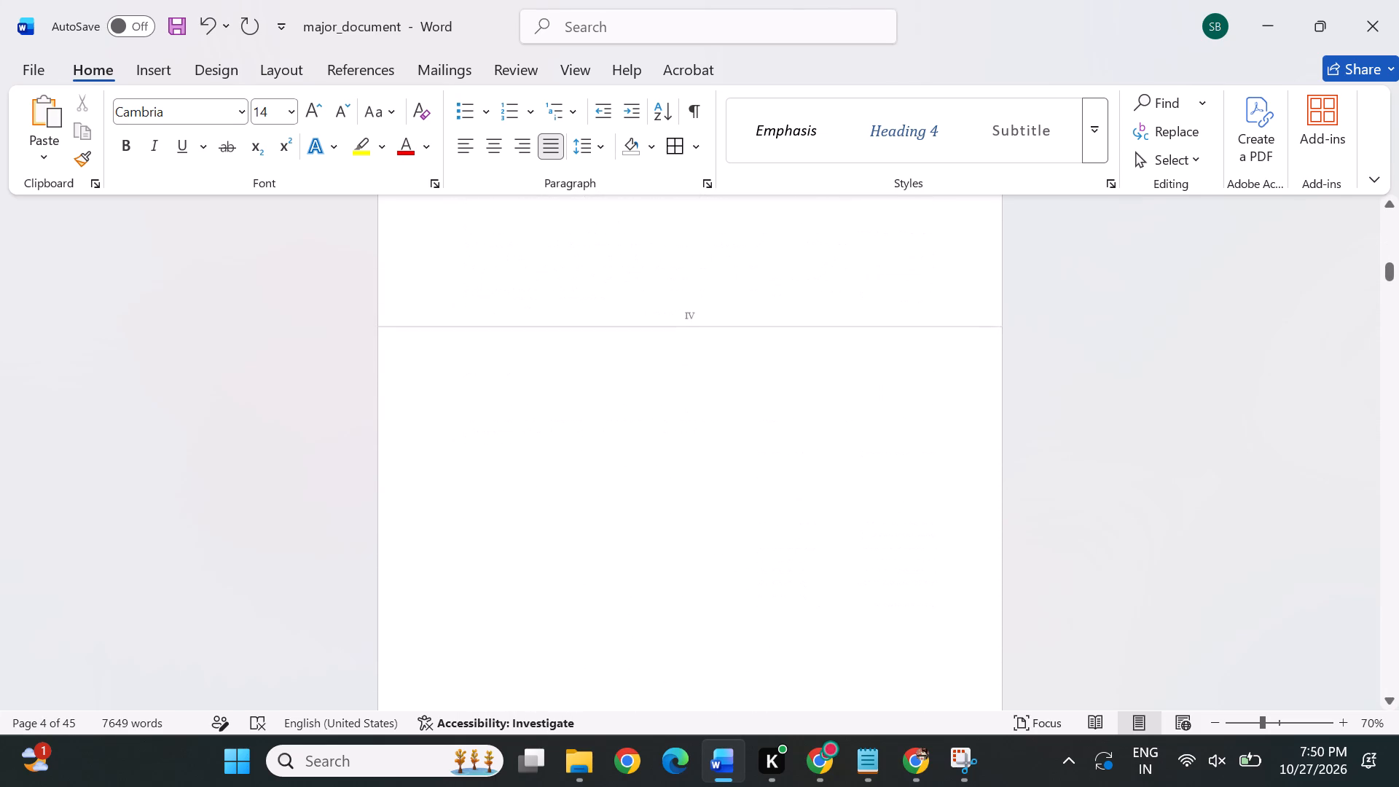
{"action": "scroll", "coordinate": [769, 453], "scroll_direction": "down", "scroll_amount": 2}
{"action": "scroll", "coordinate": [683, 431], "scroll_direction": "up", "scroll_amount": 1}
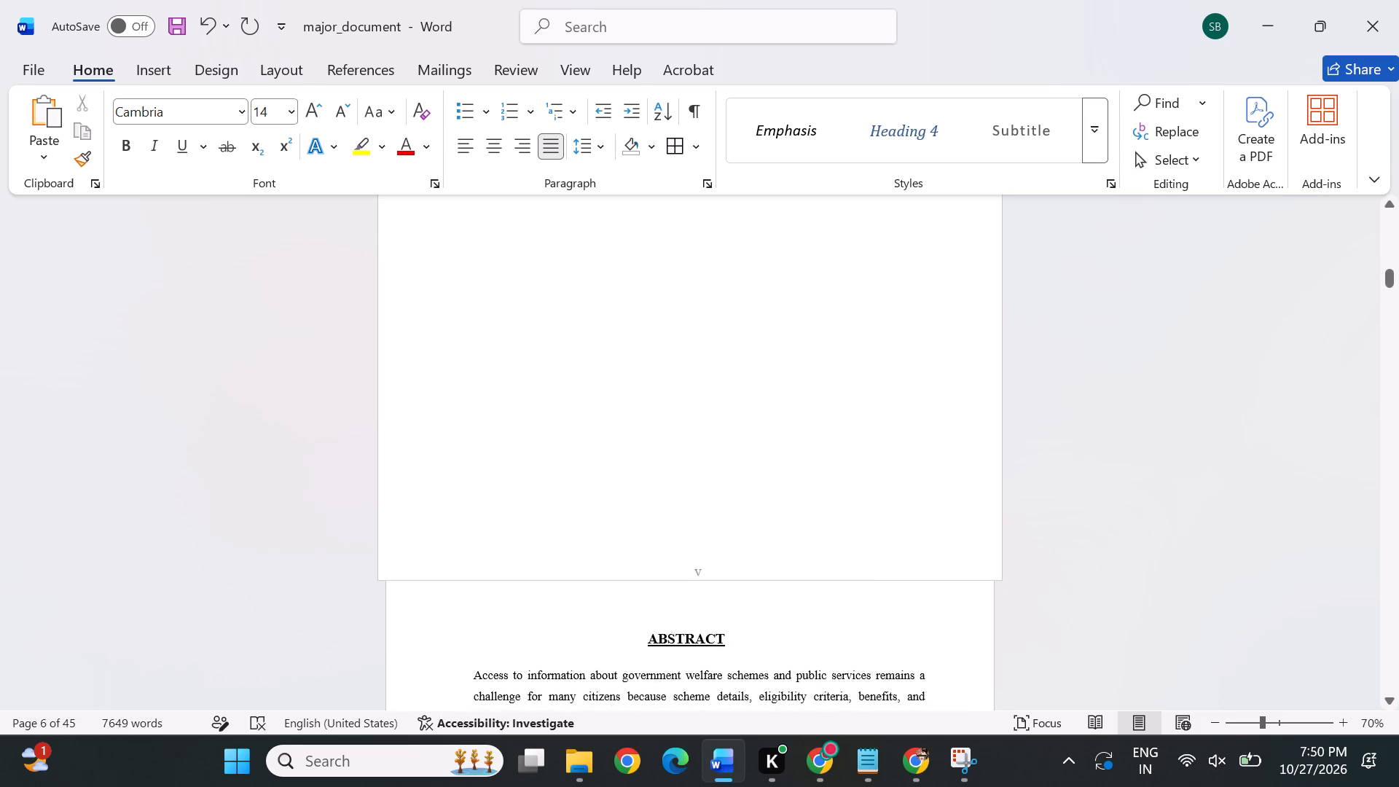
{"action": "scroll", "coordinate": [683, 431], "scroll_direction": "up", "scroll_amount": 1}
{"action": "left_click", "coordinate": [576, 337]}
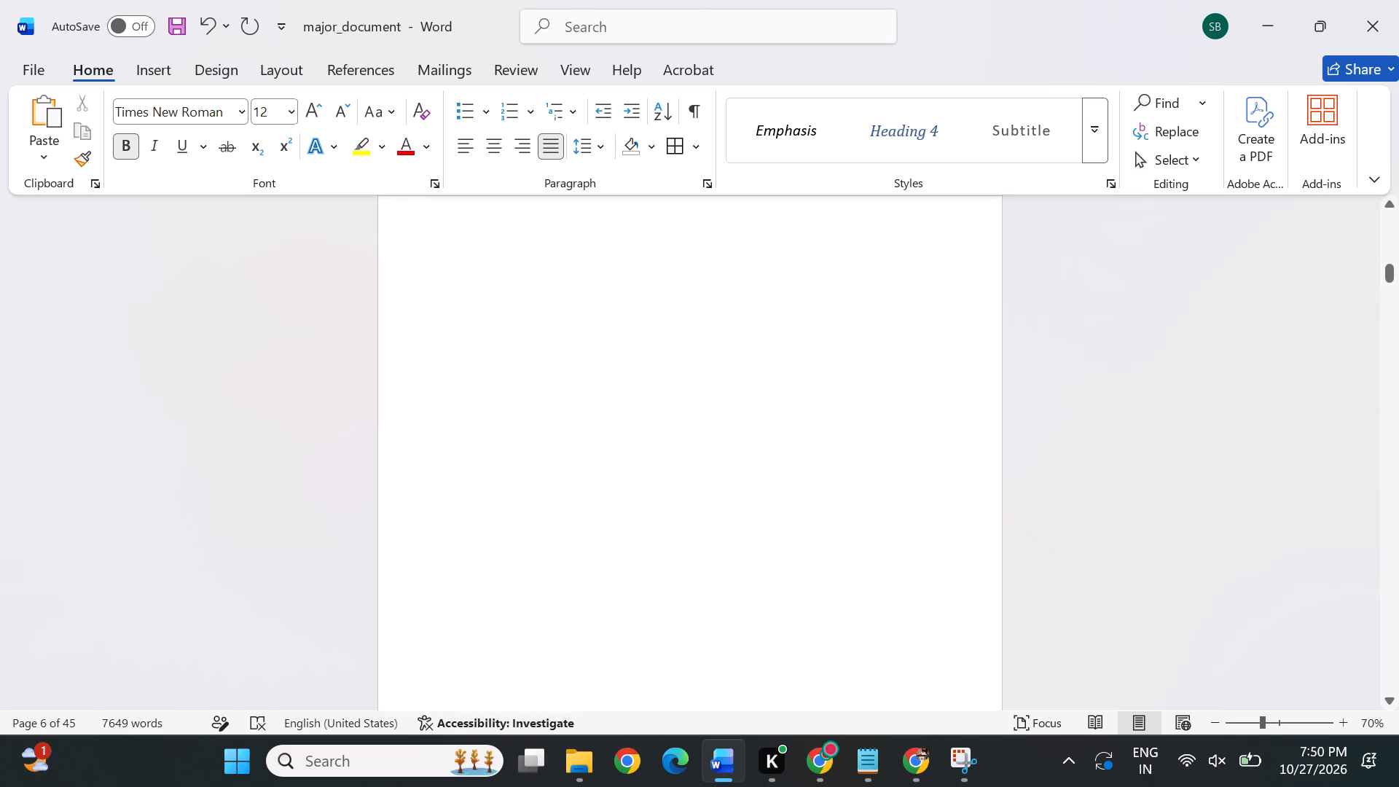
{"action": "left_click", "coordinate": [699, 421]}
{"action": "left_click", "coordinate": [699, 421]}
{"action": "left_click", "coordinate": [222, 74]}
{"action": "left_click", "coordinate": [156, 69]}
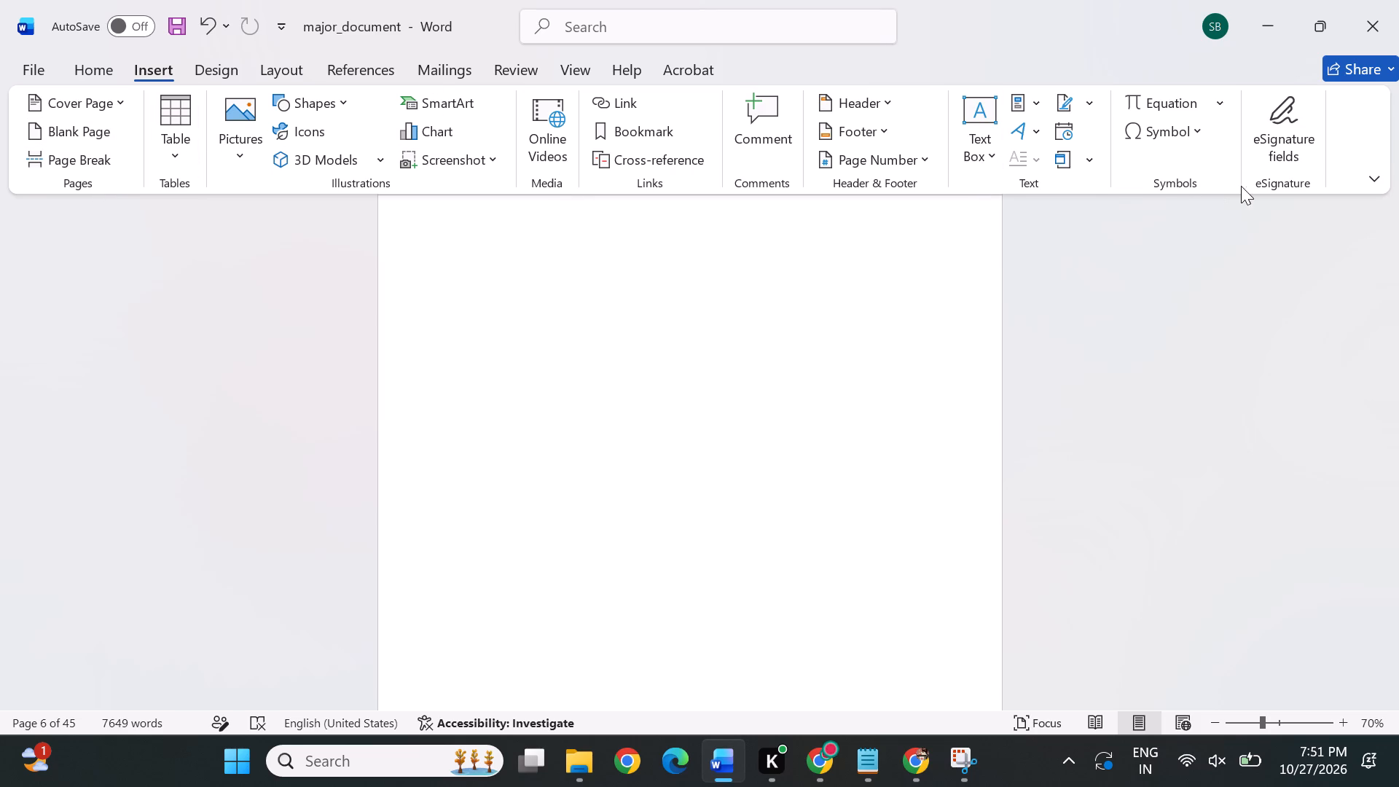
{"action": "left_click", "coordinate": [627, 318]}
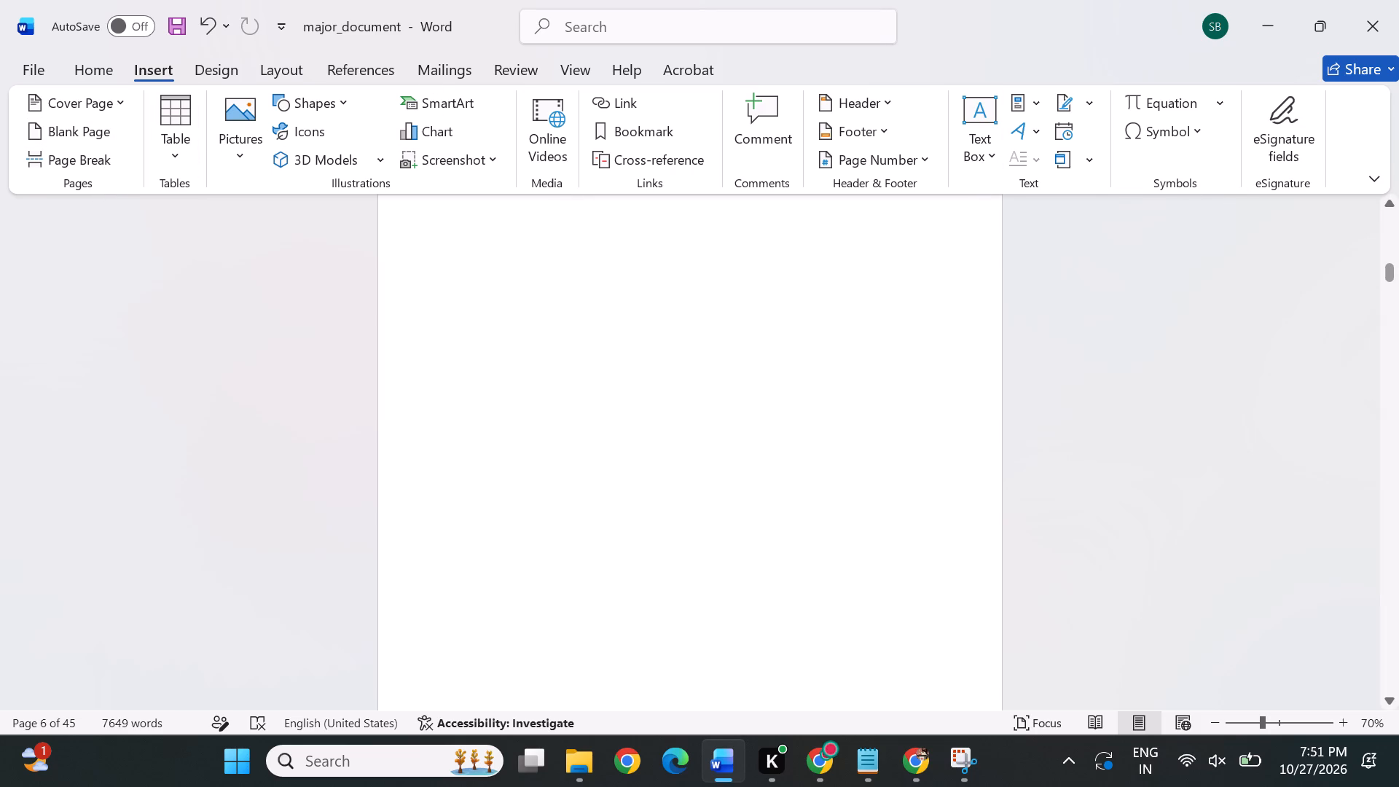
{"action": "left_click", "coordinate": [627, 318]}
Review the abstract page and the Chapter 1 and Chapter 2 entries in the table of contents.
{"action": "scroll", "coordinate": [649, 404], "scroll_direction": "down", "scroll_amount": 2}
{"action": "scroll", "coordinate": [696, 449], "scroll_direction": "down", "scroll_amount": 1}
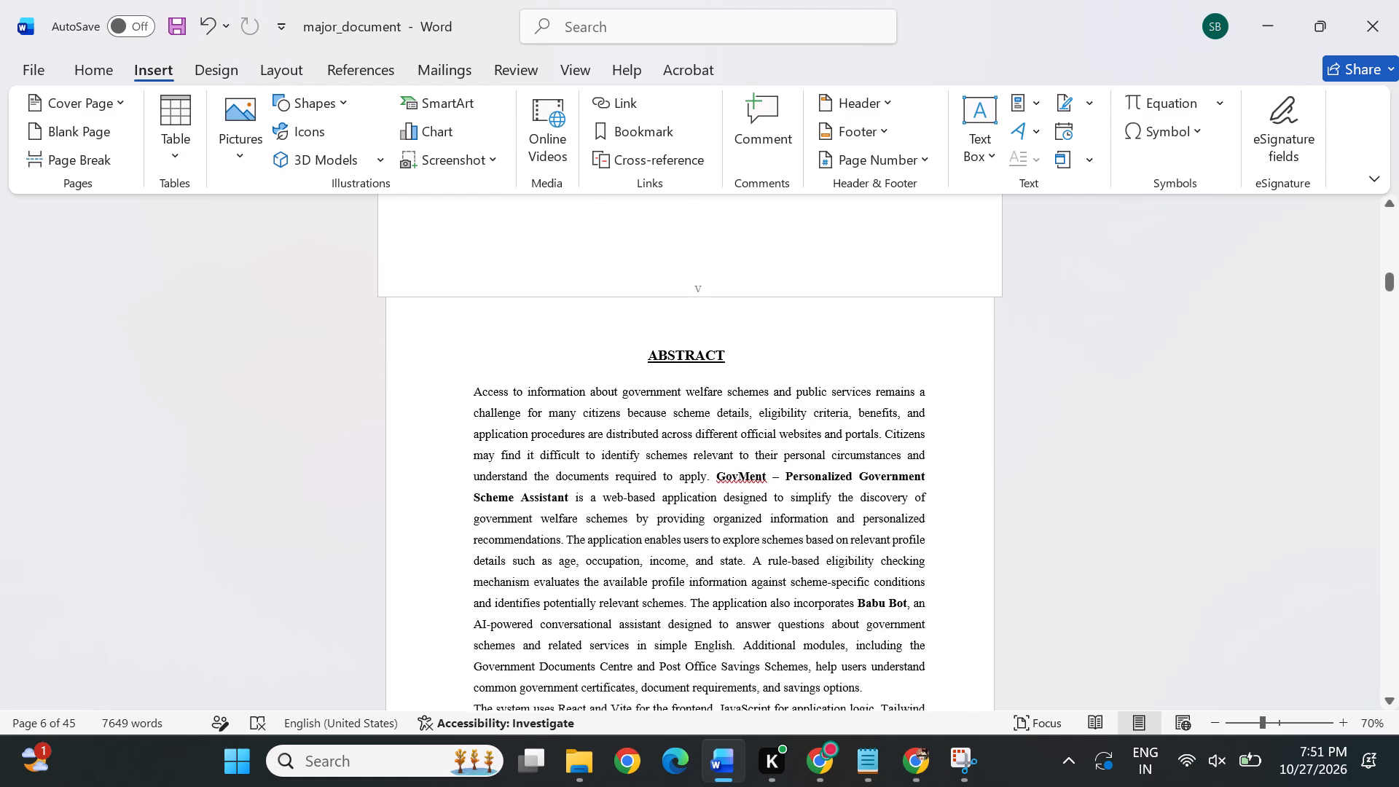
{"action": "scroll", "coordinate": [726, 417], "scroll_direction": "down", "scroll_amount": 2}
{"action": "scroll", "coordinate": [793, 491], "scroll_direction": "down", "scroll_amount": 1}
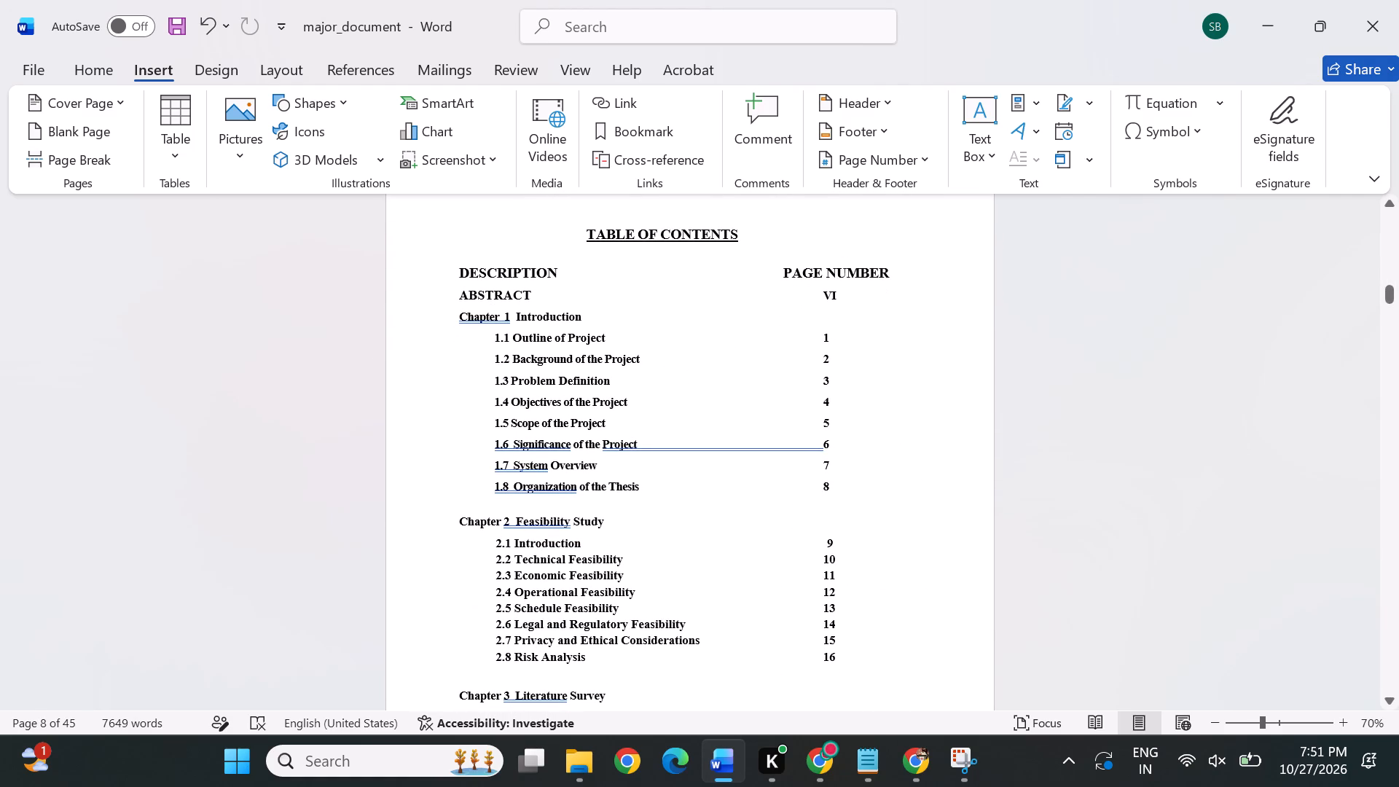
{"action": "scroll", "coordinate": [818, 490], "scroll_direction": "up", "scroll_amount": 1}
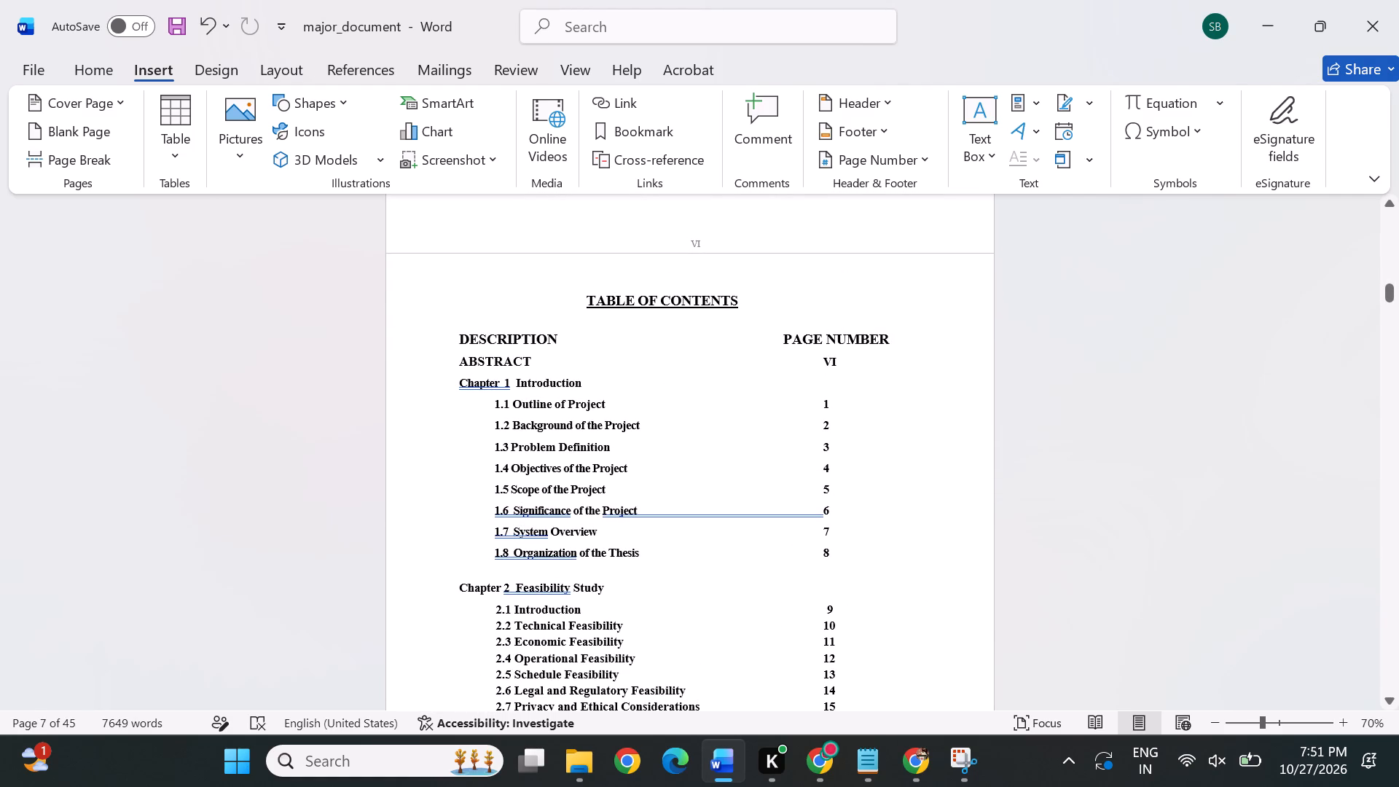
{"action": "scroll", "coordinate": [676, 358], "scroll_direction": "down", "scroll_amount": 1}
{"action": "scroll", "coordinate": [676, 358], "scroll_direction": "up", "scroll_amount": 1}
{"action": "scroll", "coordinate": [676, 358], "scroll_direction": "down", "scroll_amount": 1}
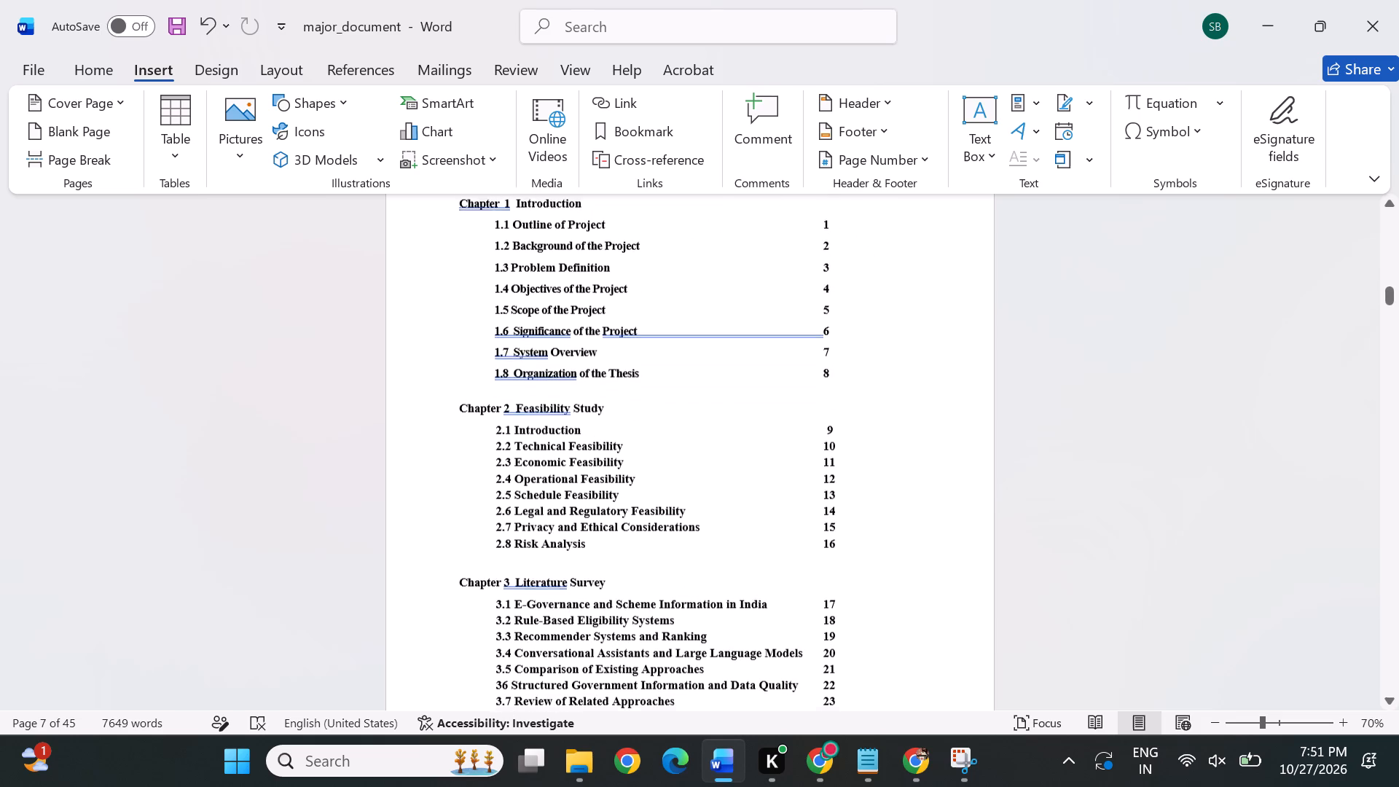
Check the remaining table of contents entries and page numbers from Chapter 3 through the references and appendices.
{"action": "scroll", "coordinate": [676, 358], "scroll_direction": "down", "scroll_amount": 1}
{"action": "scroll", "coordinate": [718, 450], "scroll_direction": "down", "scroll_amount": 1}
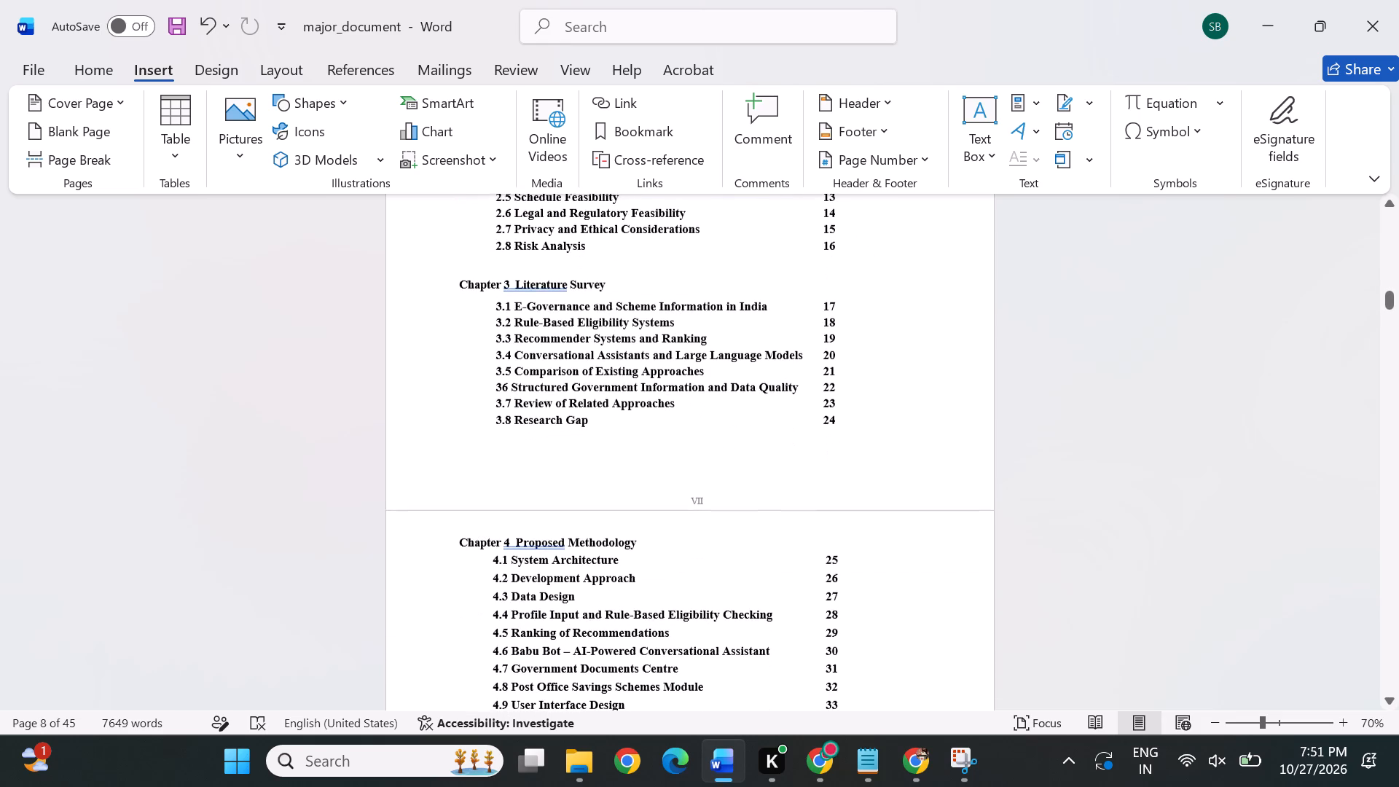
{"action": "scroll", "coordinate": [678, 461], "scroll_direction": "down", "scroll_amount": 1}
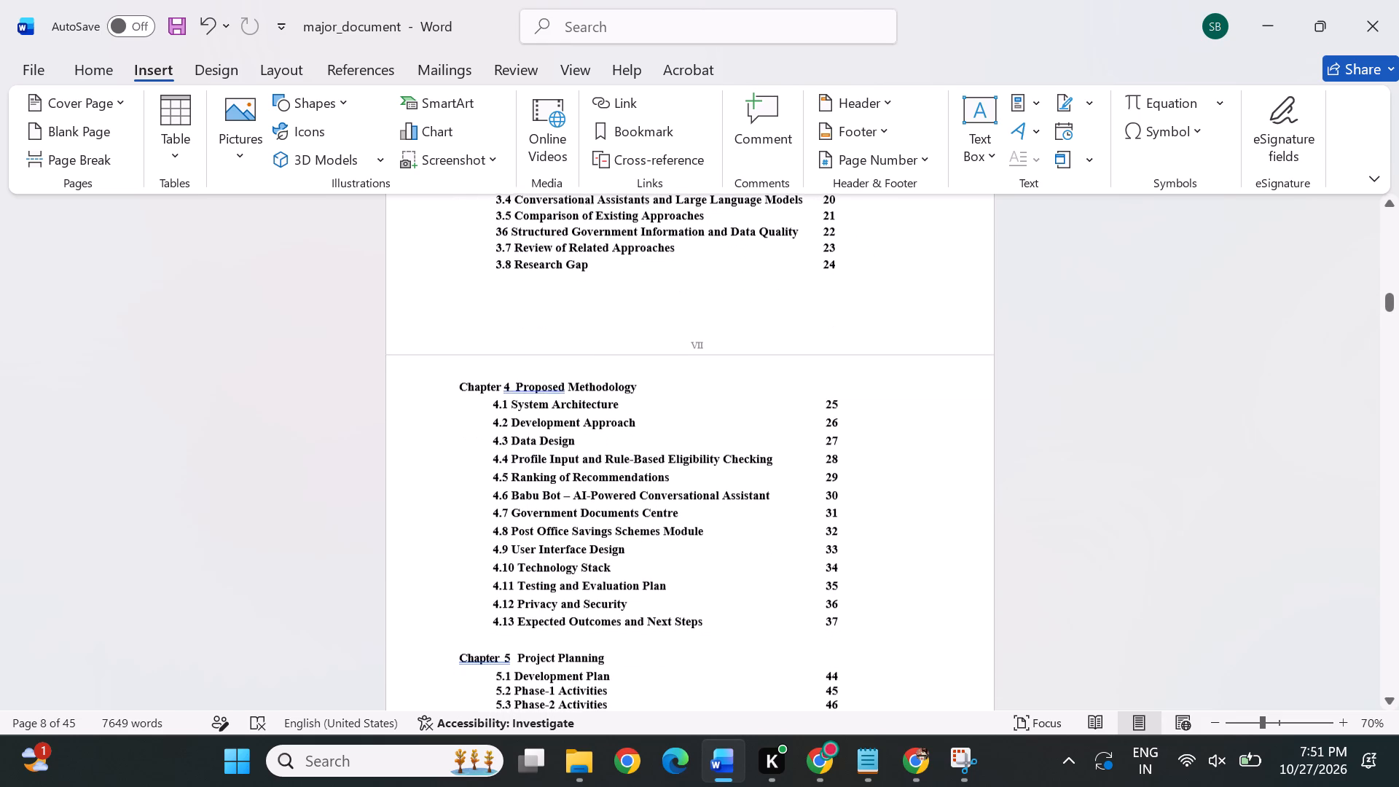
{"action": "scroll", "coordinate": [686, 569], "scroll_direction": "down", "scroll_amount": 1}
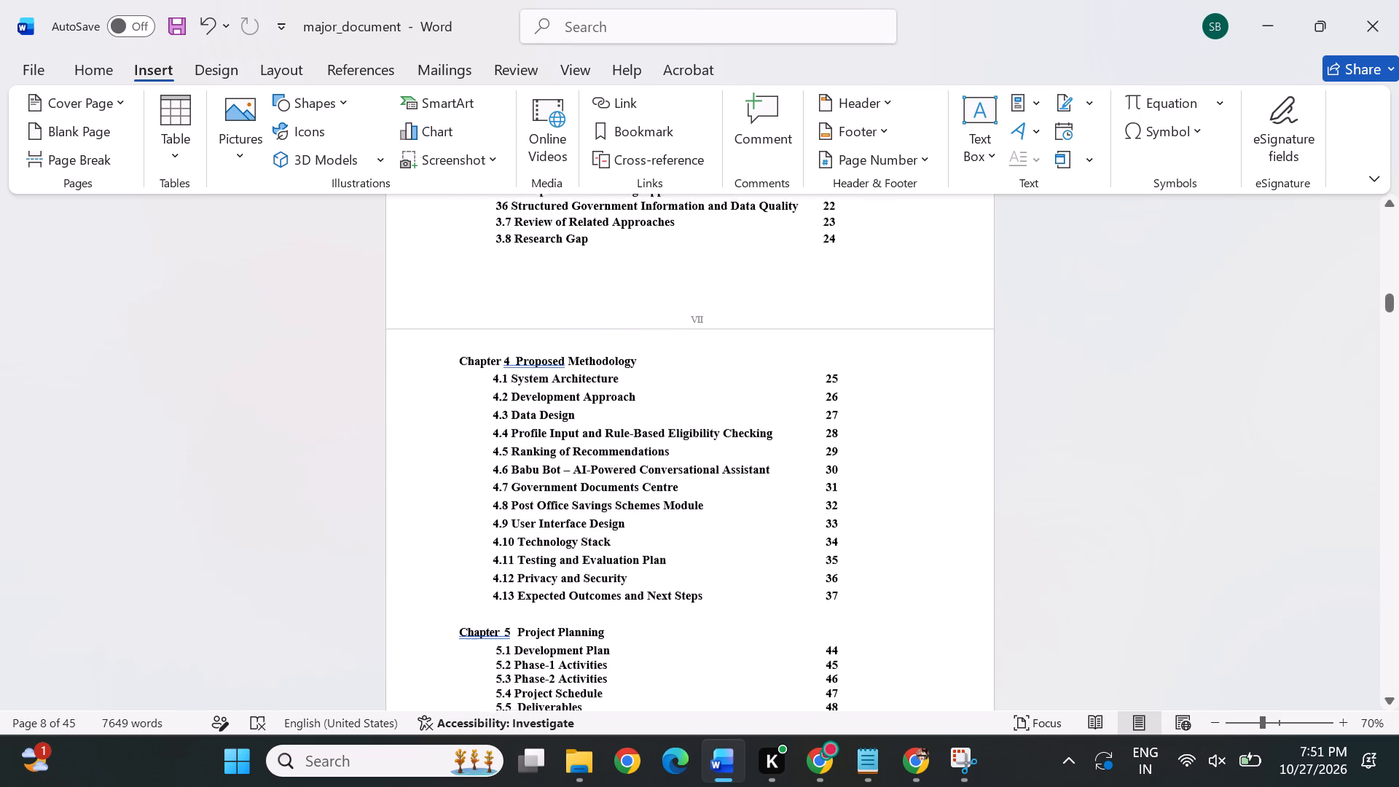
{"action": "scroll", "coordinate": [686, 569], "scroll_direction": "down", "scroll_amount": 1}
{"action": "scroll", "coordinate": [746, 579], "scroll_direction": "down", "scroll_amount": 1}
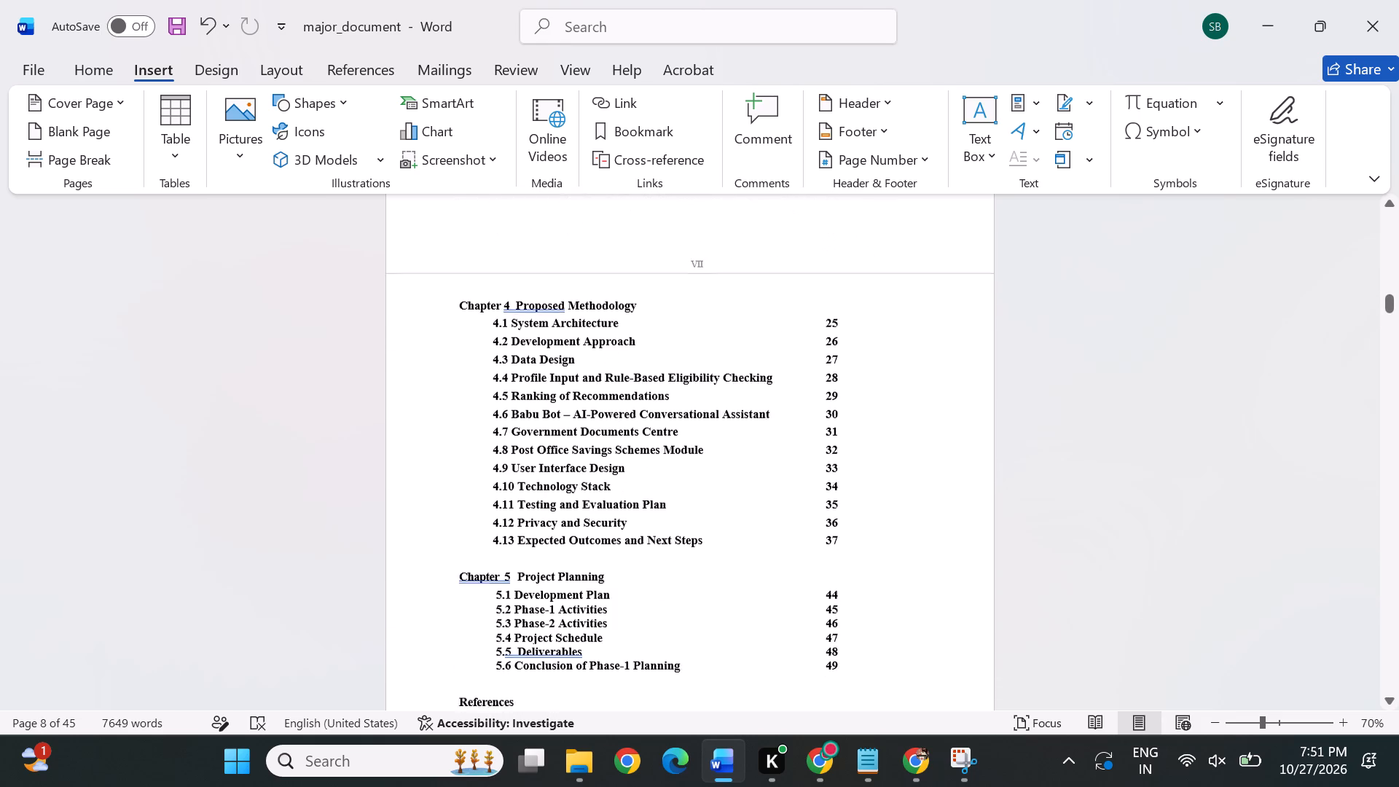
{"action": "scroll", "coordinate": [746, 579], "scroll_direction": "down", "scroll_amount": 1}
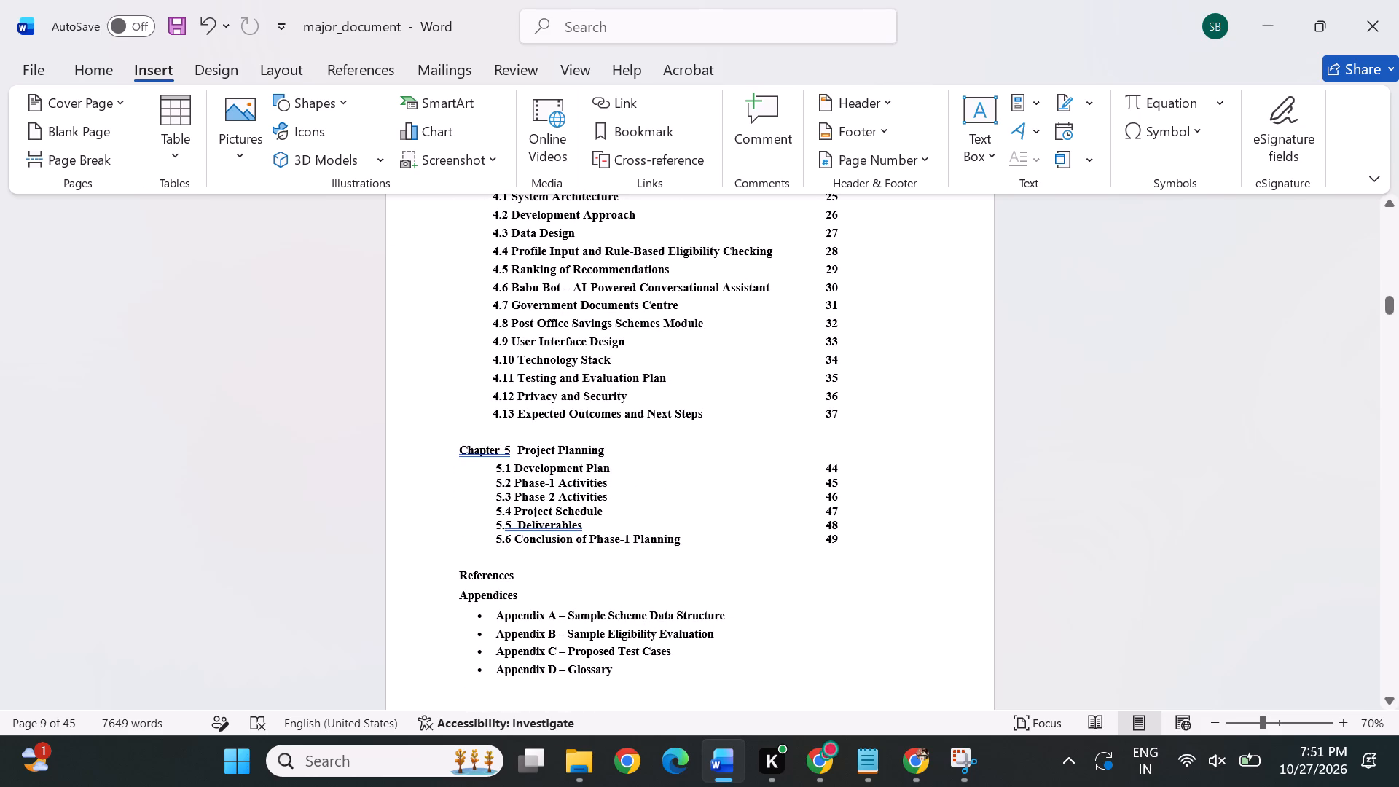
{"action": "scroll", "coordinate": [603, 440], "scroll_direction": "up", "scroll_amount": 1}
{"action": "scroll", "coordinate": [608, 514], "scroll_direction": "down", "scroll_amount": 1}
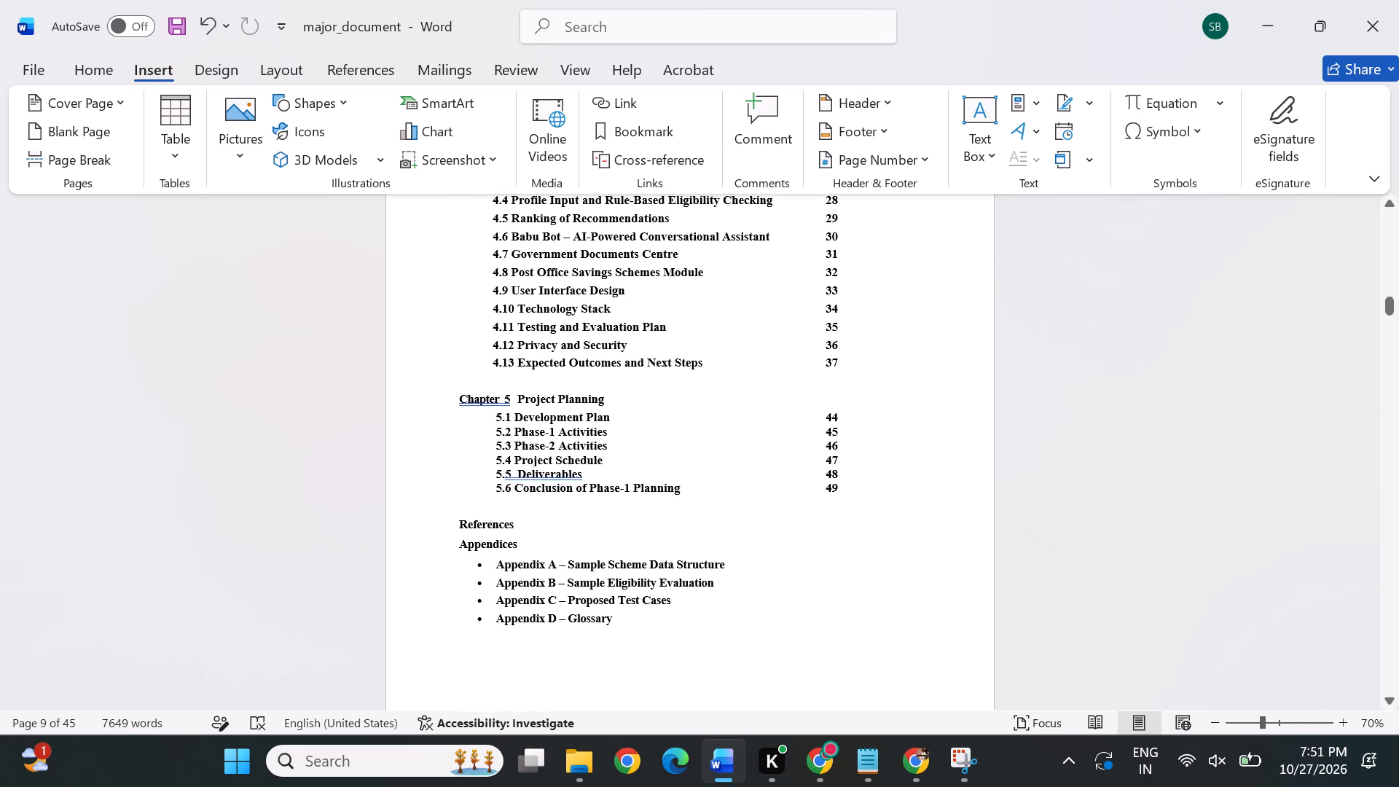
{"action": "scroll", "coordinate": [667, 512], "scroll_direction": "down", "scroll_amount": 1}
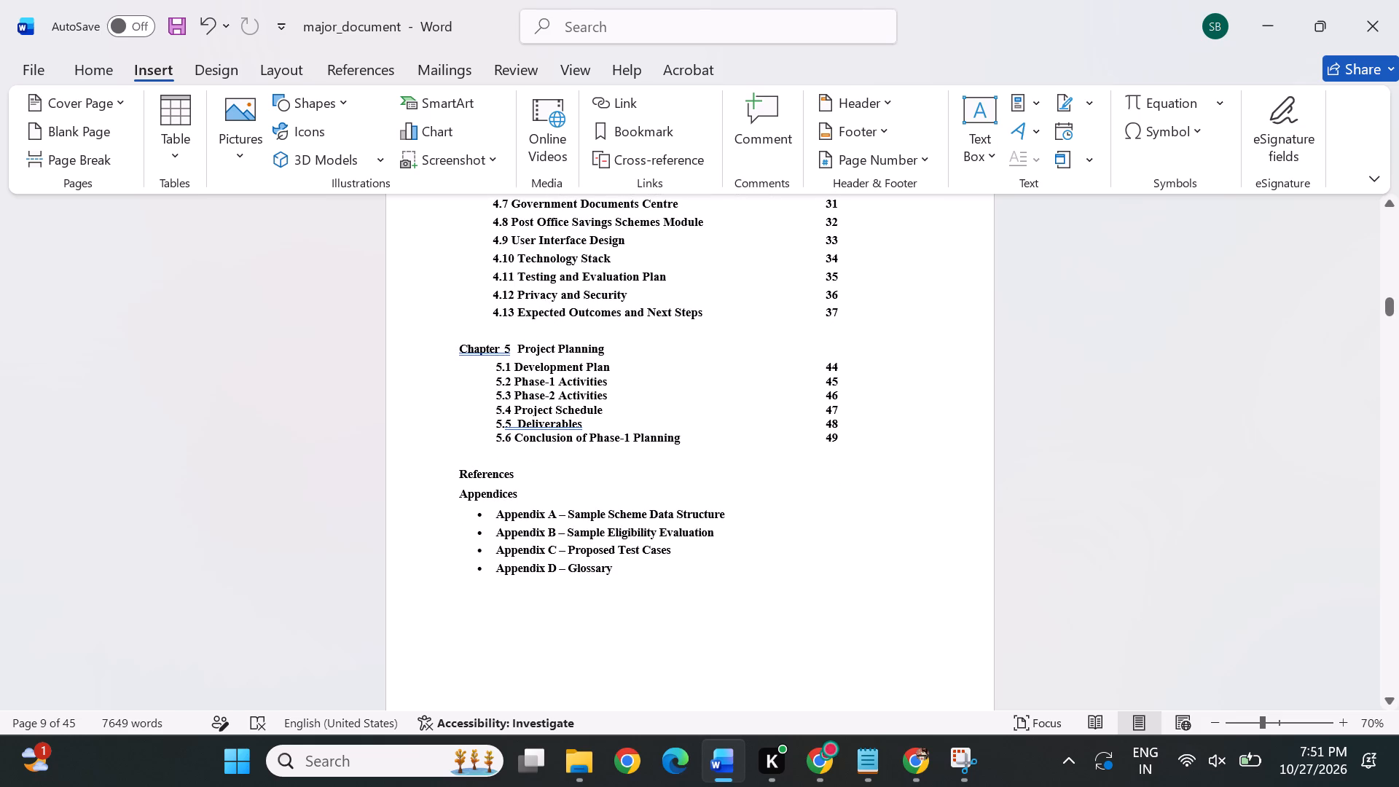
{"action": "scroll", "coordinate": [755, 462], "scroll_direction": "up", "scroll_amount": 1}
{"action": "scroll", "coordinate": [718, 412], "scroll_direction": "up", "scroll_amount": 1}
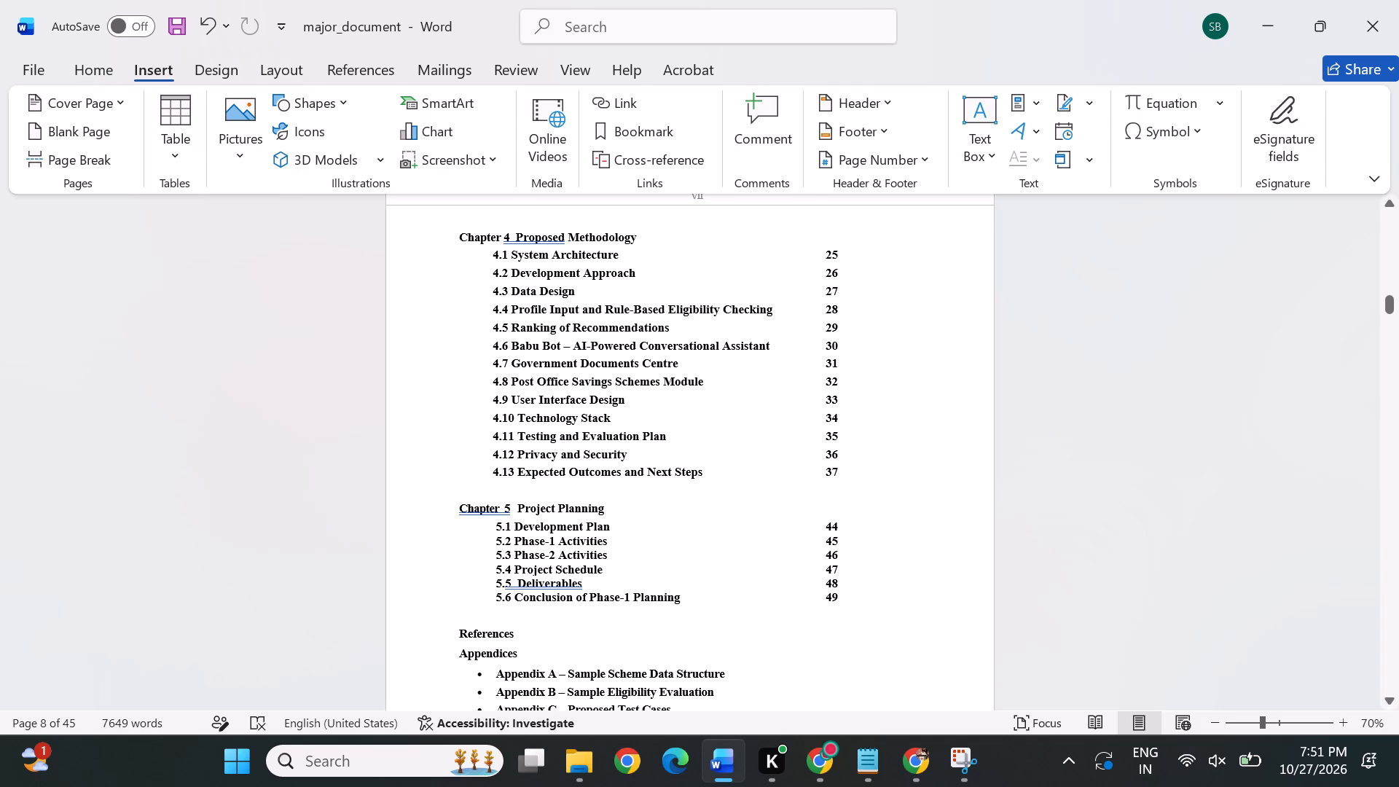
{"action": "left_click", "coordinate": [899, 762]}
{"action": "left_click", "coordinate": [729, 500]}
{"action": "left_click", "coordinate": [538, 0]}
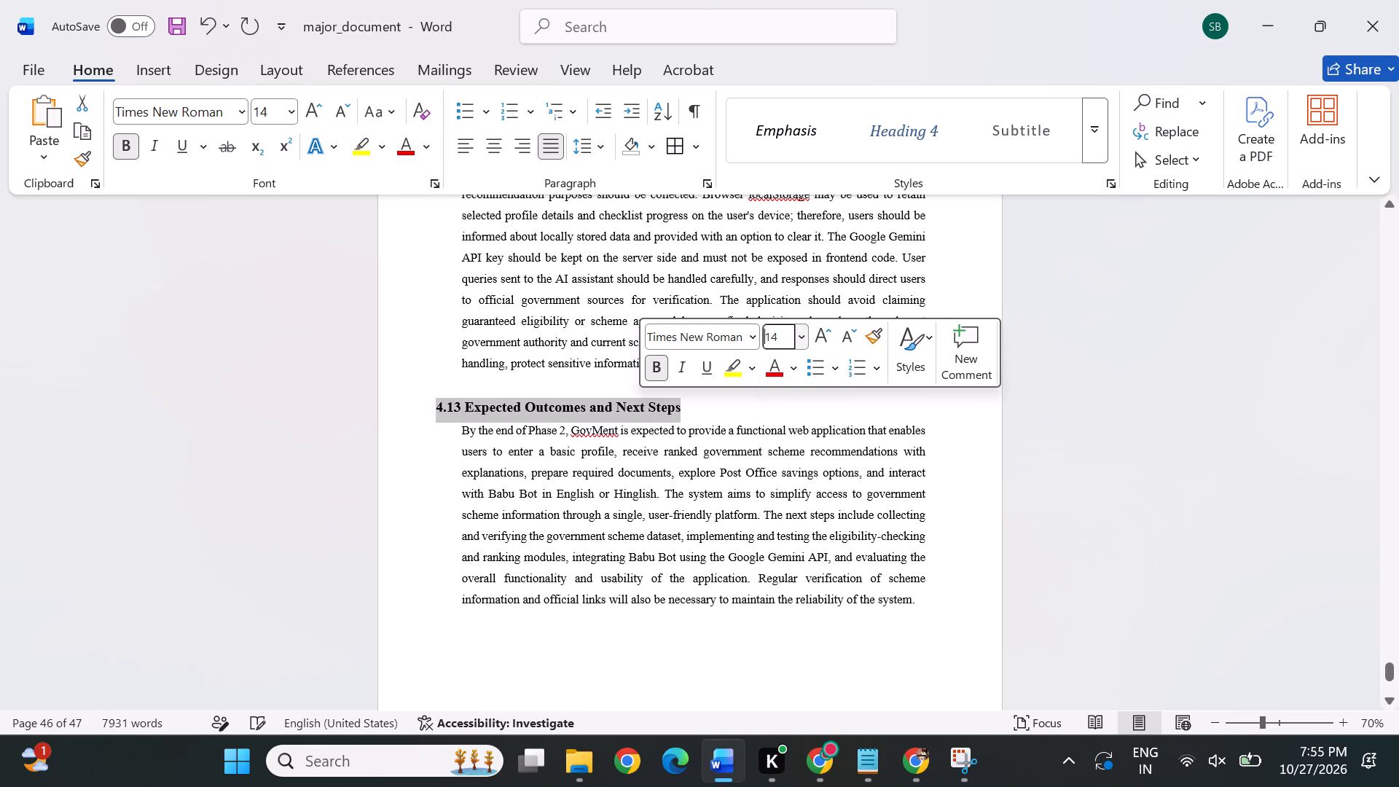
Set the "4.12 Privacy and Security" heading to font size 14 and save the document.
{"action": "scroll", "coordinate": [641, 463], "scroll_direction": "up", "scroll_amount": 1}
{"action": "left_click_drag", "start_coordinate": [589, 326], "coordinate": [426, 323]}
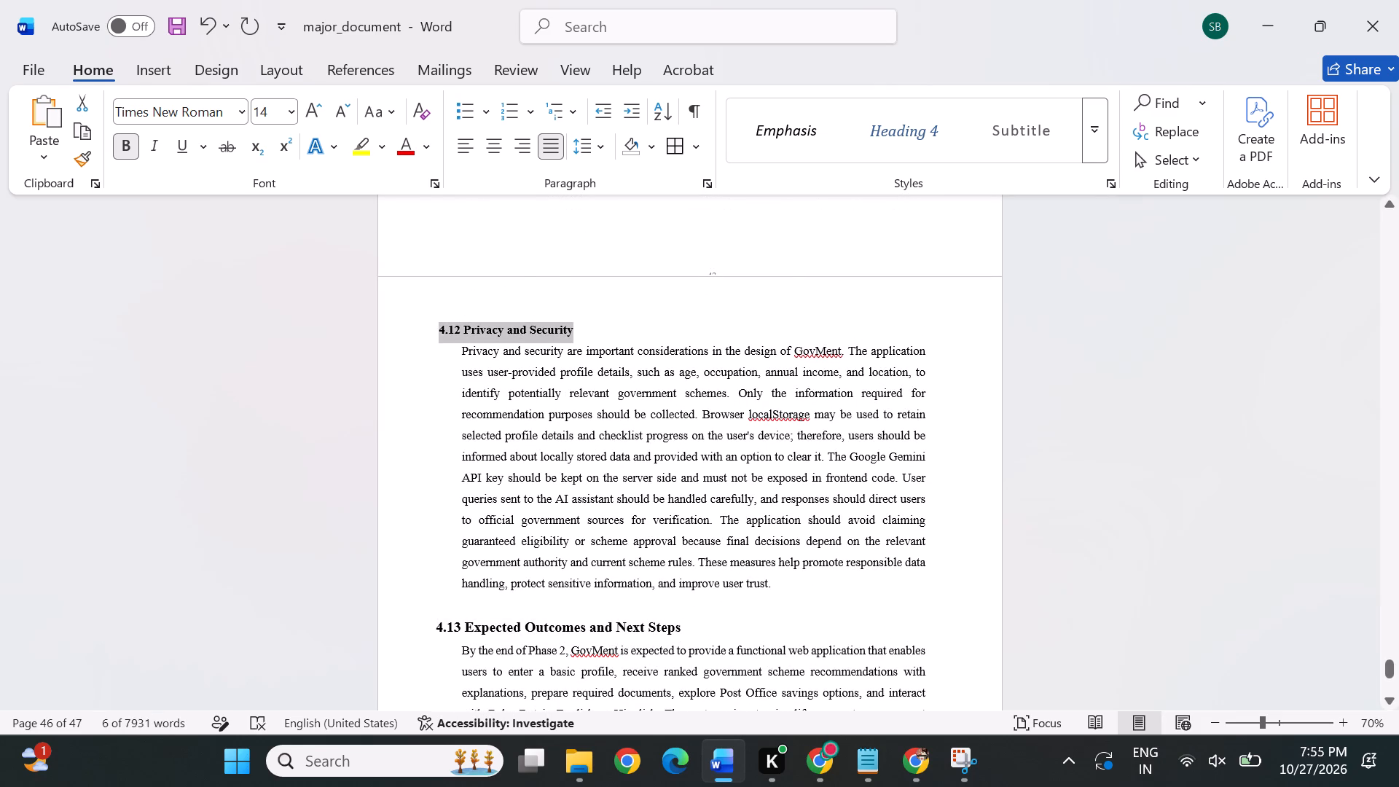
{"action": "left_click_drag", "start_coordinate": [426, 323], "coordinate": [425, 323]}
{"action": "left_click", "coordinate": [589, 245]}
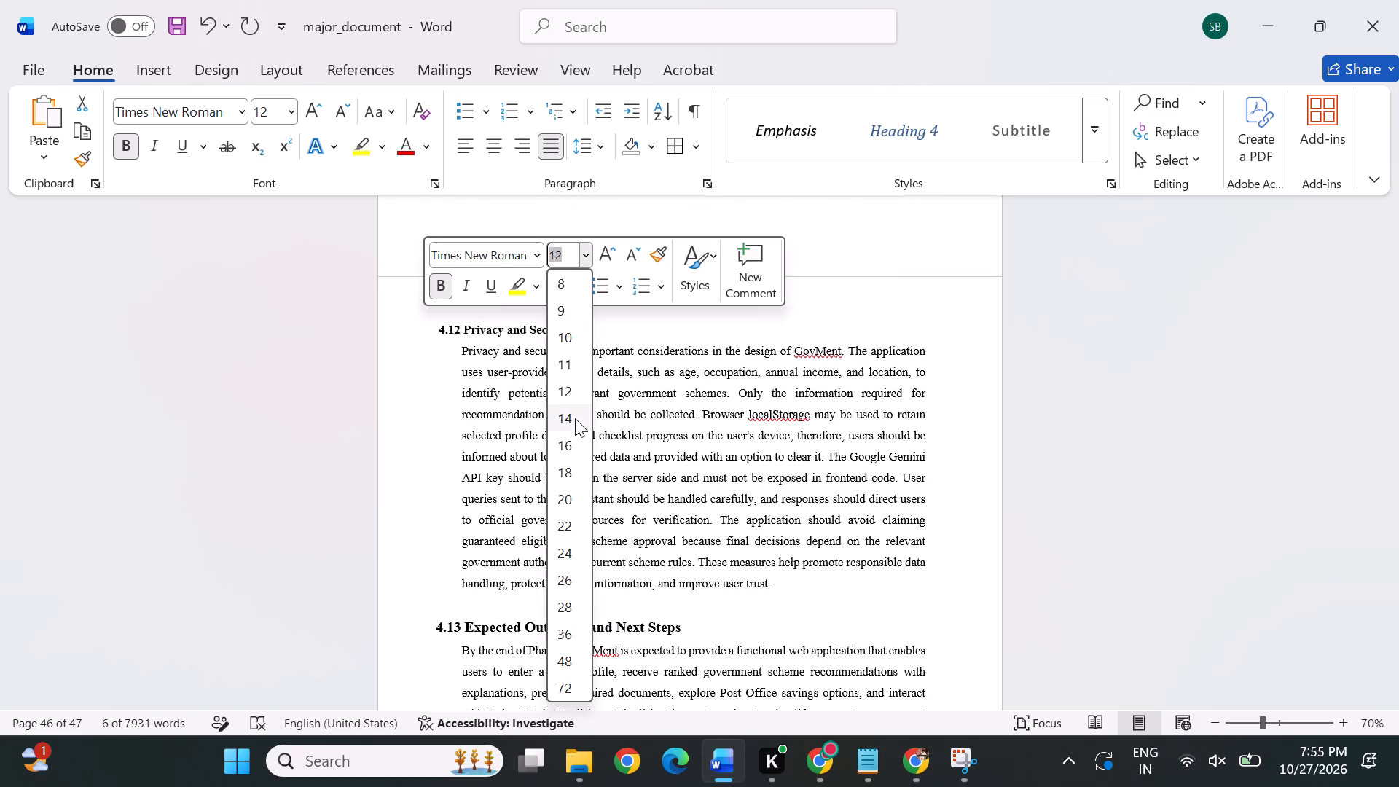
{"action": "left_click", "coordinate": [575, 418]}
{"action": "left_click", "coordinate": [270, 364]}
{"action": "key", "text": "ctrl+s"}
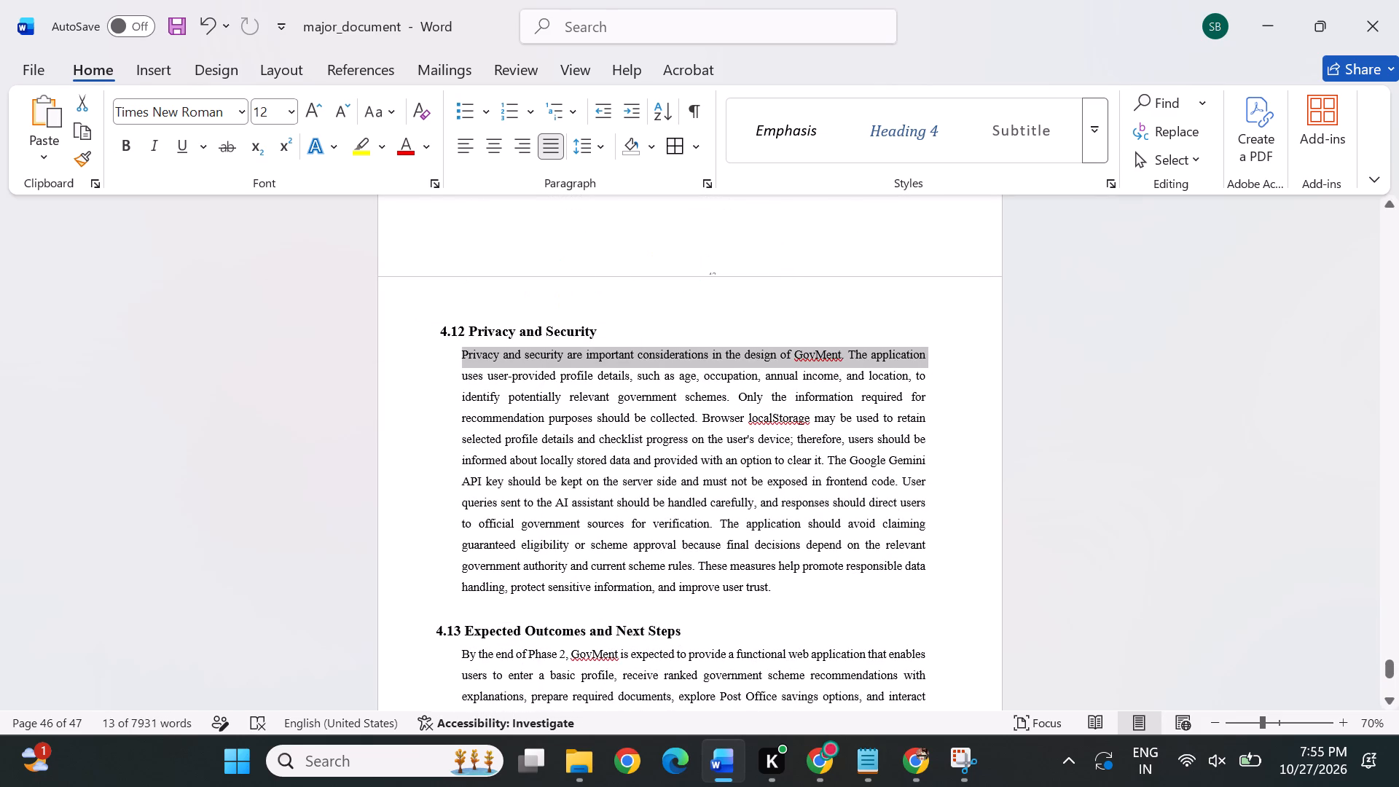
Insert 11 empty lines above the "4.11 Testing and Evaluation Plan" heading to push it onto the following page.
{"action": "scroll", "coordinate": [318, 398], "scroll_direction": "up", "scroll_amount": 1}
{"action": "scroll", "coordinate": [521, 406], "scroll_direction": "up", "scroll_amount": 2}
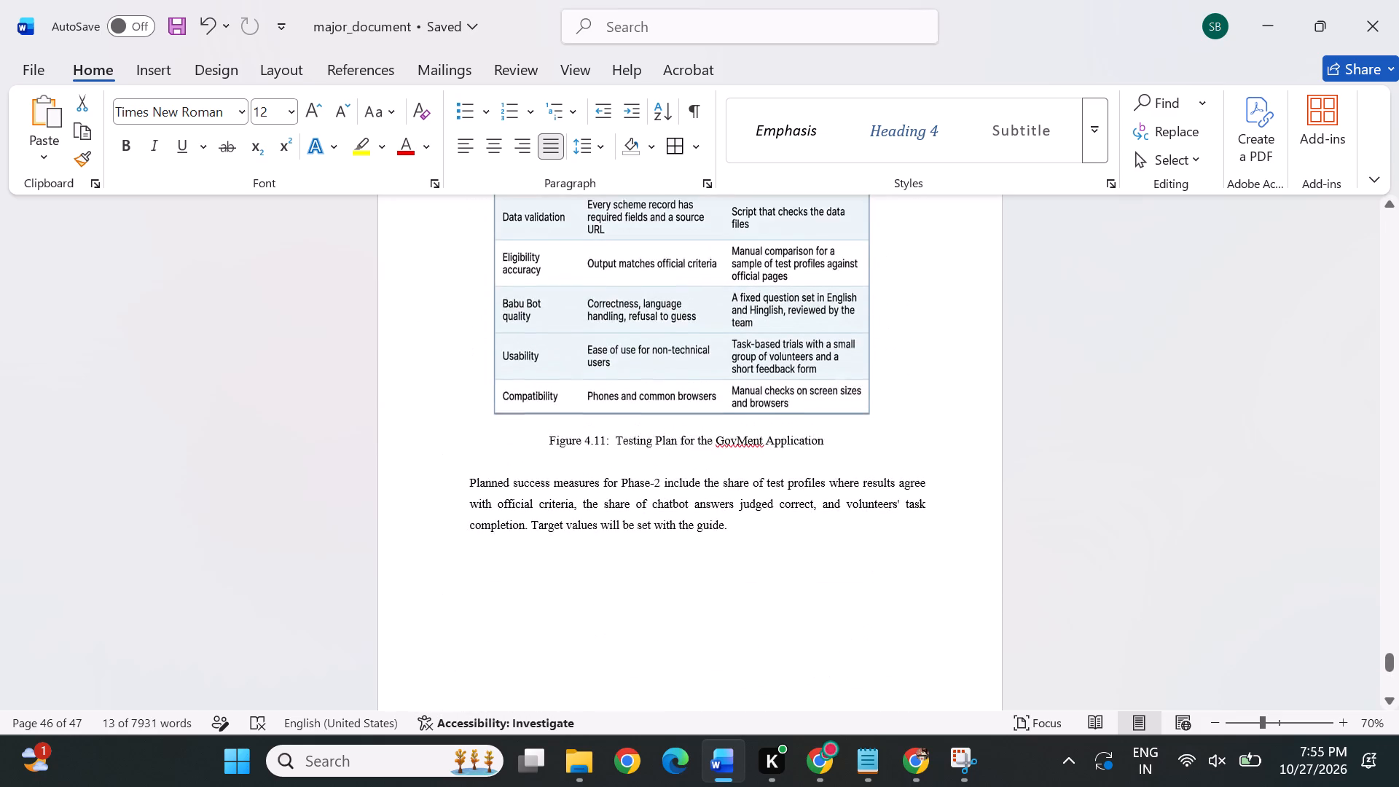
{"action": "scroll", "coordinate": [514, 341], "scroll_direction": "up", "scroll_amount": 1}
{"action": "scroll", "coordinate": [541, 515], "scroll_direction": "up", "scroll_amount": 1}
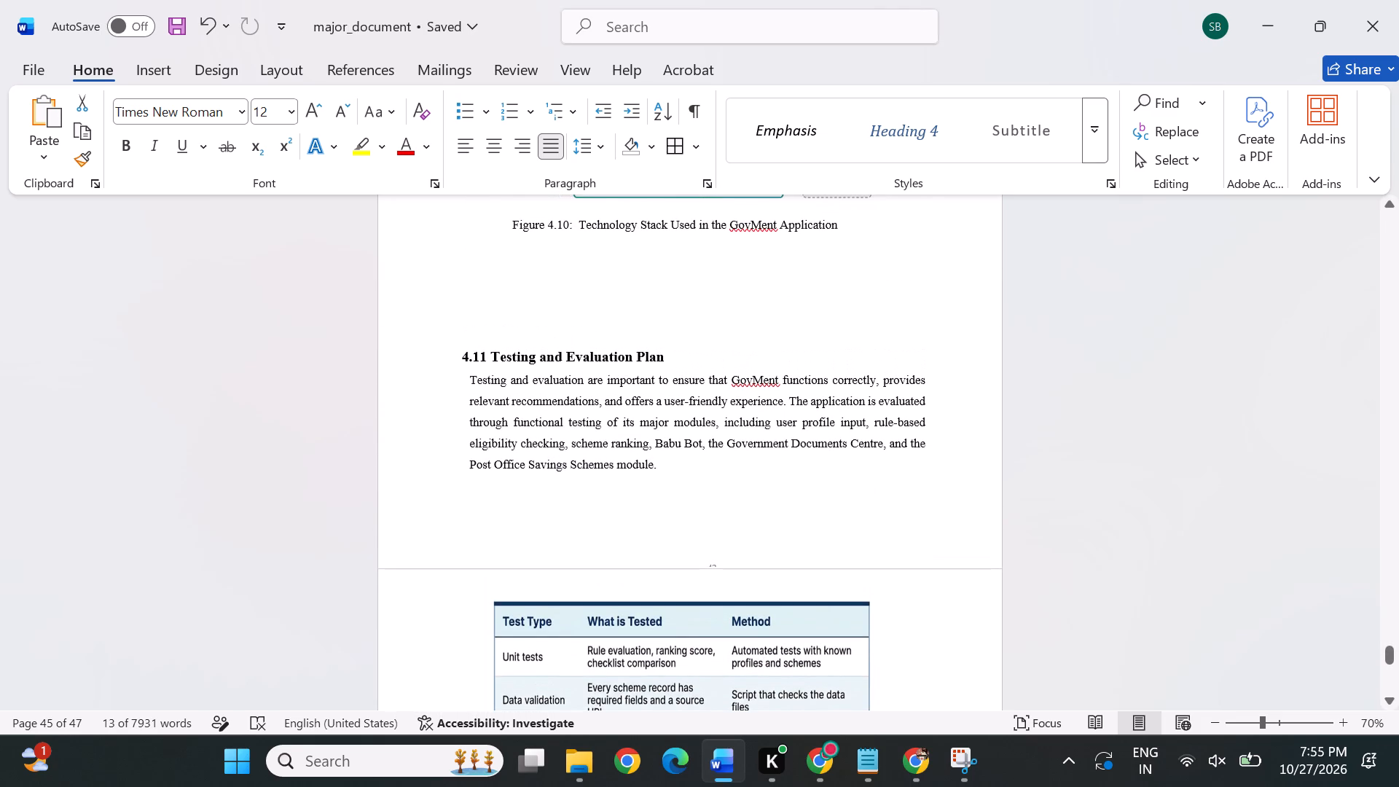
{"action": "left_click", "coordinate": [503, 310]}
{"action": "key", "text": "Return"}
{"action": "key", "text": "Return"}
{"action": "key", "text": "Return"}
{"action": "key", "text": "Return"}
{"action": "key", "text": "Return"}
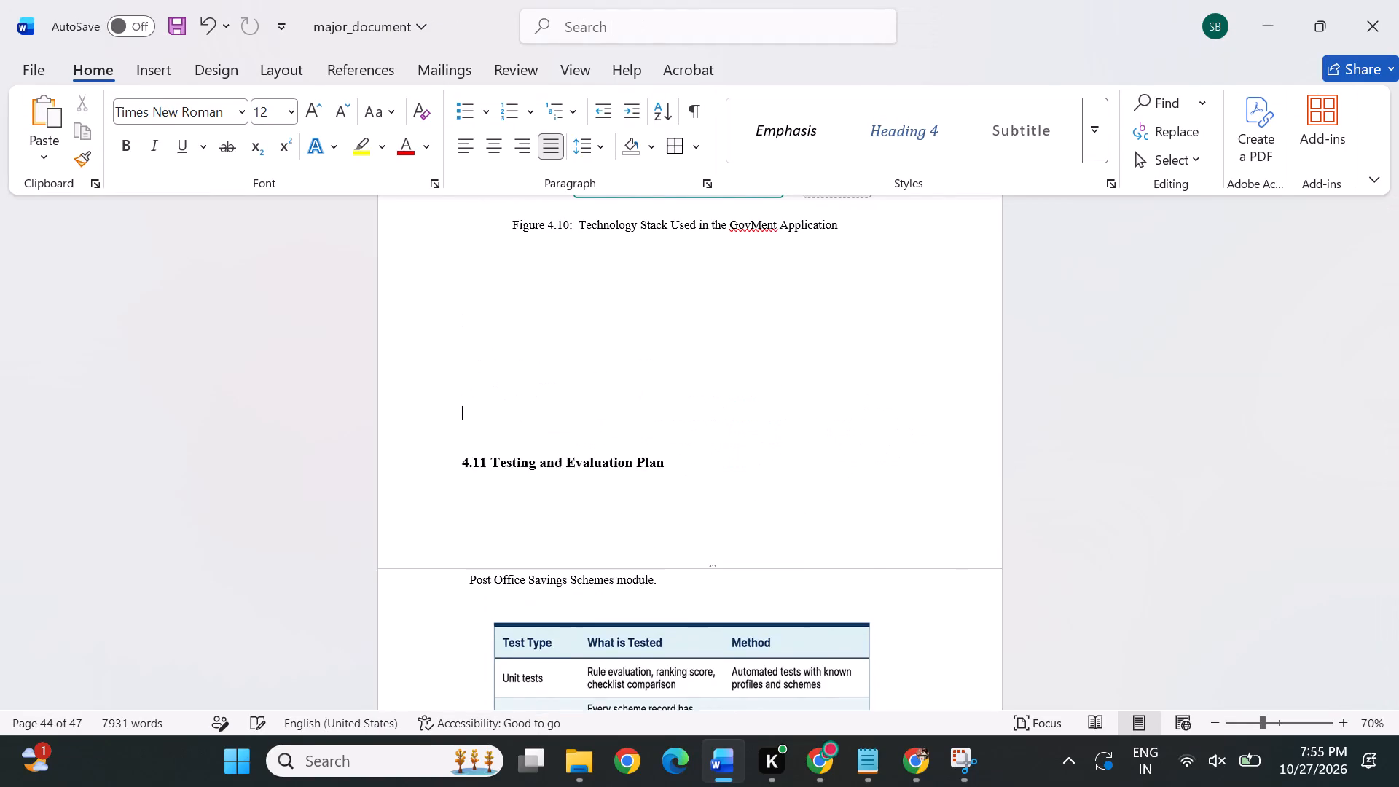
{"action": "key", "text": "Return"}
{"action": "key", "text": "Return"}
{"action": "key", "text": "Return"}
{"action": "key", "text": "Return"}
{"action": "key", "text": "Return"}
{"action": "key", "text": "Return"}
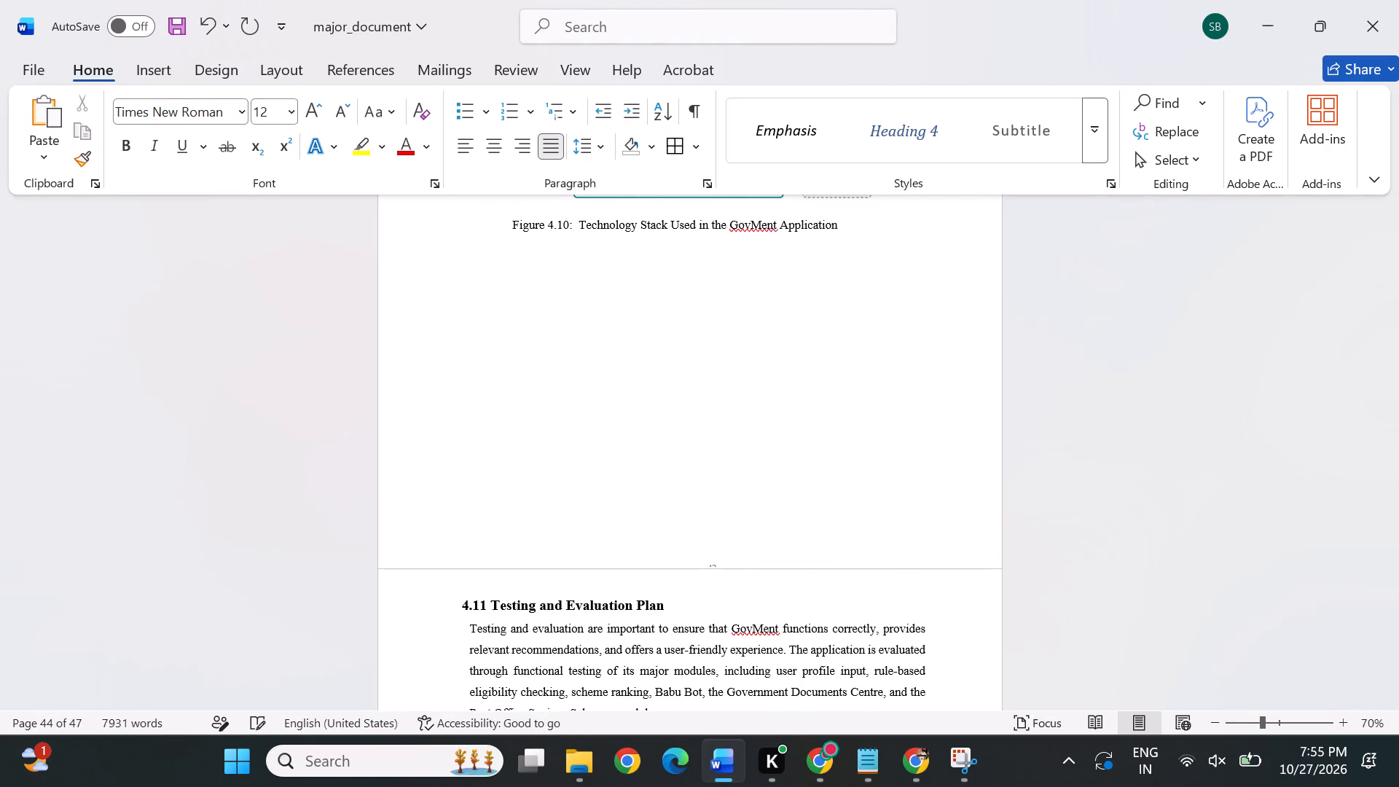
Decrease the indent of the "4.11 Testing and Evaluation Plan" heading, insert two spaces before it, and save the document.
{"action": "left_click_drag", "start_coordinate": [671, 608], "coordinate": [456, 606]}
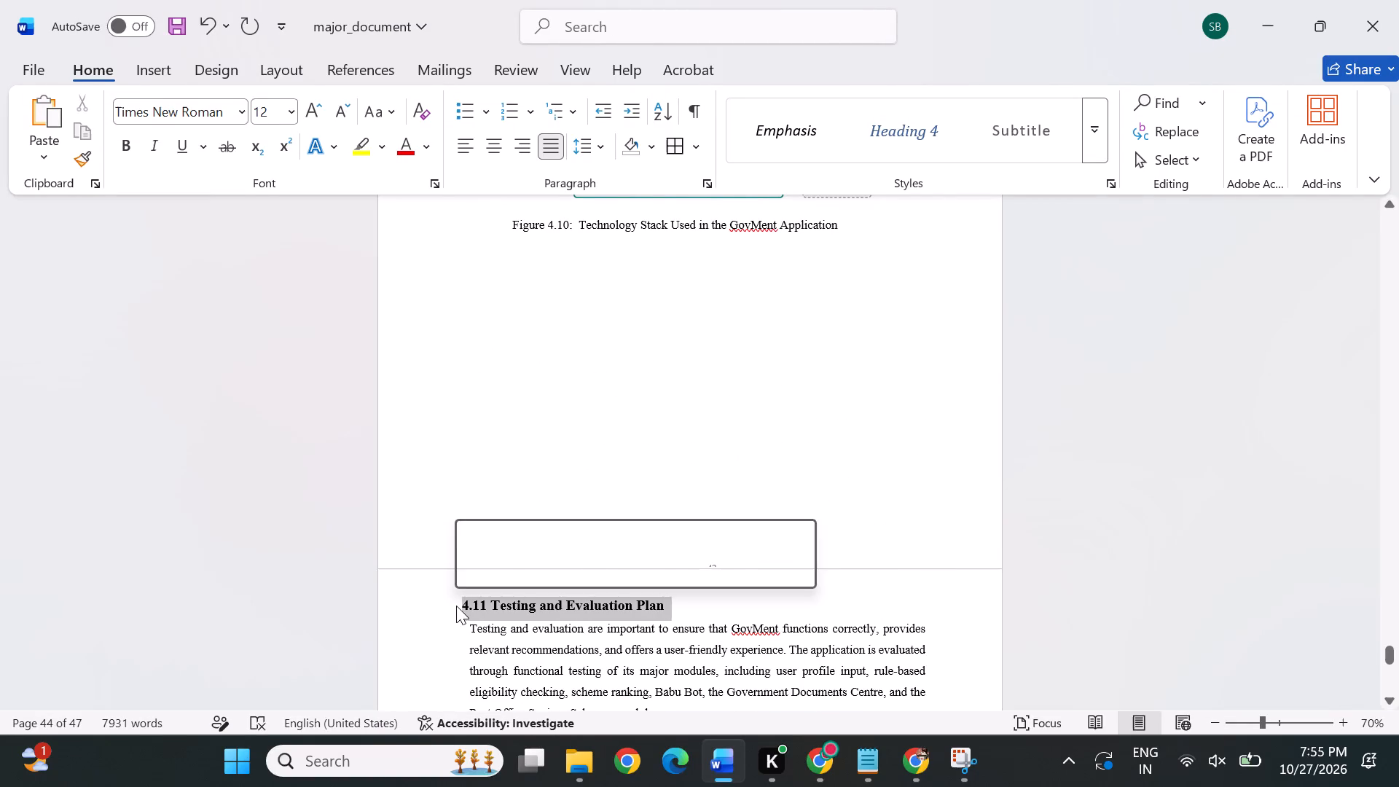
{"action": "left_click", "coordinate": [599, 114]}
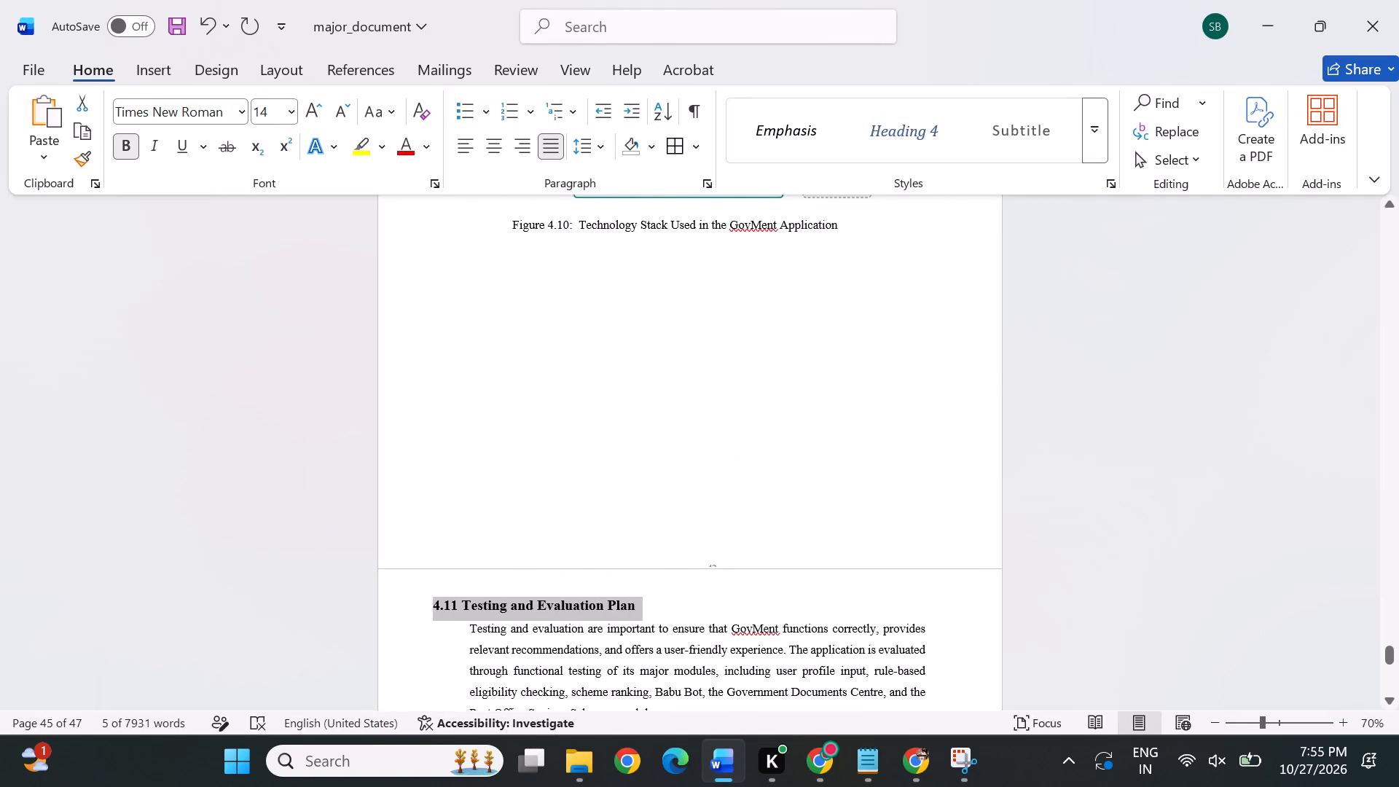
{"action": "left_click", "coordinate": [642, 588]}
{"action": "left_click", "coordinate": [429, 602]}
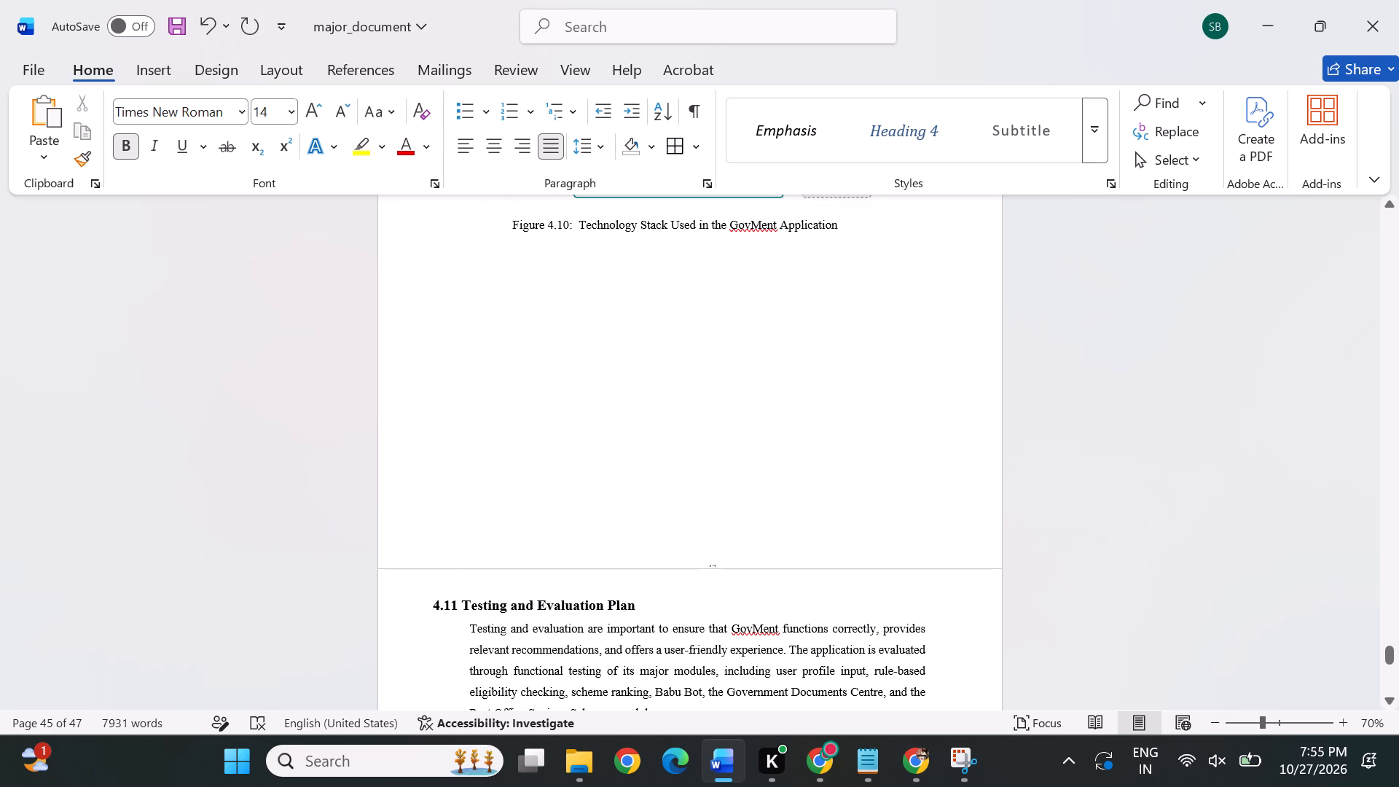
{"action": "key", "text": "space"}
{"action": "key", "text": "space"}
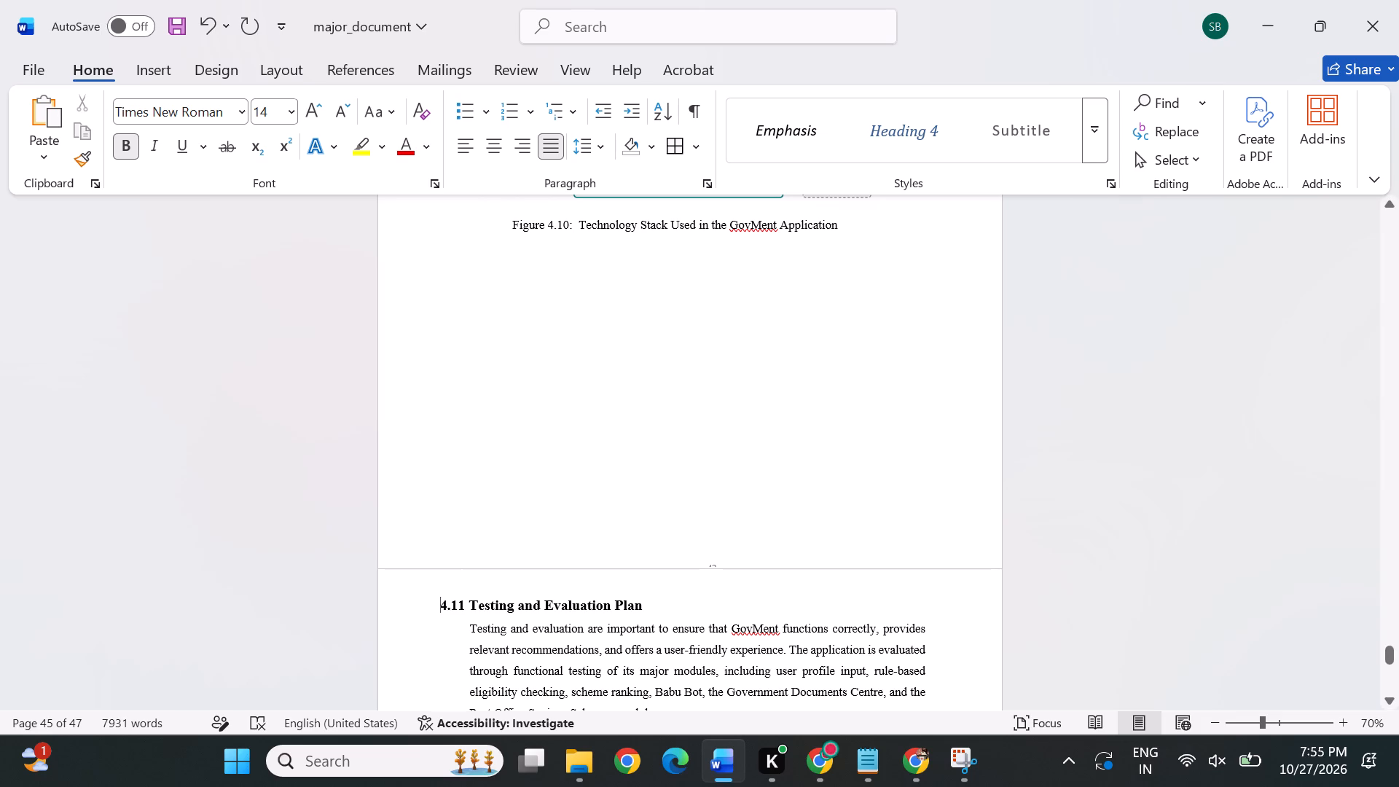
{"action": "key", "text": "ctrl+s"}
Insert 11 empty lines below the Figure 4.9 caption to push the "4.10 Technology Stack" heading onto the following page.
{"action": "scroll", "coordinate": [658, 515], "scroll_direction": "up", "scroll_amount": 2}
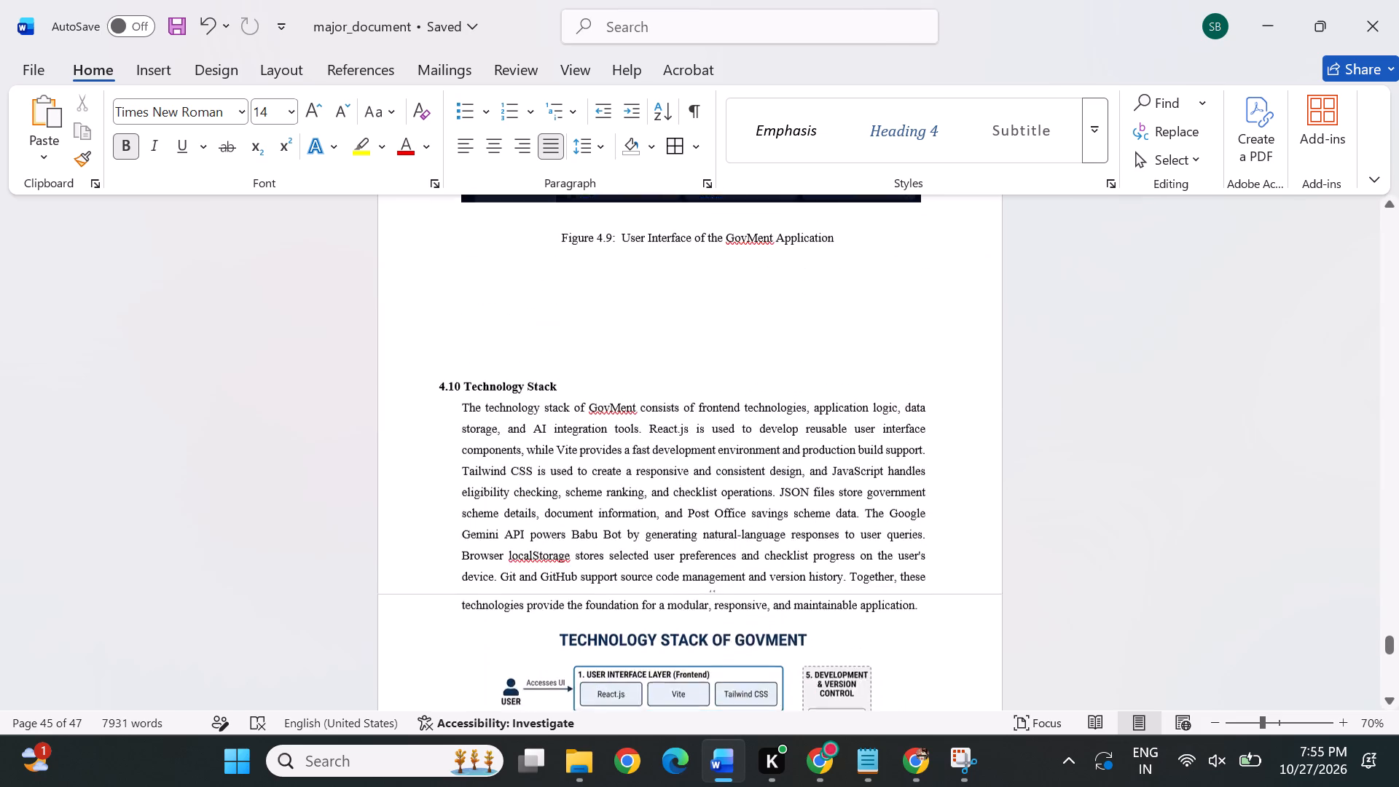
{"action": "left_click", "coordinate": [495, 360]}
{"action": "key", "text": "Return"}
{"action": "key", "text": "Return"}
{"action": "key", "text": "Return"}
{"action": "key", "text": "Return"}
{"action": "key", "text": "Return"}
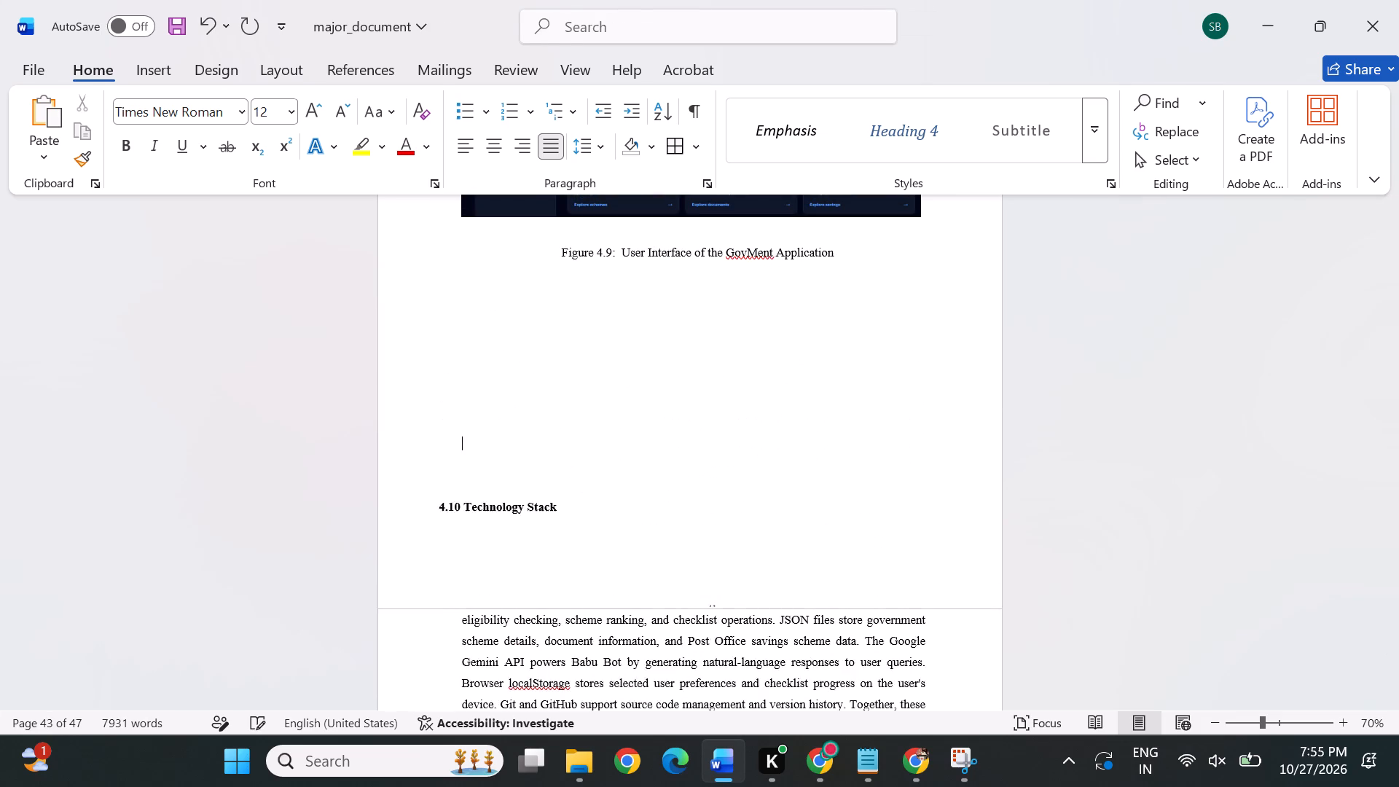
{"action": "key", "text": "Return"}
{"action": "key", "text": "Return"}
{"action": "key", "text": "Return"}
{"action": "key", "text": "Return"}
{"action": "key", "text": "Return"}
{"action": "key", "text": "Return"}
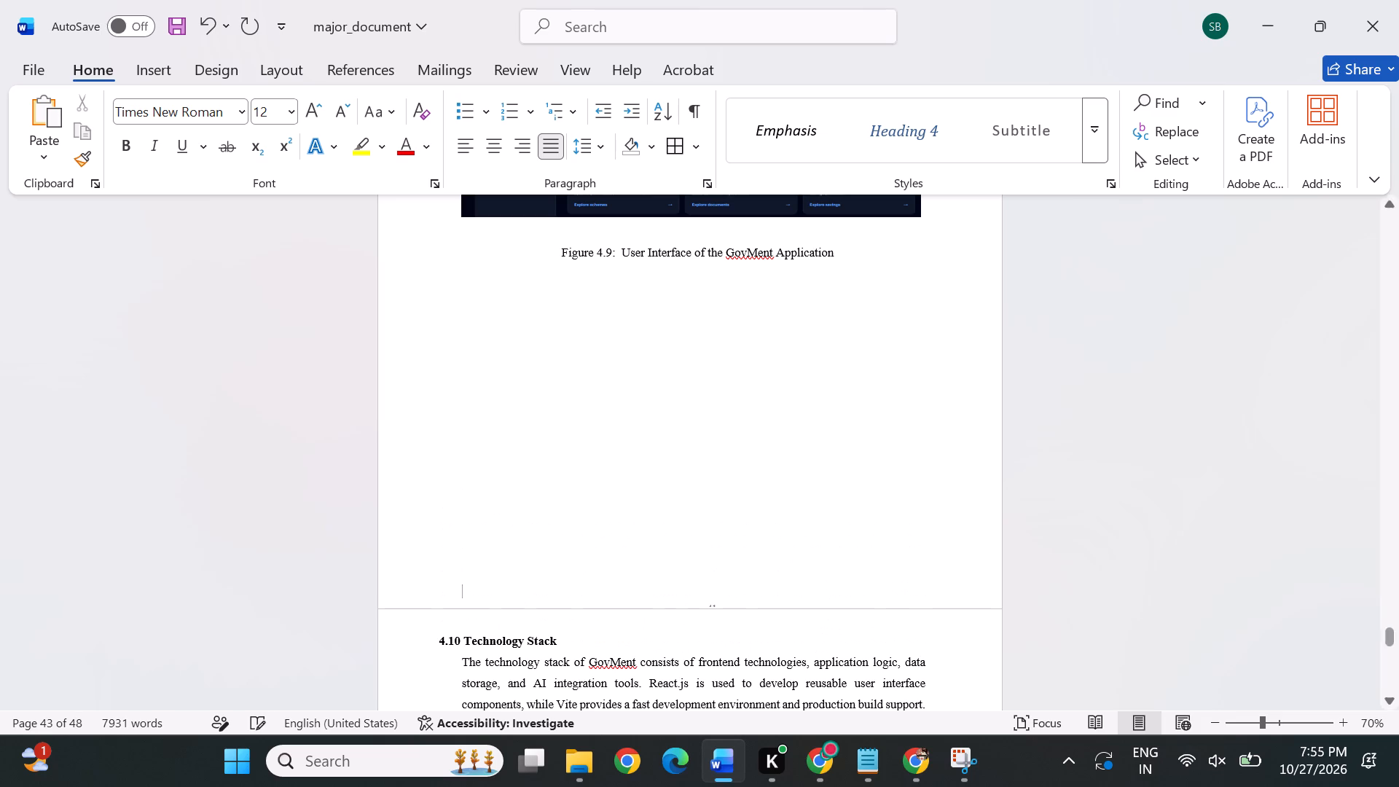
Set the "4.10 Technology Stack" heading to font size 14.
{"action": "left_click_drag", "start_coordinate": [563, 642], "coordinate": [422, 642]}
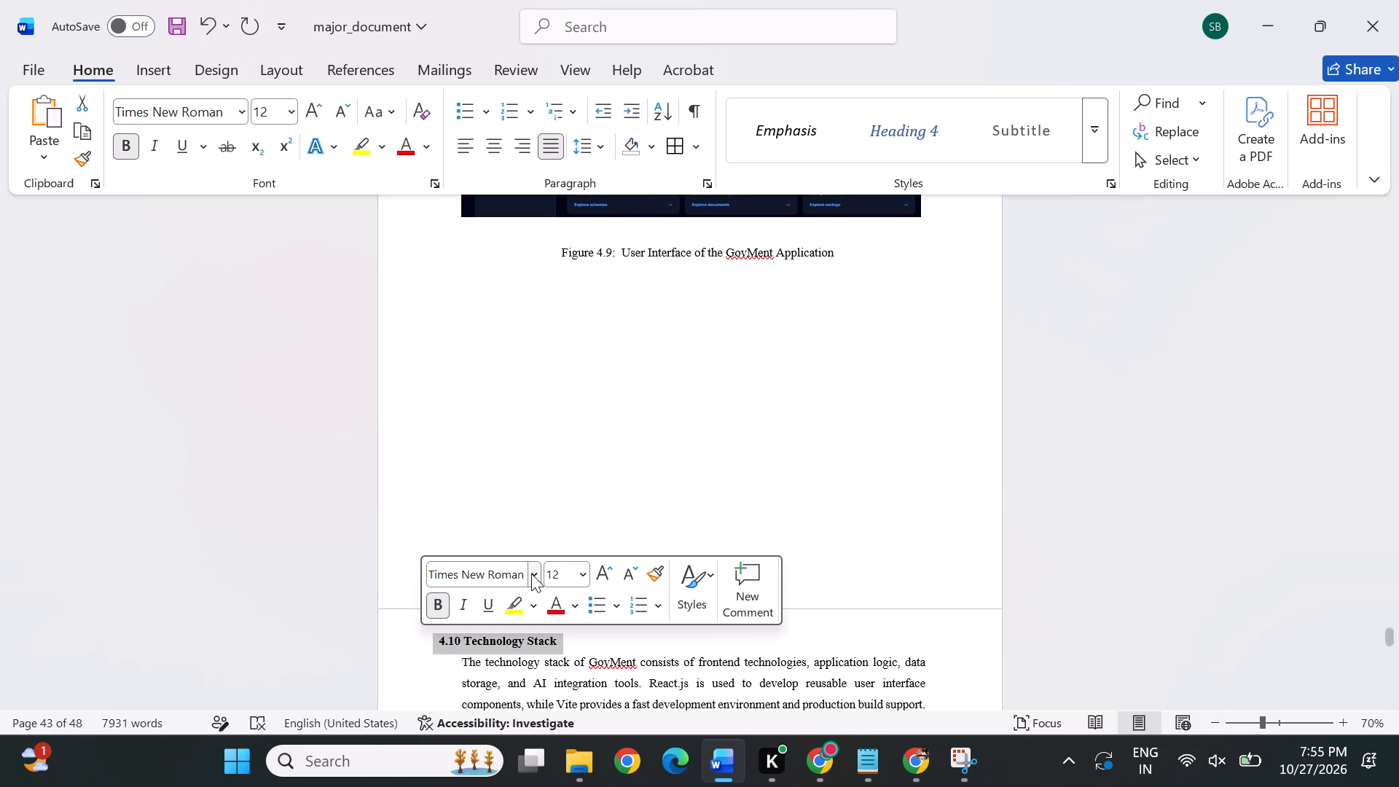
{"action": "left_click", "coordinate": [588, 568]}
{"action": "left_click", "coordinate": [578, 275]}
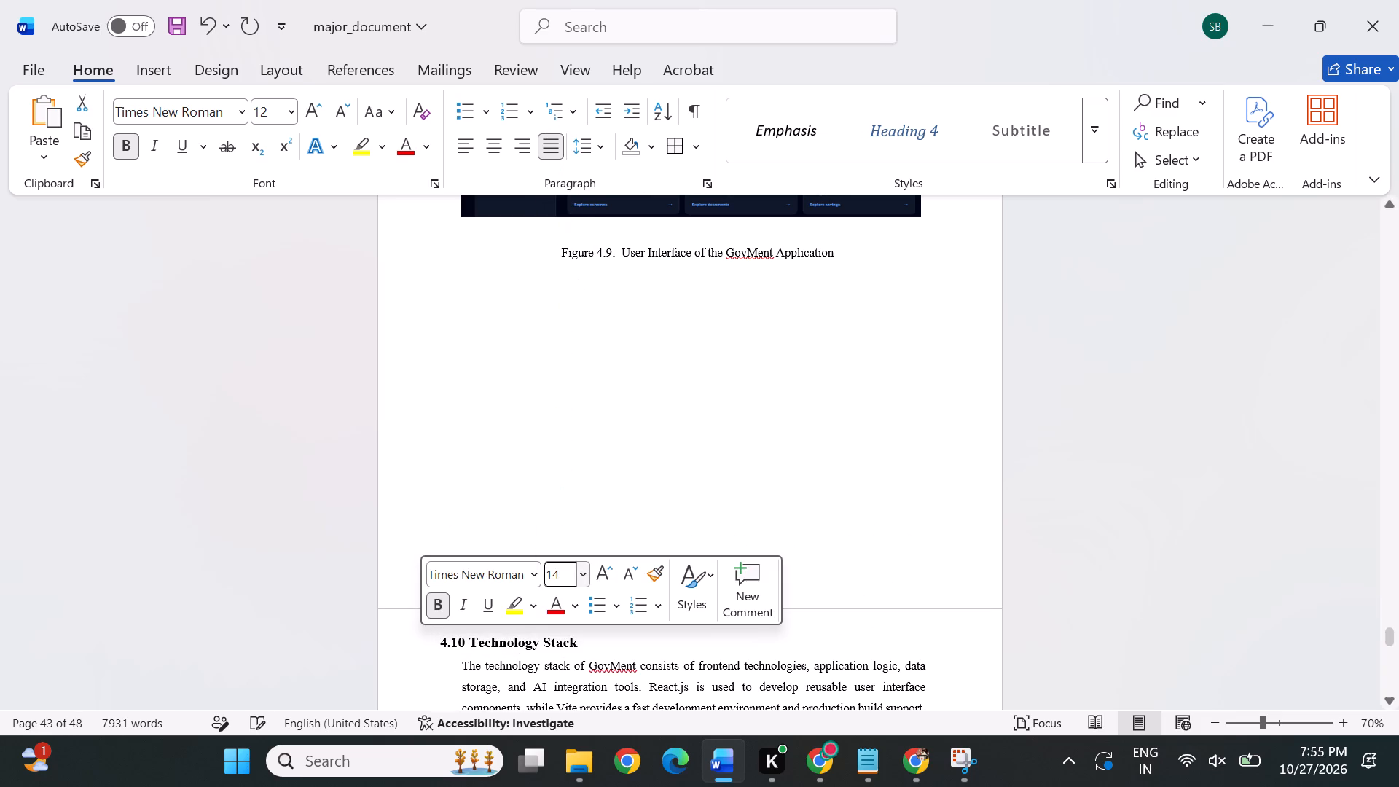
{"action": "left_click", "coordinate": [710, 438]}
Add an empty line above the "4.10 Technology Stack" heading at the top of its page and save the document.
{"action": "scroll", "coordinate": [633, 587], "scroll_direction": "down", "scroll_amount": 1}
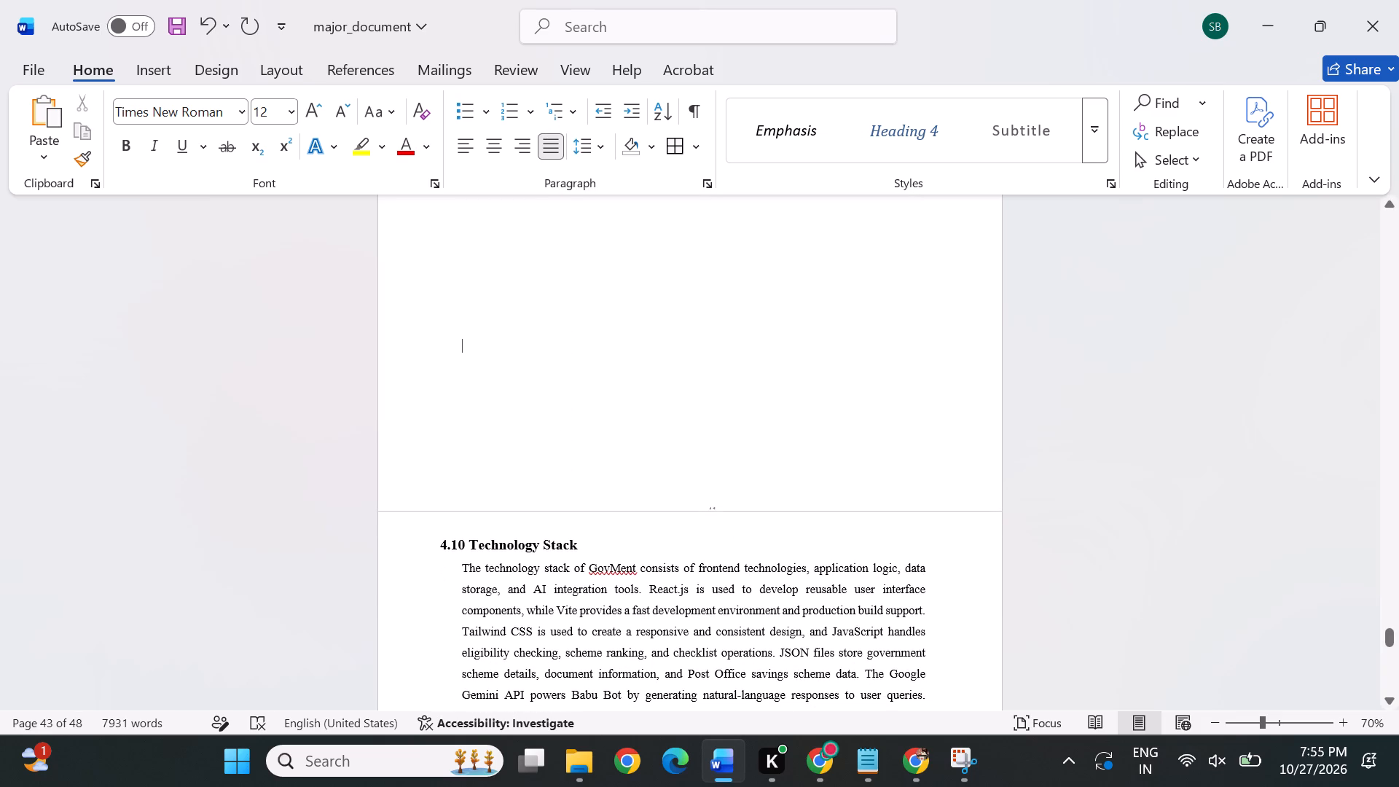
{"action": "left_click", "coordinate": [426, 538]}
{"action": "key", "text": "Return"}
{"action": "key", "text": "ctrl+s"}
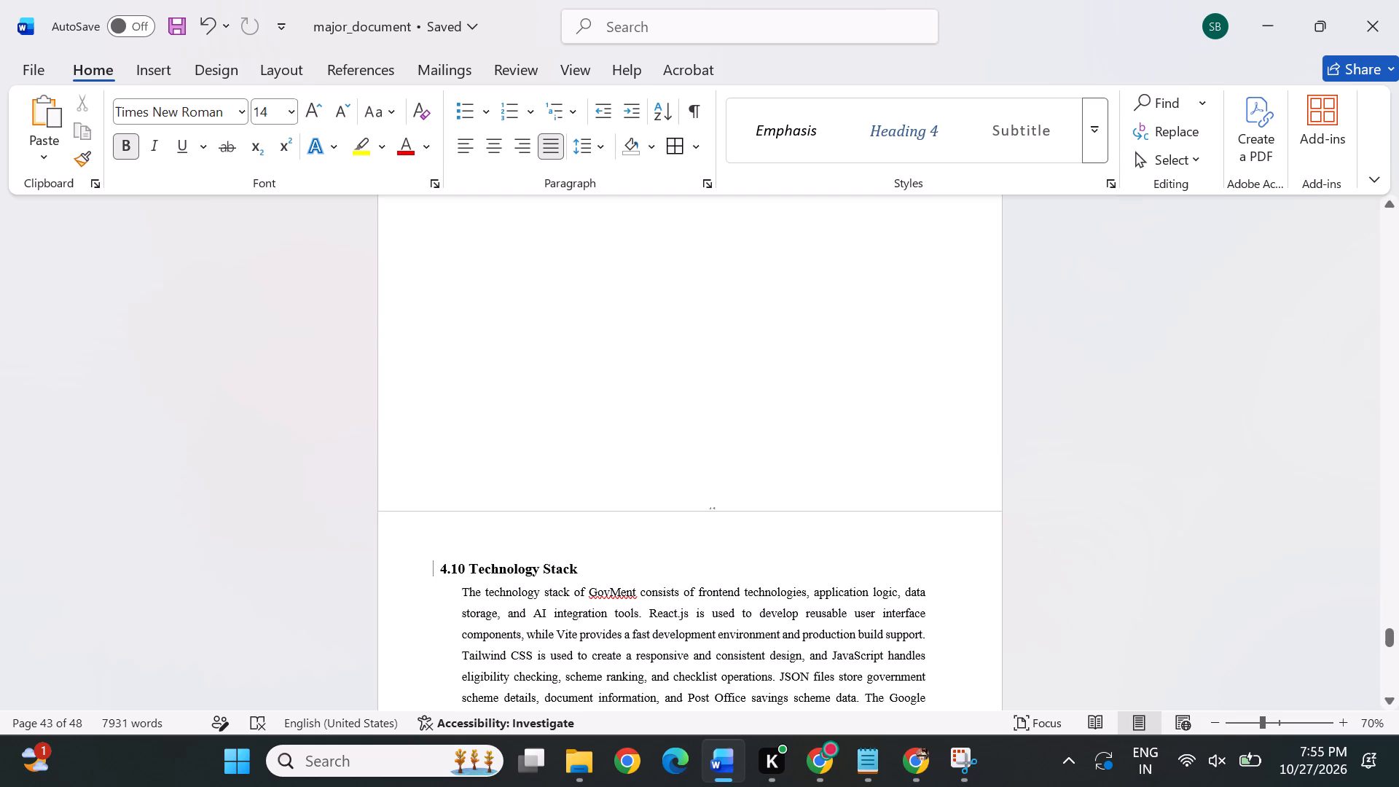
Delete the 11 surplus empty lines above the "4.11 Testing and Evaluation Plan" heading, leaving one empty line at the top of its page.
{"action": "scroll", "coordinate": [556, 543], "scroll_direction": "down", "scroll_amount": 2}
{"action": "scroll", "coordinate": [654, 488], "scroll_direction": "down", "scroll_amount": 1}
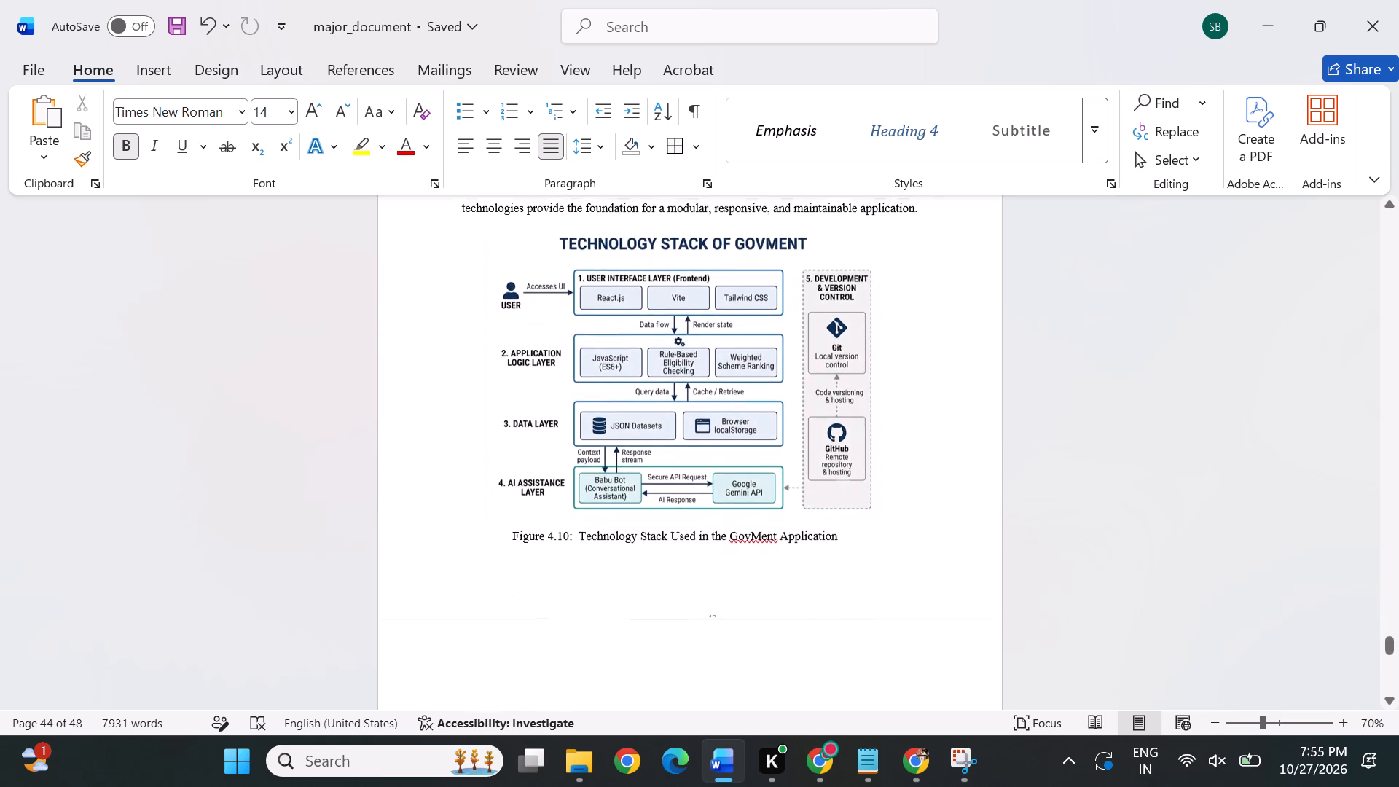
{"action": "scroll", "coordinate": [678, 385], "scroll_direction": "up", "scroll_amount": 1}
{"action": "scroll", "coordinate": [678, 385], "scroll_direction": "down", "scroll_amount": 3}
{"action": "scroll", "coordinate": [487, 265], "scroll_direction": "up", "scroll_amount": 1}
{"action": "left_click", "coordinate": [456, 334]}
{"action": "key", "text": "Delete"}
{"action": "key", "text": "Delete"}
{"action": "key", "text": "Delete"}
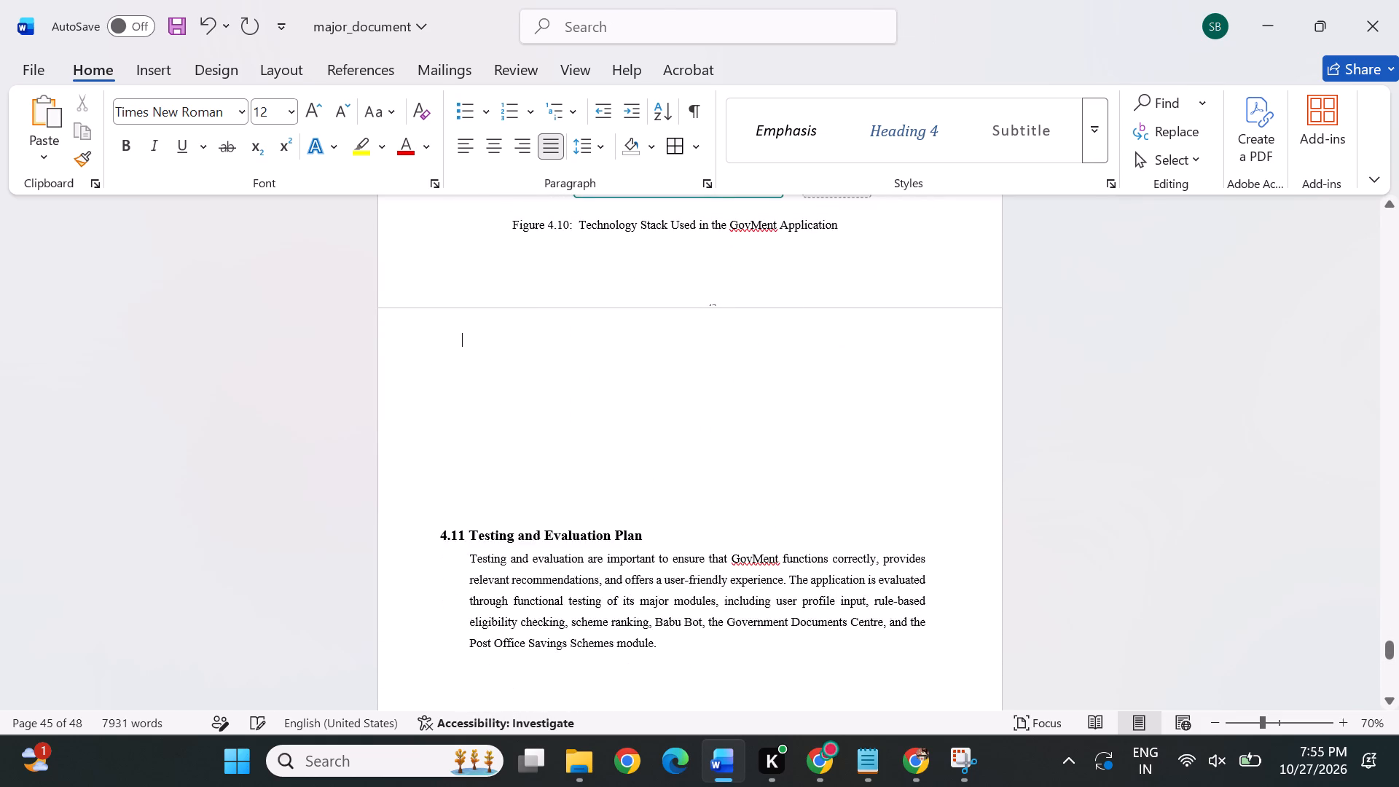
{"action": "key", "text": "Delete"}
{"action": "key", "text": "Delete"}
{"action": "key", "text": "Delete"}
{"action": "key", "text": "Delete"}
{"action": "key", "text": "Delete"}
{"action": "key", "text": "Delete"}
{"action": "key", "text": "Delete"}
{"action": "key", "text": "Delete"}
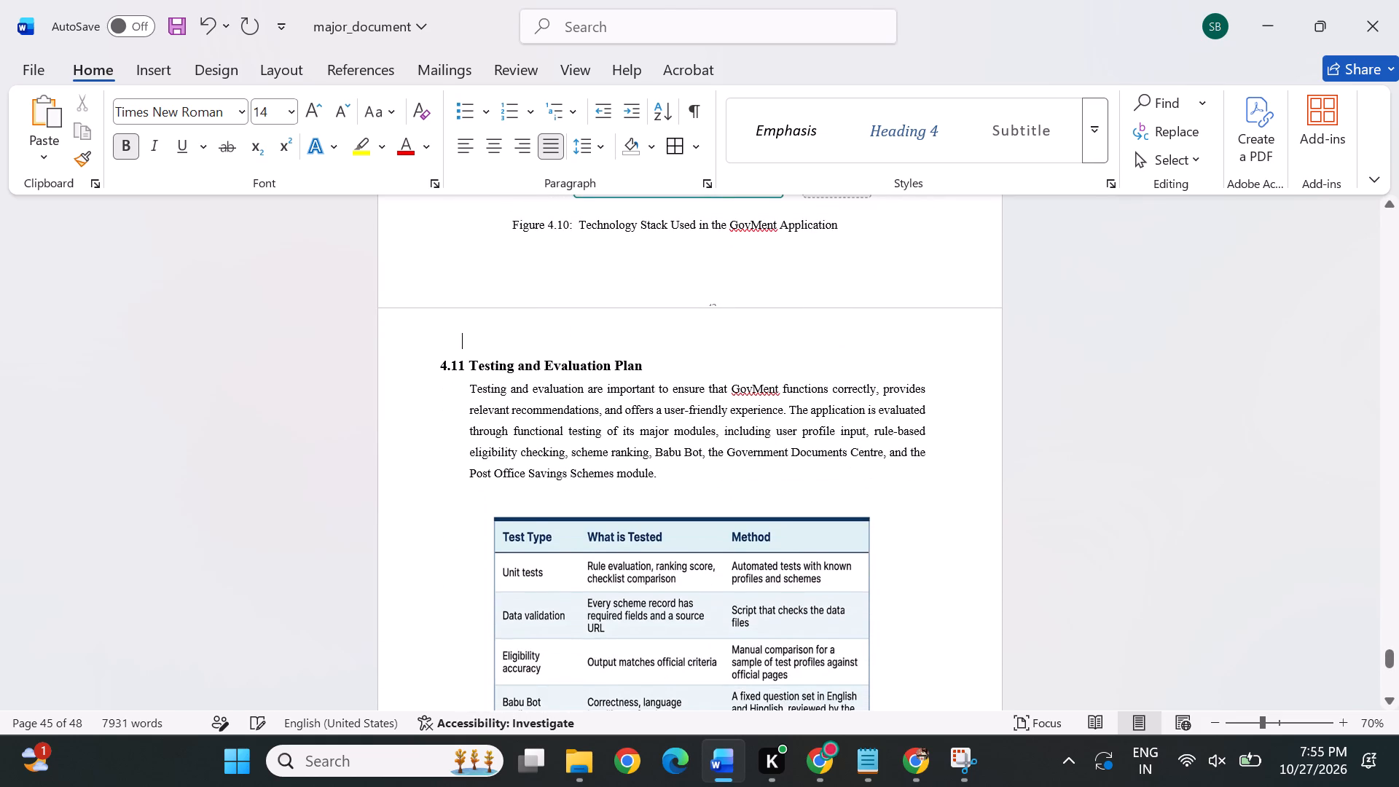
Save the document.
{"action": "key", "text": "ctrl+s"}
Delete the eight surplus empty lines above the "4.12 Privacy and Security" heading, leaving one empty line at the top of its page.
{"action": "scroll", "coordinate": [539, 445], "scroll_direction": "down", "scroll_amount": 2}
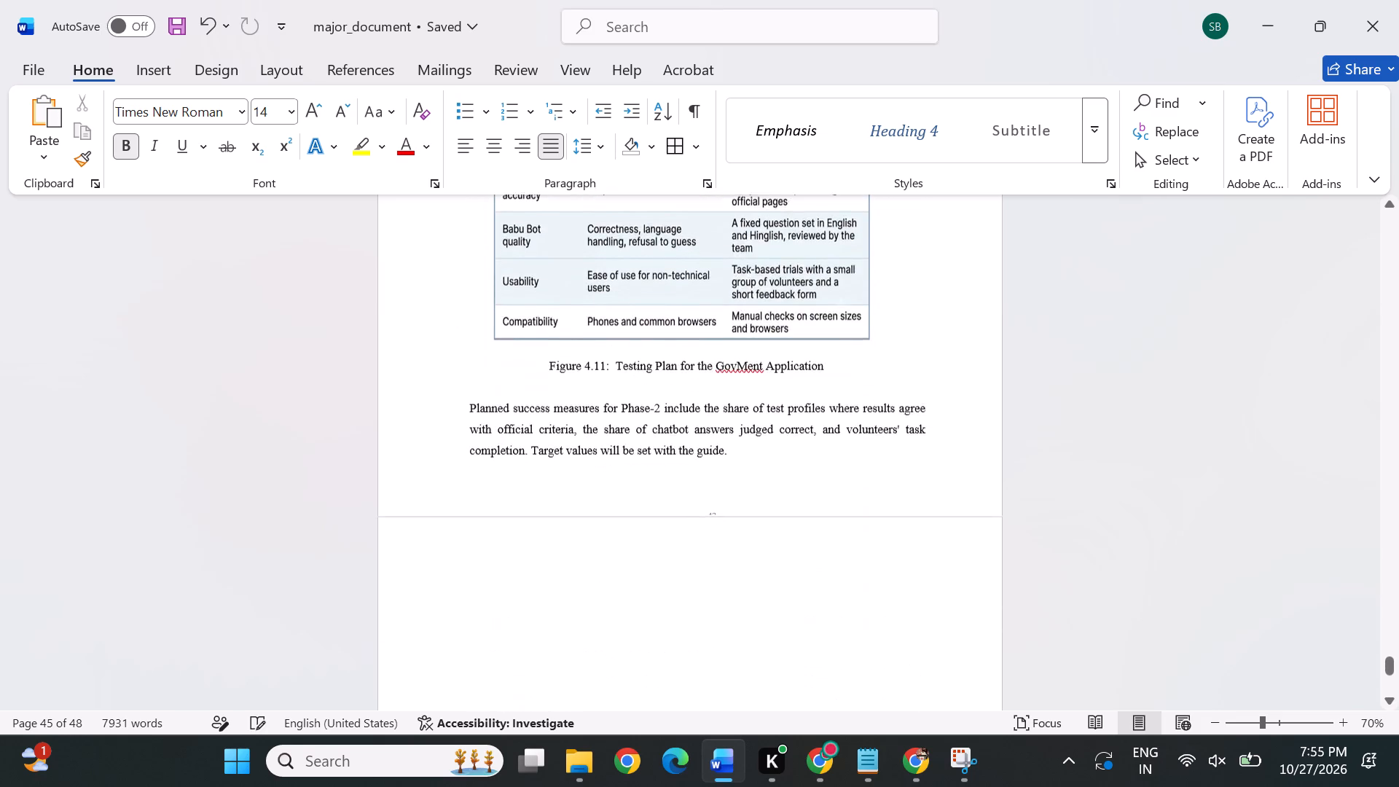
{"action": "scroll", "coordinate": [582, 518], "scroll_direction": "down", "scroll_amount": 1}
{"action": "left_click", "coordinate": [478, 423]}
{"action": "key", "text": "Delete"}
{"action": "key", "text": "Delete"}
{"action": "key", "text": "Delete"}
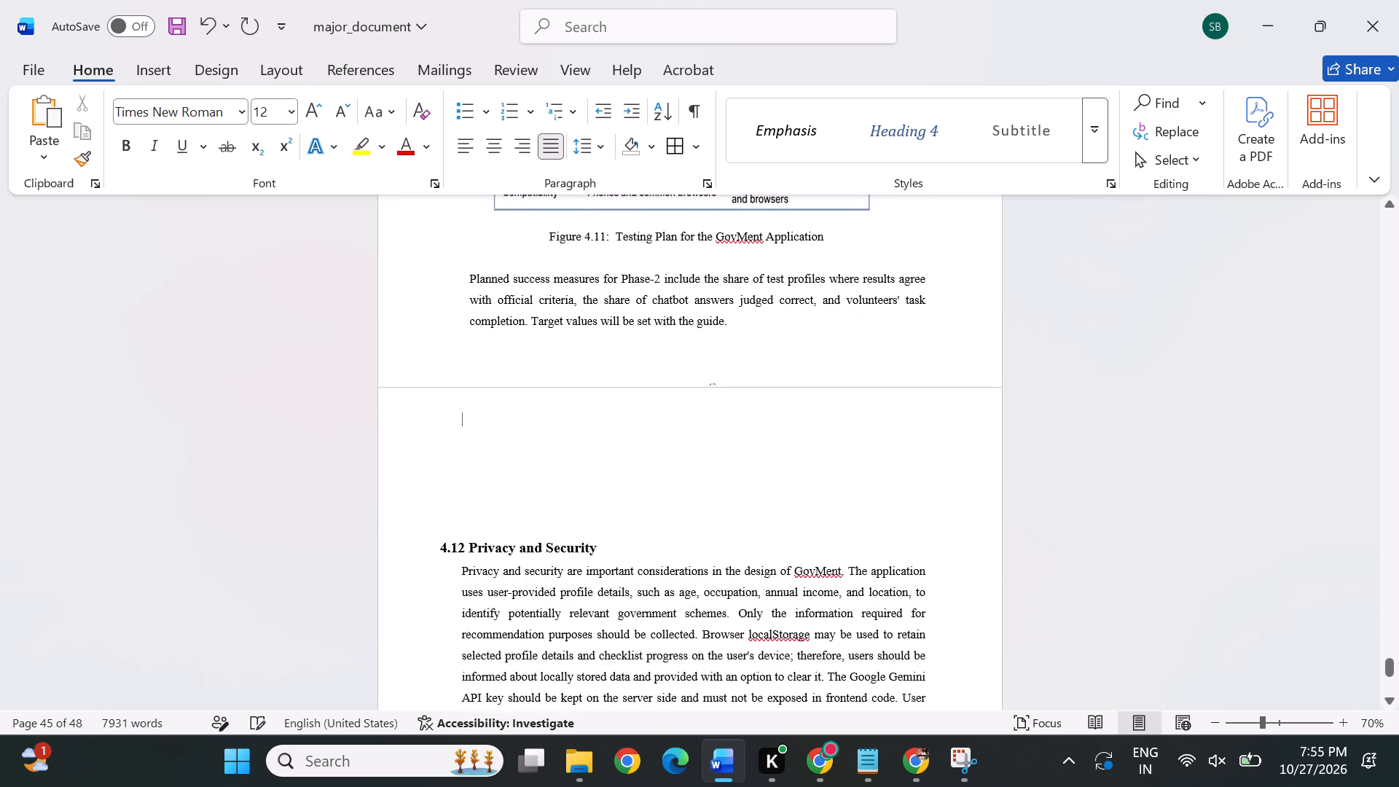
{"action": "key", "text": "Delete"}
{"action": "key", "text": "Delete"}
{"action": "key", "text": "Delete"}
{"action": "key", "text": "Delete"}
{"action": "key", "text": "Delete"}
Delete one surplus empty line at the top of the page above the "4.2 DEVELOPMENT APPROACH" heading.
{"action": "scroll", "coordinate": [517, 442], "scroll_direction": "down", "scroll_amount": 1}
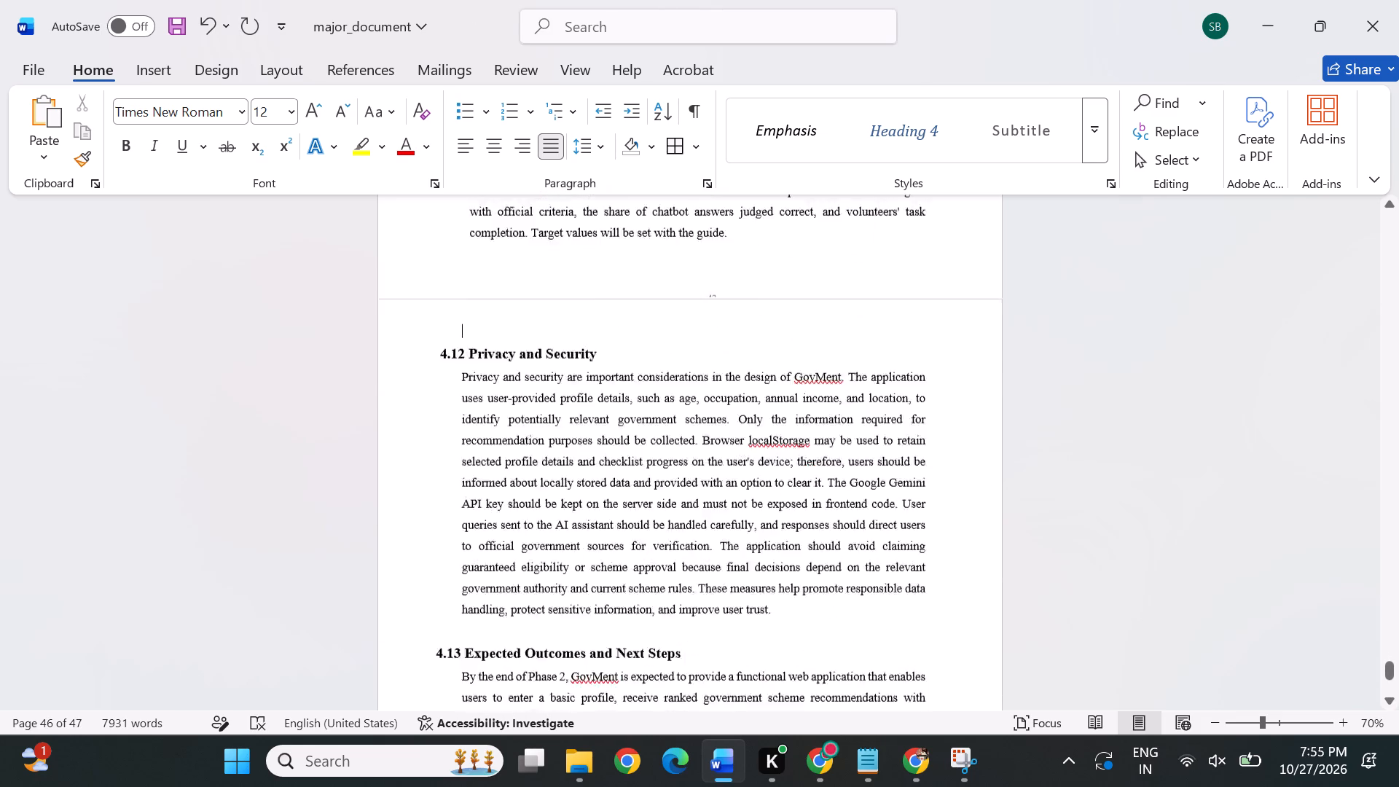
{"action": "scroll", "coordinate": [517, 442], "scroll_direction": "down", "scroll_amount": 1}
{"action": "scroll", "coordinate": [517, 442], "scroll_direction": "up", "scroll_amount": 5}
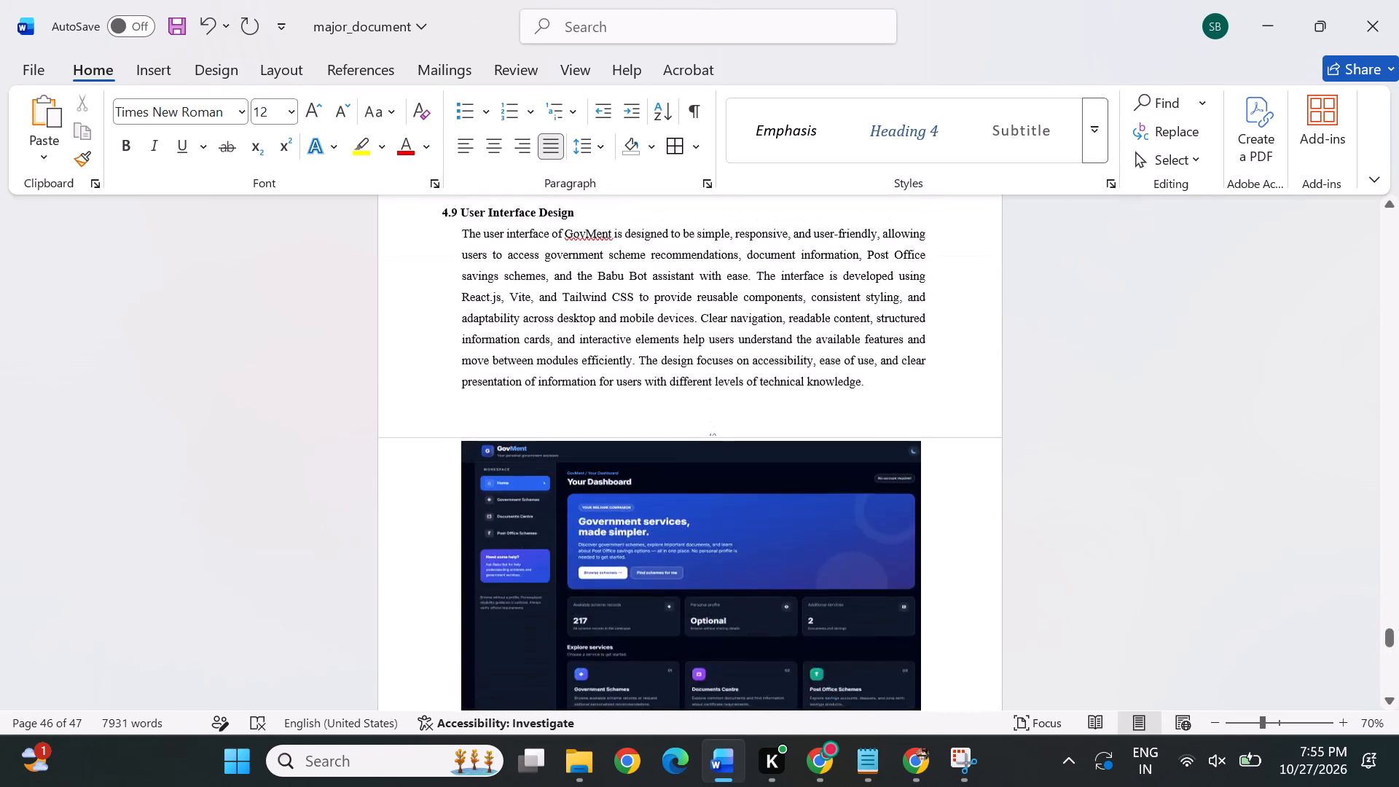
{"action": "scroll", "coordinate": [533, 299], "scroll_direction": "up", "scroll_amount": 4}
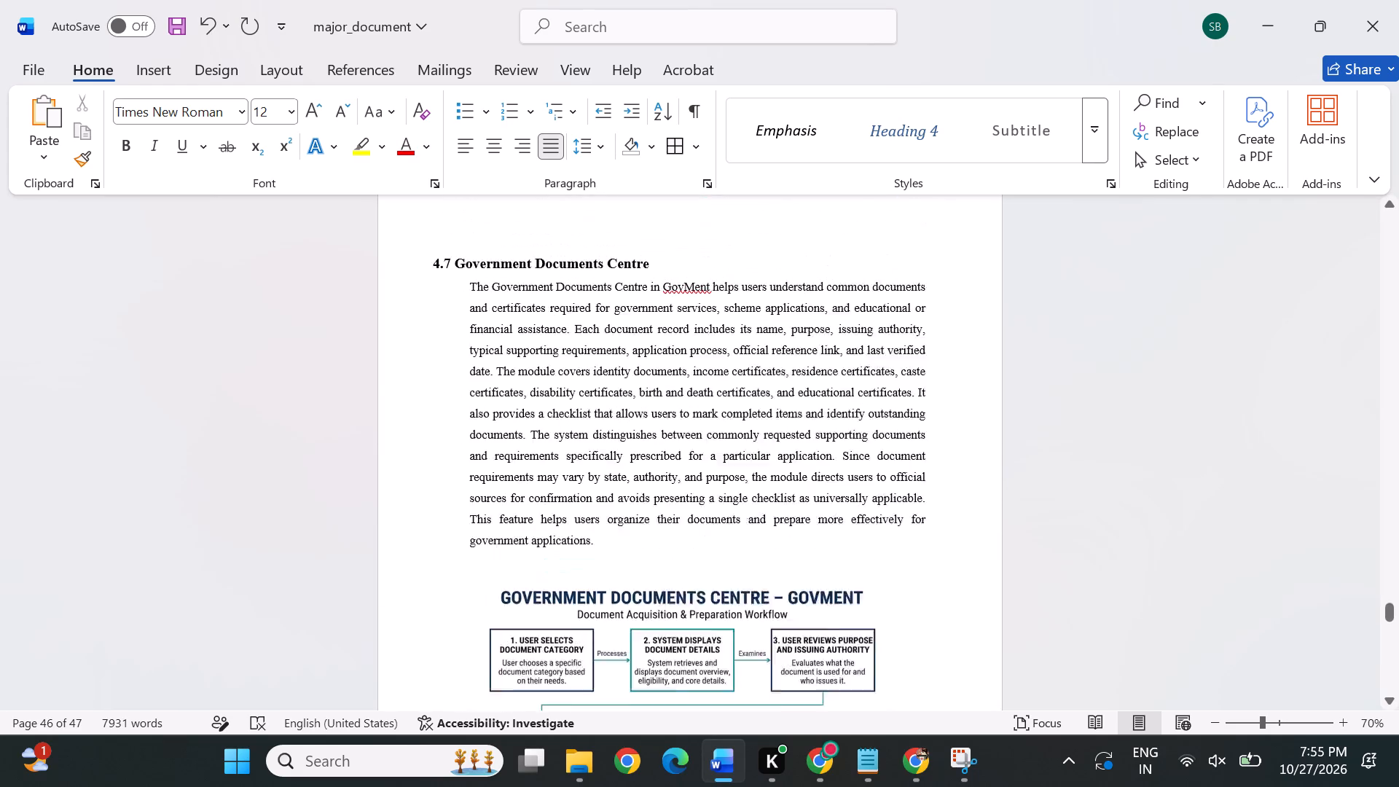
{"action": "scroll", "coordinate": [533, 299], "scroll_direction": "up", "scroll_amount": 4}
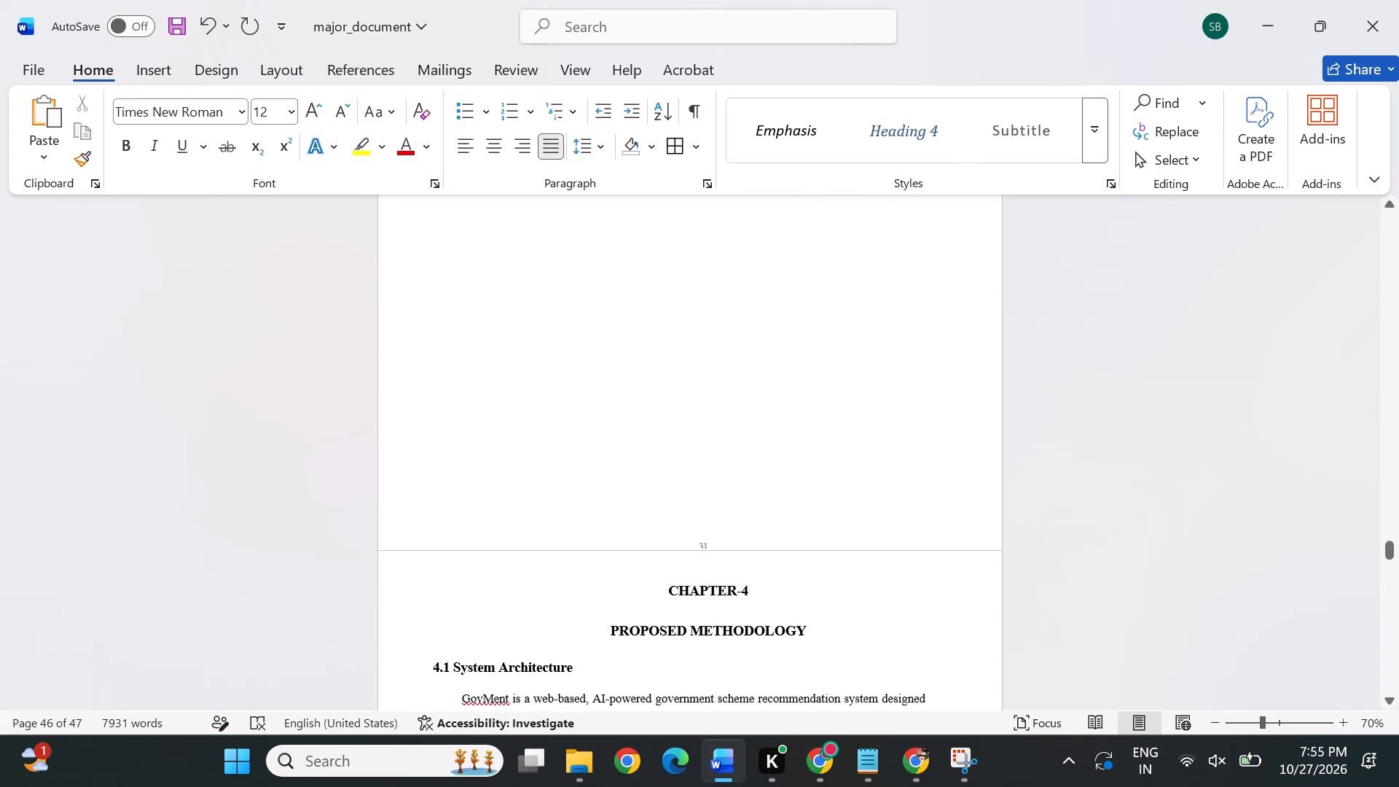
{"action": "scroll", "coordinate": [533, 299], "scroll_direction": "down", "scroll_amount": 1}
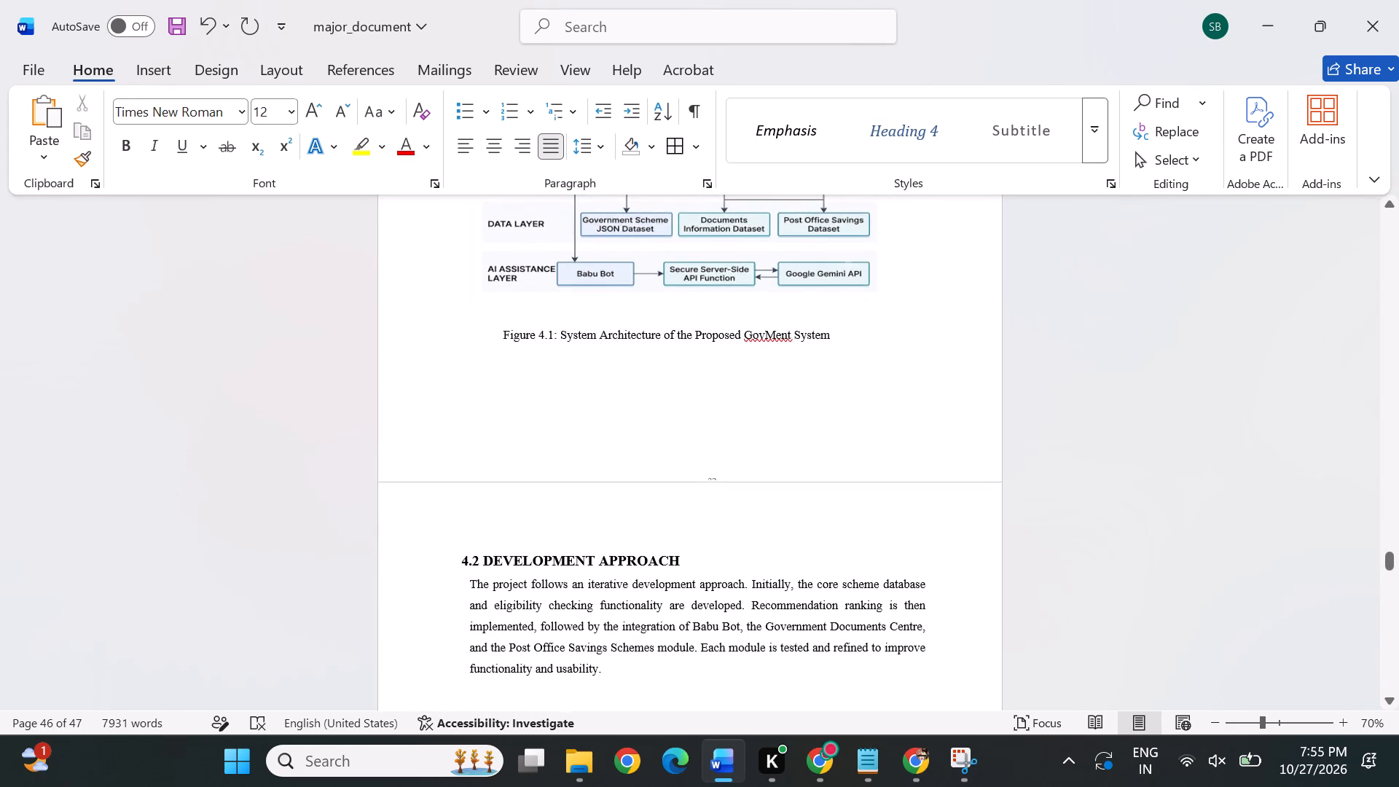
{"action": "left_click", "coordinate": [525, 496]}
{"action": "key", "text": "Delete"}
Add an empty line at the top of the page above the "4.3 Data Design" heading.
{"action": "scroll", "coordinate": [649, 537], "scroll_direction": "down", "scroll_amount": 1}
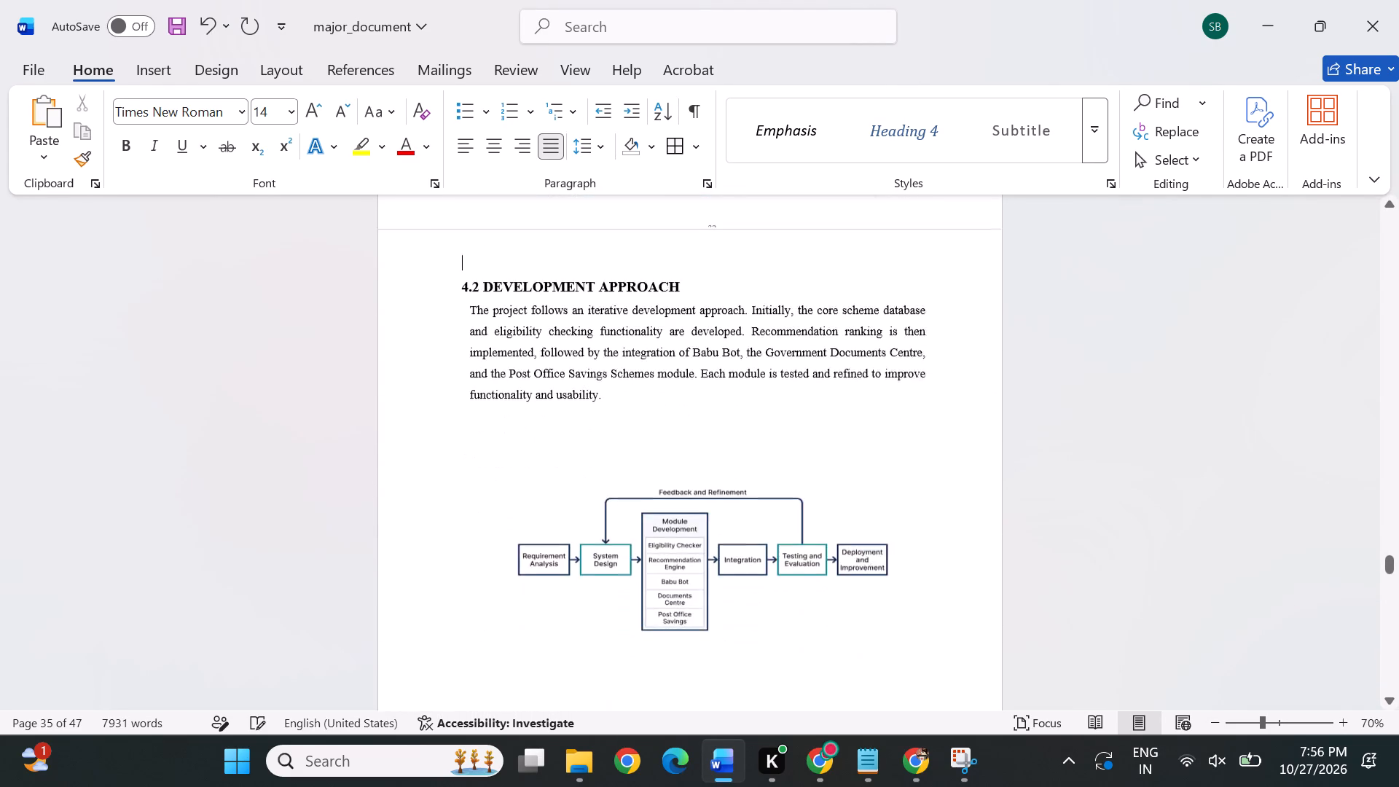
{"action": "scroll", "coordinate": [649, 537], "scroll_direction": "down", "scroll_amount": 1}
{"action": "left_click", "coordinate": [477, 505]}
{"action": "key", "text": "Return"}
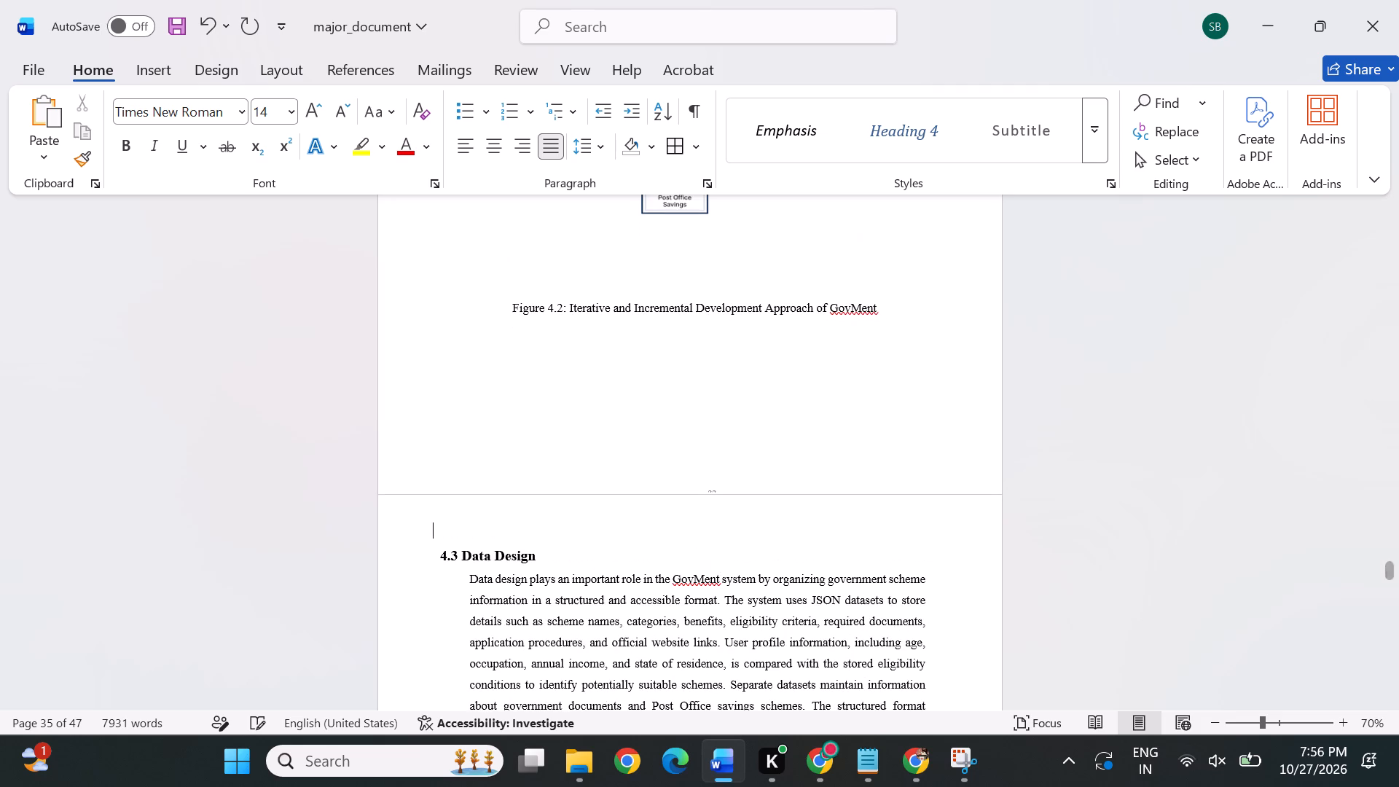
Delete two empty lines above the "4.5 Ranking of Recommendations" heading and insert one back.
{"action": "scroll", "coordinate": [571, 564], "scroll_direction": "down", "scroll_amount": 2}
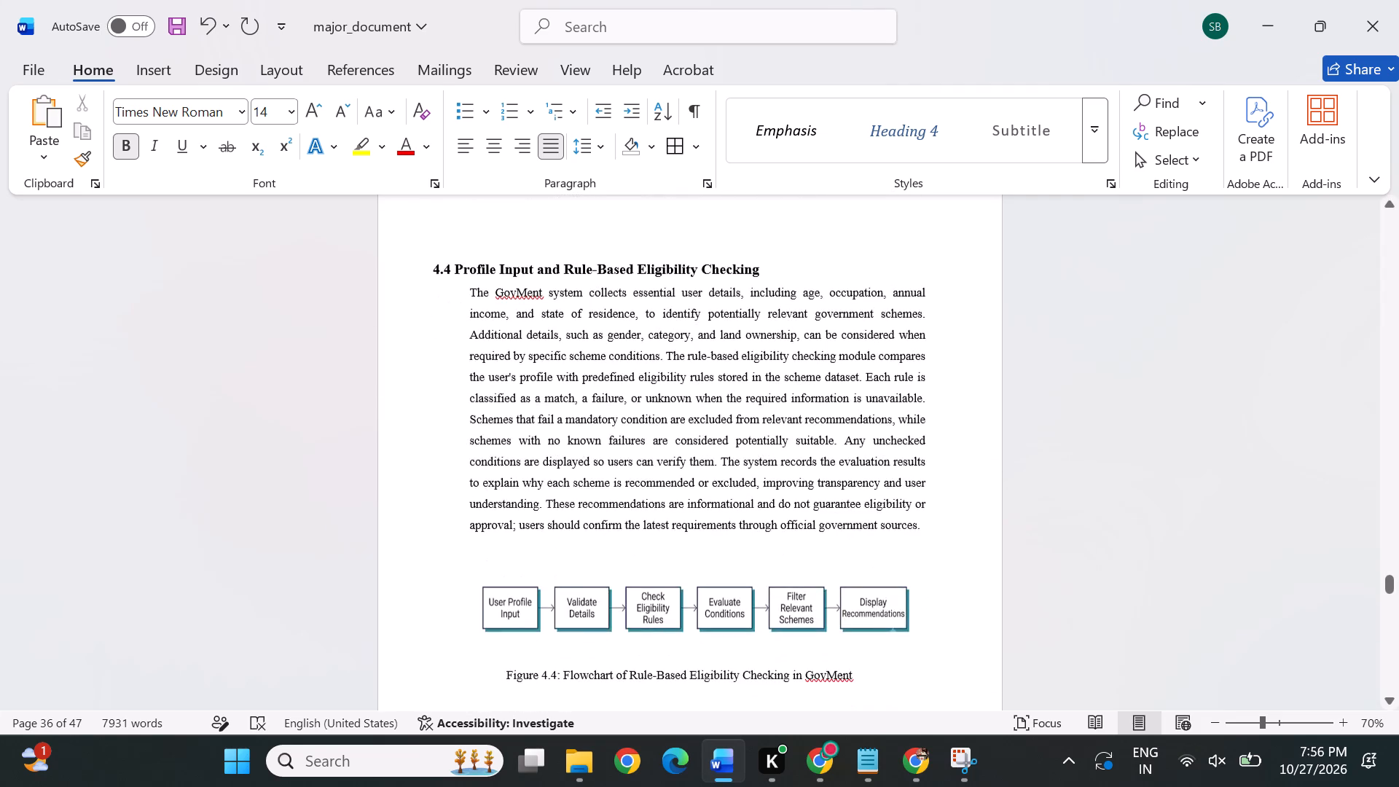
{"action": "scroll", "coordinate": [599, 482], "scroll_direction": "down", "scroll_amount": 1}
{"action": "scroll", "coordinate": [503, 526], "scroll_direction": "down", "scroll_amount": 1}
{"action": "scroll", "coordinate": [545, 336], "scroll_direction": "up", "scroll_amount": 1}
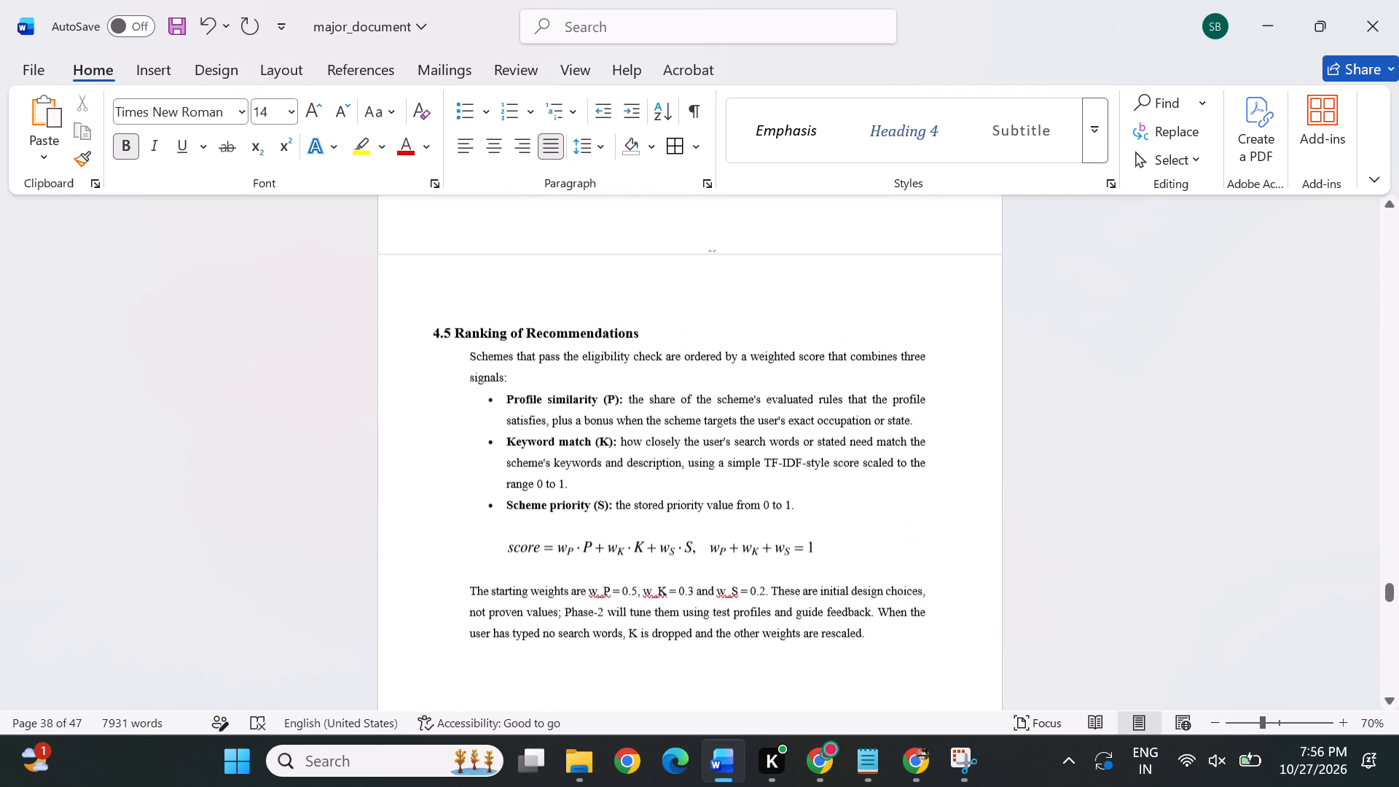
{"action": "left_click", "coordinate": [480, 277]}
{"action": "key", "text": "Delete"}
{"action": "key", "text": "Delete"}
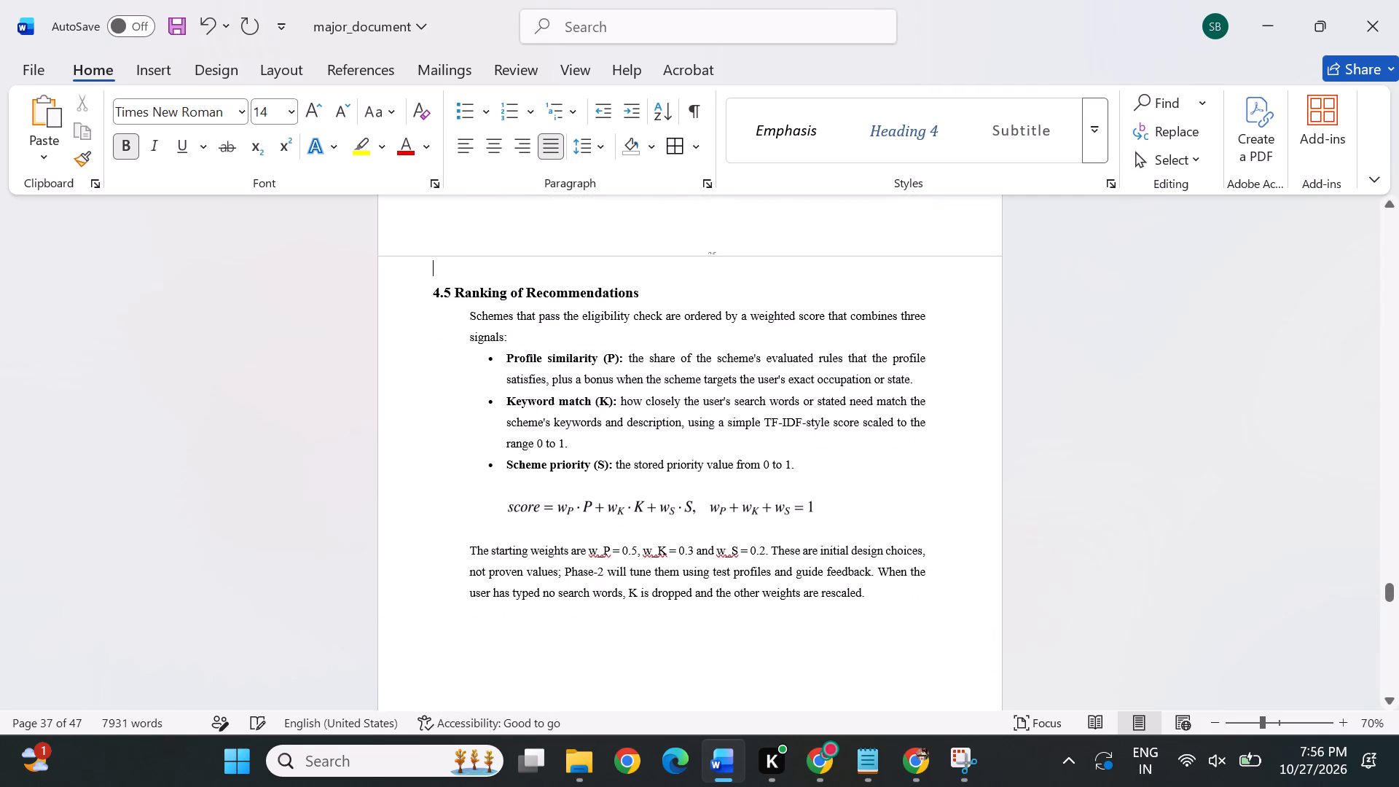
{"action": "key", "text": "Return"}
Delete one surplus empty line above the "4.7 Government Documents Centre" heading.
{"action": "scroll", "coordinate": [534, 396], "scroll_direction": "down", "scroll_amount": 2}
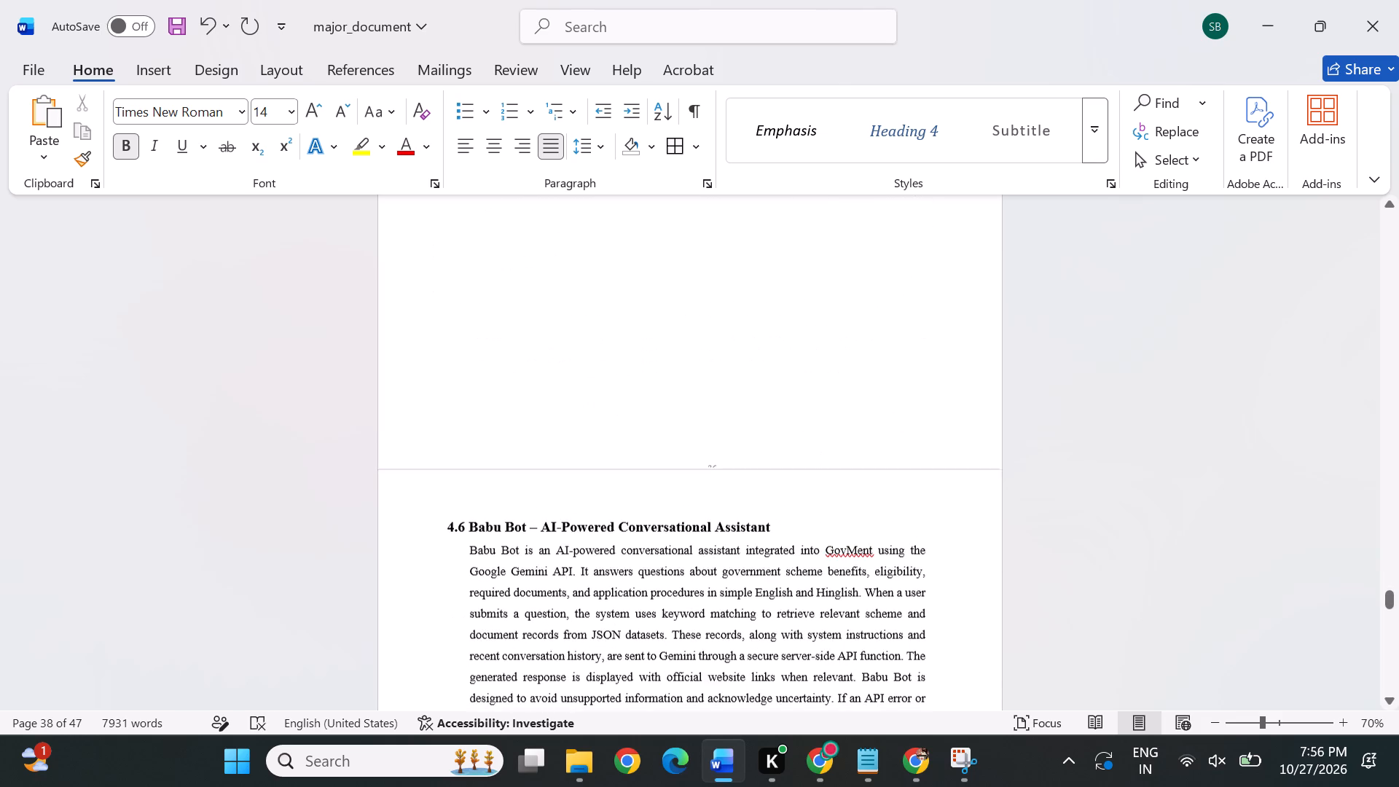
{"action": "scroll", "coordinate": [471, 496], "scroll_direction": "down", "scroll_amount": 2}
{"action": "scroll", "coordinate": [592, 578], "scroll_direction": "down", "scroll_amount": 1}
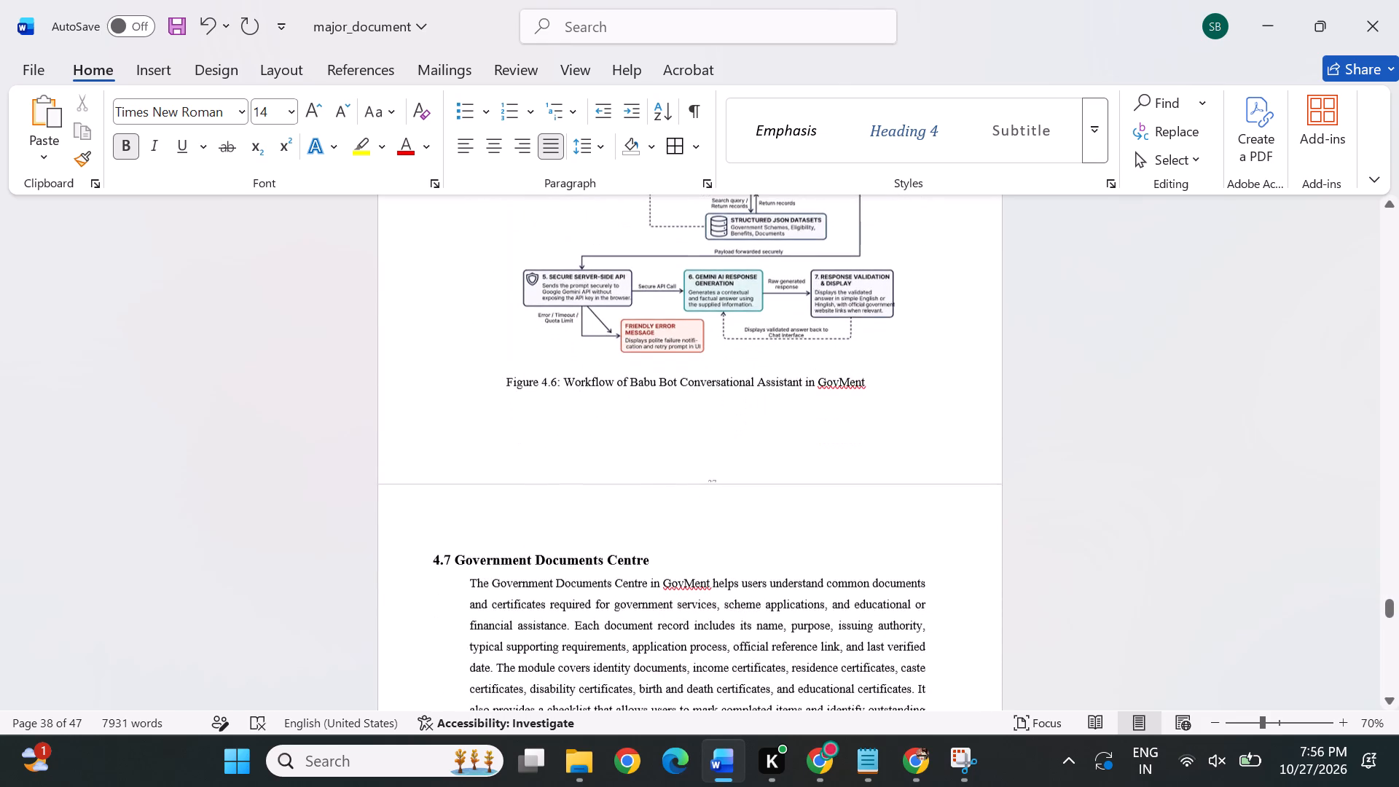
{"action": "left_click", "coordinate": [498, 544]}
{"action": "left_click", "coordinate": [492, 532]}
{"action": "key", "text": "Delete"}
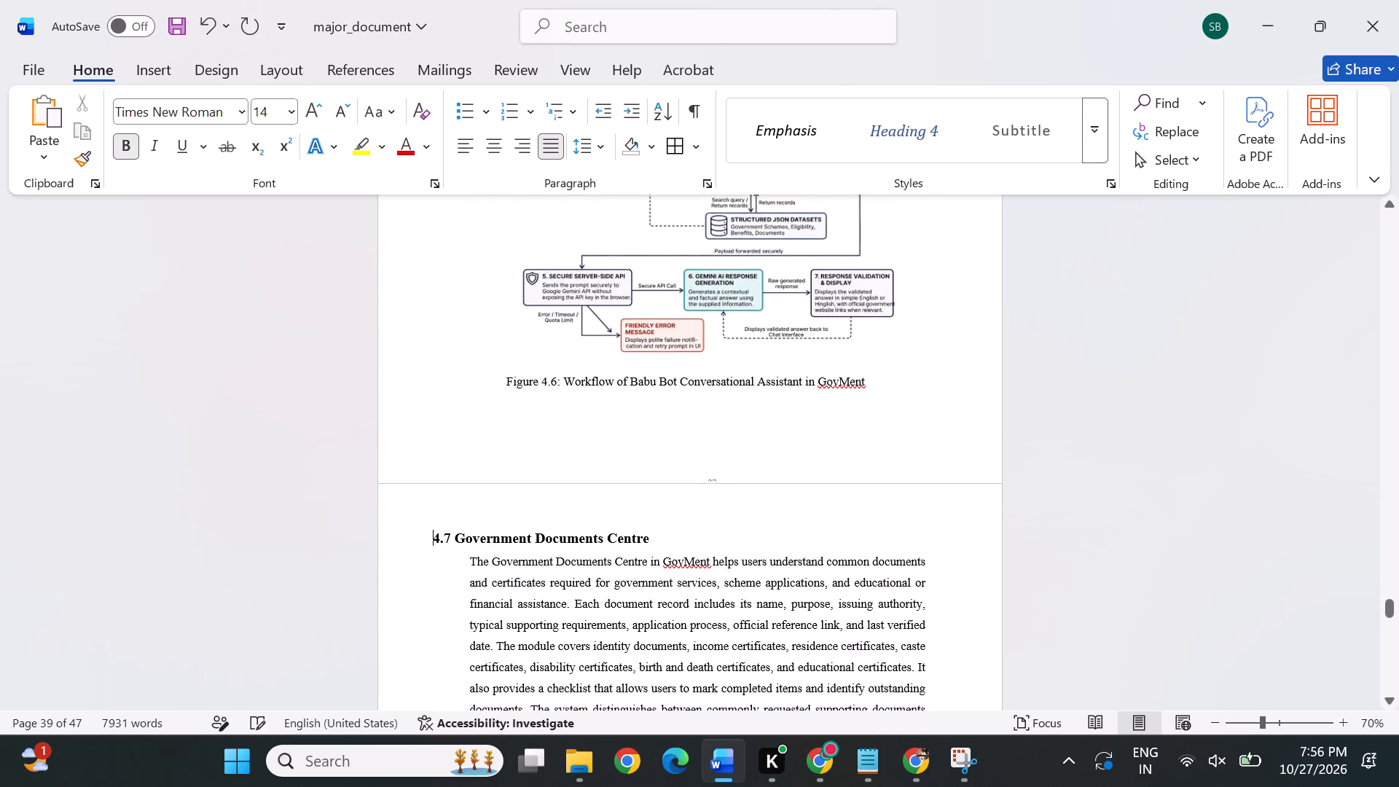
Indent the "4.7 Government Documents Centre" heading with four leading spaces.
{"action": "key", "text": "space"}
{"action": "key", "text": "space"}
{"action": "key", "text": "space"}
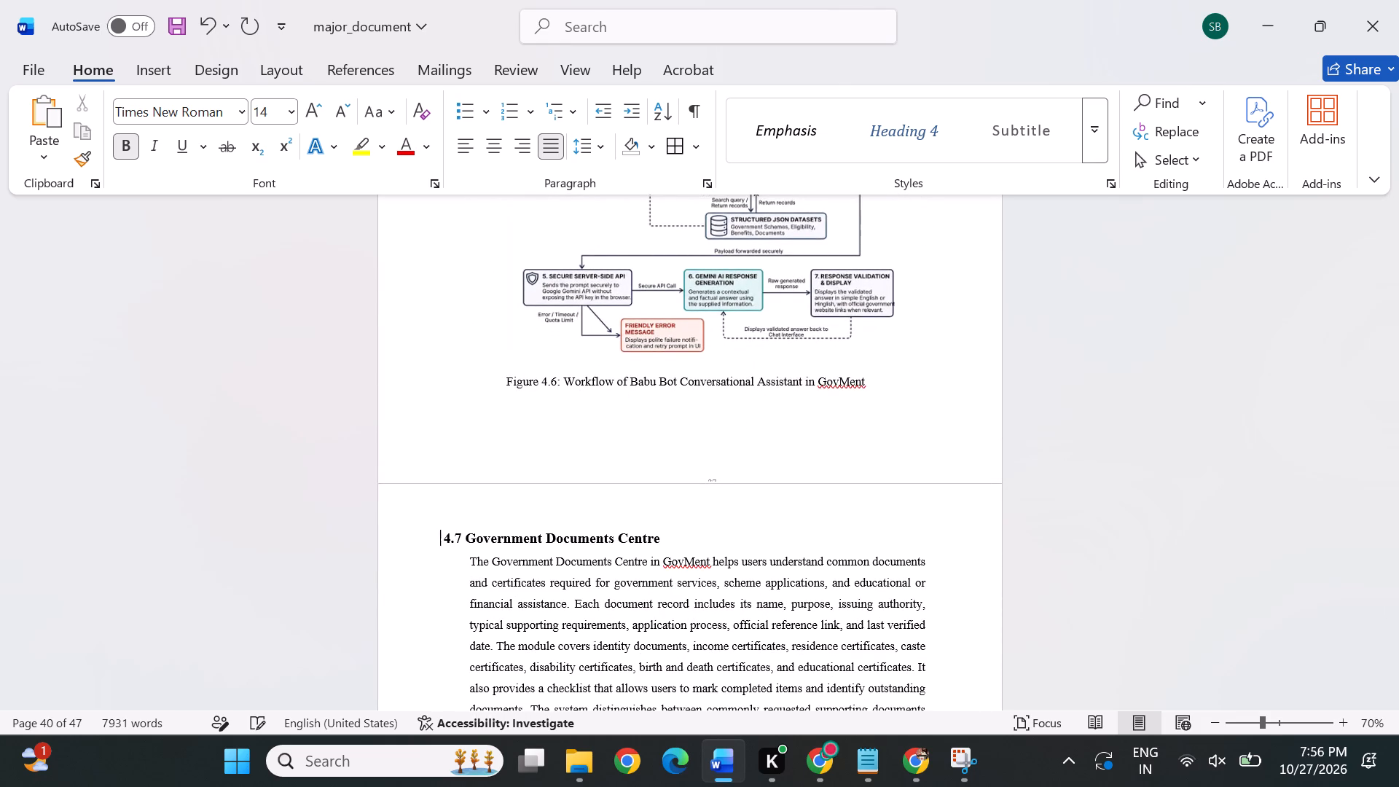
{"action": "key", "text": "space"}
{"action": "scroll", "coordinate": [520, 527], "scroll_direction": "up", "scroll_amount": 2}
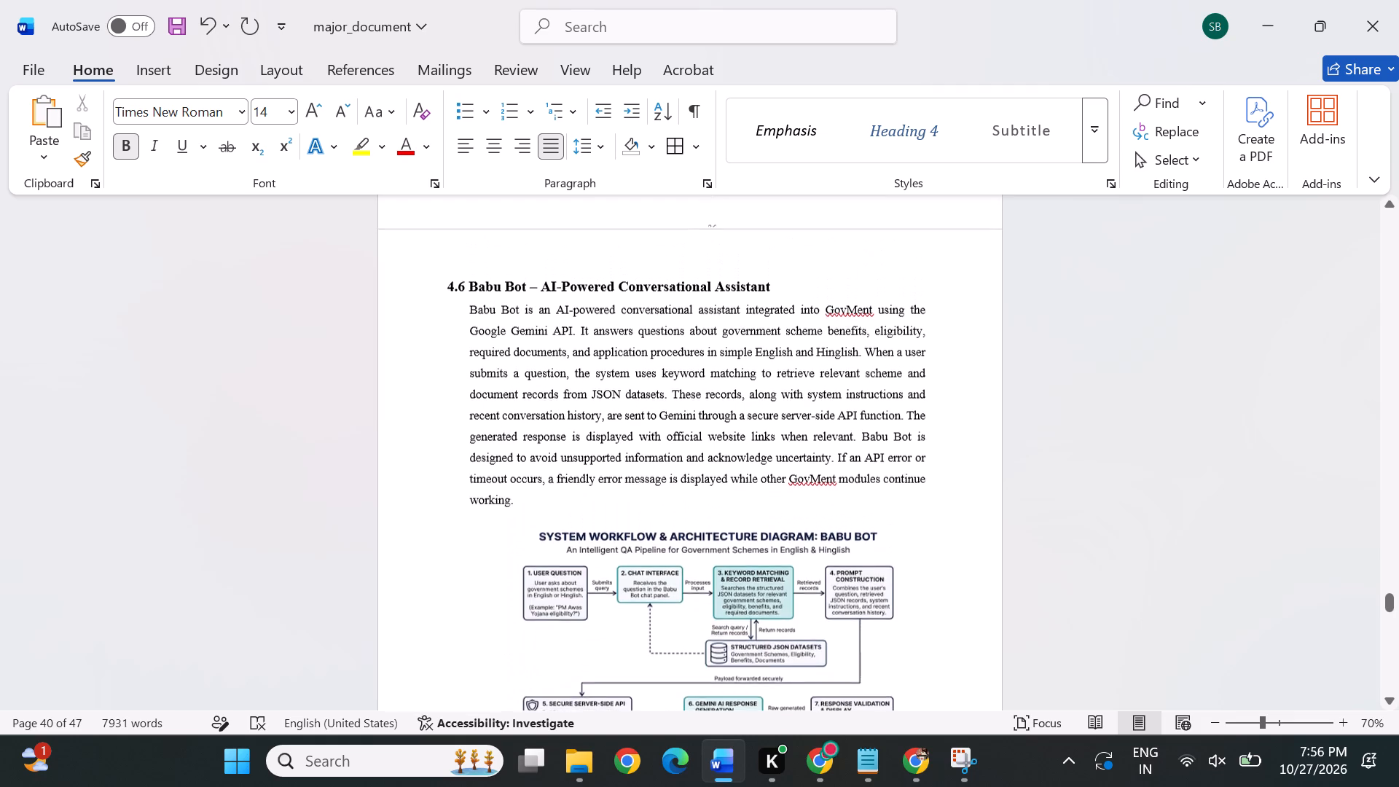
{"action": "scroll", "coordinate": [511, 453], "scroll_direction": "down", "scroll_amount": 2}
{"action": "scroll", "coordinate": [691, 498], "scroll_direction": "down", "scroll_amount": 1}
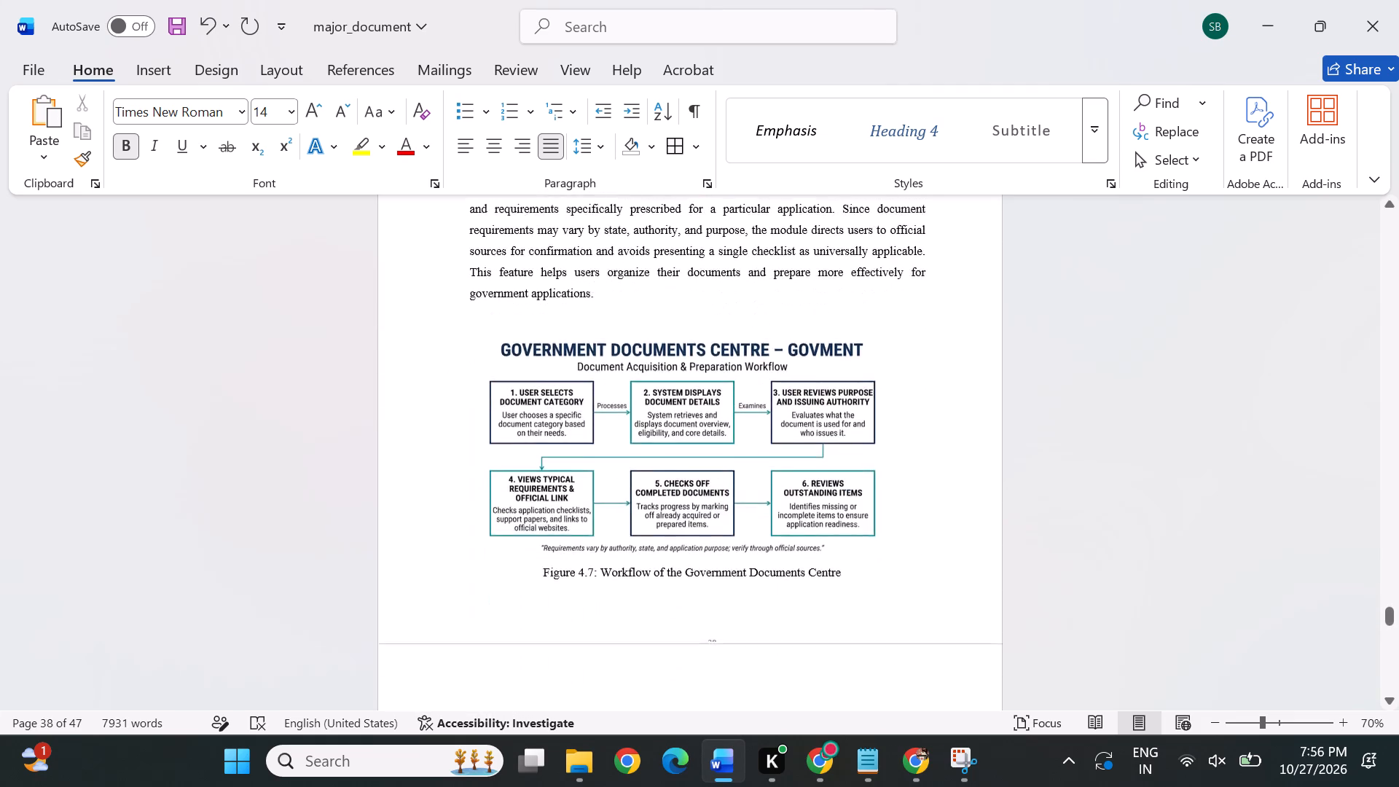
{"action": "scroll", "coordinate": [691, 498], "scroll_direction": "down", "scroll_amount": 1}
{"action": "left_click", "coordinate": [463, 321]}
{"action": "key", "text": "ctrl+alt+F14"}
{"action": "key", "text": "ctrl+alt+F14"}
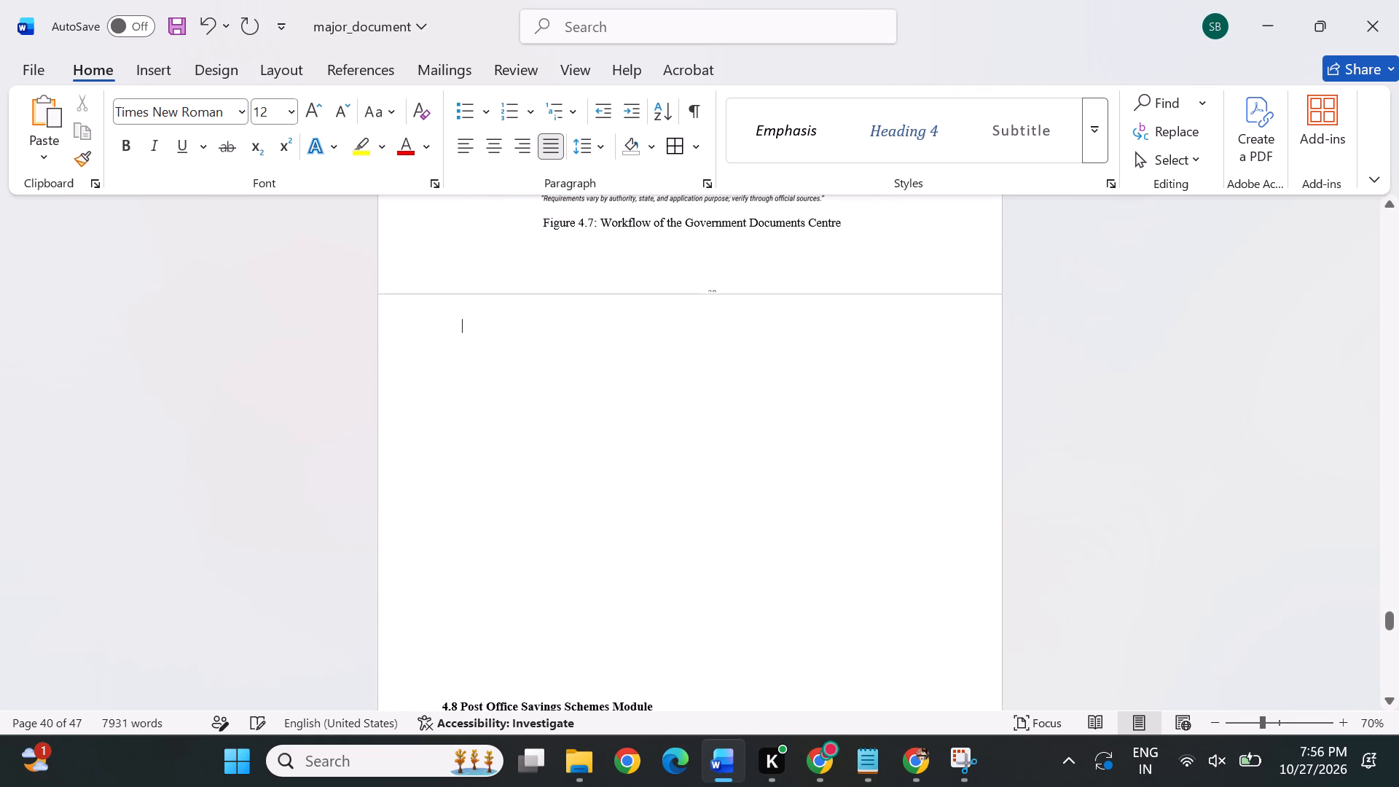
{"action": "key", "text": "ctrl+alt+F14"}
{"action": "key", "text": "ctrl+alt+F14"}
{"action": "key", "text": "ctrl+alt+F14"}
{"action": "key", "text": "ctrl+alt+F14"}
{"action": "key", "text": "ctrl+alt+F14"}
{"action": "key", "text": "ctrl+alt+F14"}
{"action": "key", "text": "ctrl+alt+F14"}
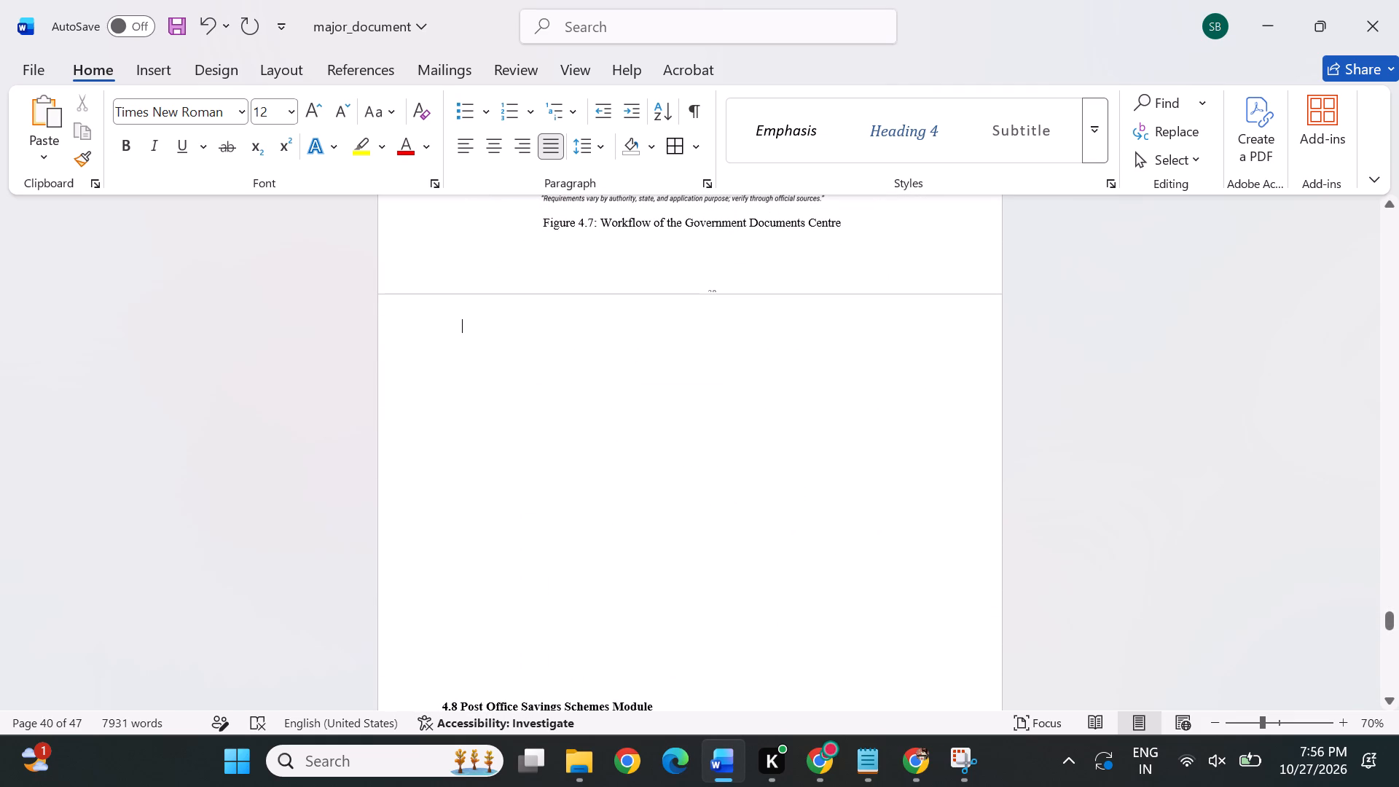
Delete the 17 surplus empty lines above the "4.8 Post Office Savings Schemes Module" heading, leaving one empty line, and save the document.
{"action": "left_click", "coordinate": [434, 334]}
{"action": "key", "text": "Delete"}
{"action": "key", "text": "Delete"}
{"action": "key", "text": "Delete"}
{"action": "key", "text": "Delete"}
{"action": "key", "text": "Delete"}
{"action": "key", "text": "Delete"}
{"action": "key", "text": "Delete"}
{"action": "key", "text": "Delete"}
{"action": "key", "text": "Delete"}
{"action": "key", "text": "Delete"}
{"action": "key", "text": "Delete"}
{"action": "key", "text": "Delete"}
{"action": "key", "text": "Delete"}
{"action": "key", "text": "Delete"}
{"action": "key", "text": "Delete"}
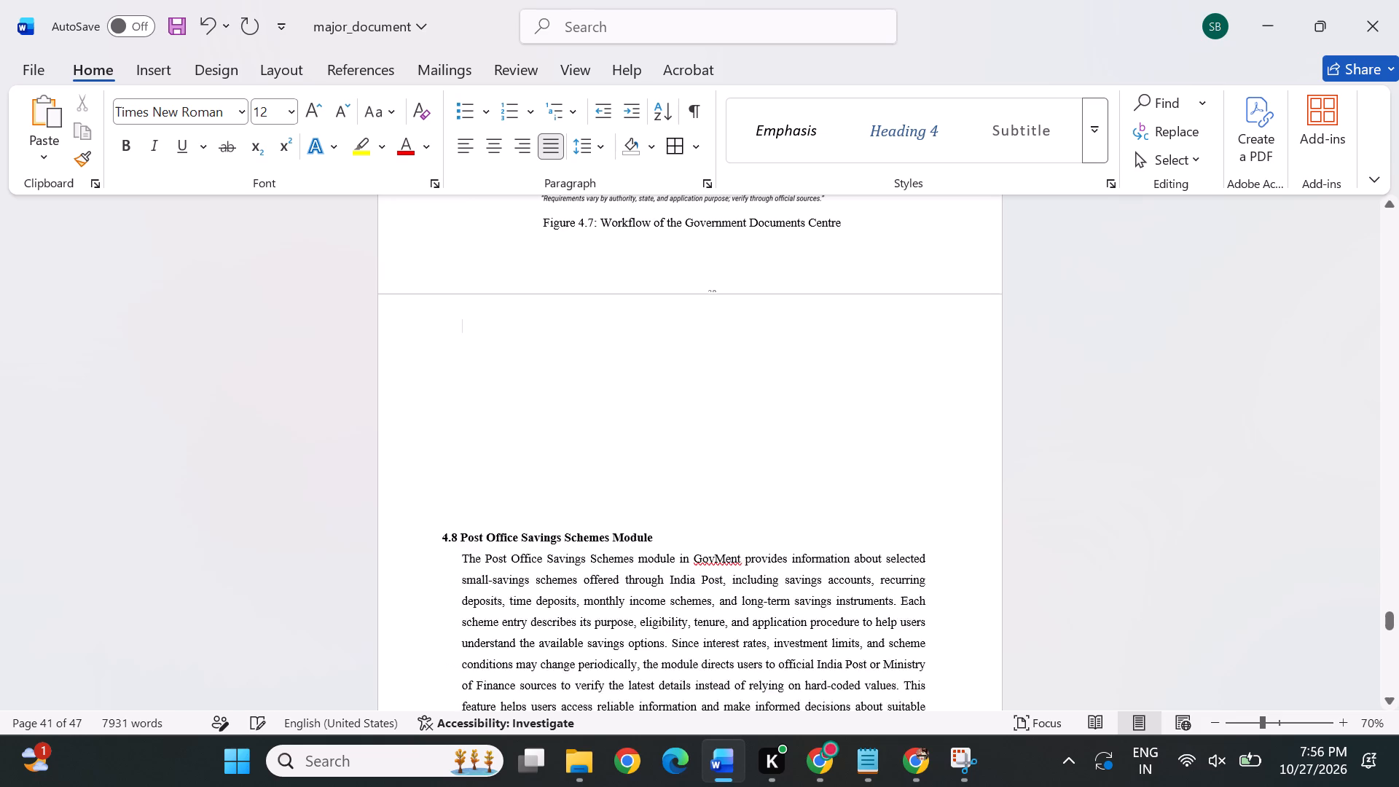
{"action": "key", "text": "Delete"}
{"action": "key", "text": "Delete"}
{"action": "key", "text": "ctrl+s"}
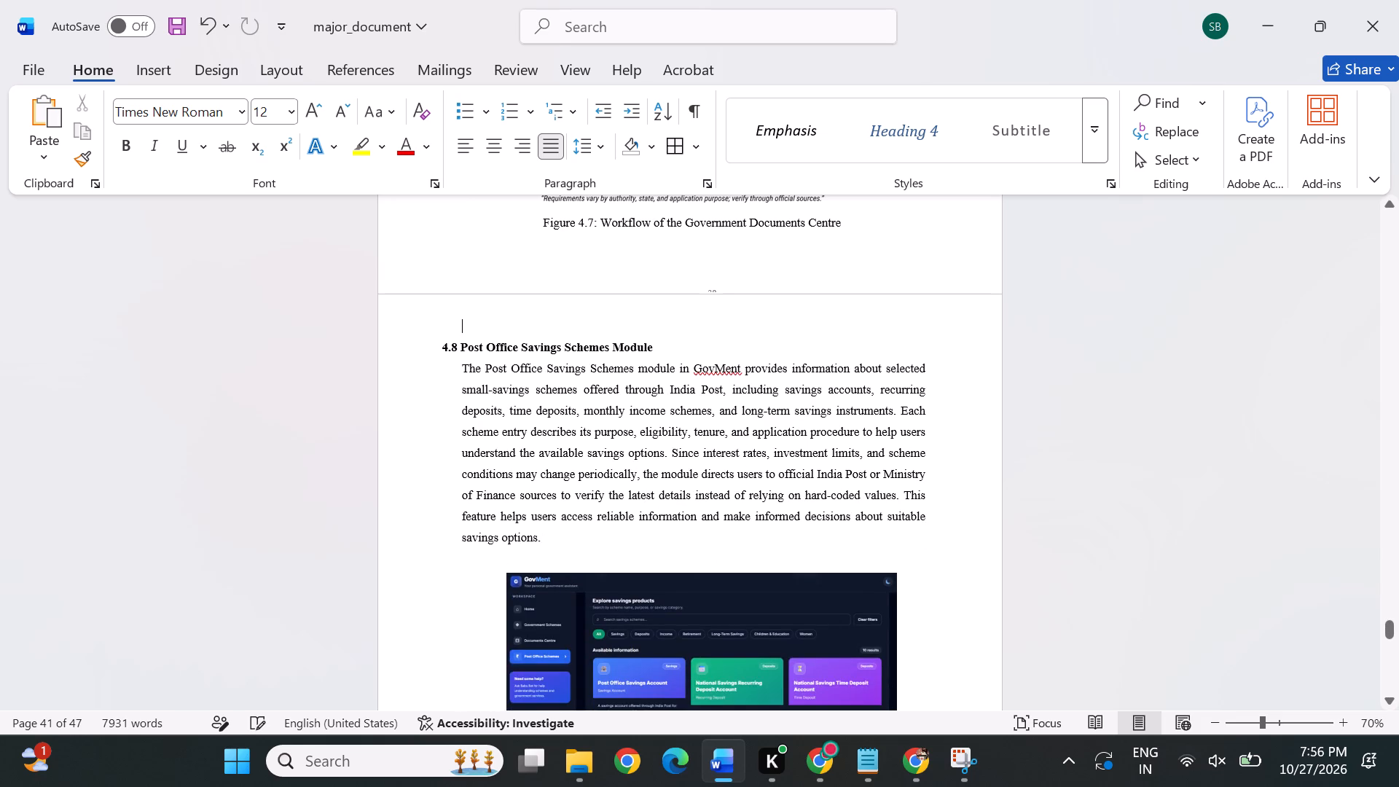
Set the "4.8 Post Office Savings Schemes Module" heading and the empty line above it to font size 14 and save the document.
{"action": "left_click_drag", "start_coordinate": [679, 353], "coordinate": [440, 334]}
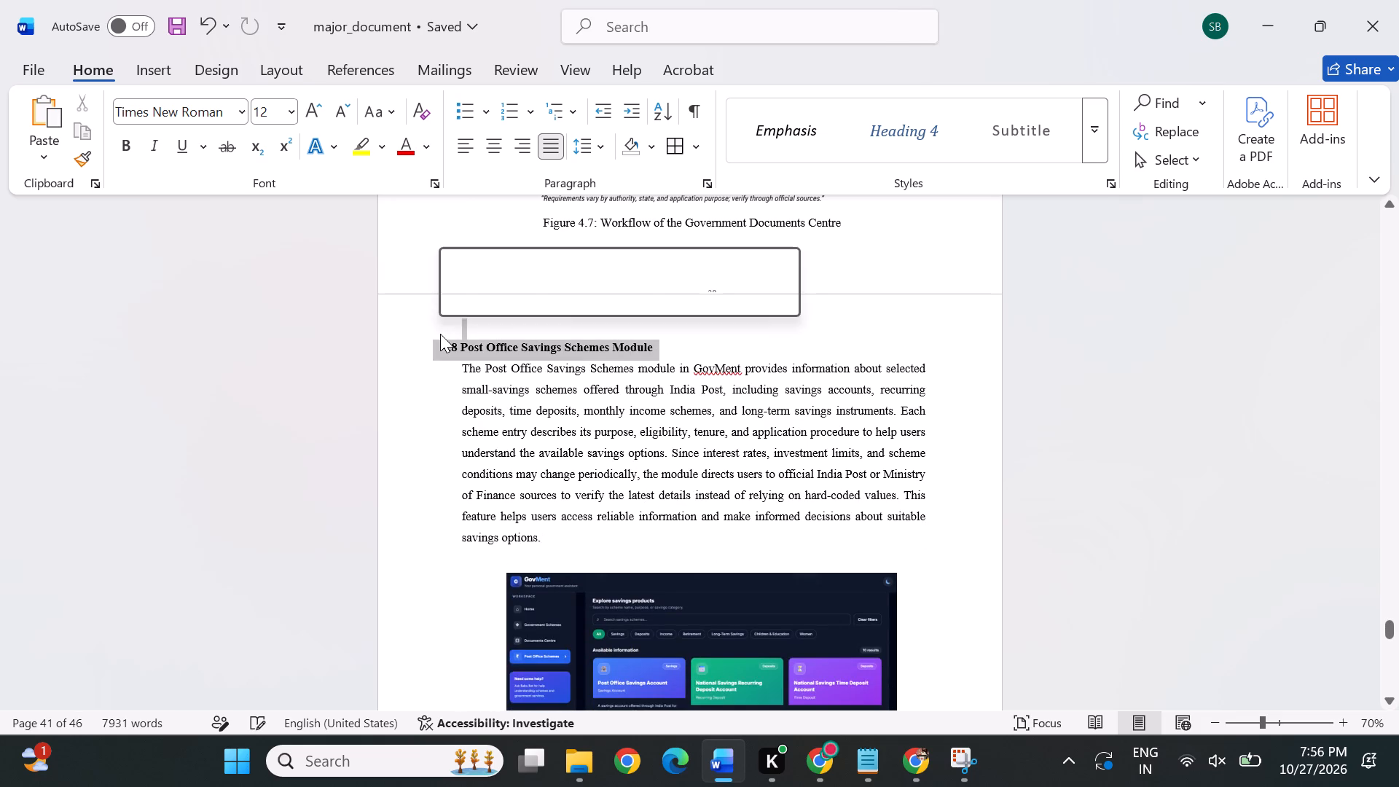
{"action": "left_click", "coordinate": [603, 270]}
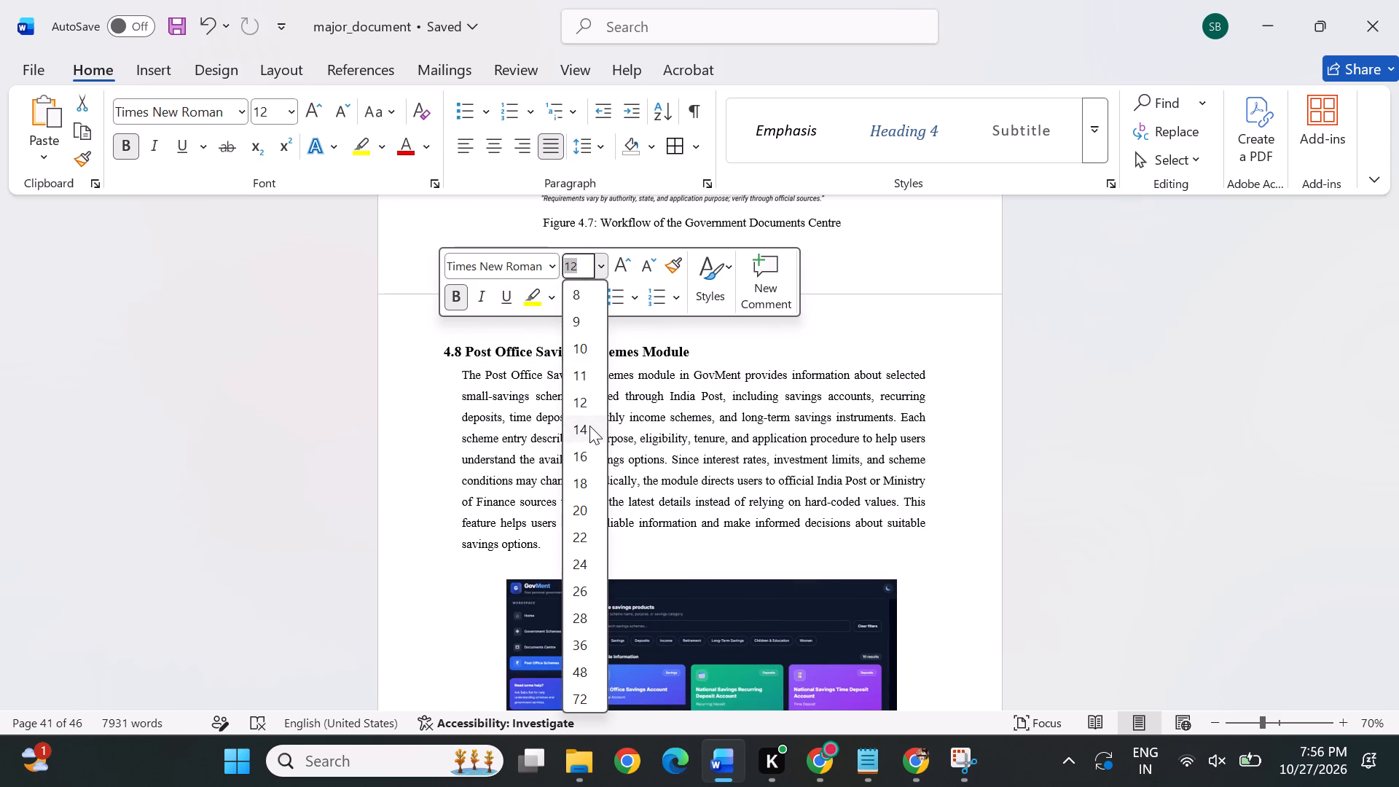
{"action": "left_click", "coordinate": [589, 426]}
{"action": "left_click", "coordinate": [882, 305]}
{"action": "key", "text": "ctrl+s"}
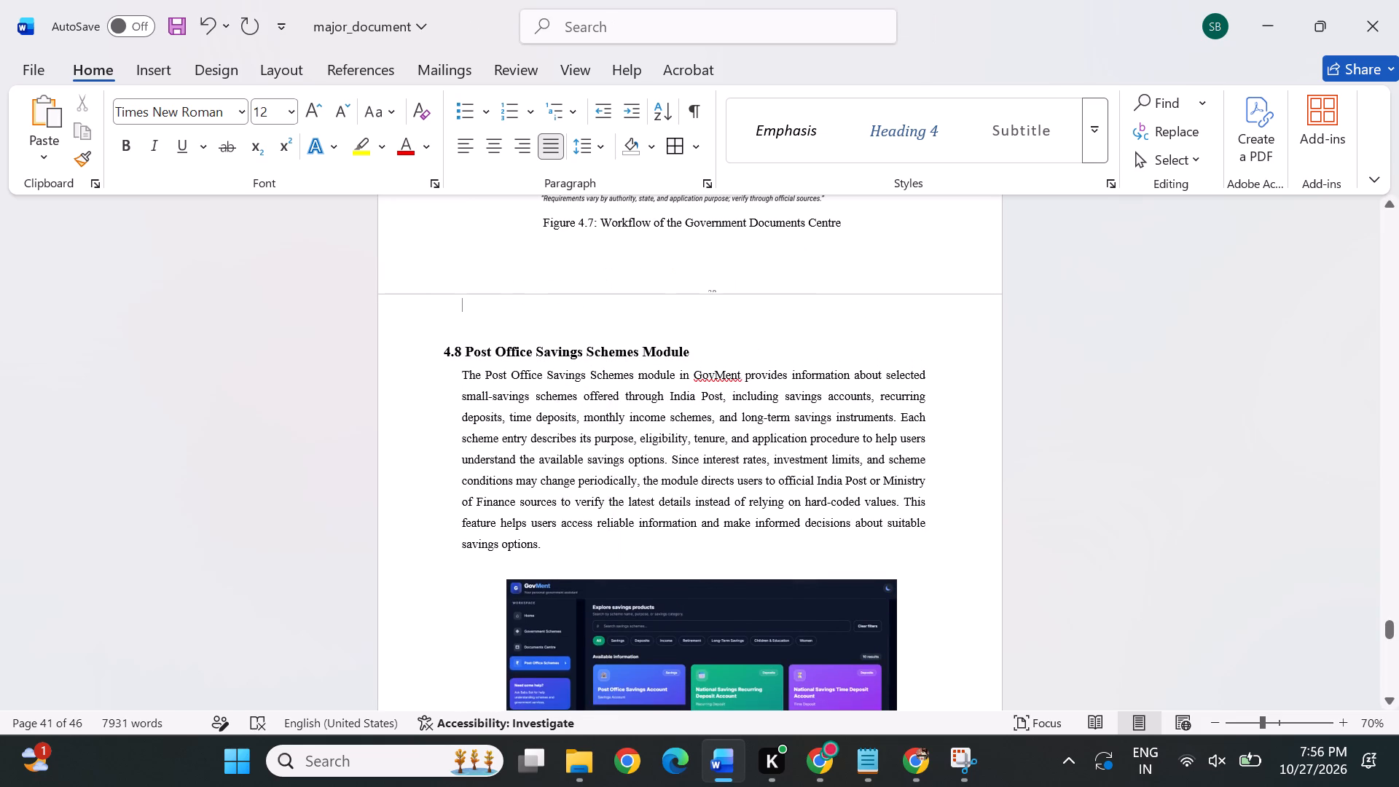
Delete one surplus empty line above the "4.9 User Interface Design" heading and save the document.
{"action": "scroll", "coordinate": [759, 473], "scroll_direction": "down", "scroll_amount": 1}
{"action": "scroll", "coordinate": [579, 526], "scroll_direction": "down", "scroll_amount": 1}
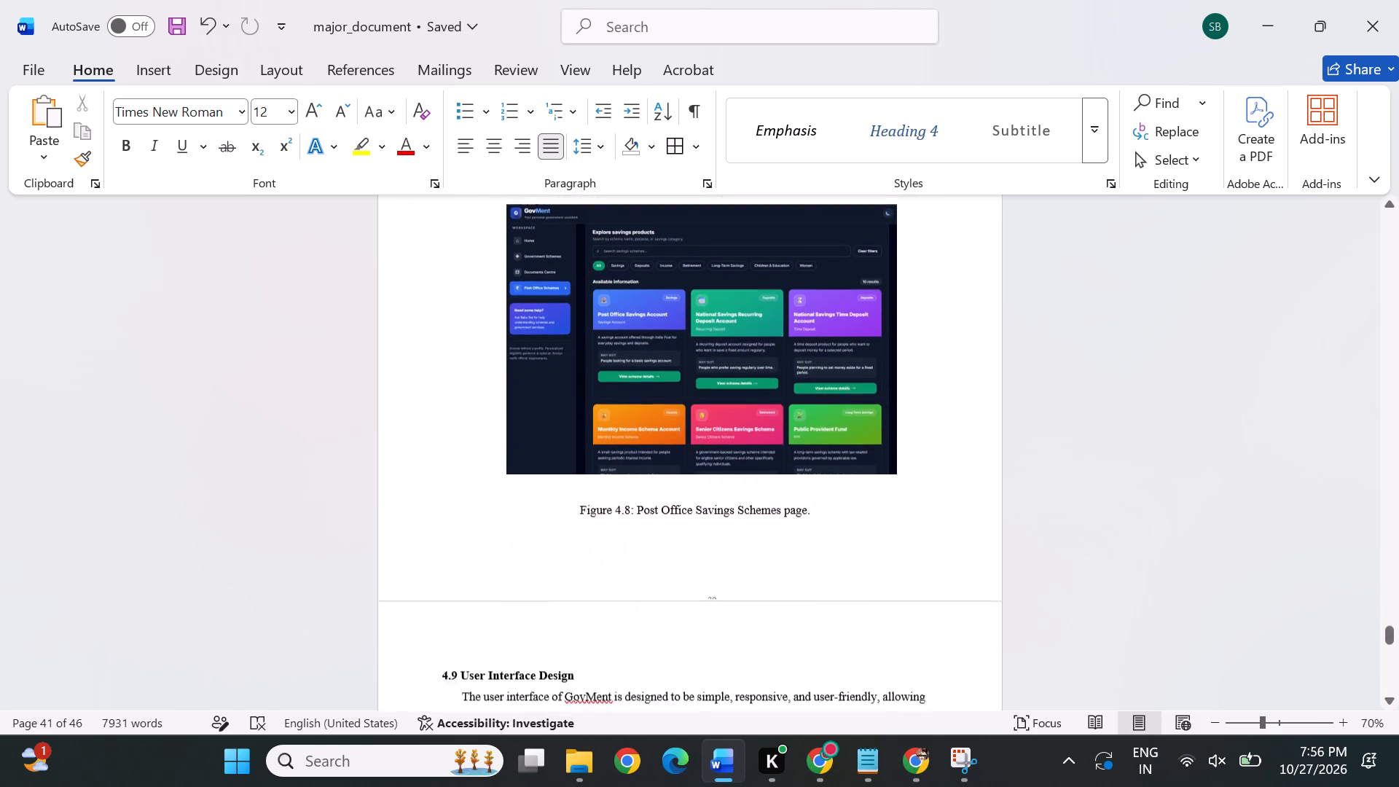
{"action": "scroll", "coordinate": [579, 526], "scroll_direction": "down", "scroll_amount": 1}
{"action": "left_click", "coordinate": [460, 556]}
{"action": "key", "text": "Delete"}
{"action": "left_click", "coordinate": [460, 556], "text": "ctrl"}
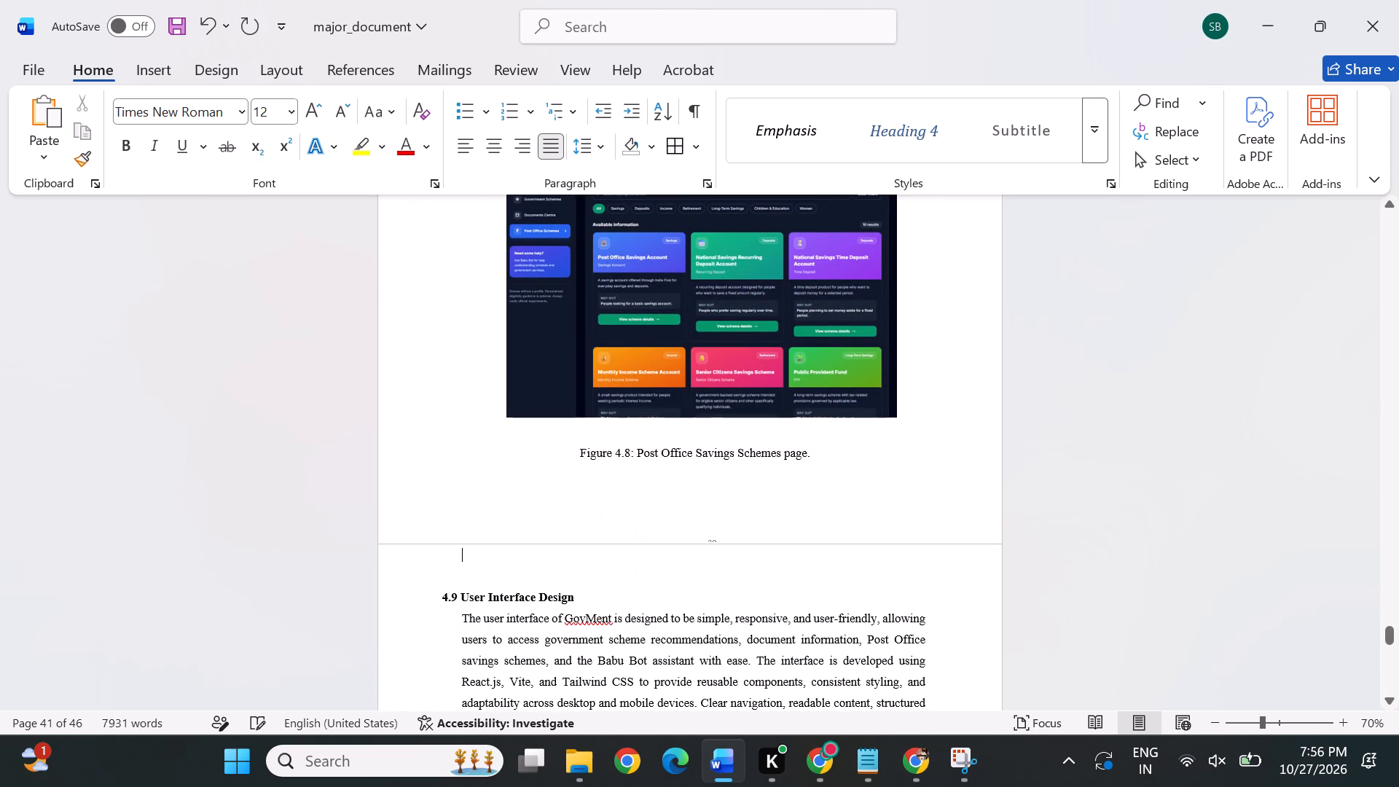
{"action": "key", "text": "ctrl+s"}
Set the "4.9 User Interface Design" heading to font size 14 and save the document.
{"action": "left_click_drag", "start_coordinate": [591, 592], "coordinate": [431, 599]}
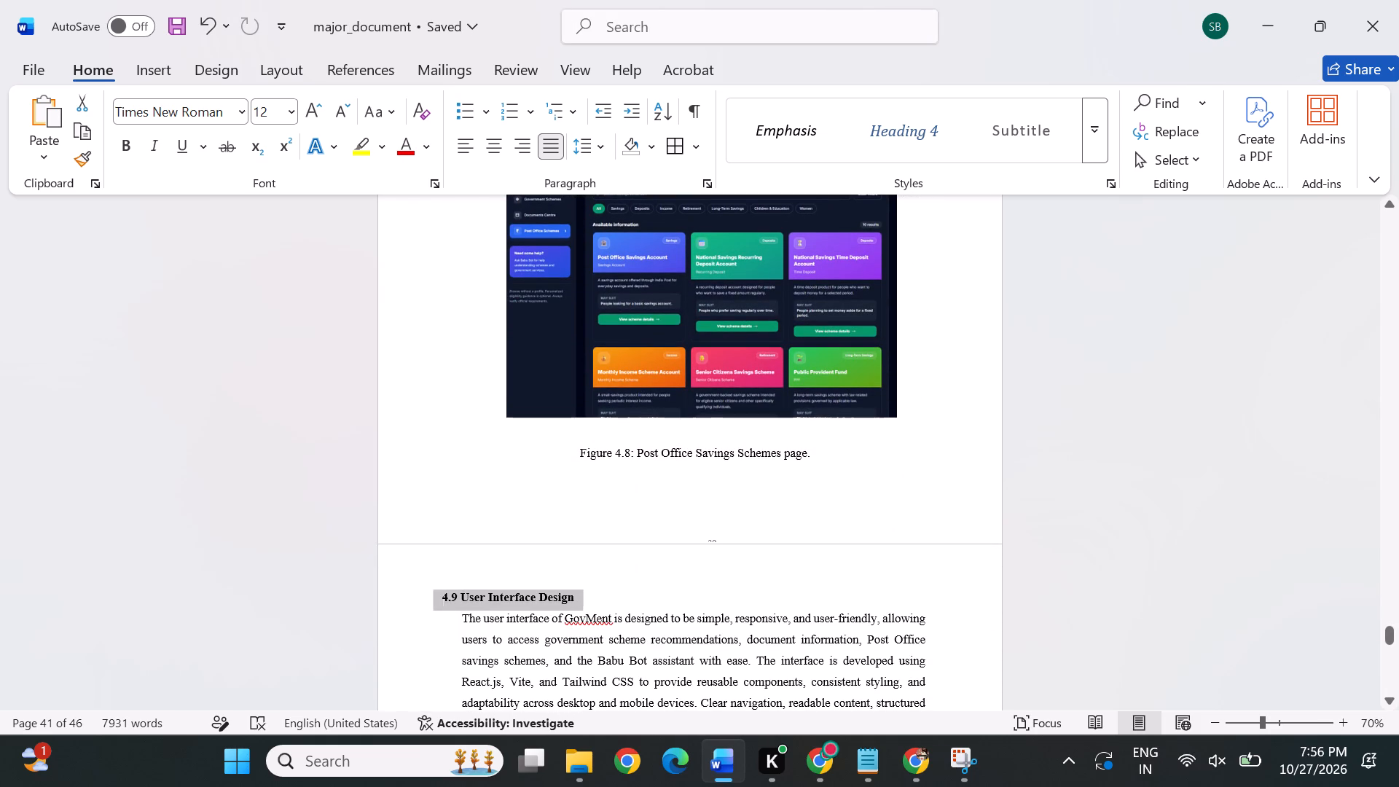
{"action": "left_click_drag", "start_coordinate": [431, 599], "coordinate": [429, 599]}
{"action": "left_click", "coordinate": [592, 537]}
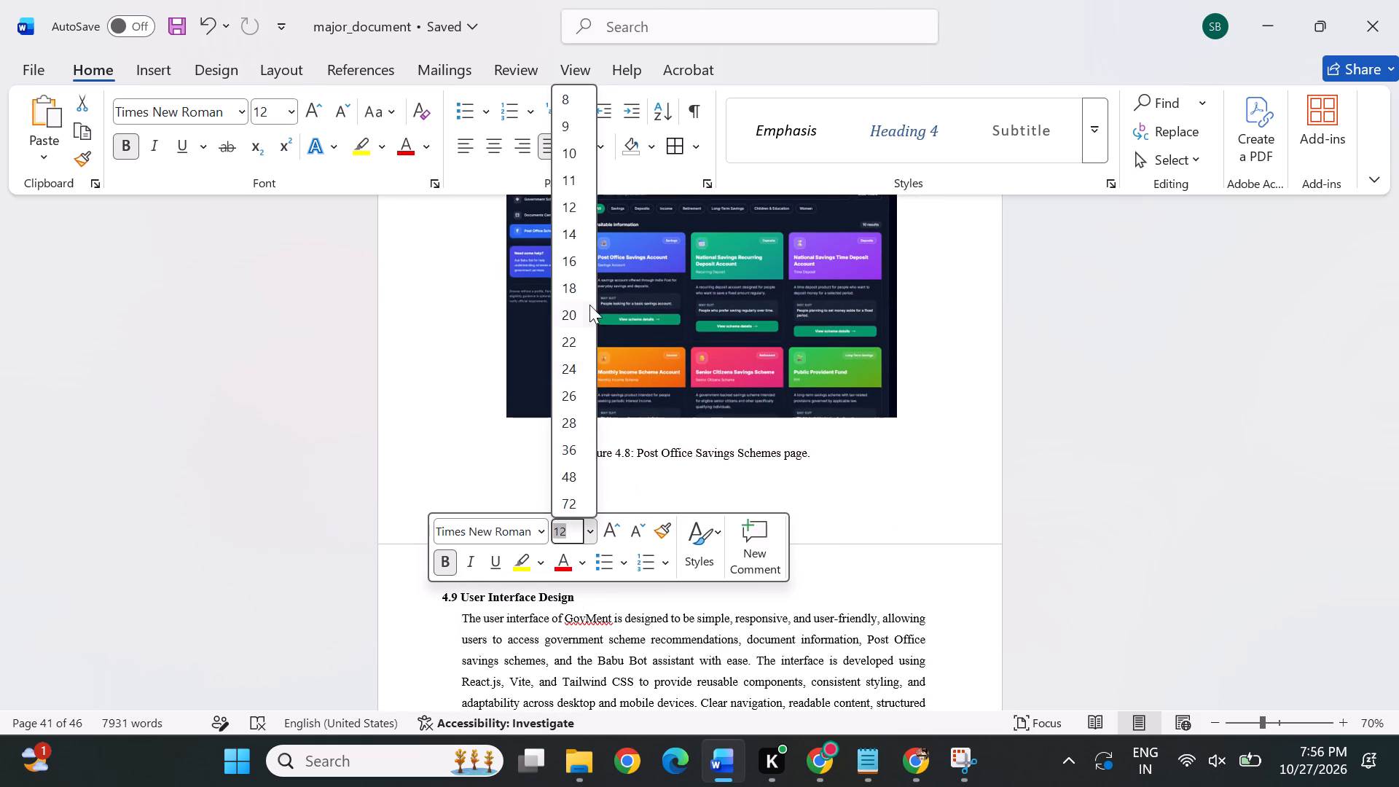
{"action": "left_click", "coordinate": [576, 243]}
{"action": "left_click", "coordinate": [930, 520]}
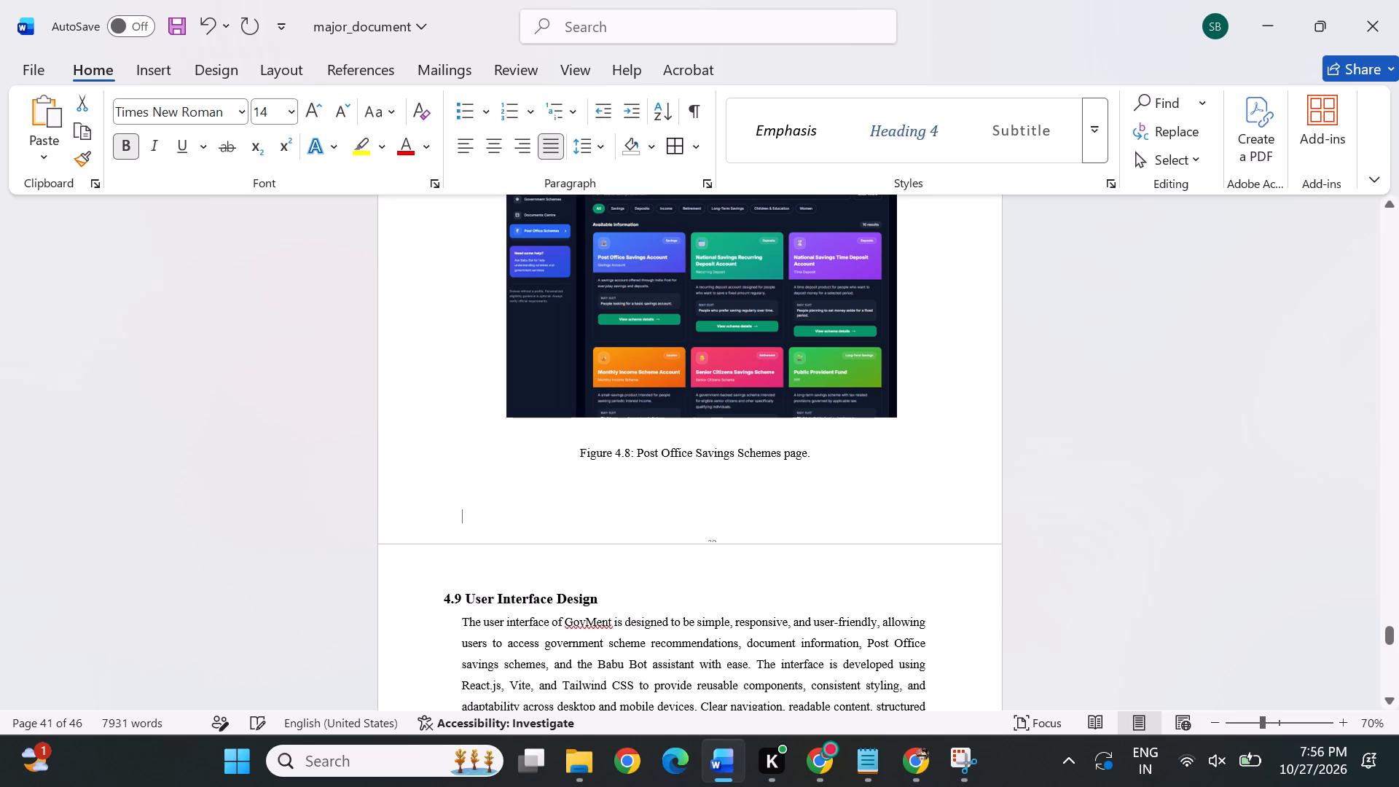
{"action": "key", "text": "ctrl+s"}
Delete 12 surplus empty lines above the "4.10 Technology Stack" heading at the top of its page and save the document.
{"action": "scroll", "coordinate": [821, 573], "scroll_direction": "down", "scroll_amount": 2}
{"action": "scroll", "coordinate": [693, 526], "scroll_direction": "down", "scroll_amount": 1}
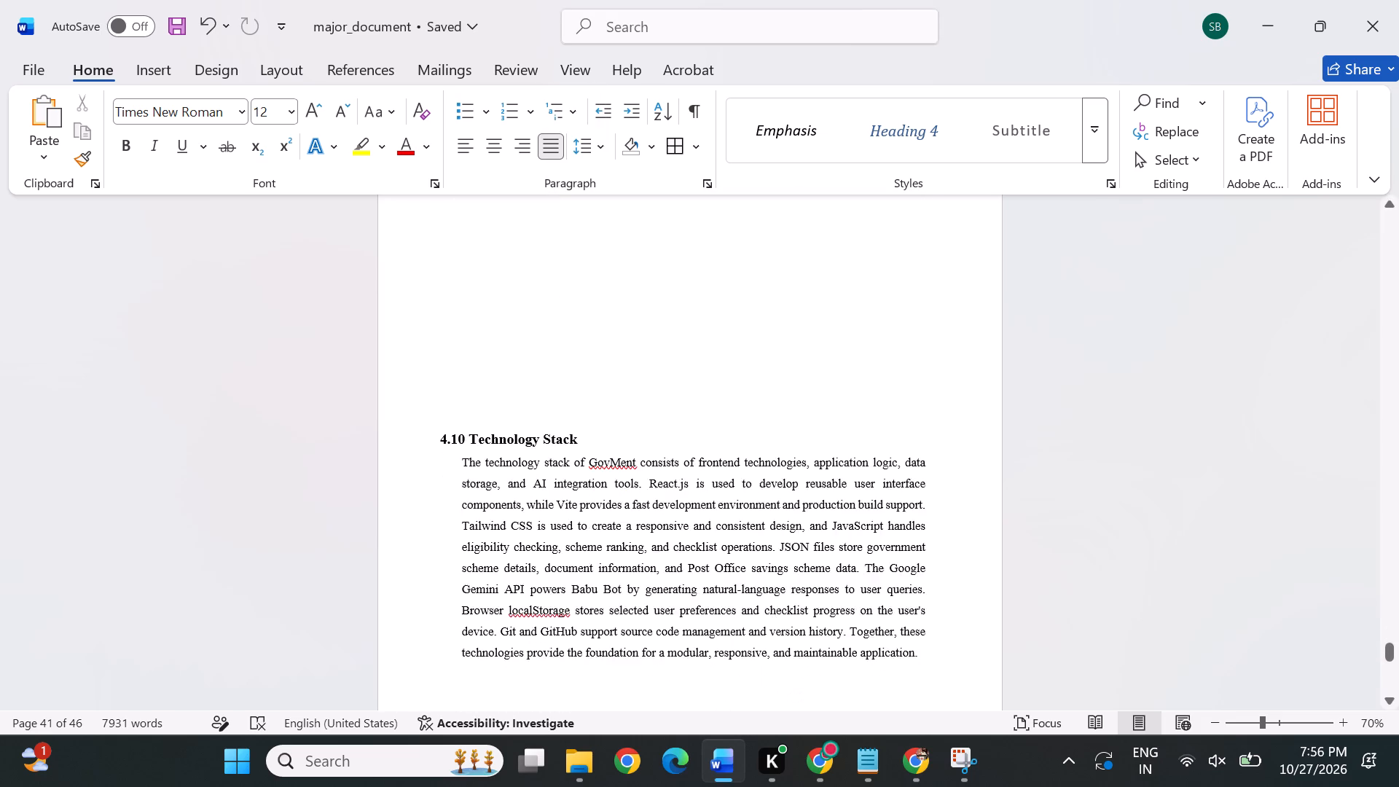
{"action": "scroll", "coordinate": [533, 363], "scroll_direction": "up", "scroll_amount": 1}
{"action": "left_click", "coordinate": [439, 248]}
{"action": "key", "text": "Delete"}
{"action": "key", "text": "Delete"}
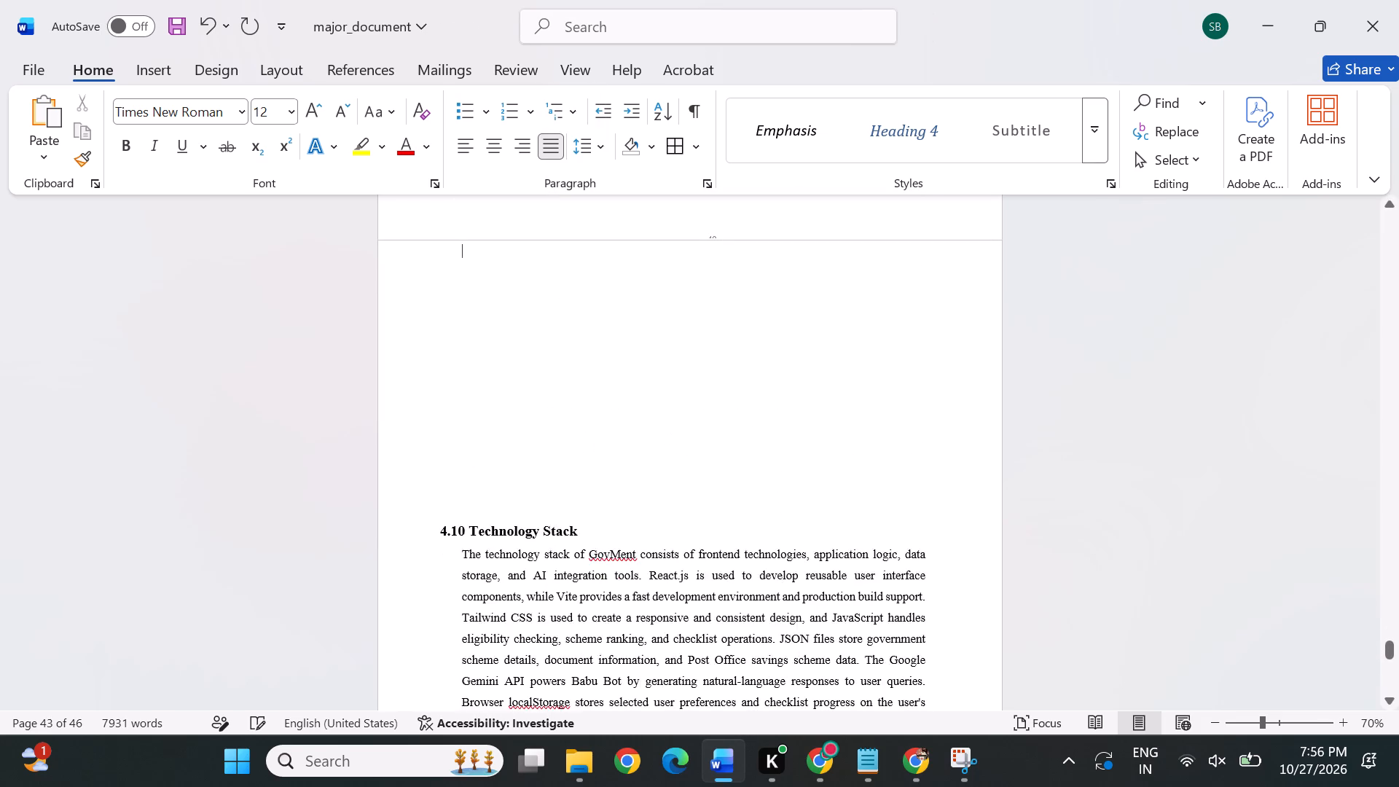
{"action": "key", "text": "Delete"}
{"action": "key", "text": "Delete"}
{"action": "key", "text": "Delete"}
{"action": "key", "text": "Delete"}
{"action": "key", "text": "Delete"}
{"action": "key", "text": "Delete"}
{"action": "key", "text": "Delete"}
{"action": "key", "text": "Delete"}
{"action": "key", "text": "Delete"}
{"action": "key", "text": "Delete"}
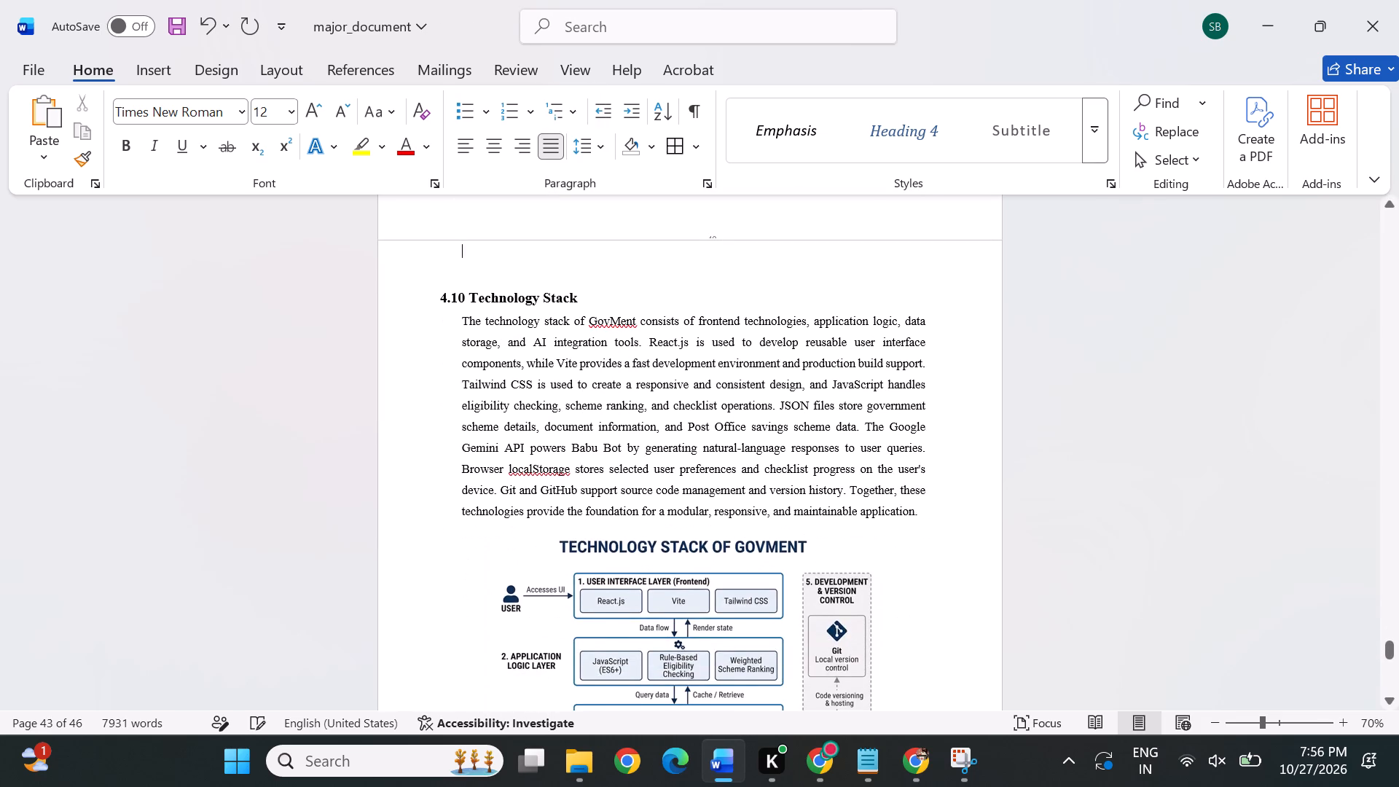
{"action": "key", "text": "ctrl+s"}
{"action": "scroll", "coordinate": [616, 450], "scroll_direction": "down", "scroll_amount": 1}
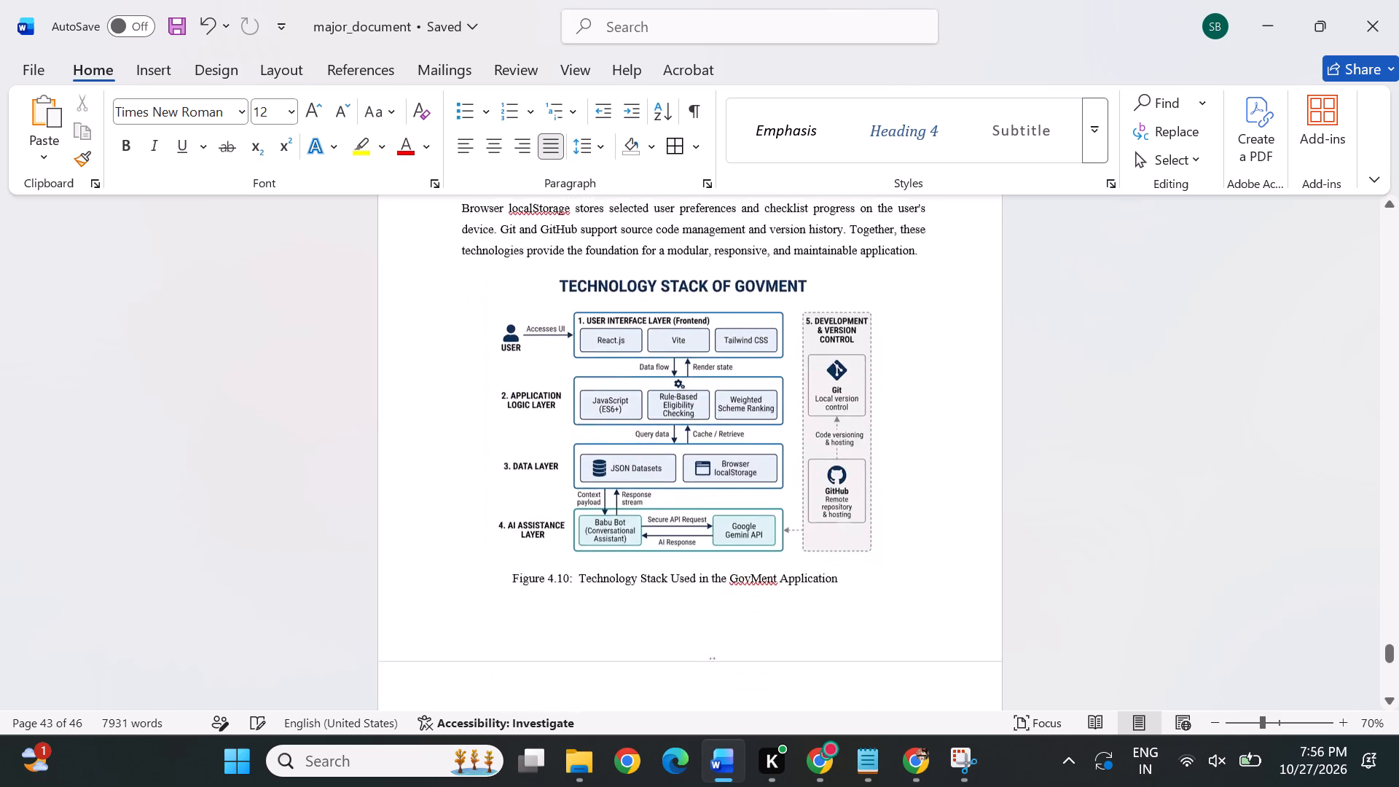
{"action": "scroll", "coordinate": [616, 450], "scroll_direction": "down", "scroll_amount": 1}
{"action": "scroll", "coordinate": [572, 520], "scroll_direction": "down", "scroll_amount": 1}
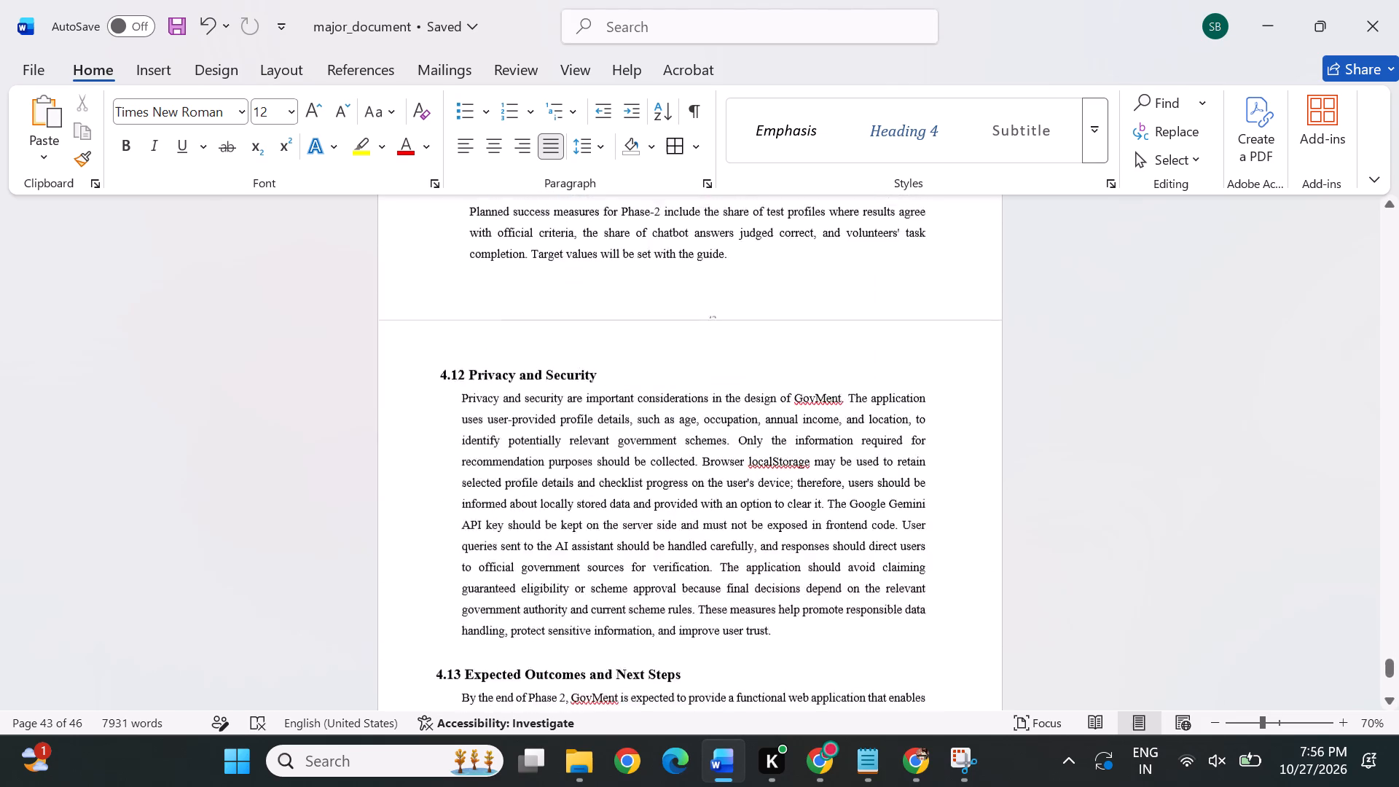
Check sections 4.12 and 4.13 at the end of Chapter 4 and save the document.
{"action": "scroll", "coordinate": [572, 520], "scroll_direction": "down", "scroll_amount": 1}
{"action": "scroll", "coordinate": [339, 458], "scroll_direction": "down", "scroll_amount": 1}
{"action": "key", "text": "ctrl+s"}
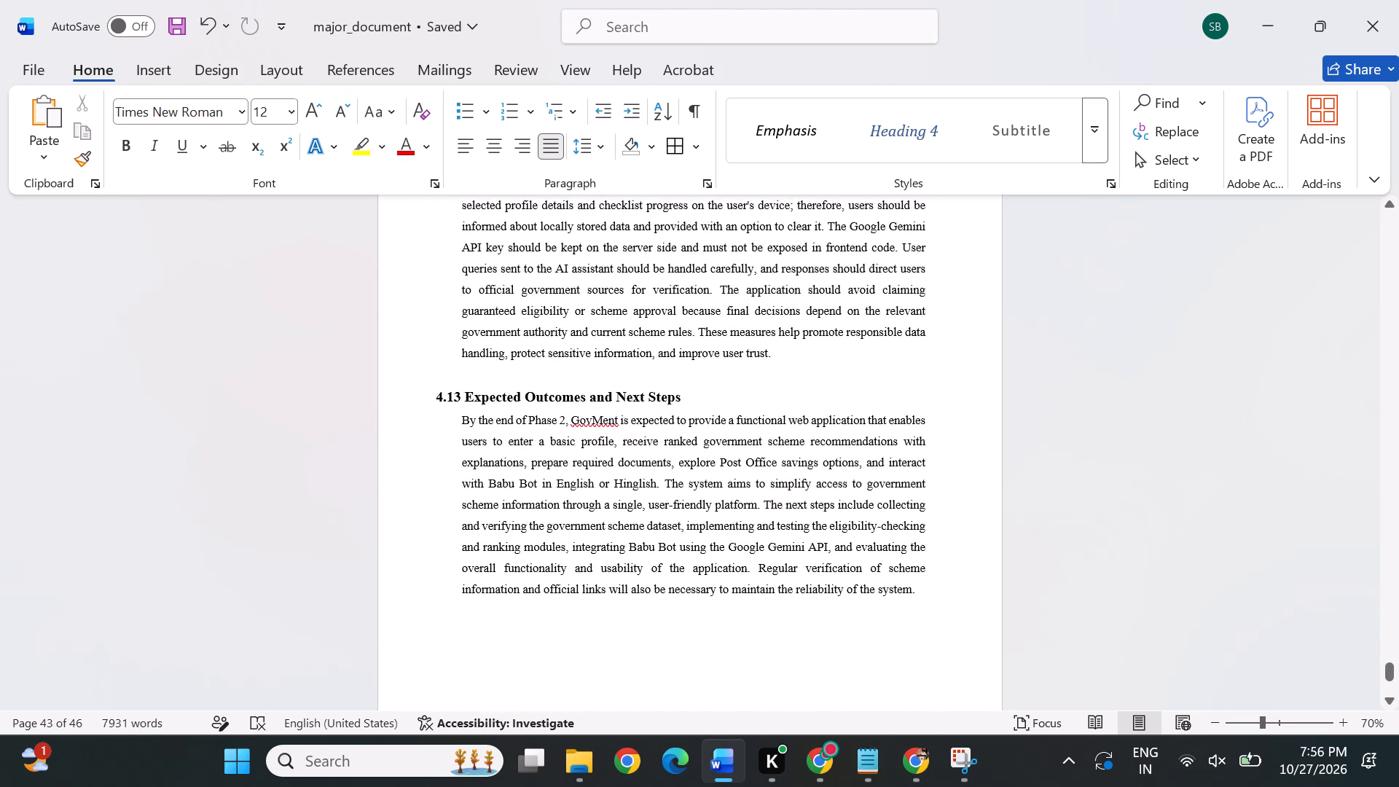
Copy the "Chapter 5 Project Planning" block with entries 5.1 to 5.6 and their page numbers from the table of contents.
{"action": "scroll", "coordinate": [412, 486], "scroll_direction": "up", "scroll_amount": 6}
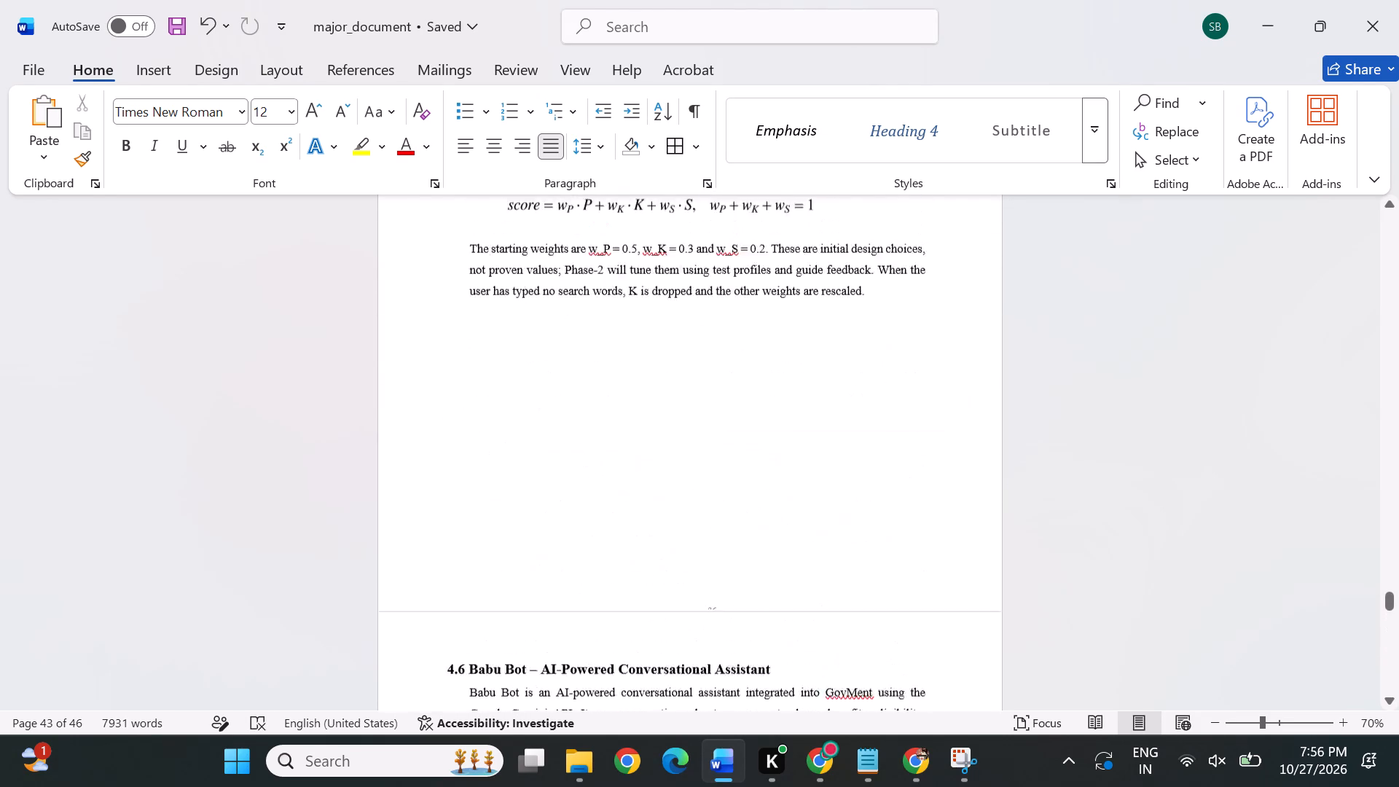
{"action": "scroll", "coordinate": [412, 486], "scroll_direction": "up", "scroll_amount": 1}
{"action": "scroll", "coordinate": [412, 486], "scroll_direction": "down", "scroll_amount": 2}
{"action": "scroll", "coordinate": [566, 446], "scroll_direction": "up", "scroll_amount": 8}
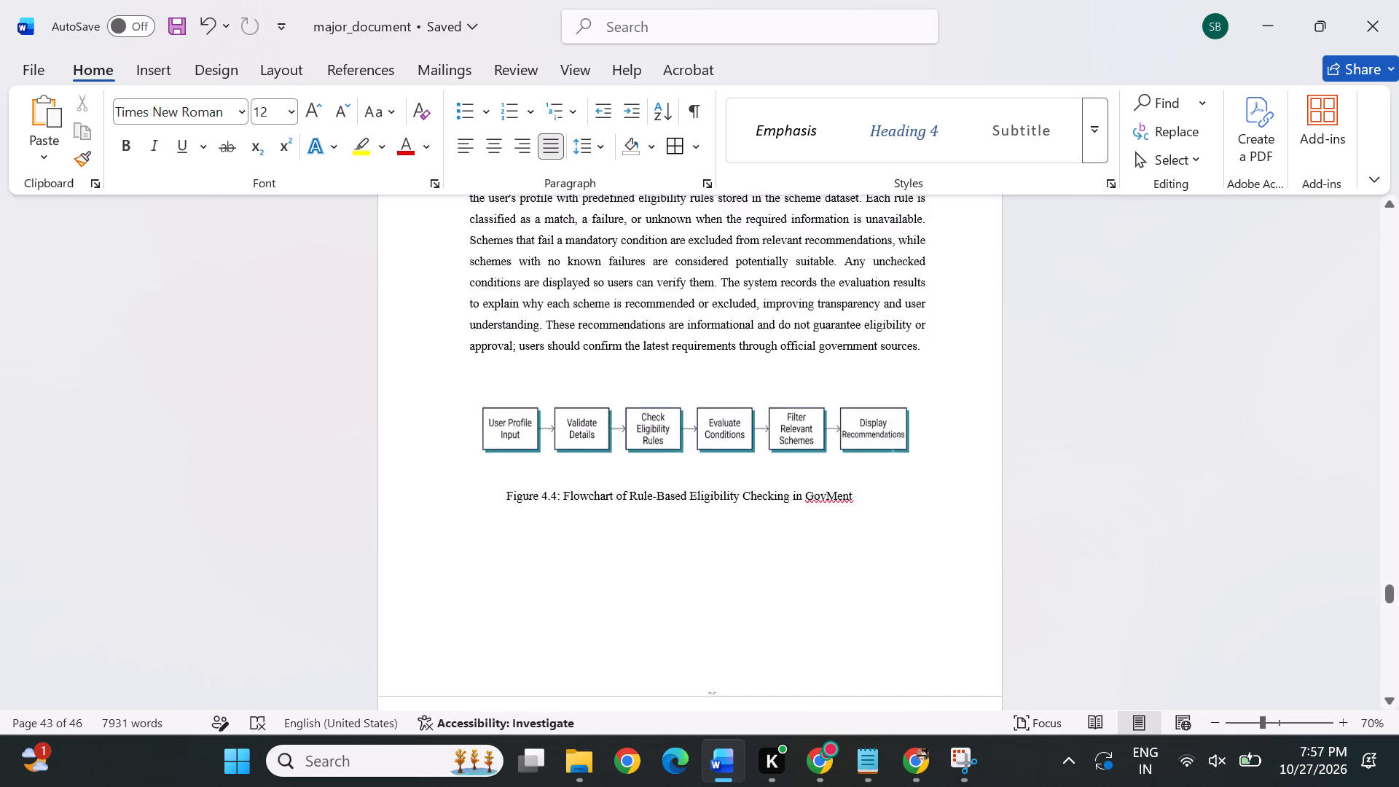
{"action": "scroll", "coordinate": [566, 446], "scroll_direction": "up", "scroll_amount": 9}
{"action": "scroll", "coordinate": [487, 509], "scroll_direction": "up", "scroll_amount": 2}
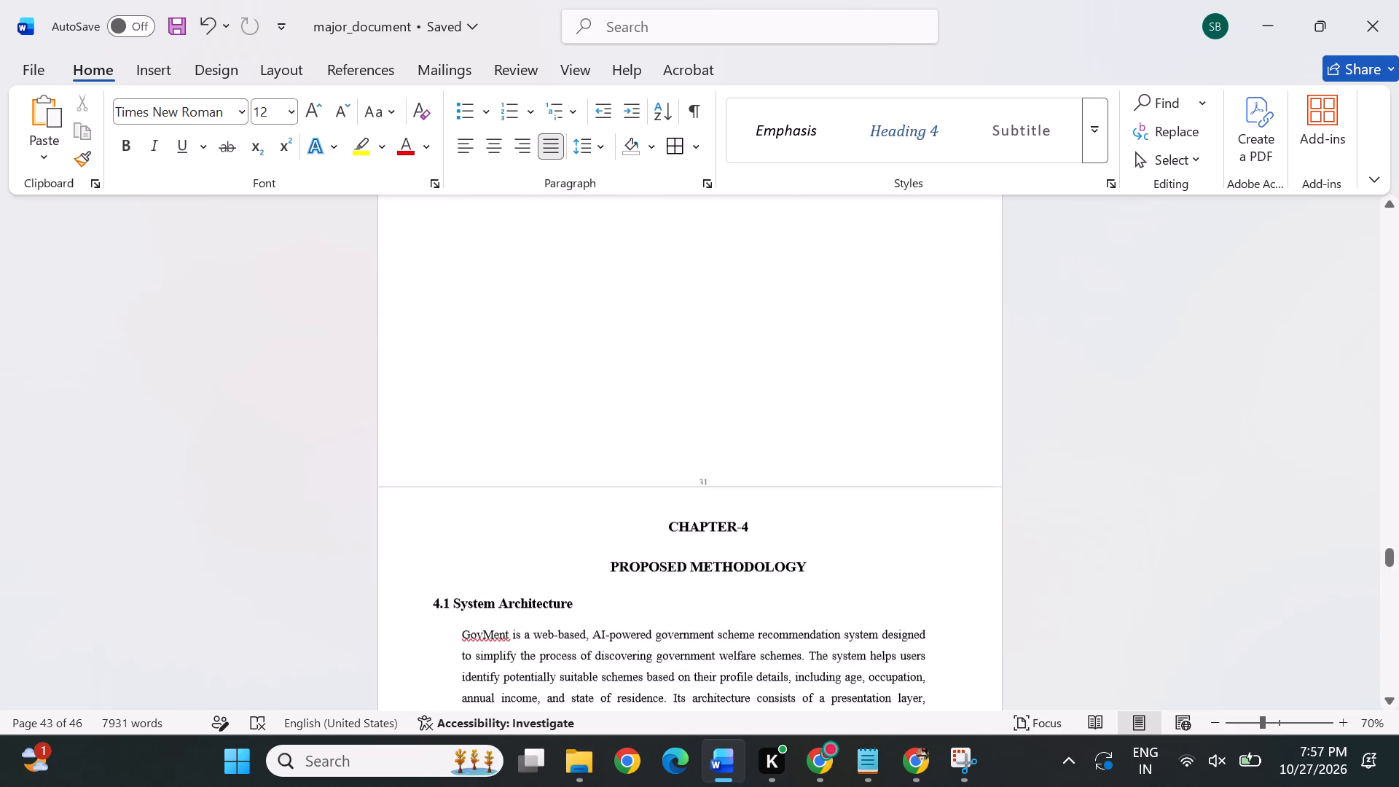
{"action": "scroll", "coordinate": [487, 509], "scroll_direction": "up", "scroll_amount": 3}
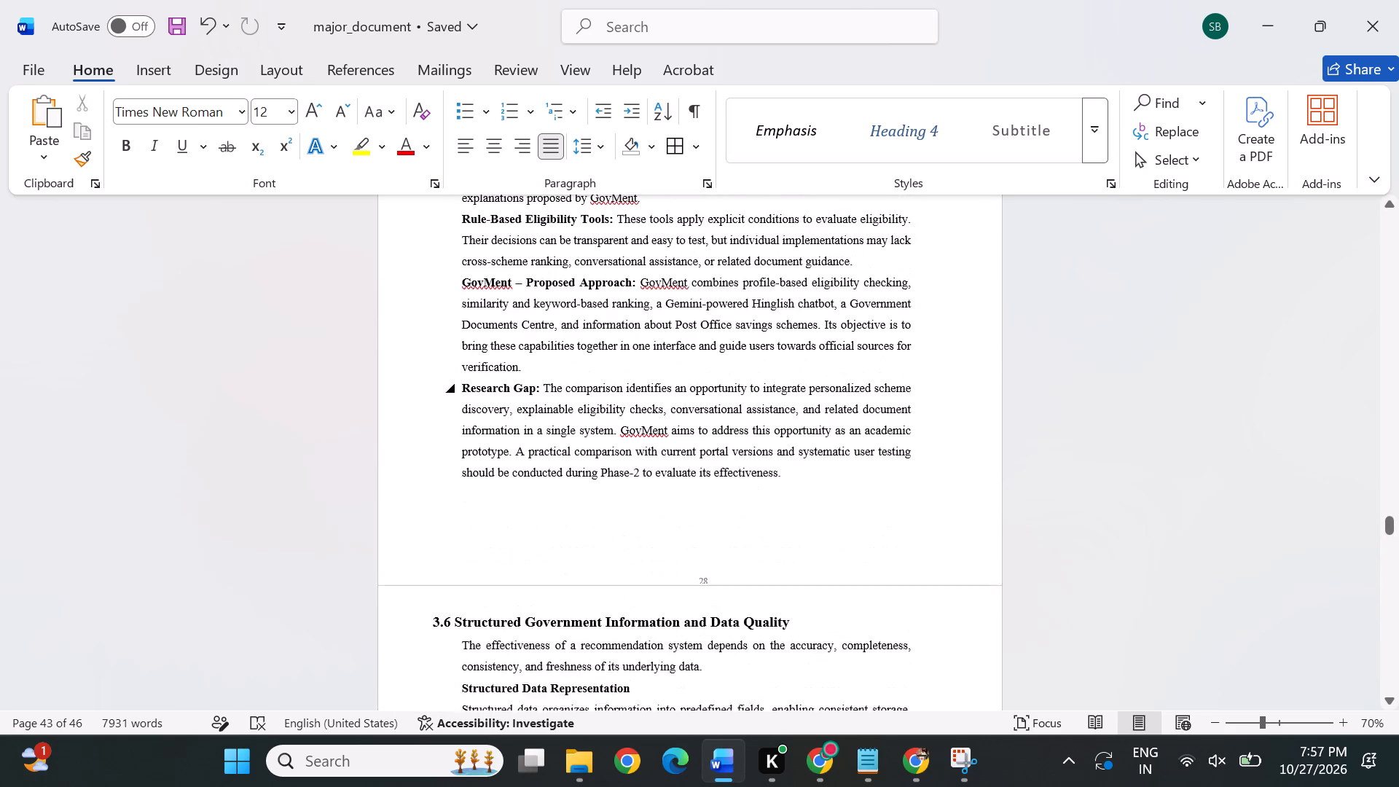
{"action": "scroll", "coordinate": [533, 520], "scroll_direction": "up", "scroll_amount": 1}
{"action": "left_click_drag", "start_coordinate": [1390, 539], "coordinate": [1384, 490]}
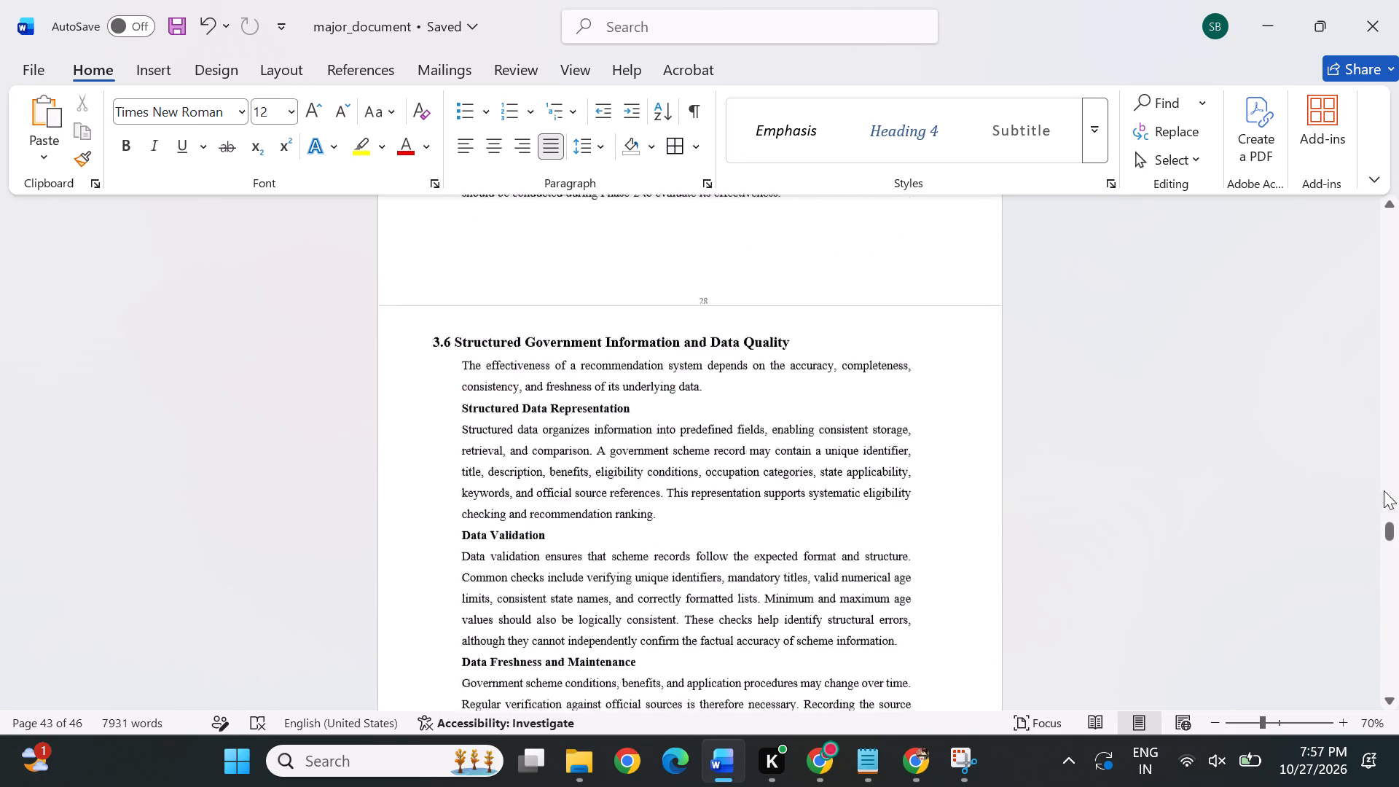
{"action": "left_click_drag", "start_coordinate": [1384, 490], "coordinate": [1317, 151]}
{"action": "left_click", "coordinate": [1382, 271]}
{"action": "double_click", "coordinate": [1396, 271]}
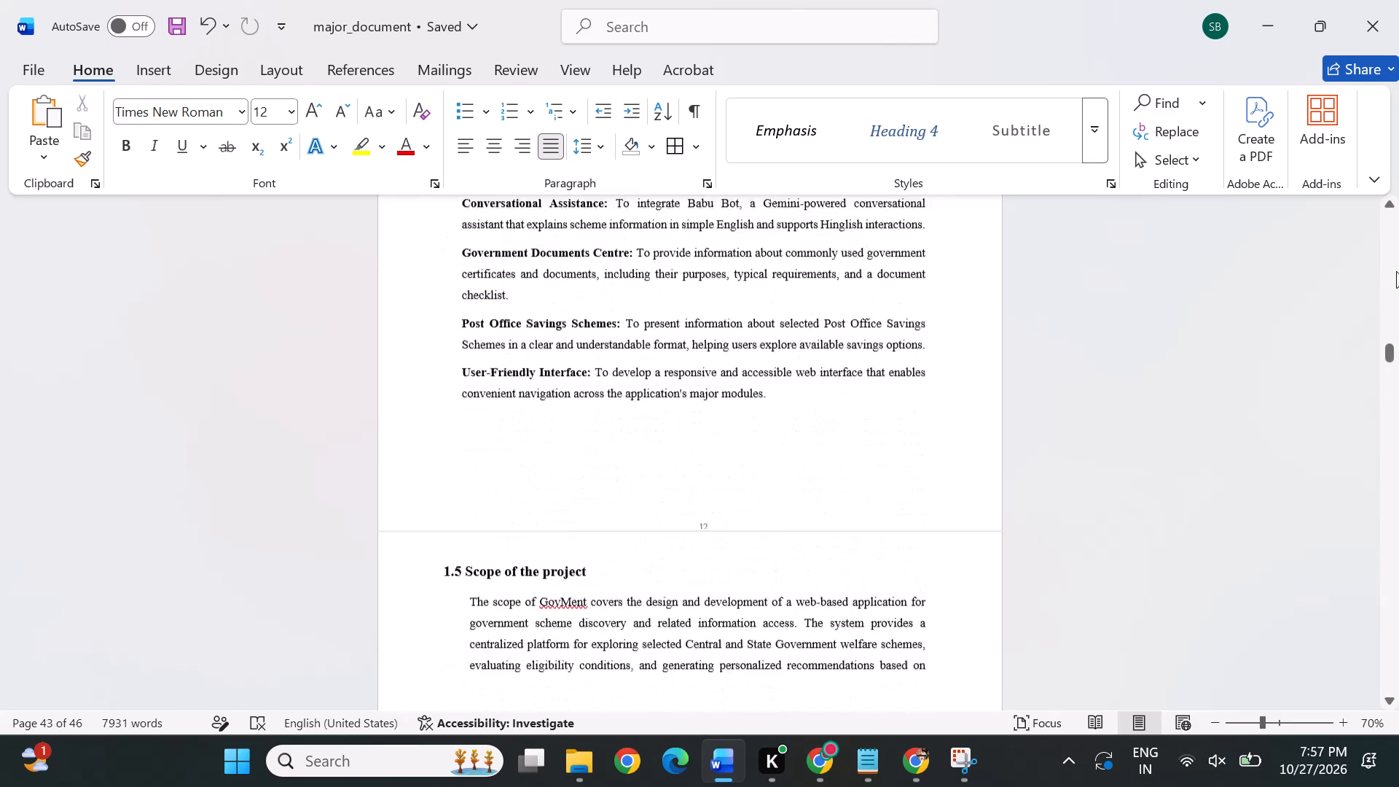
{"action": "scroll", "coordinate": [1047, 461], "scroll_direction": "down", "scroll_amount": 4}
{"action": "scroll", "coordinate": [899, 463], "scroll_direction": "down", "scroll_amount": 1}
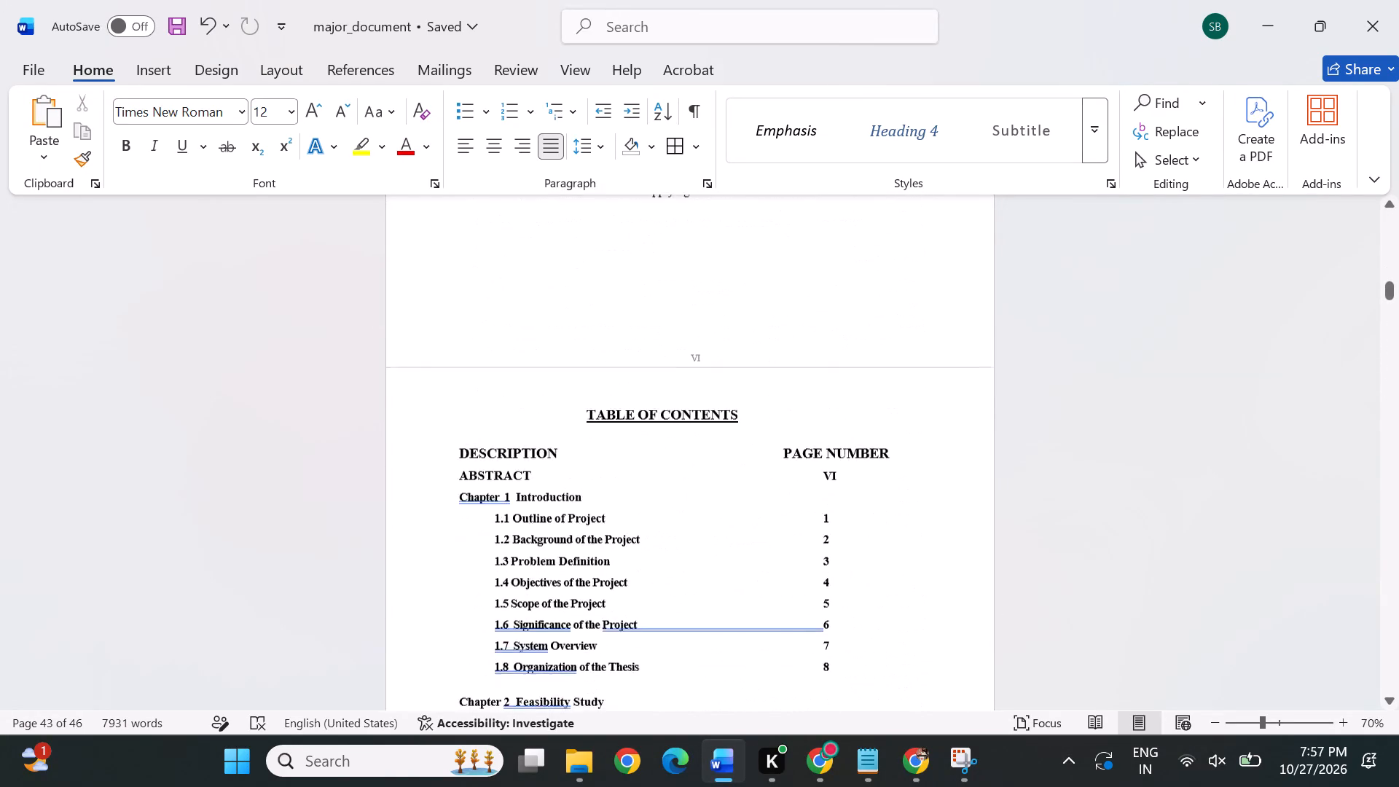
{"action": "scroll", "coordinate": [899, 463], "scroll_direction": "down", "scroll_amount": 1}
{"action": "scroll", "coordinate": [724, 547], "scroll_direction": "down", "scroll_amount": 1}
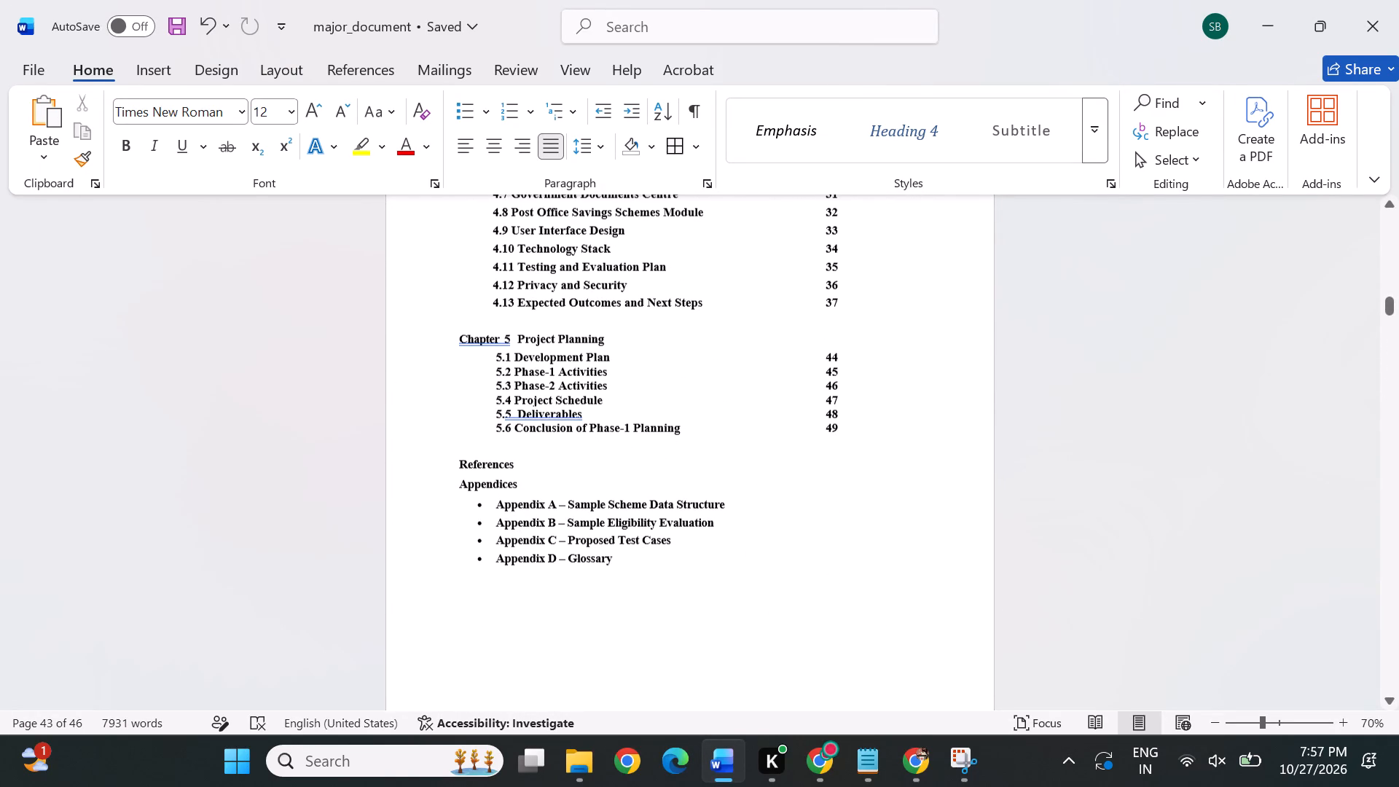
{"action": "left_click_drag", "start_coordinate": [454, 334], "coordinate": [820, 436]}
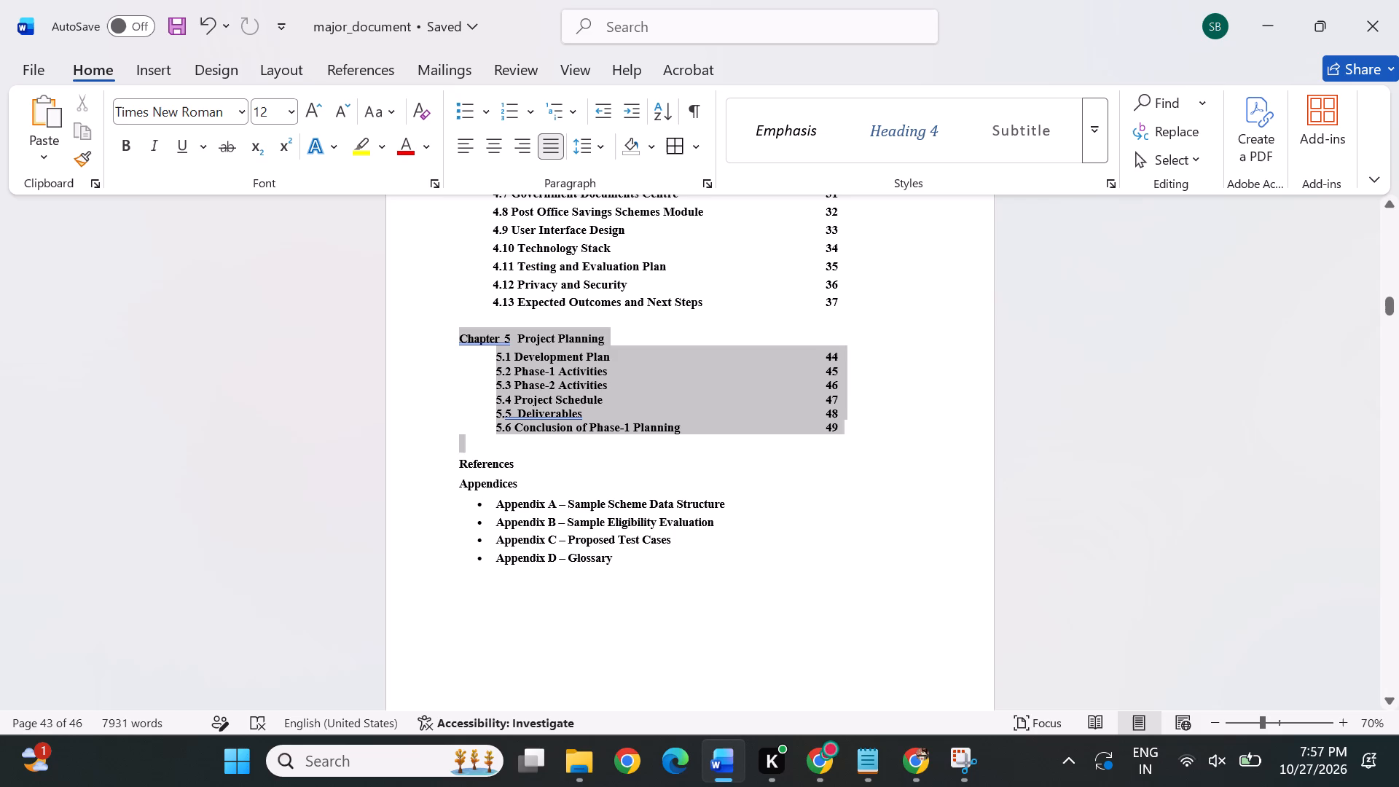
{"action": "left_click_drag", "start_coordinate": [820, 436], "coordinate": [923, 428]}
{"action": "key", "text": "ctrl+c"}
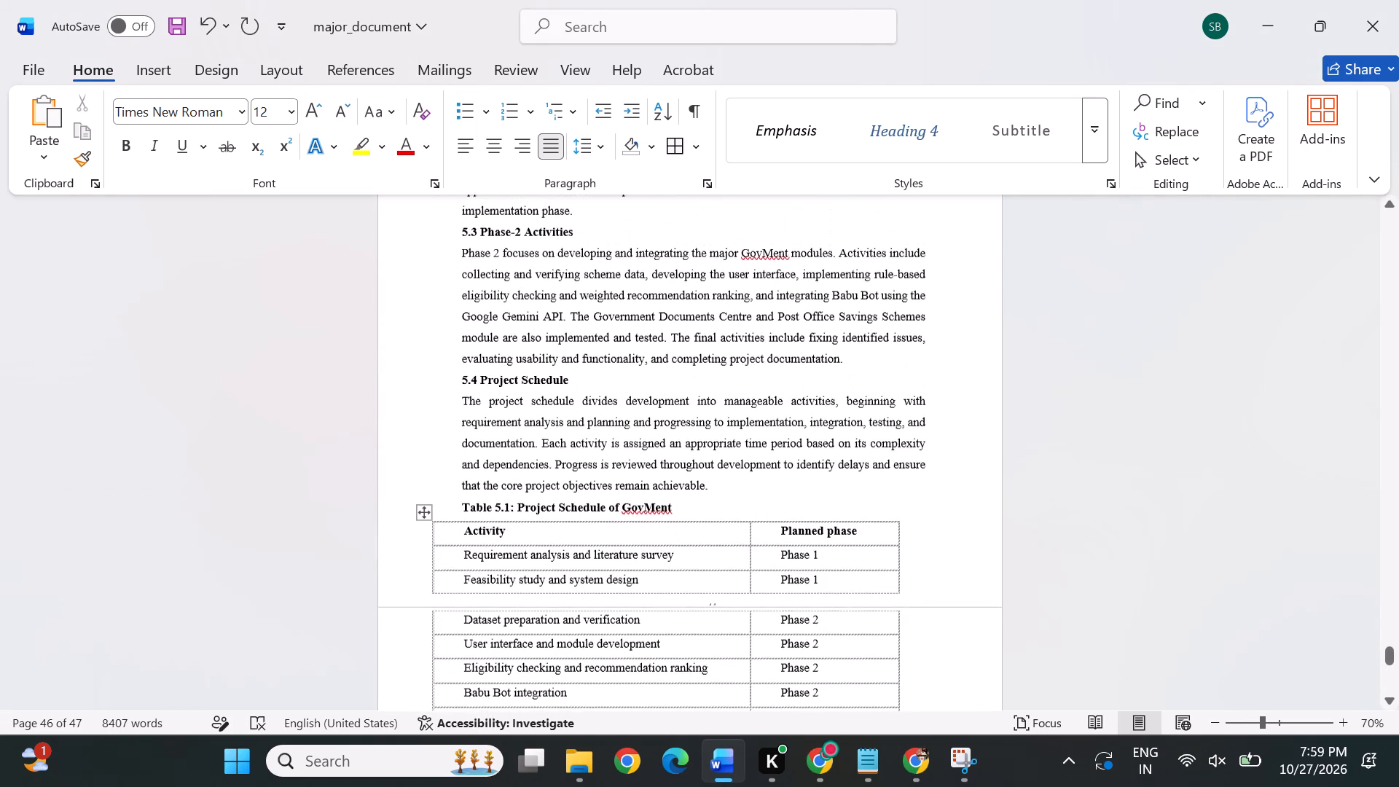
{"action": "scroll", "coordinate": [642, 498], "scroll_direction": "up", "scroll_amount": 3}
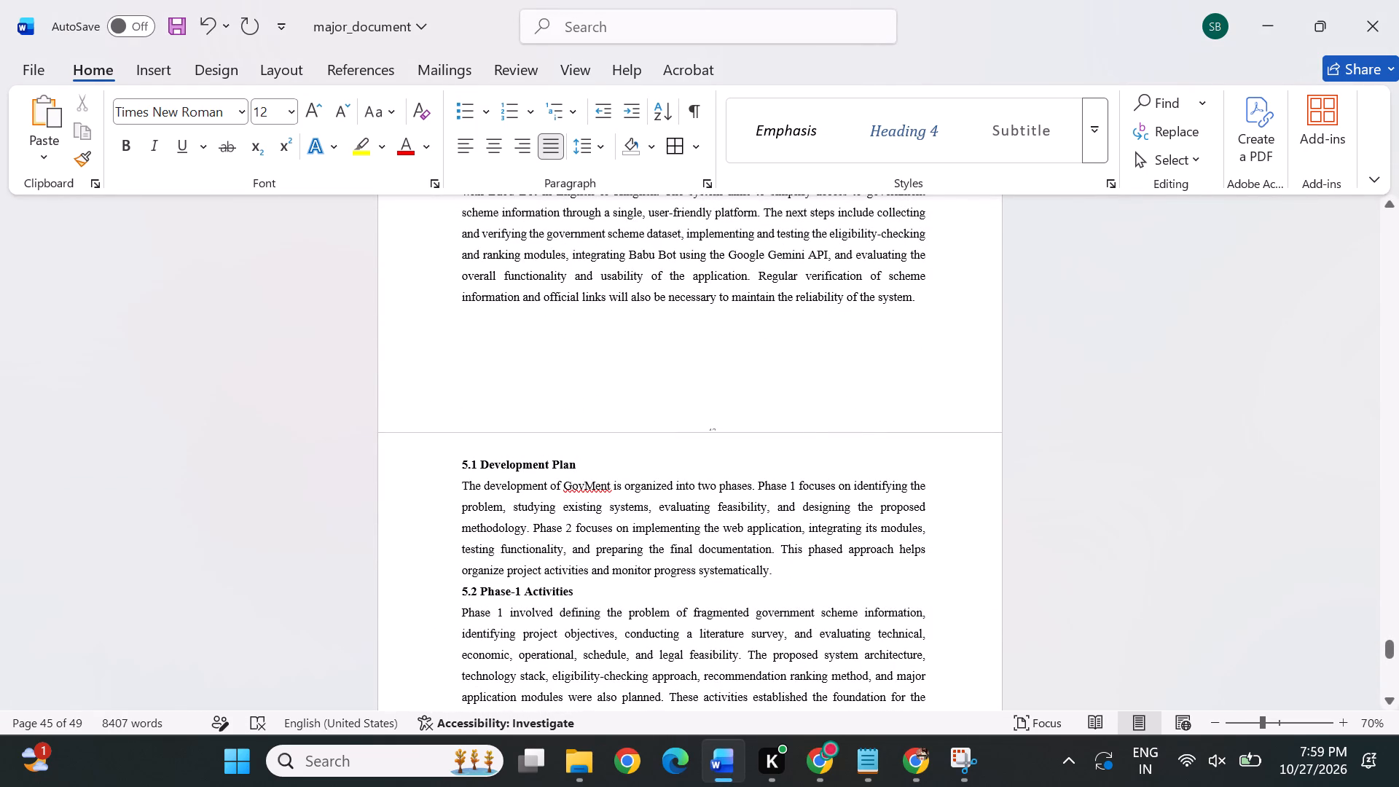
{"action": "left_click_drag", "start_coordinate": [584, 469], "coordinate": [455, 467]}
{"action": "left_click", "coordinate": [614, 403]}
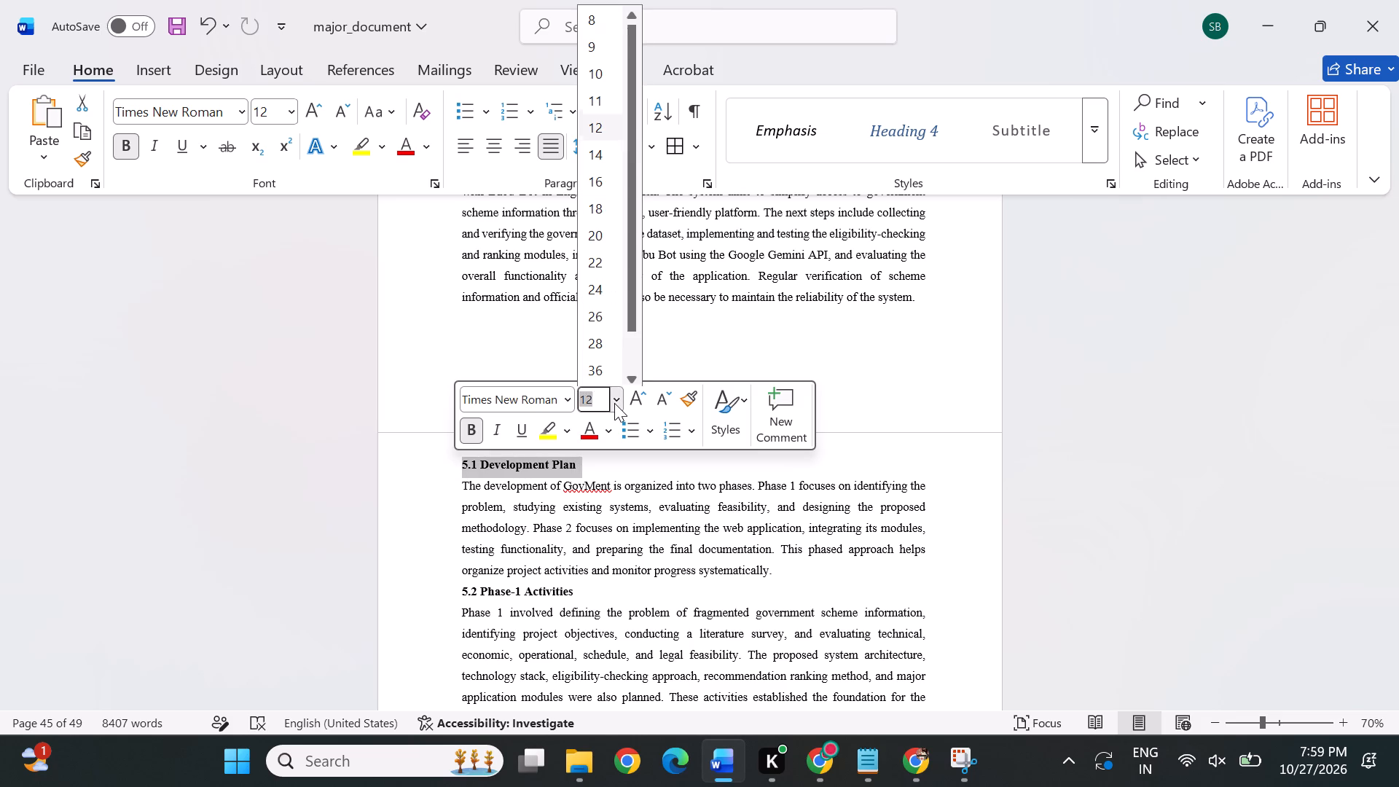
{"action": "left_click", "coordinate": [621, 154]}
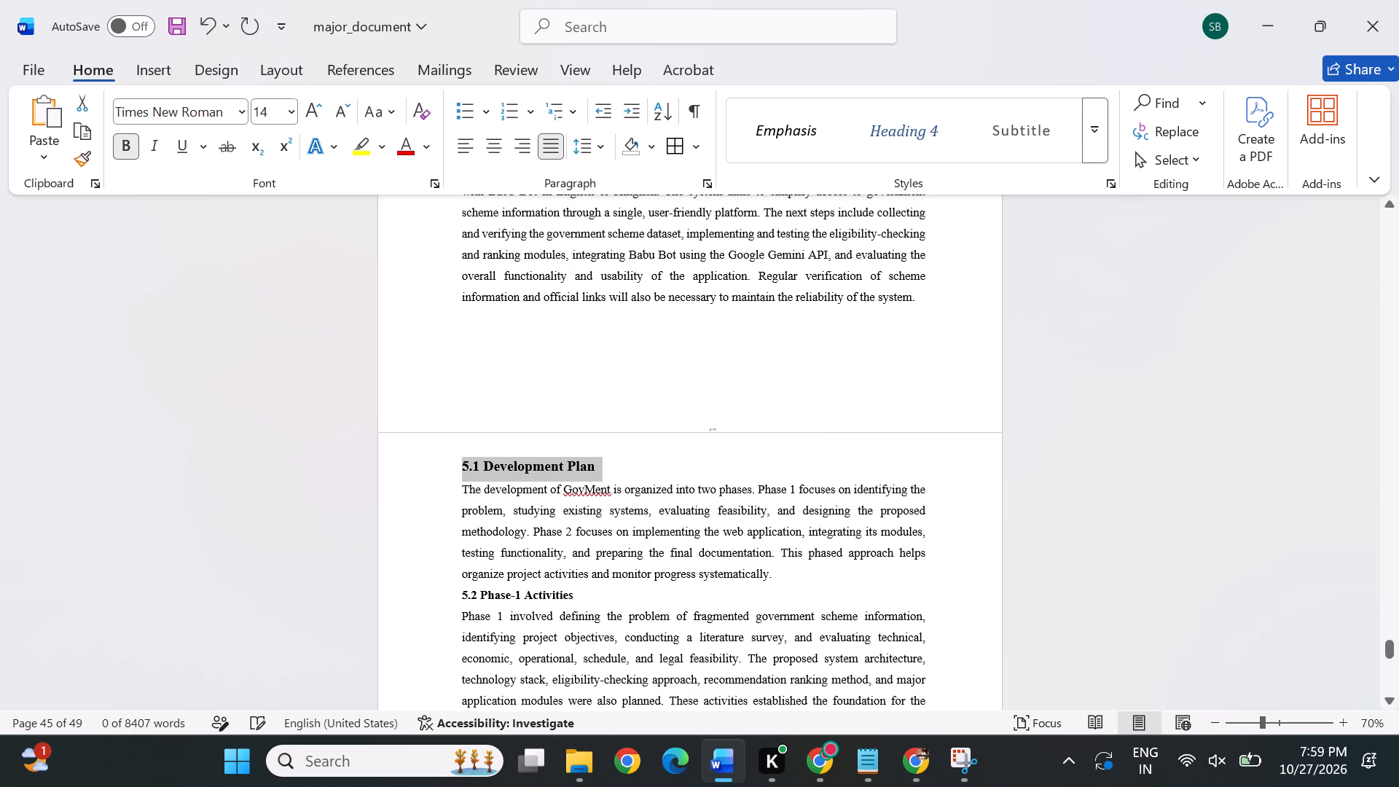
{"action": "left_click_drag", "start_coordinate": [586, 594], "coordinate": [469, 590]}
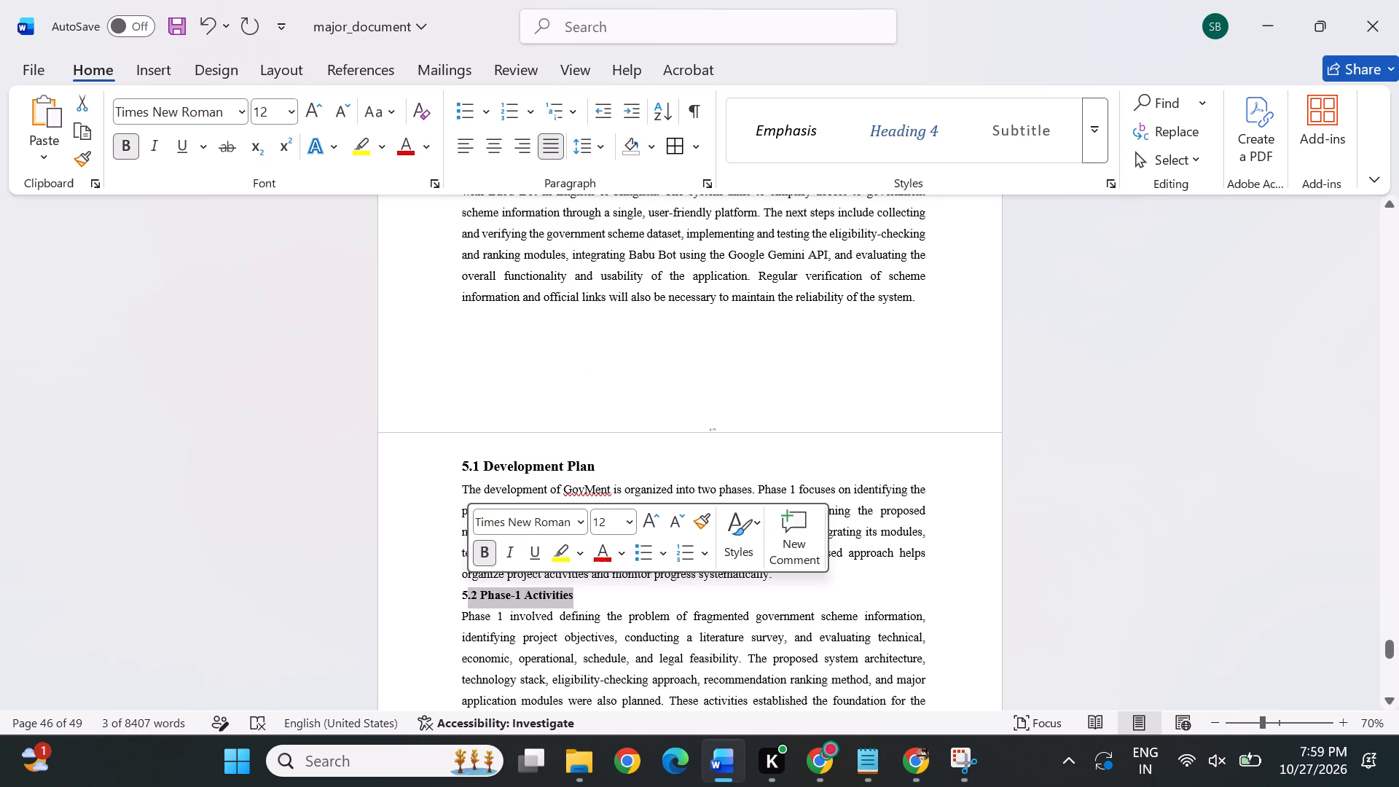
{"action": "left_click", "coordinate": [619, 589]}
{"action": "left_click_drag", "start_coordinate": [617, 591], "coordinate": [462, 592]}
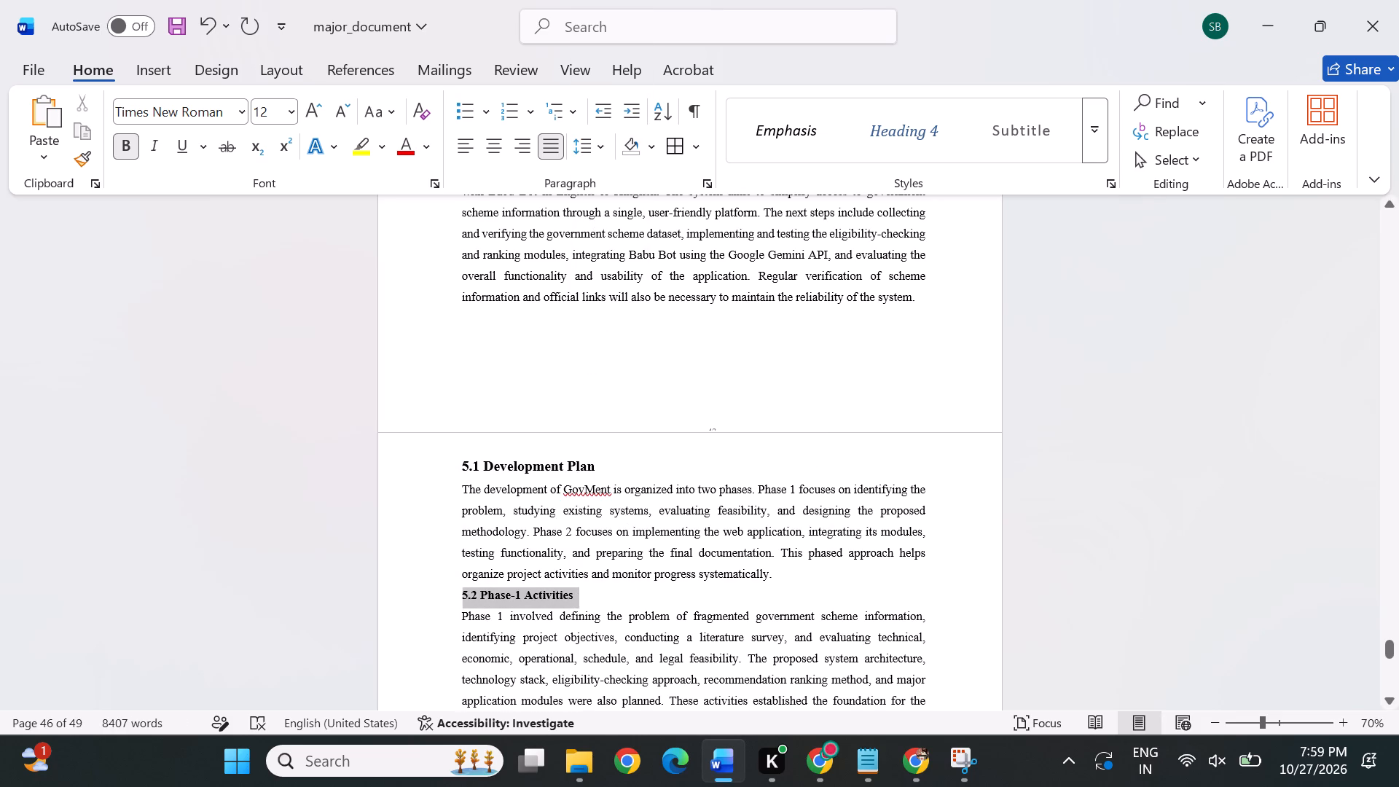
{"action": "left_click_drag", "start_coordinate": [462, 592], "coordinate": [453, 592]}
{"action": "left_click", "coordinate": [615, 525]}
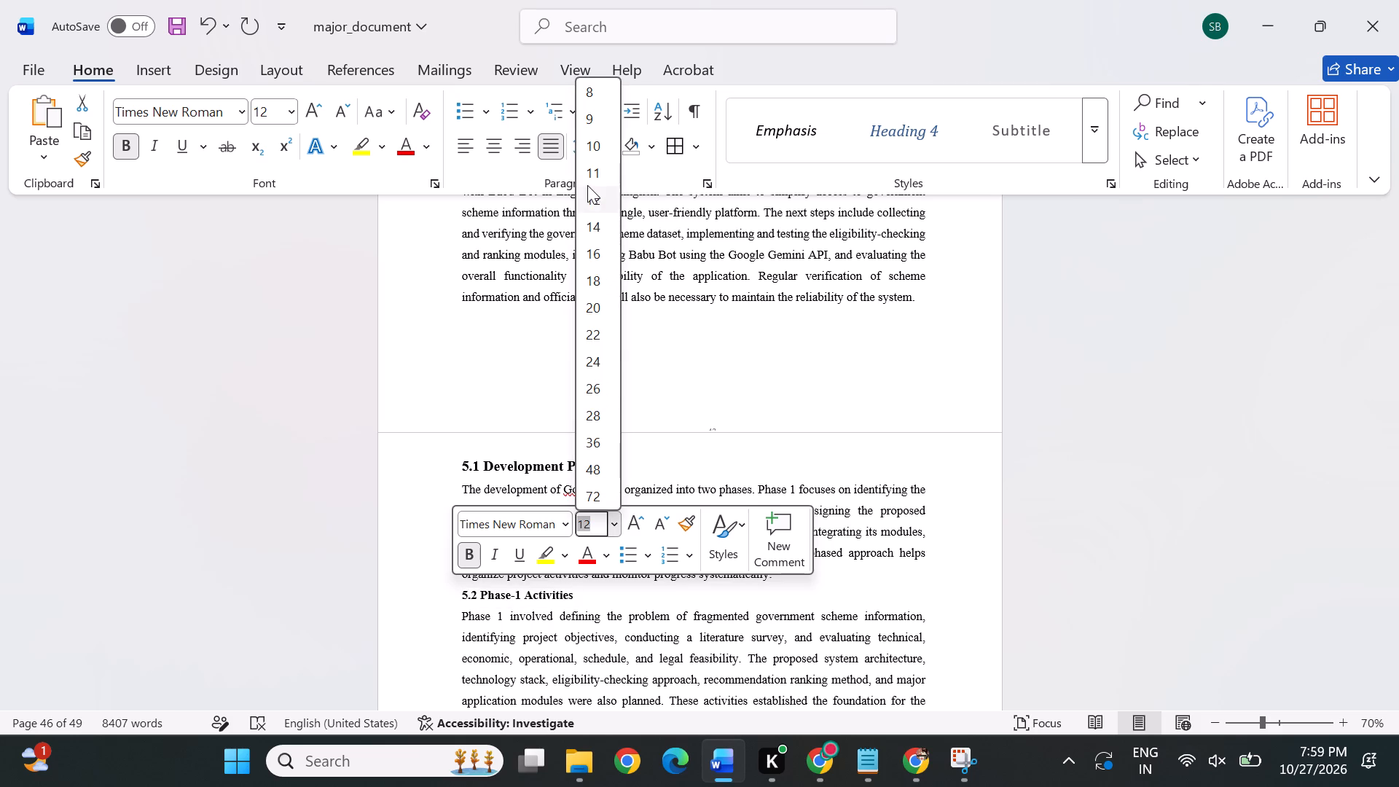
{"action": "left_click", "coordinate": [597, 203]}
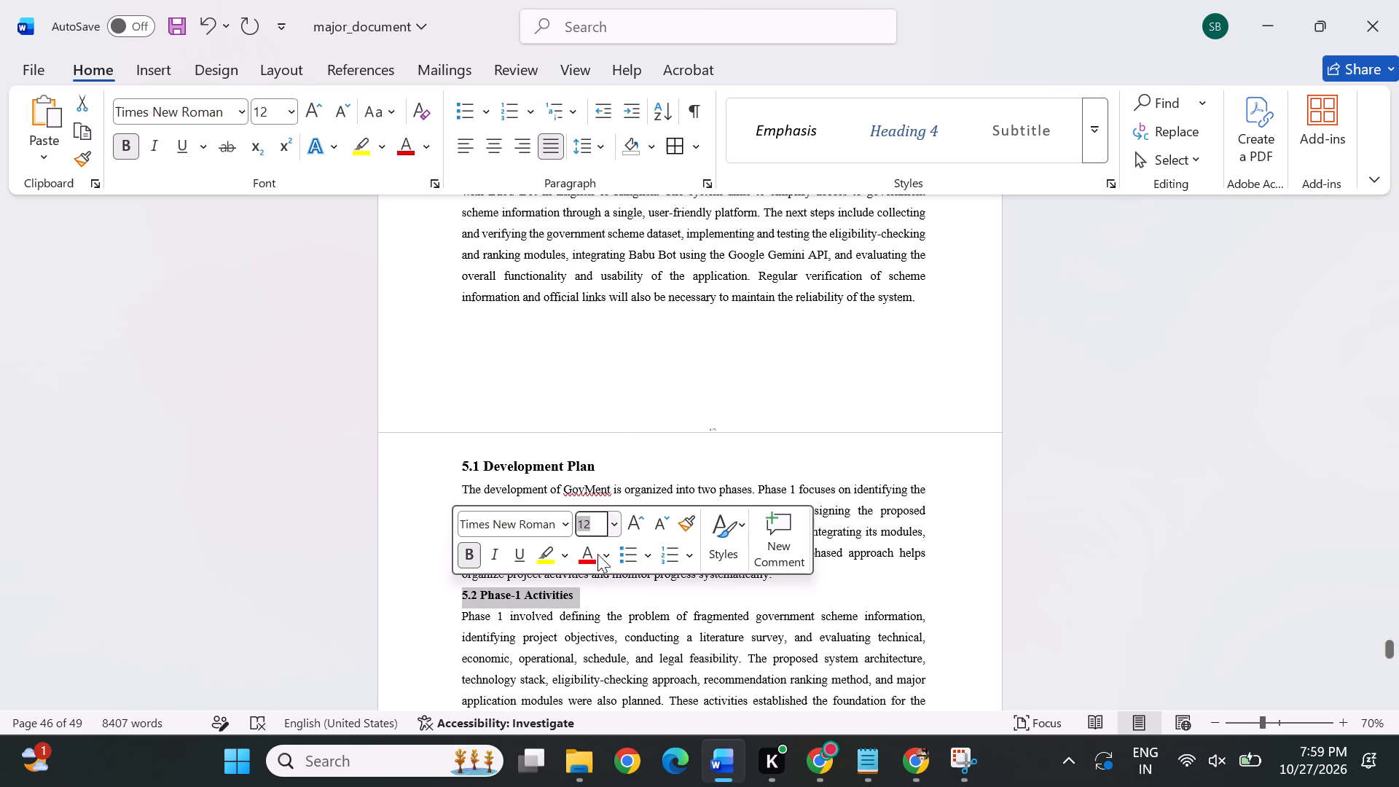
{"action": "left_click", "coordinate": [614, 520]}
{"action": "left_click", "coordinate": [596, 237]}
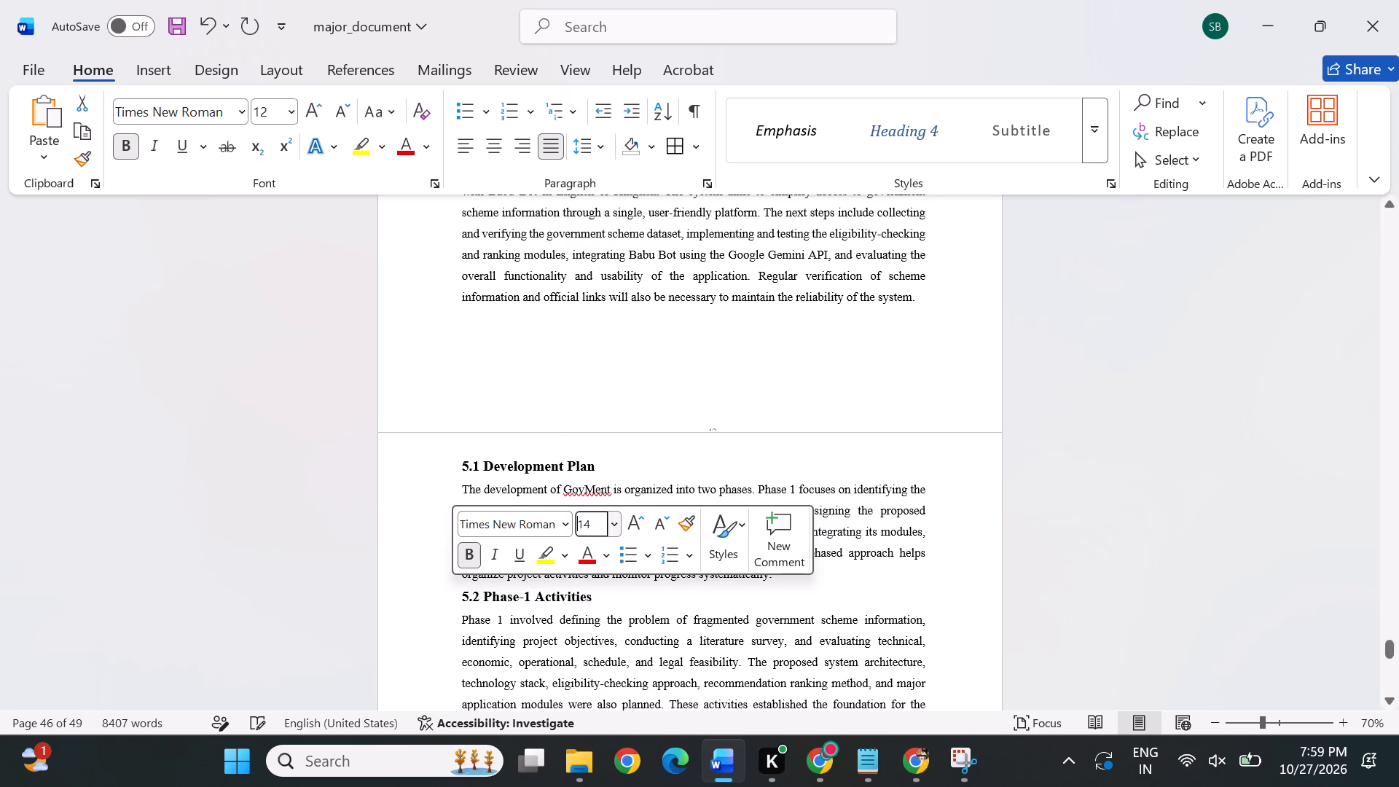
Set the font size of the "5.3 Phase-2 Activities" and "5.4 Project Schedule" headings to 14.
{"action": "scroll", "coordinate": [613, 590], "scroll_direction": "down", "scroll_amount": 2}
{"action": "left_click_drag", "start_coordinate": [596, 397], "coordinate": [459, 393]}
{"action": "left_click", "coordinate": [619, 329]}
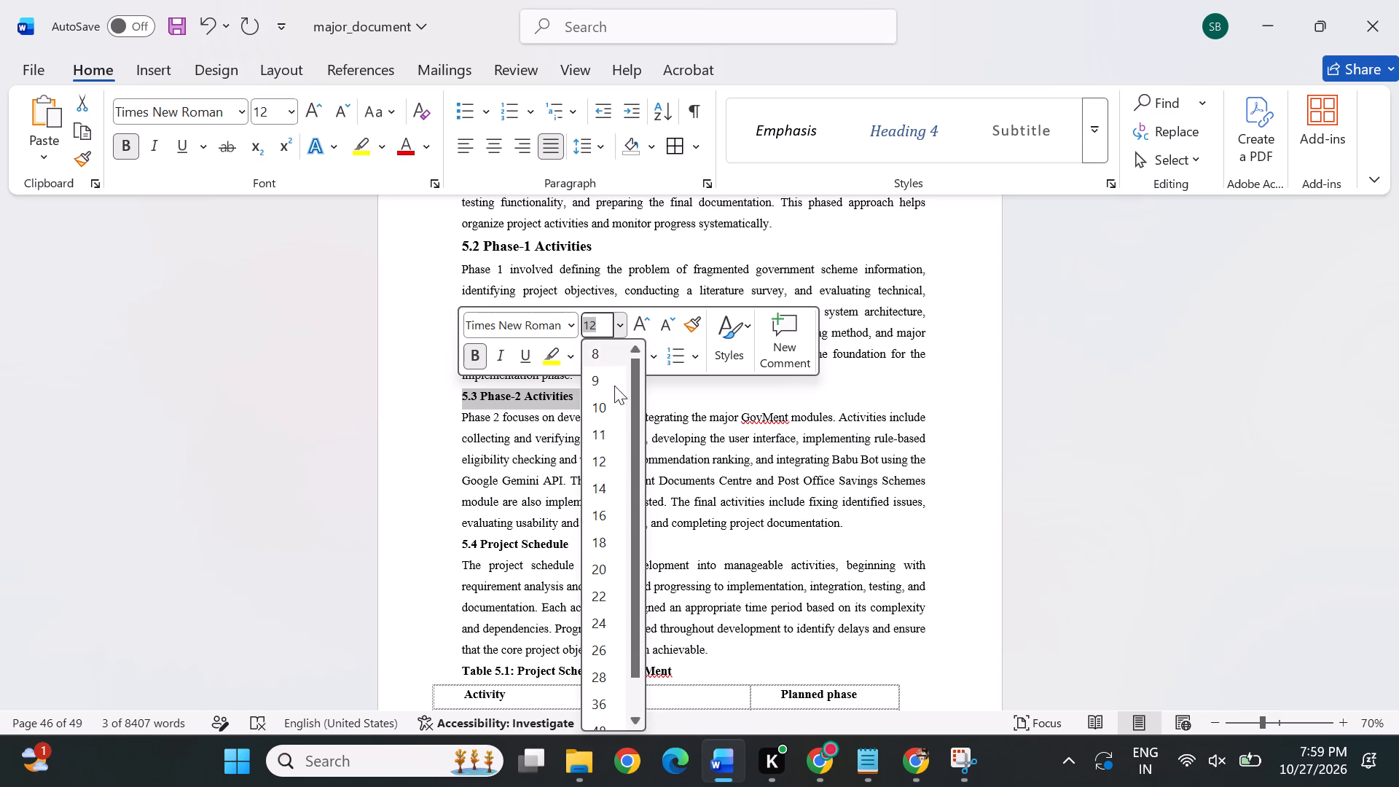
{"action": "left_click", "coordinate": [606, 496]}
{"action": "left_click_drag", "start_coordinate": [596, 556], "coordinate": [449, 547]}
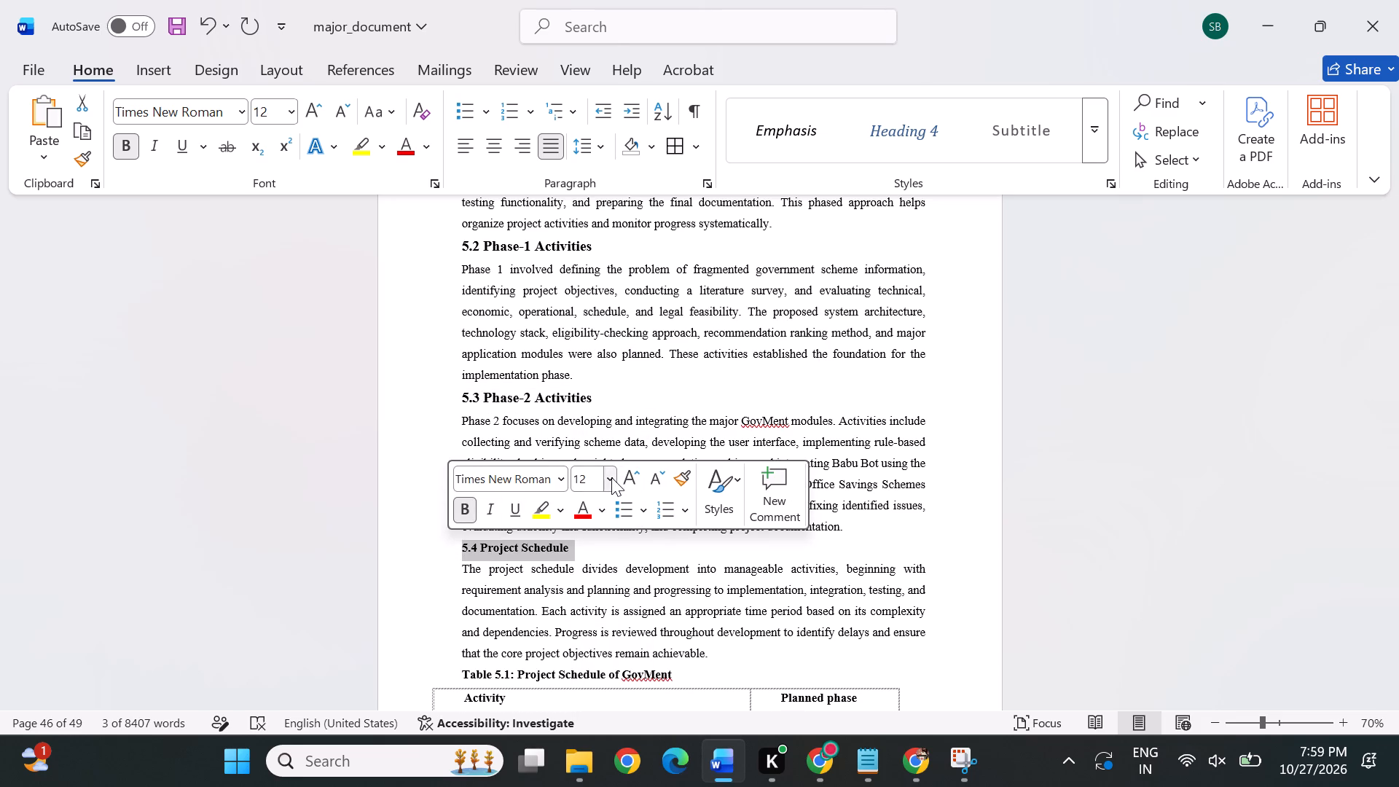
{"action": "left_click", "coordinate": [611, 477]}
{"action": "left_click", "coordinate": [596, 184]}
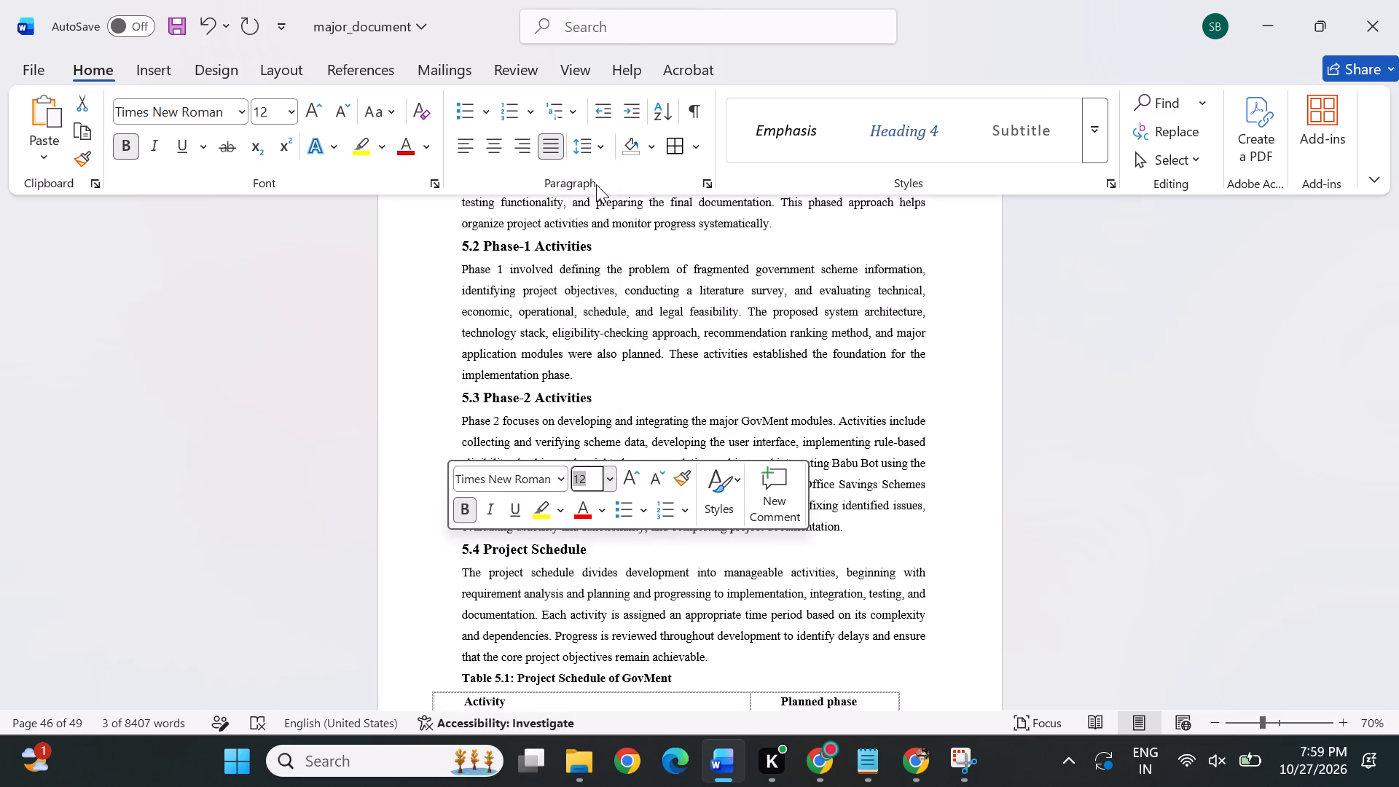
Copy the caption "Table 5.1: Project Schedule of GovMent" and delete it from above the project schedule table.
{"action": "scroll", "coordinate": [665, 455], "scroll_direction": "down", "scroll_amount": 1}
{"action": "left_click_drag", "start_coordinate": [686, 496], "coordinate": [590, 498]}
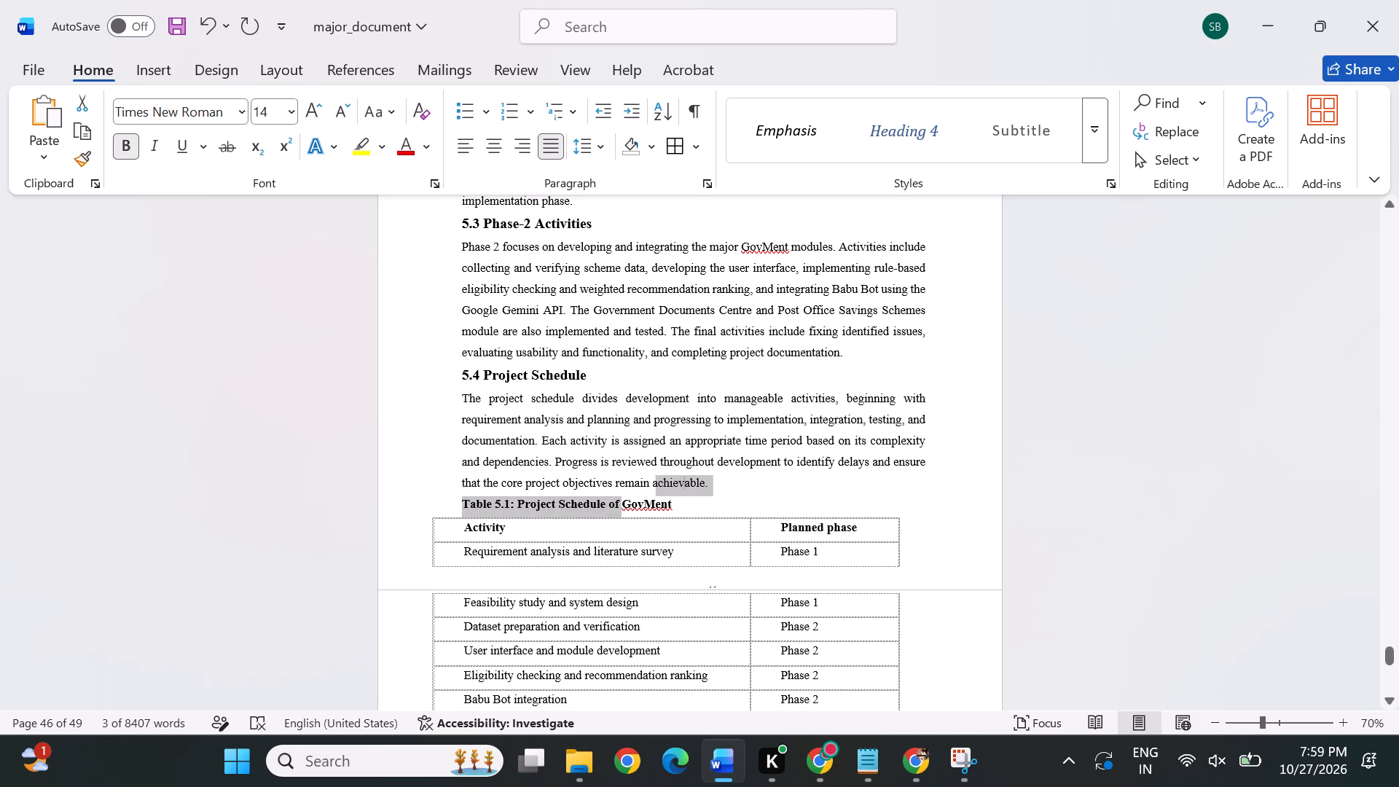
{"action": "left_click_drag", "start_coordinate": [590, 498], "coordinate": [686, 506]}
{"action": "left_click", "coordinate": [686, 506]}
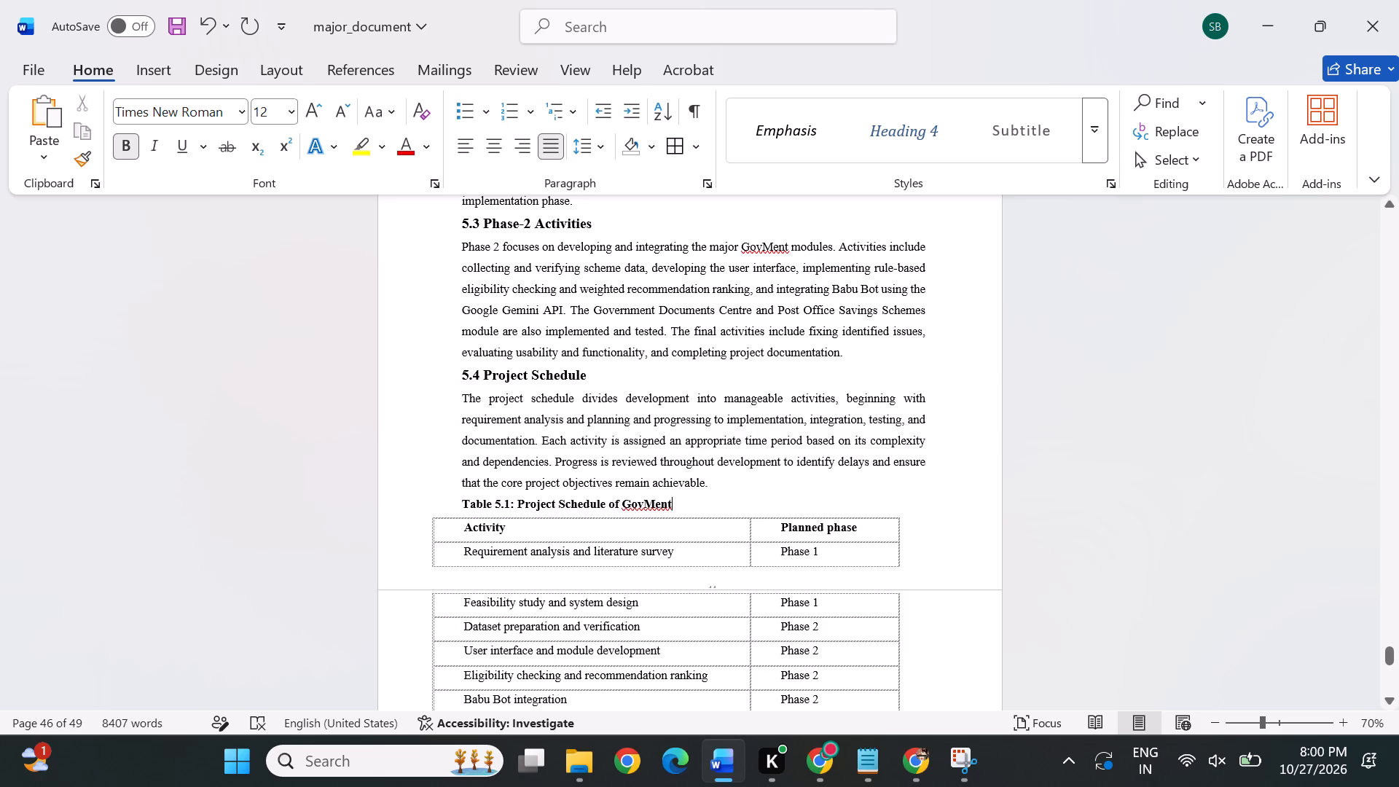
{"action": "left_click_drag", "start_coordinate": [683, 506], "coordinate": [456, 506]}
{"action": "key", "text": "ctrl+c"}
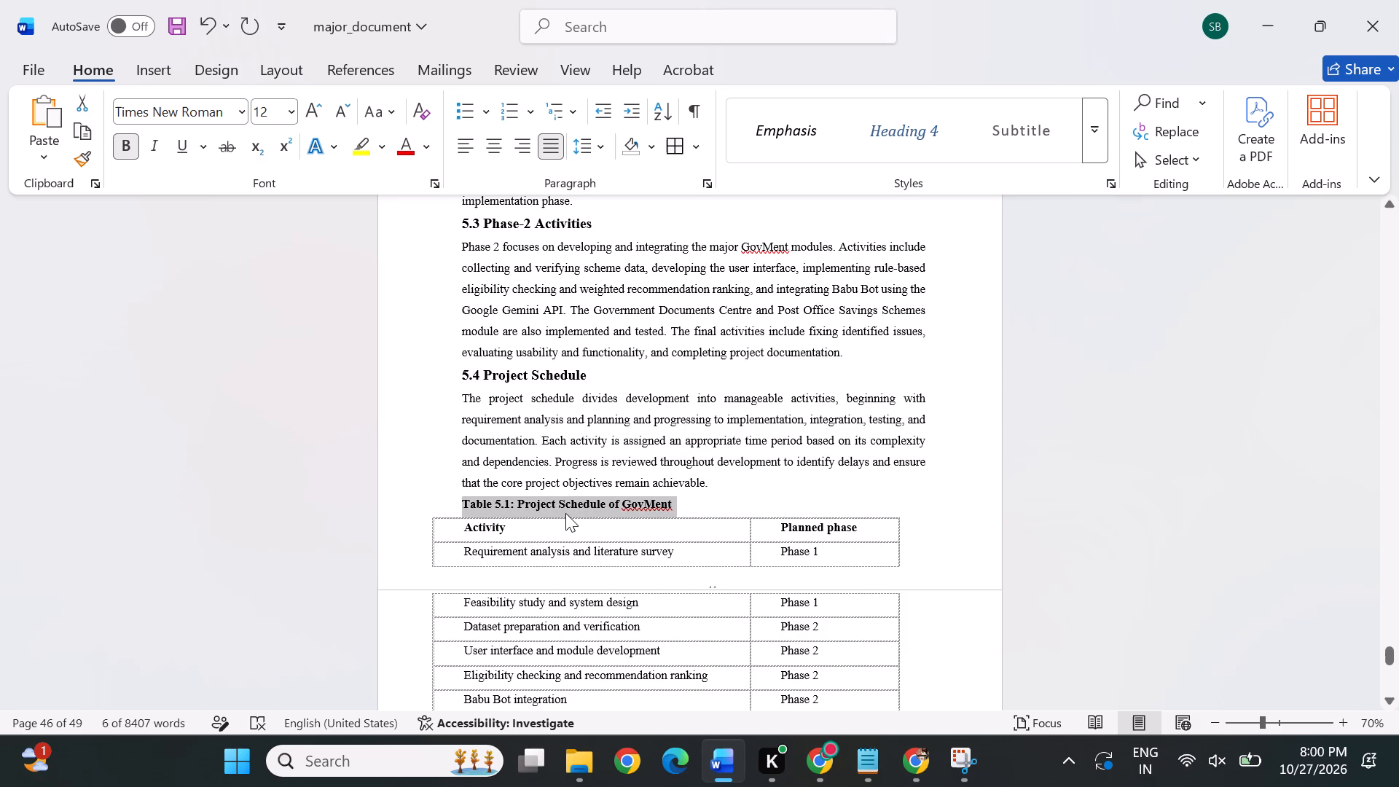
{"action": "key", "text": "Delete"}
Add five blank lines after the section 5.4 paragraph so the project schedule table starts on the next page.
{"action": "scroll", "coordinate": [626, 483], "scroll_direction": "down", "scroll_amount": 2}
{"action": "key", "text": "Return"}
{"action": "key", "text": "Return"}
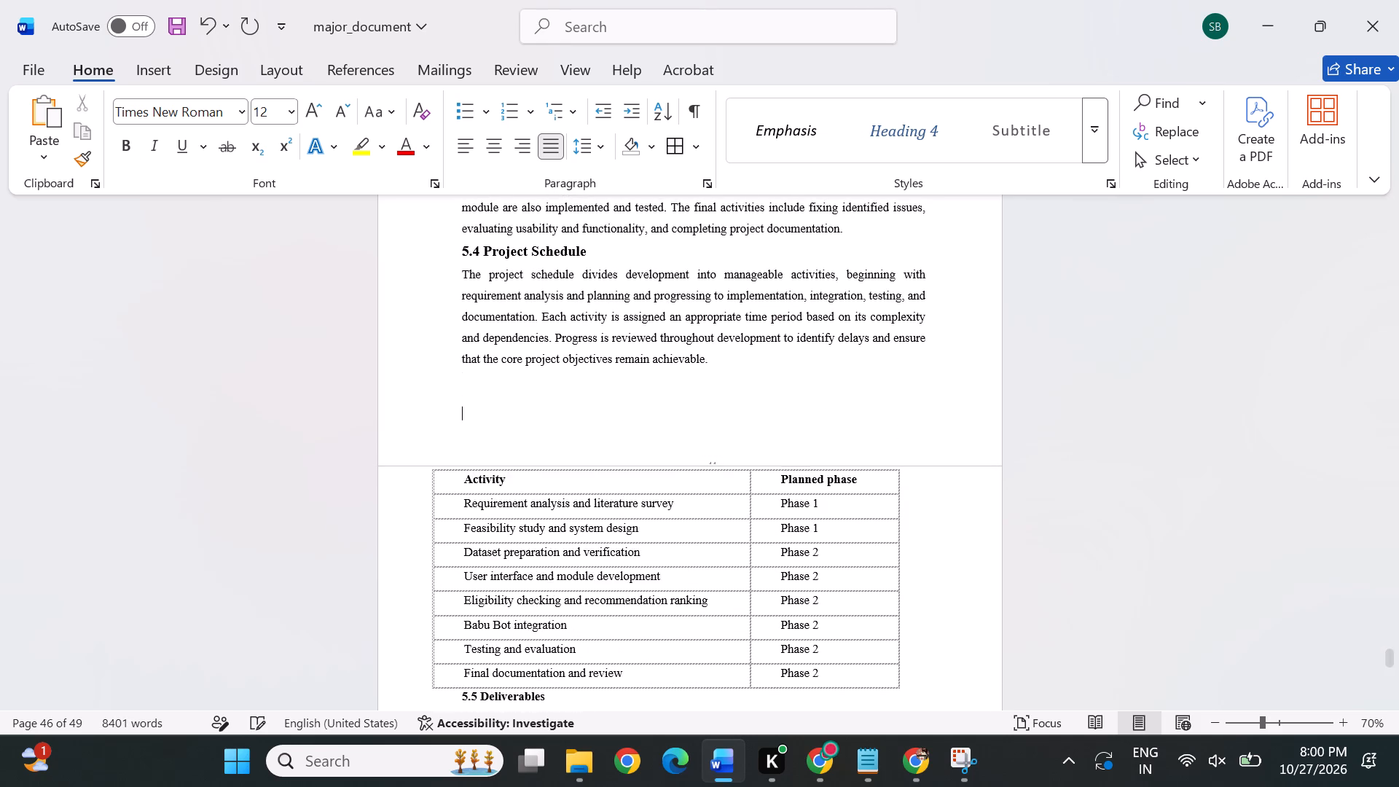
{"action": "key", "text": "Return"}
{"action": "key", "text": "Return"}
{"action": "key", "text": "Return"}
{"action": "scroll", "coordinate": [710, 339], "scroll_direction": "down", "scroll_amount": 1}
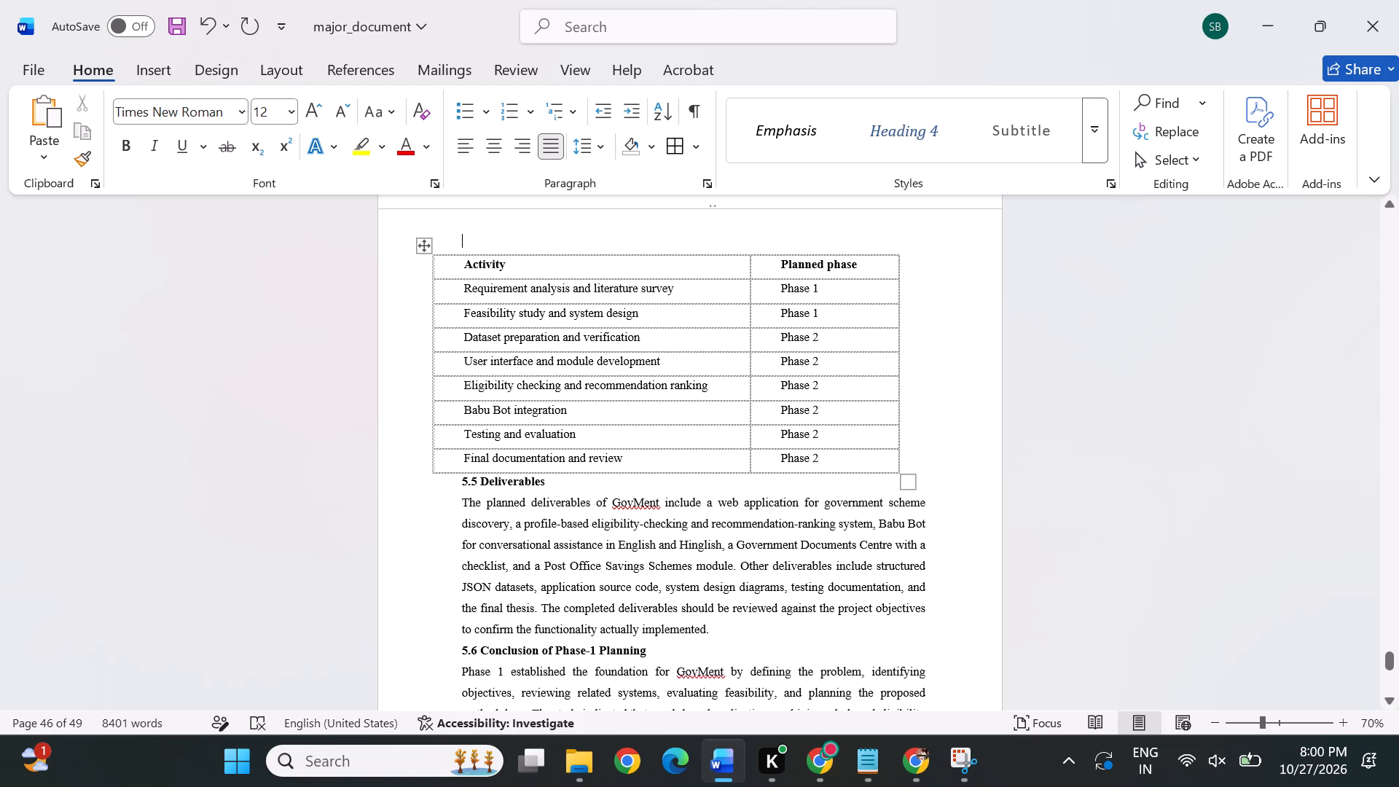
Paste the Table 5.1 caption directly below the project schedule table, on an indented new line above "5.5 Deliverables".
{"action": "left_click", "coordinate": [452, 482]}
{"action": "key", "text": "Return"}
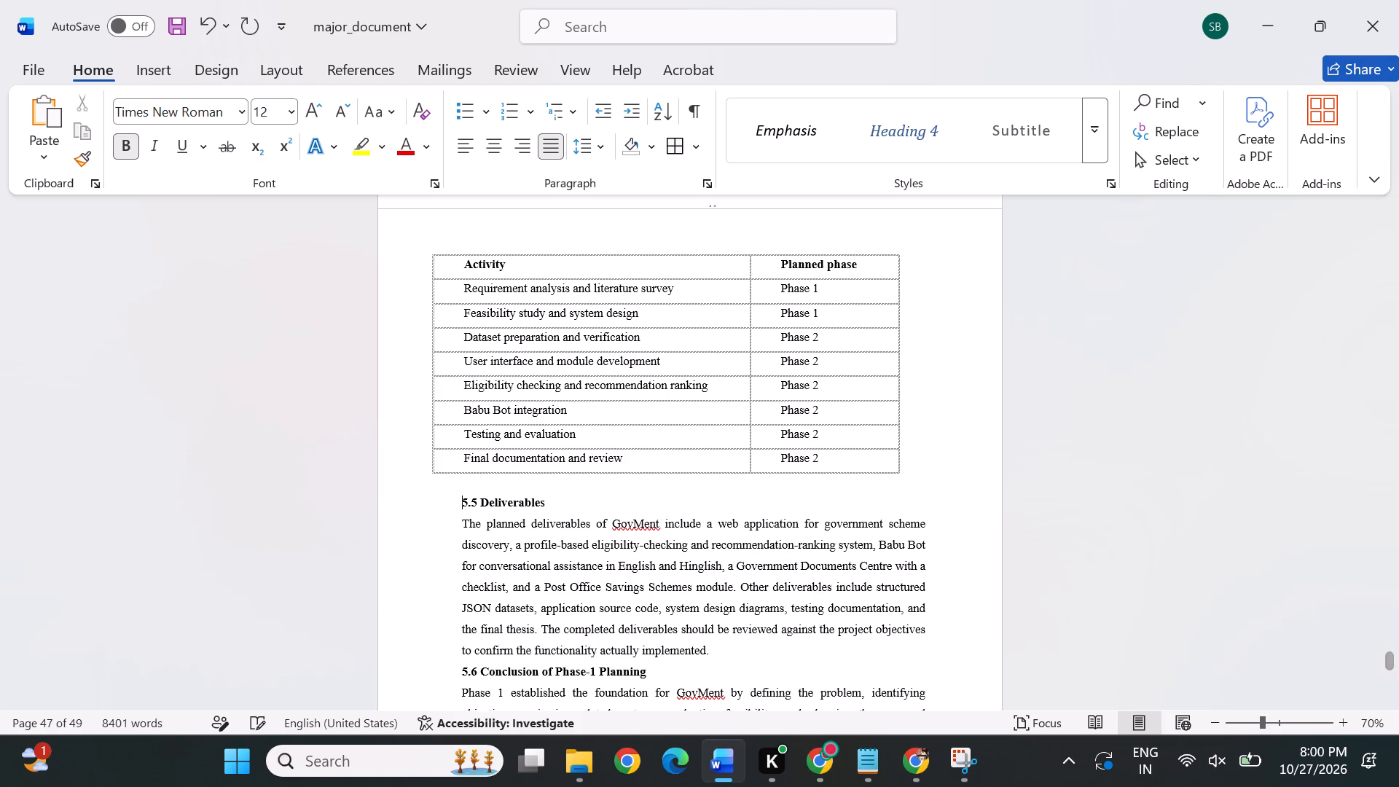
{"action": "key", "text": "Up"}
{"action": "key", "text": "Tab"}
{"action": "key", "text": "ctrl+v"}
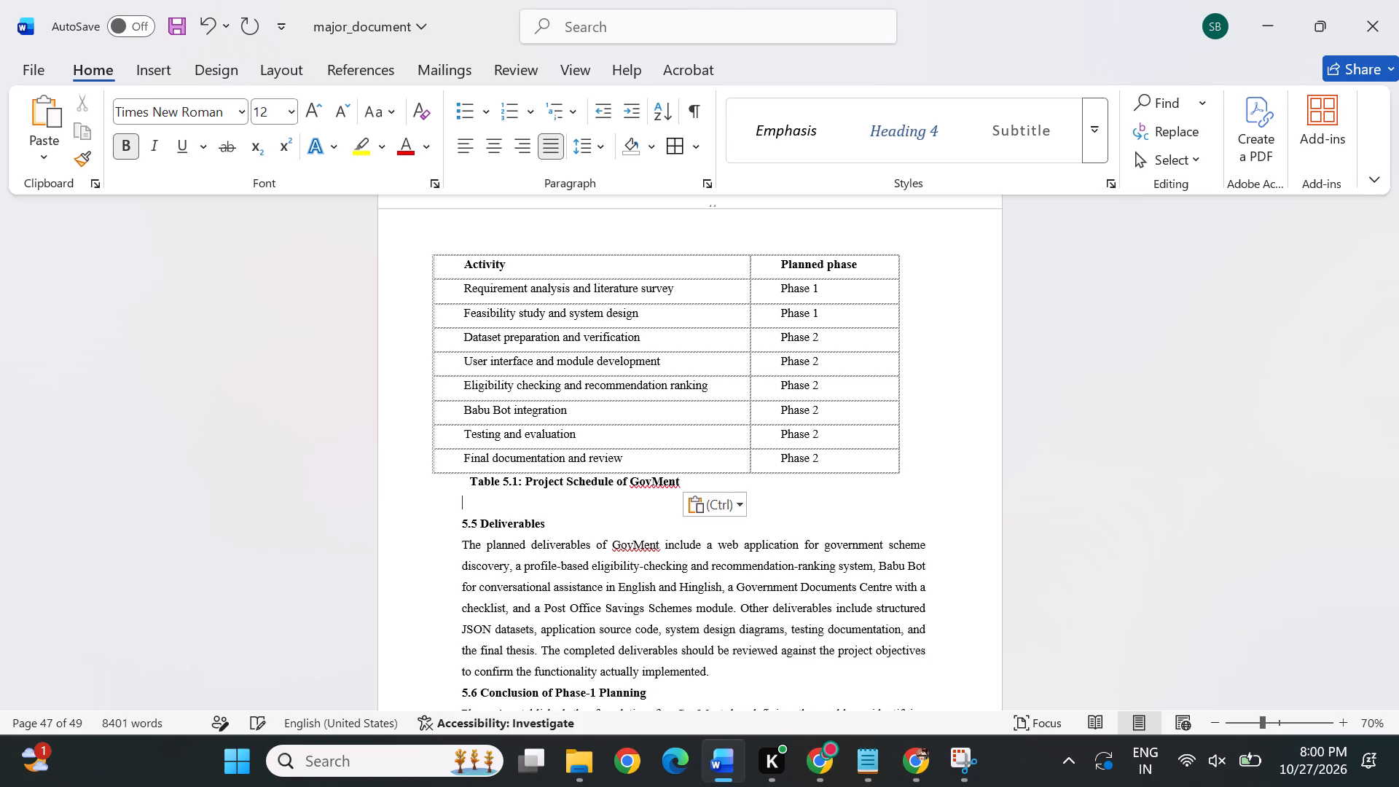
Move the project schedule table sideways so its edges line up with the body text margins.
{"action": "left_click", "coordinate": [419, 375]}
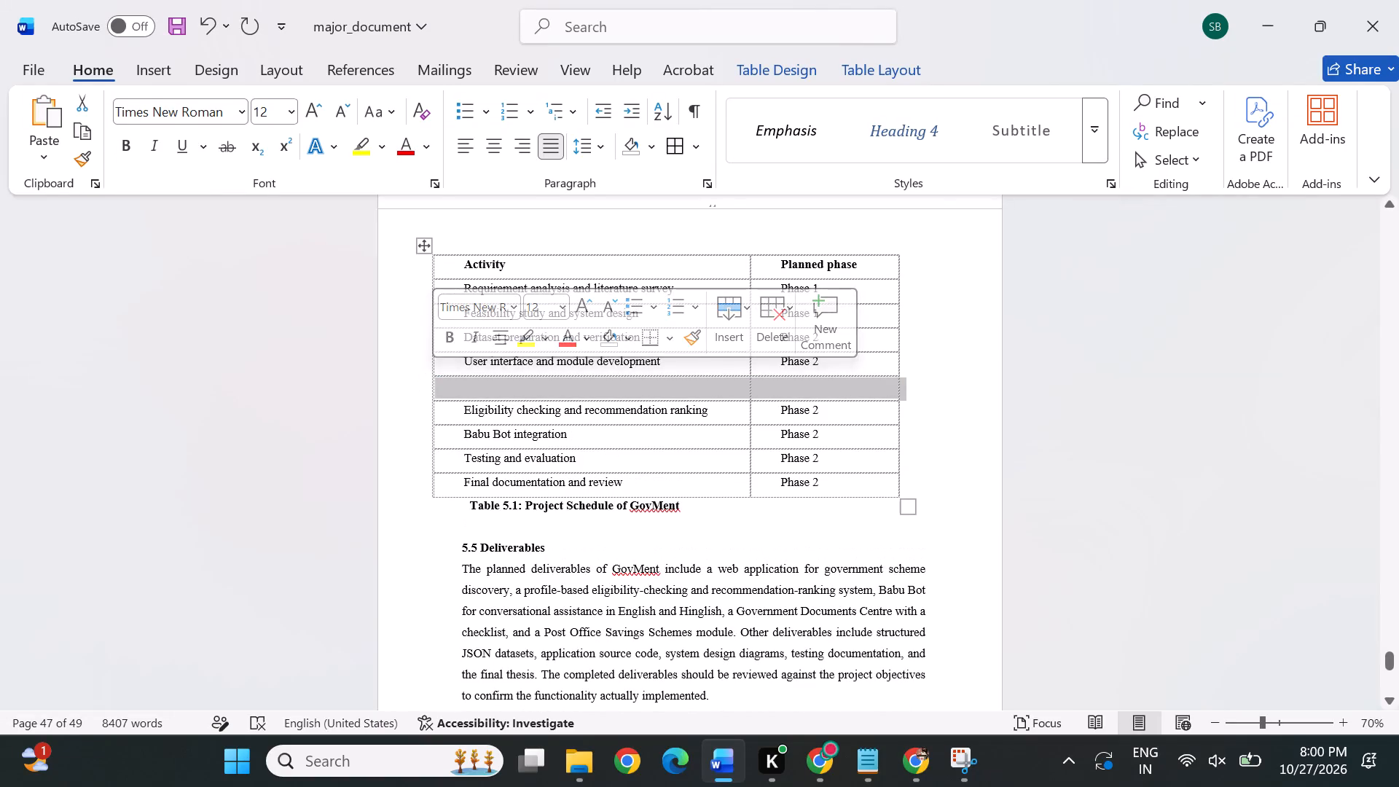
{"action": "left_click_drag", "start_coordinate": [426, 243], "coordinate": [497, 262]}
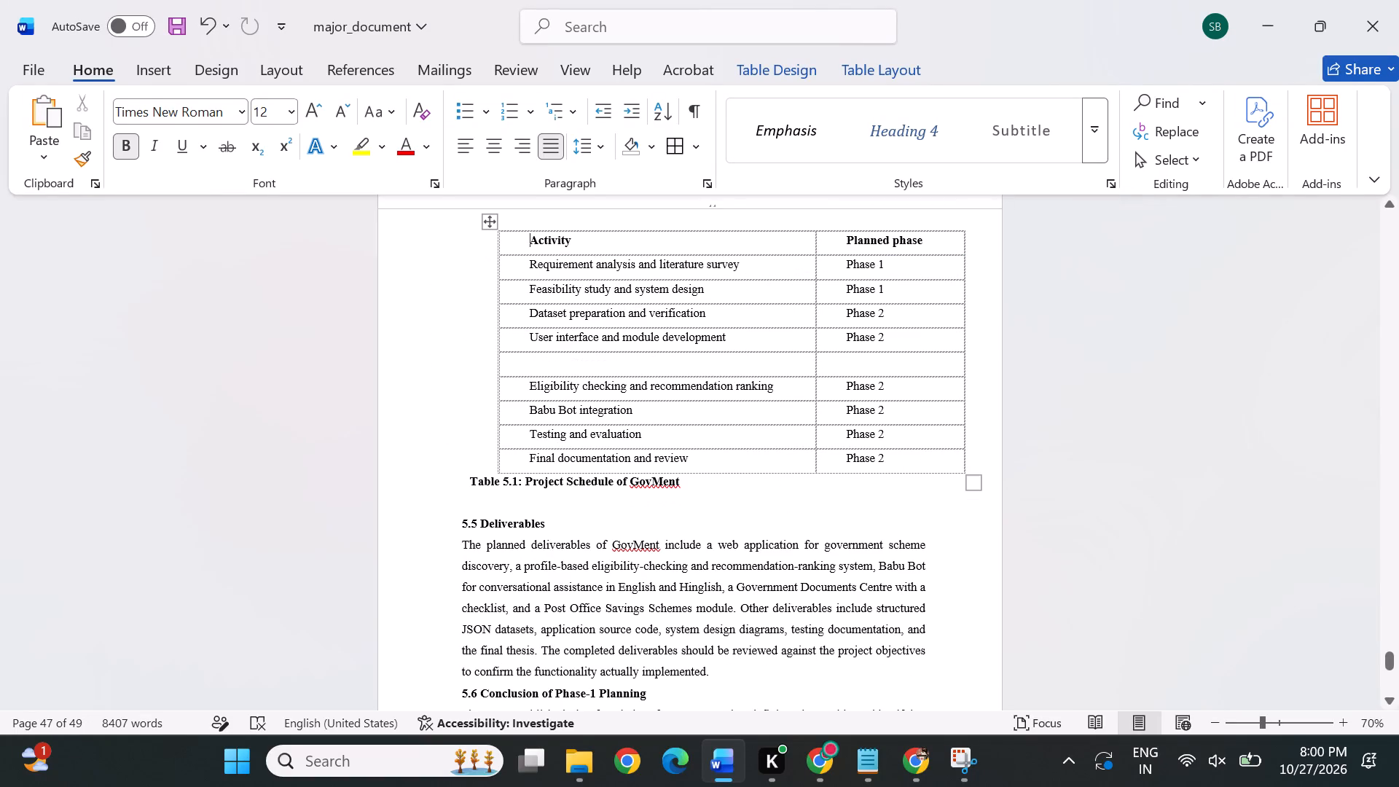
{"action": "key", "text": "ctrl+z"}
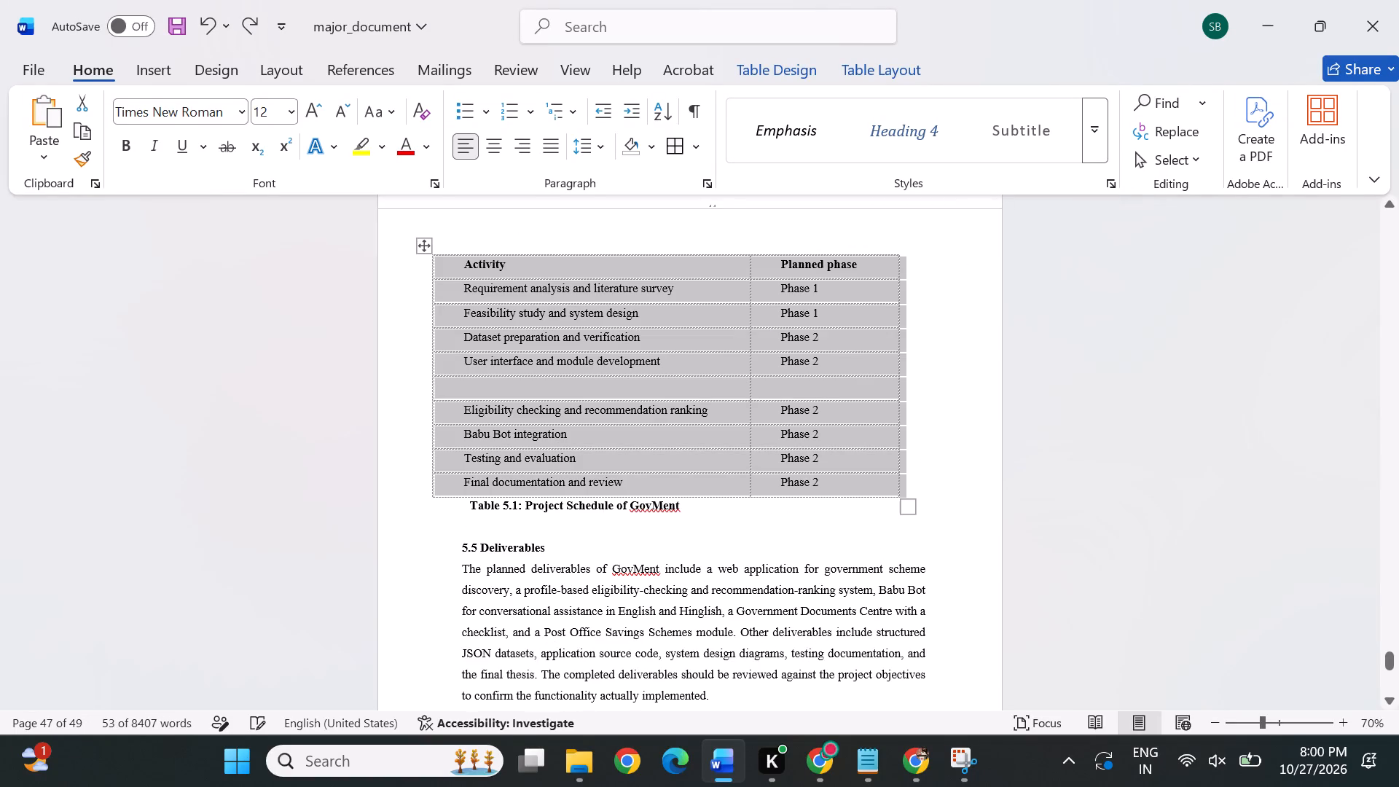
{"action": "left_click_drag", "start_coordinate": [426, 247], "coordinate": [462, 251]}
{"action": "left_click", "coordinate": [728, 543]}
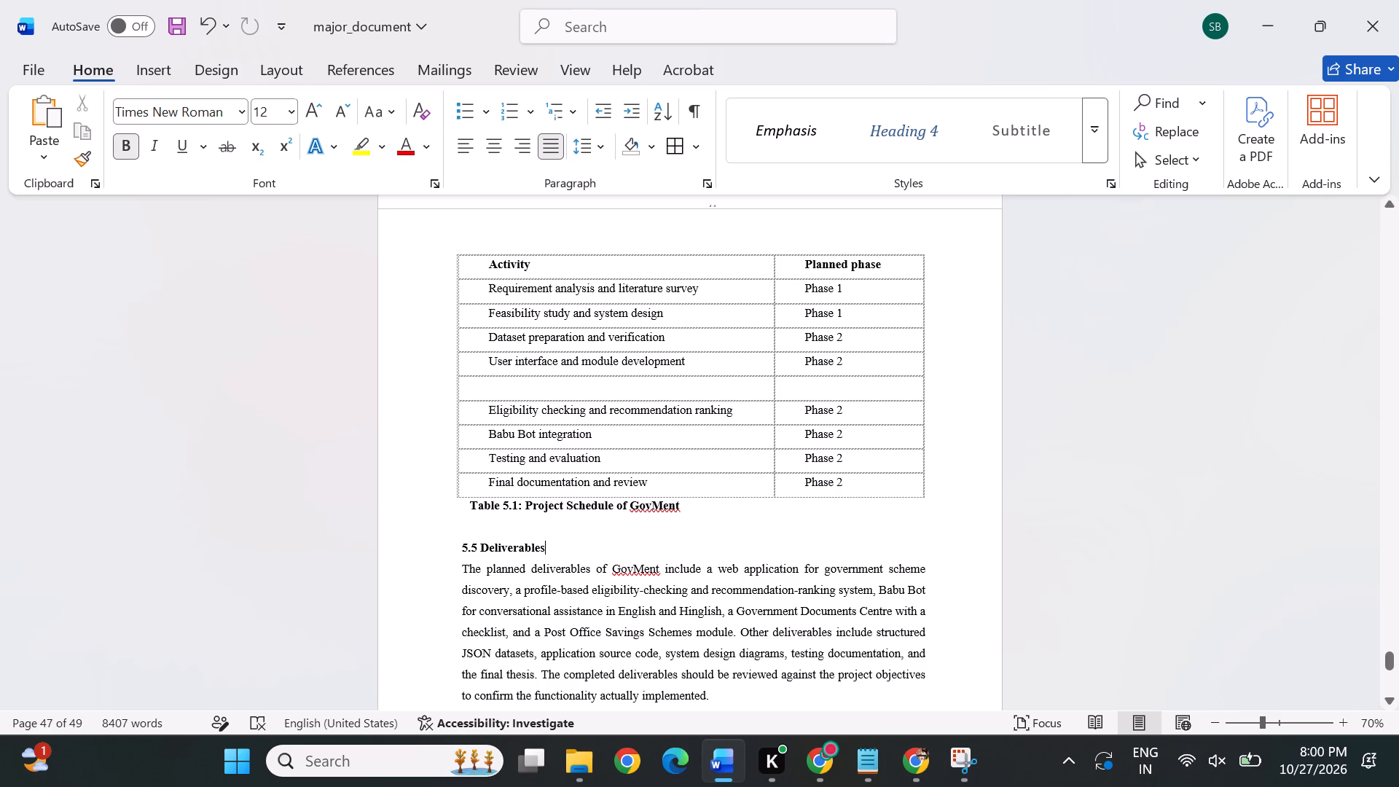
Delete the empty row between "User interface and module development" and "Eligibility checking and recommendation ranking" in the project schedule table.
{"action": "left_click", "coordinate": [501, 393]}
{"action": "key", "text": "Delete"}
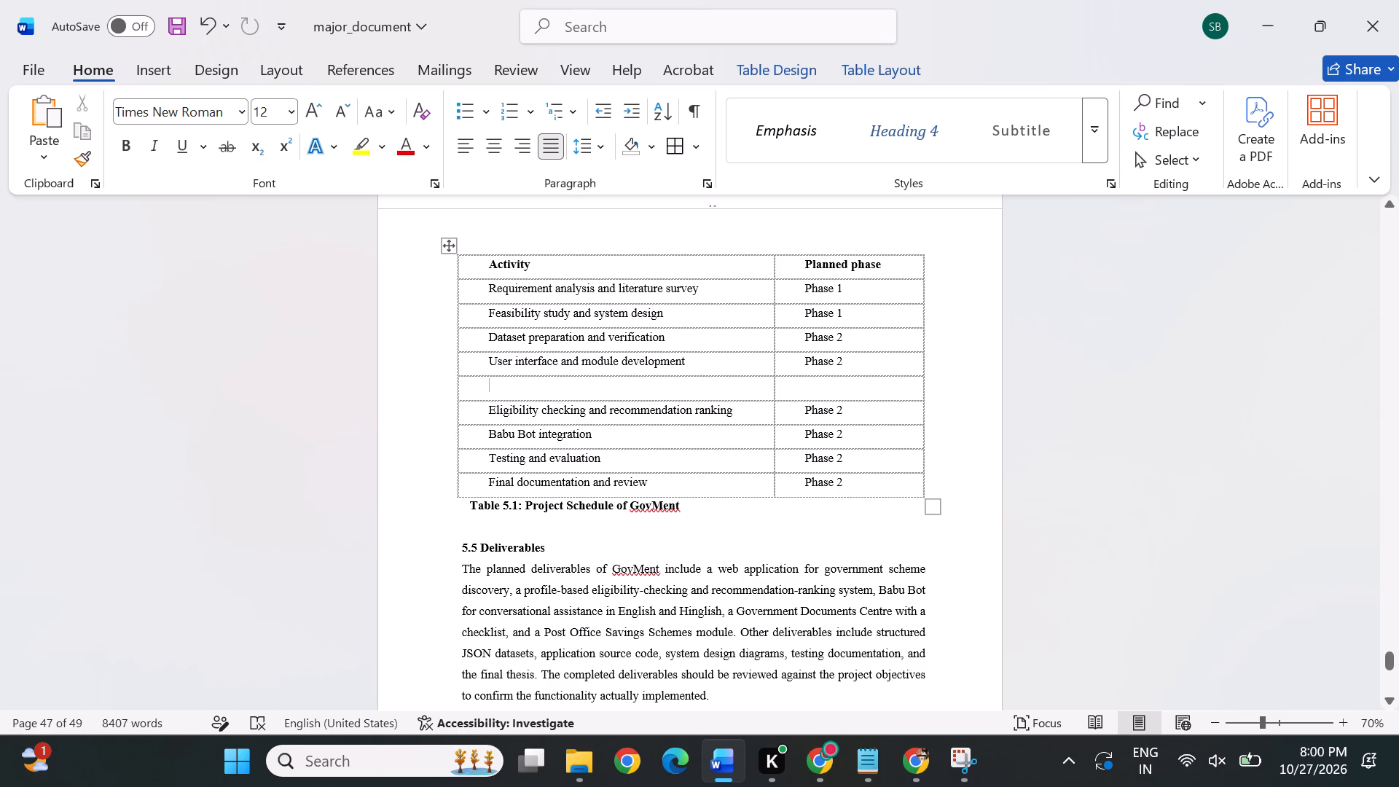
{"action": "double_click", "coordinate": [486, 390]}
{"action": "left_click_drag", "start_coordinate": [486, 390], "coordinate": [725, 401]}
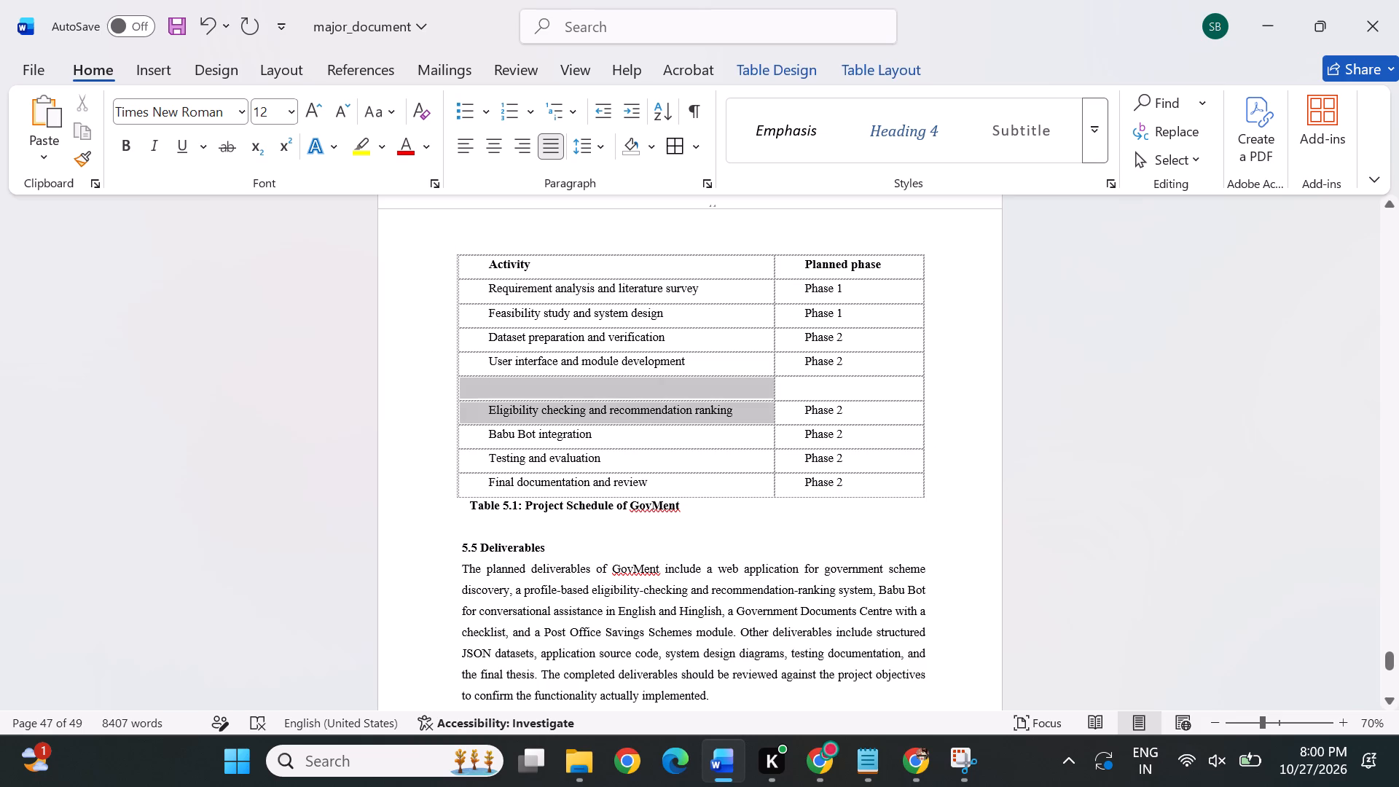
{"action": "left_click_drag", "start_coordinate": [725, 401], "coordinate": [837, 391]}
{"action": "key", "text": "Delete"}
{"action": "key", "text": "Delete"}
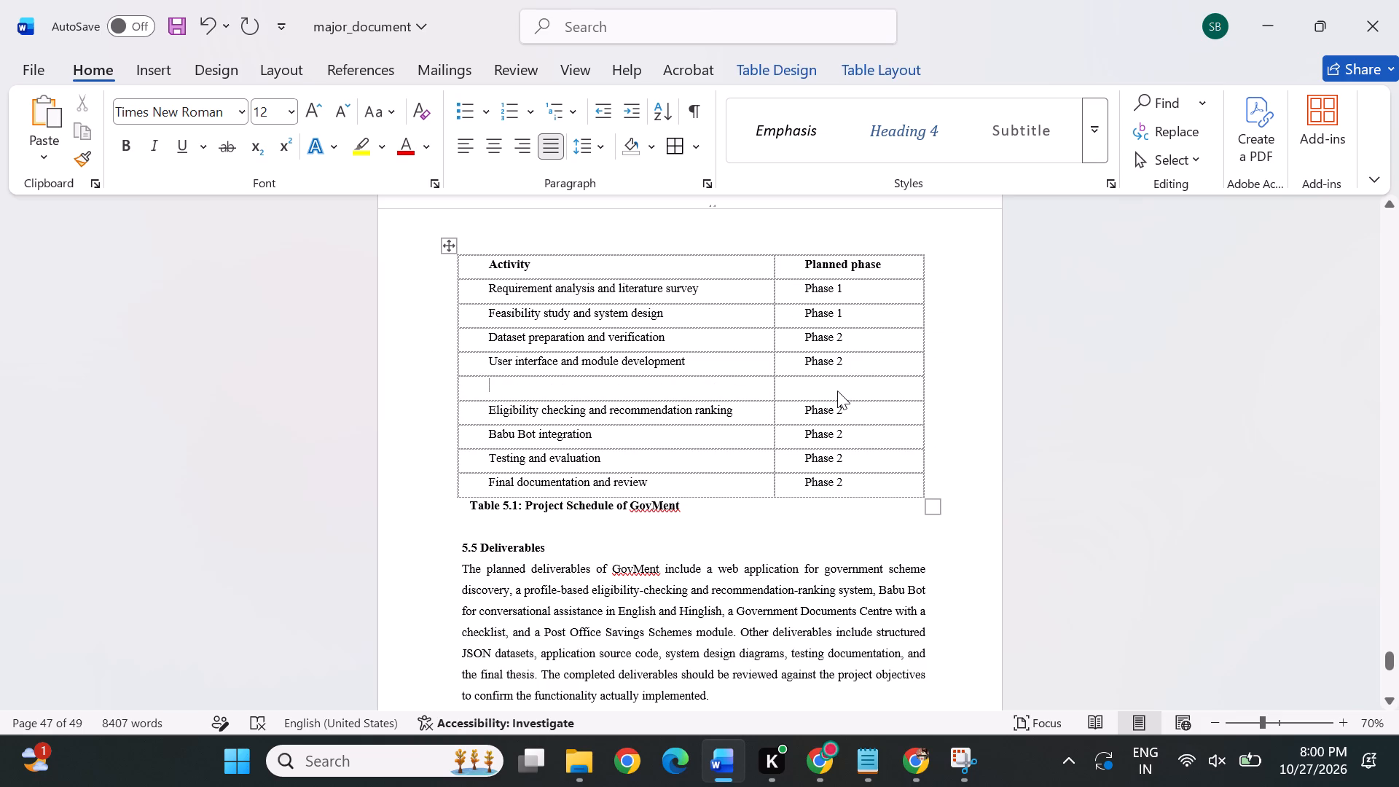
{"action": "left_click_drag", "start_coordinate": [780, 380], "coordinate": [600, 385]}
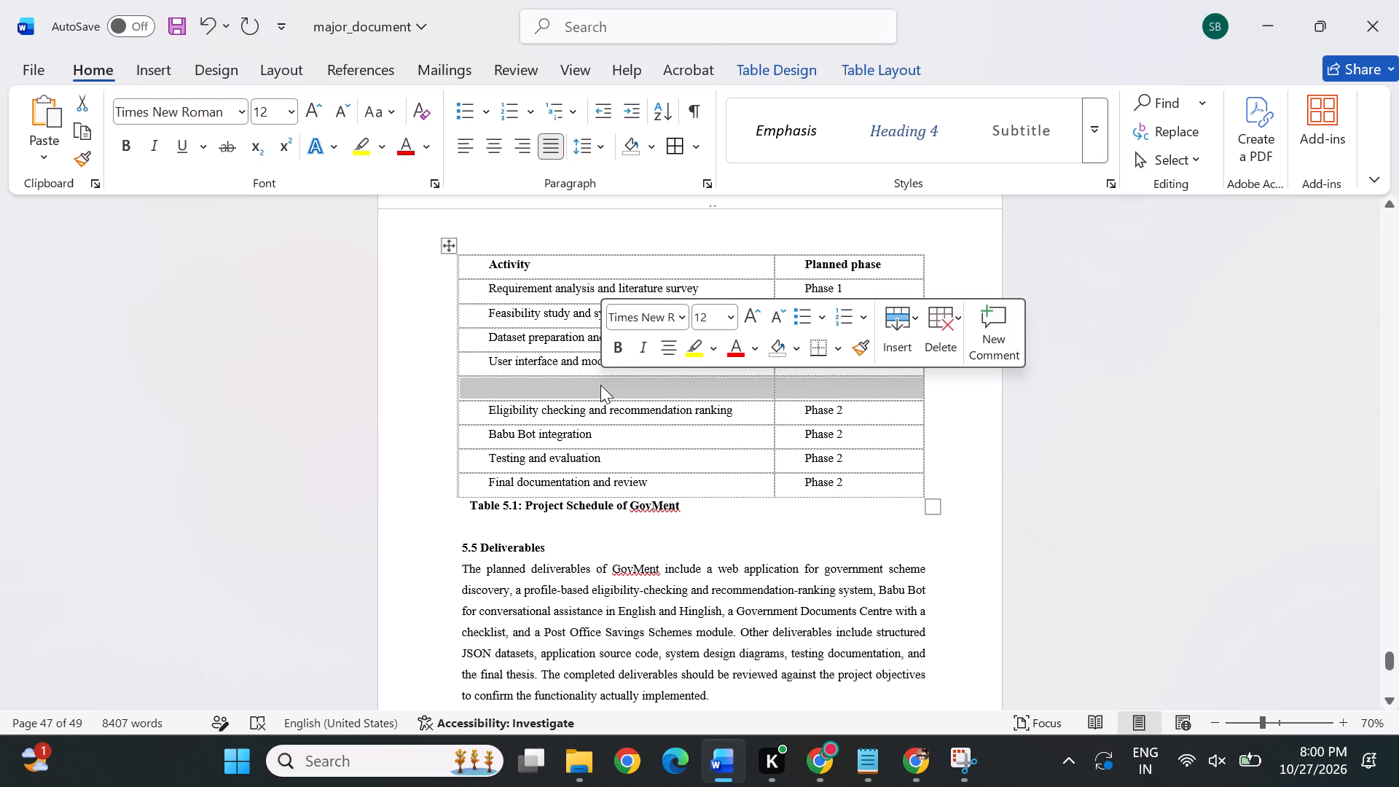
{"action": "left_click", "coordinate": [940, 335]}
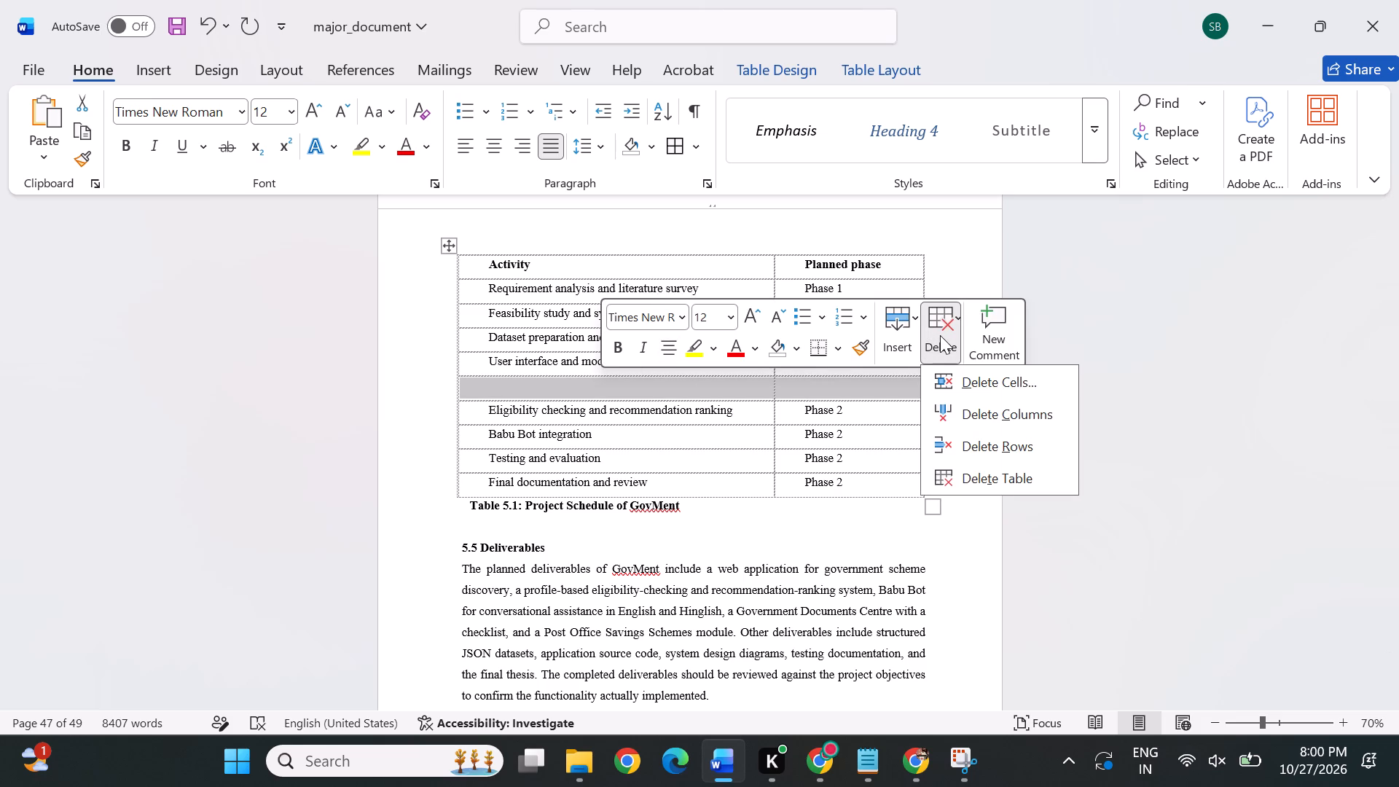
{"action": "left_click", "coordinate": [990, 388]}
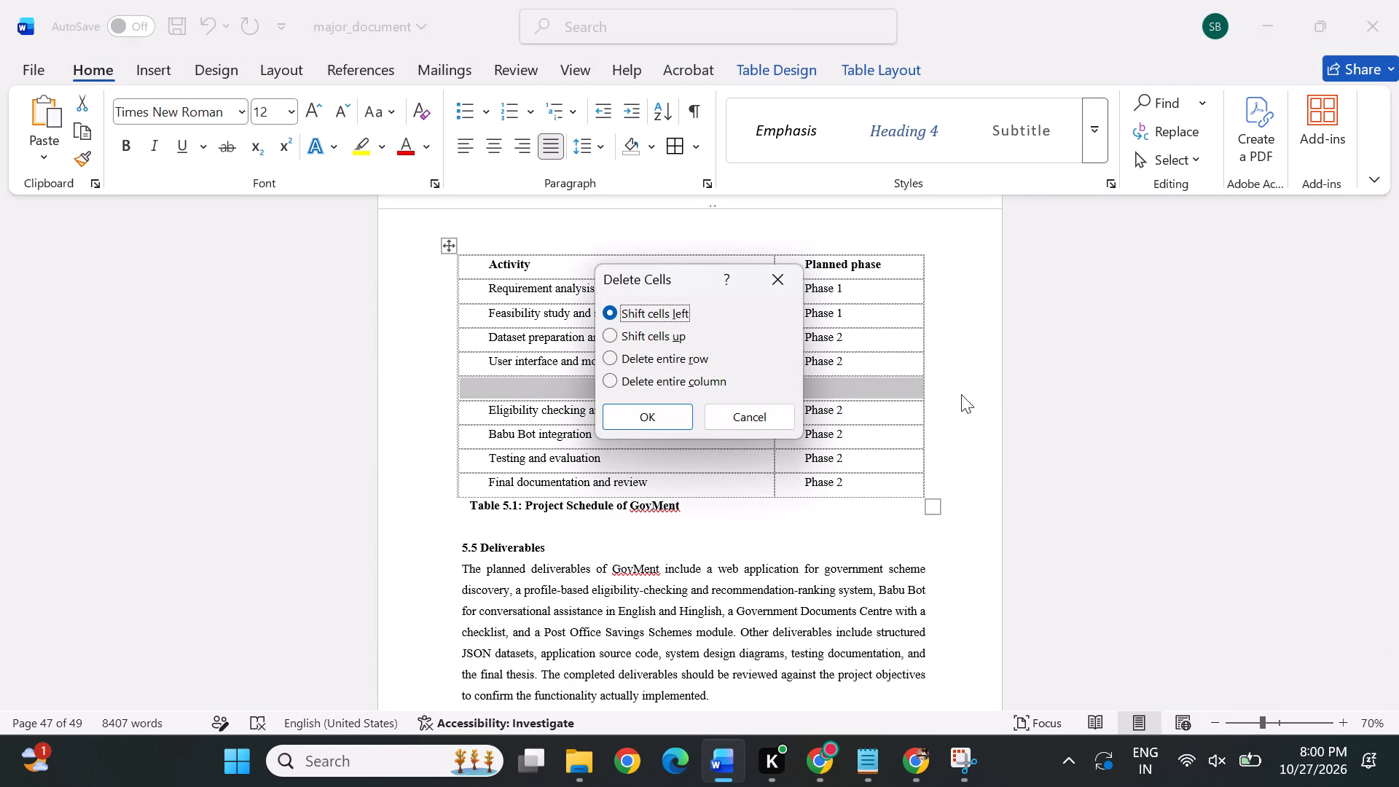
{"action": "left_click", "coordinate": [650, 410]}
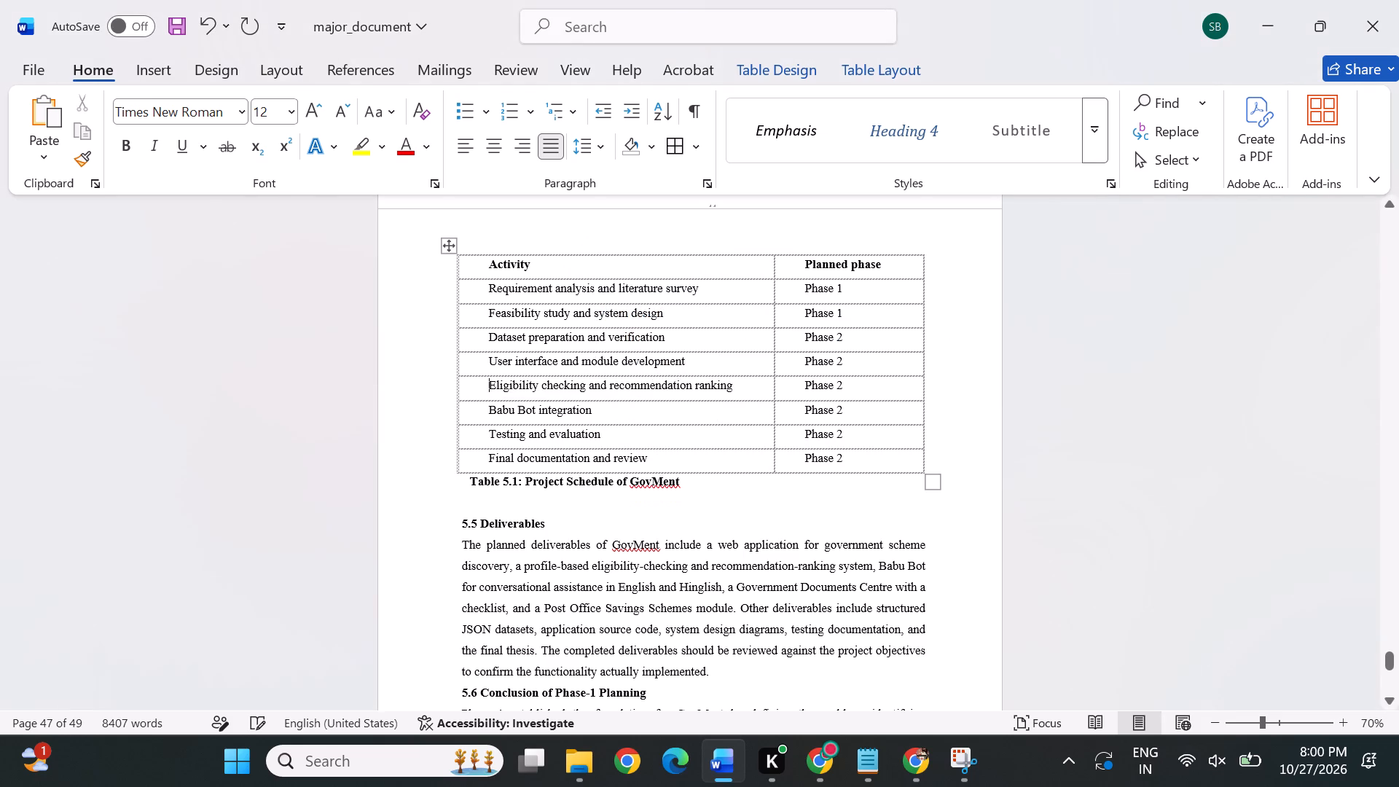
Add a blank line above the Table 5.1 caption and indent the caption with tabs until it is roughly centred under the table.
{"action": "left_click", "coordinate": [452, 482]}
{"action": "key", "text": "Tab"}
{"action": "key", "text": "Tab"}
{"action": "key", "text": "Tab"}
{"action": "key", "text": "Return"}
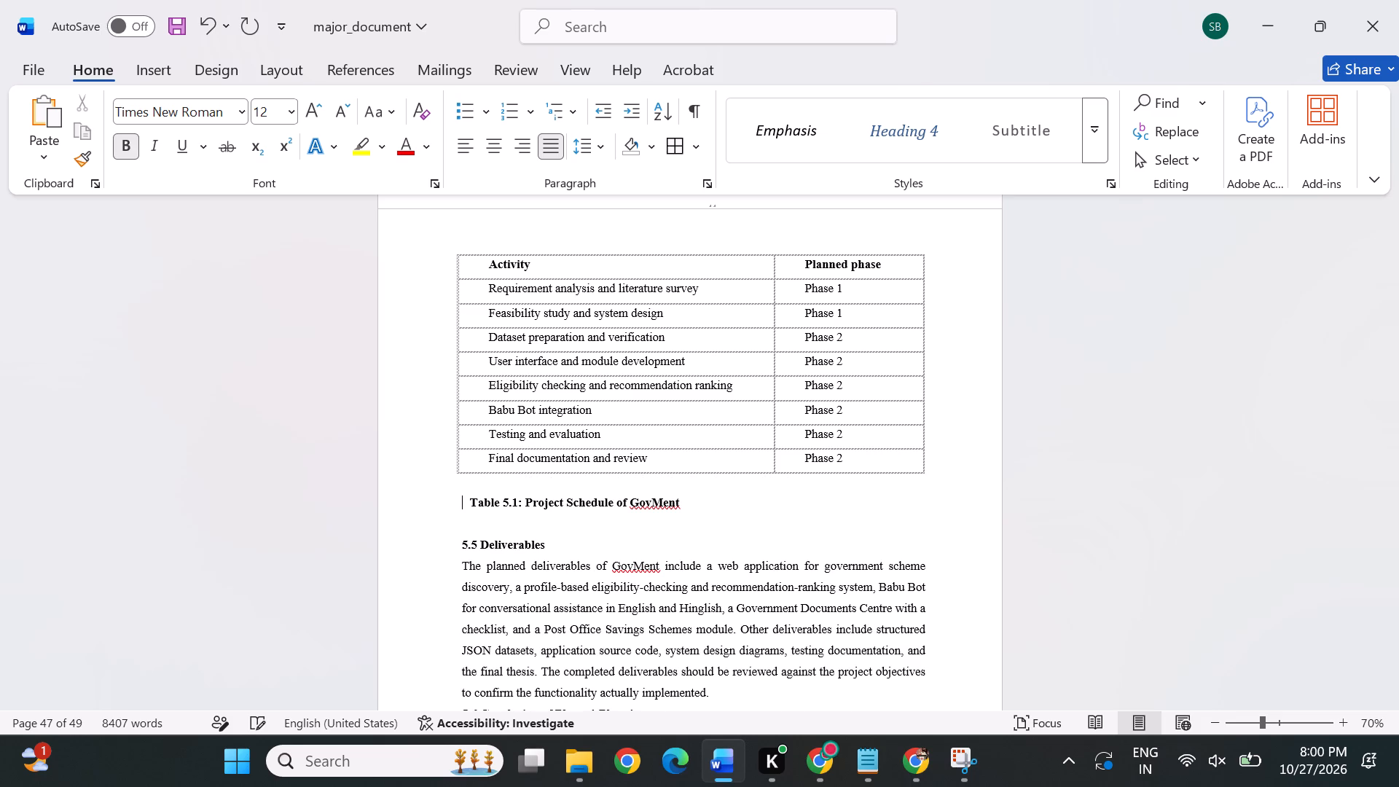
{"action": "key", "text": "Tab"}
{"action": "key", "text": "Tab"}
{"action": "key", "text": "Tab"}
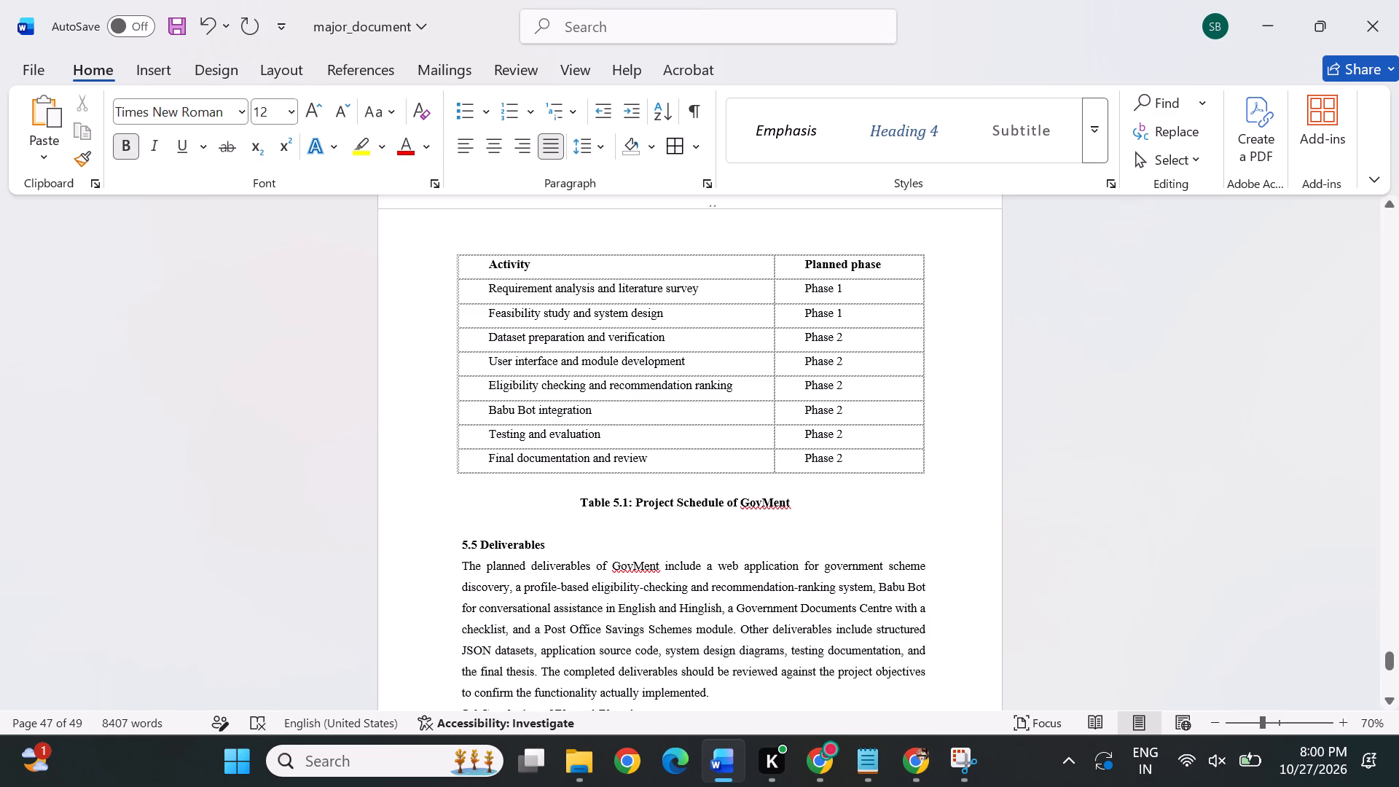
Set the headings "5.5 Deliverables" and "5.6 Conclusion of Phase-1 Planning" to font size 14.
{"action": "scroll", "coordinate": [631, 573], "scroll_direction": "down", "scroll_amount": 1}
{"action": "left_click_drag", "start_coordinate": [546, 497], "coordinate": [534, 497]}
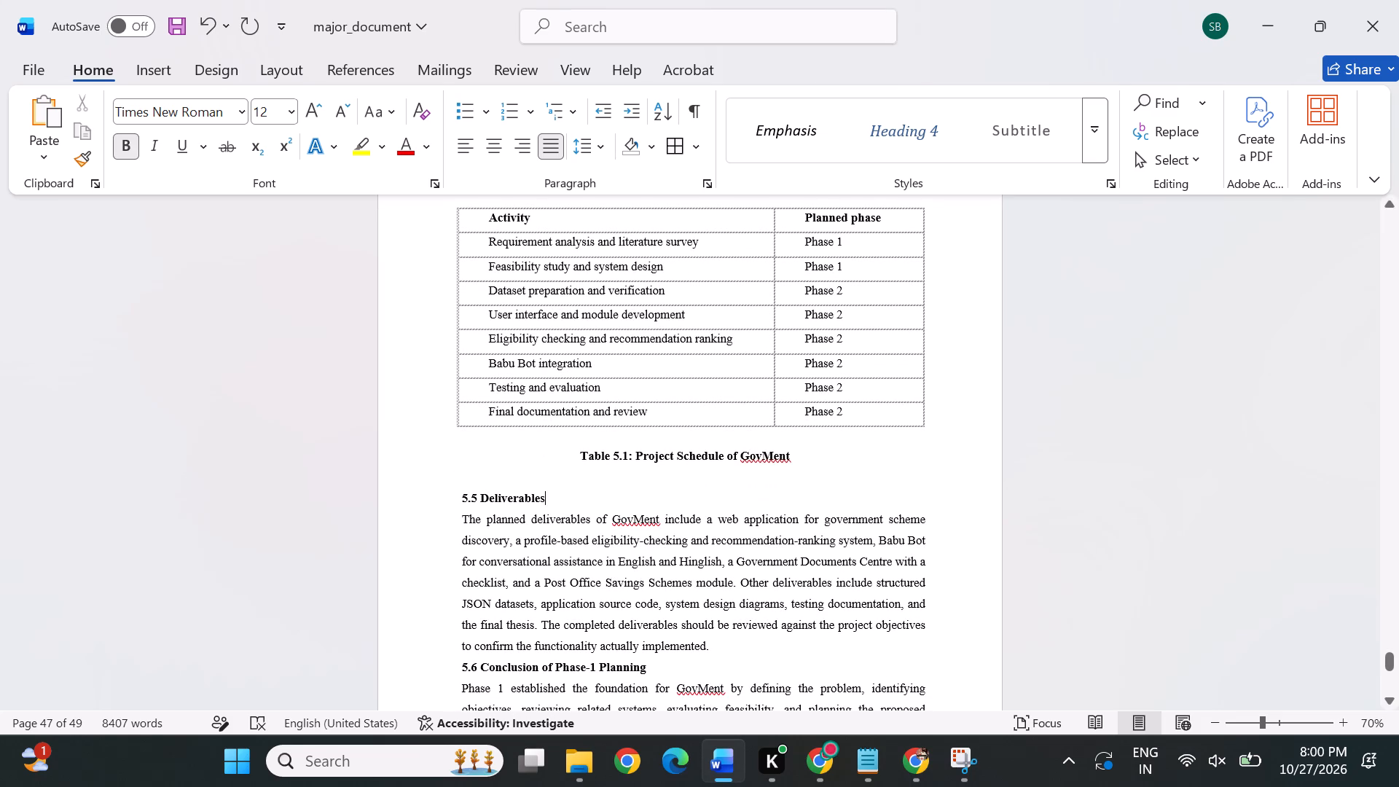
{"action": "left_click_drag", "start_coordinate": [534, 497], "coordinate": [462, 498]}
{"action": "left_click", "coordinate": [627, 436]}
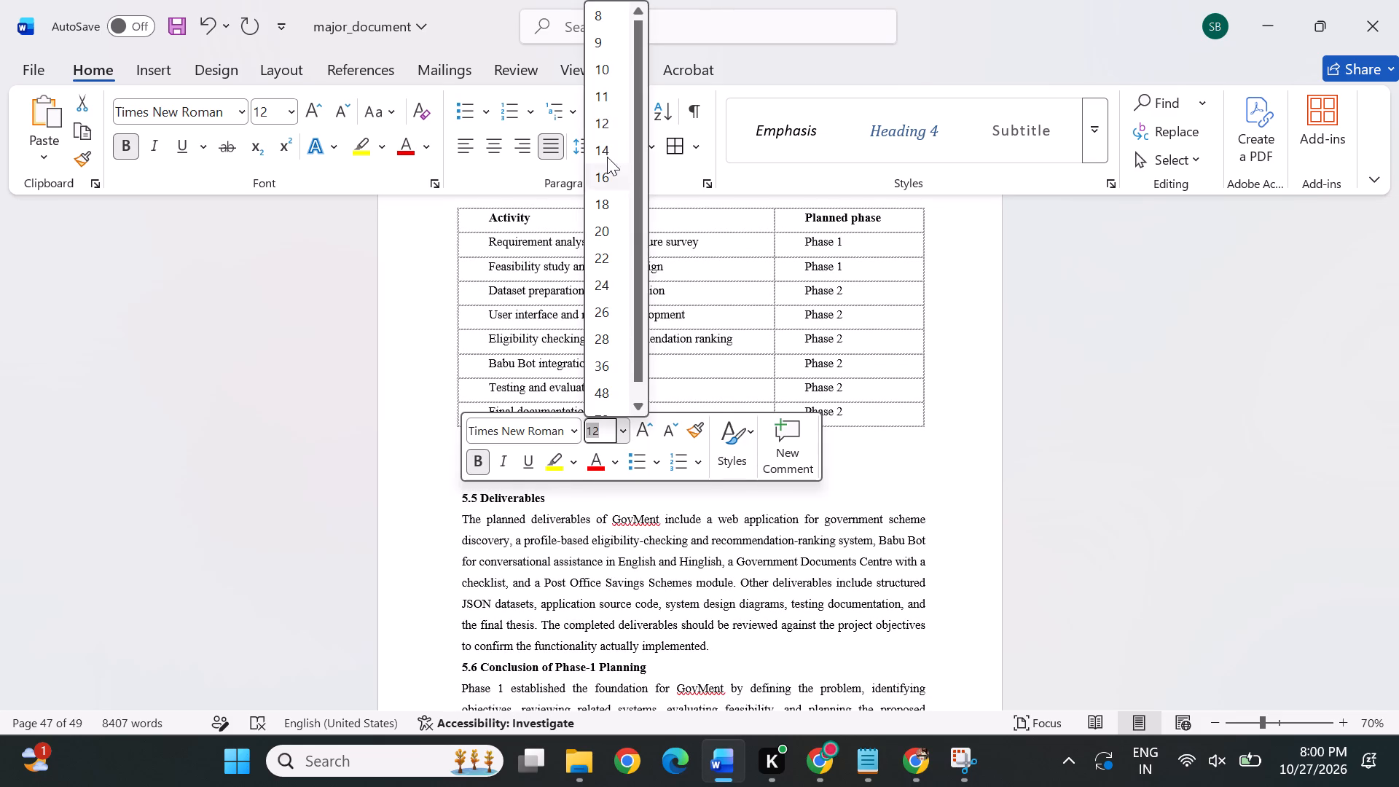
{"action": "left_click", "coordinate": [606, 155]}
{"action": "scroll", "coordinate": [686, 475], "scroll_direction": "down", "scroll_amount": 2}
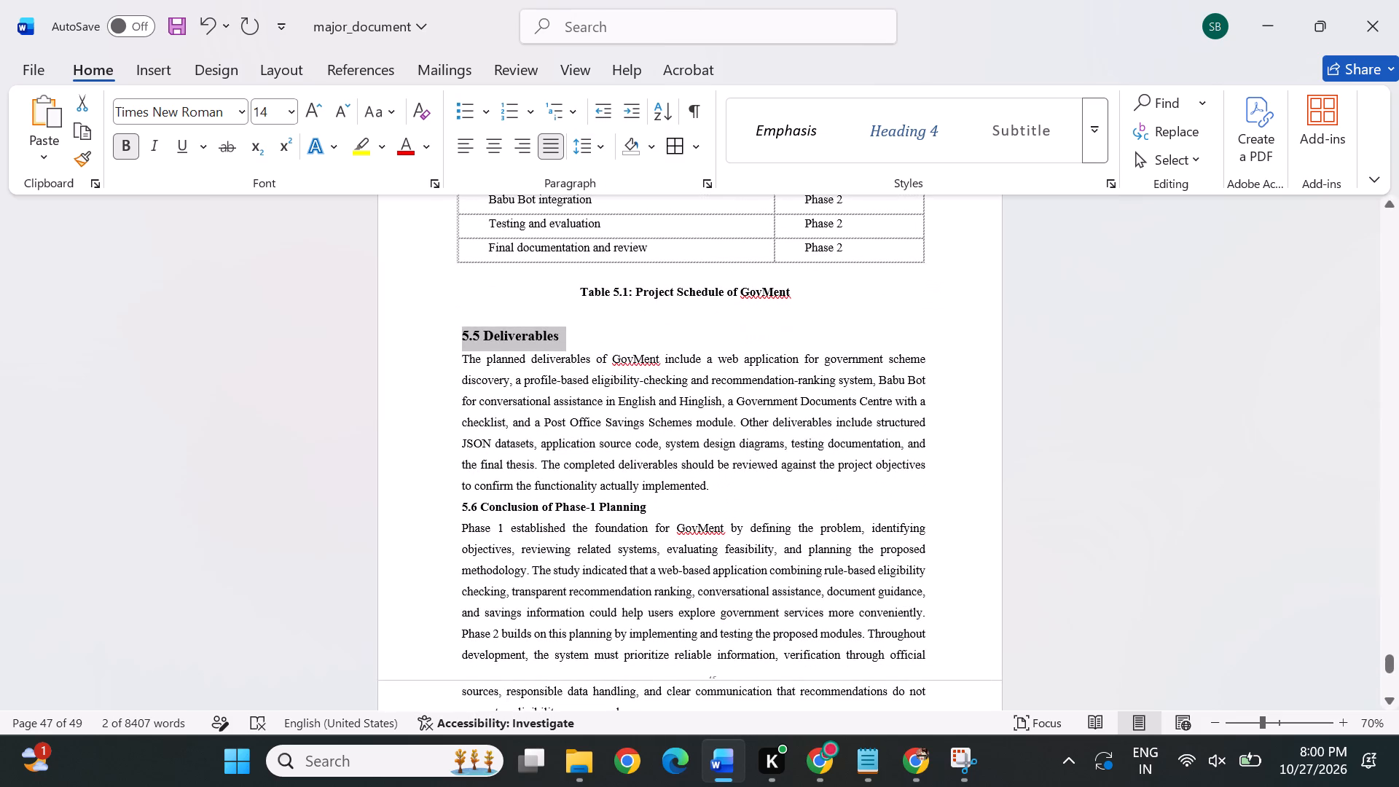
{"action": "left_click_drag", "start_coordinate": [692, 506], "coordinate": [464, 512]}
{"action": "left_click", "coordinate": [627, 444]}
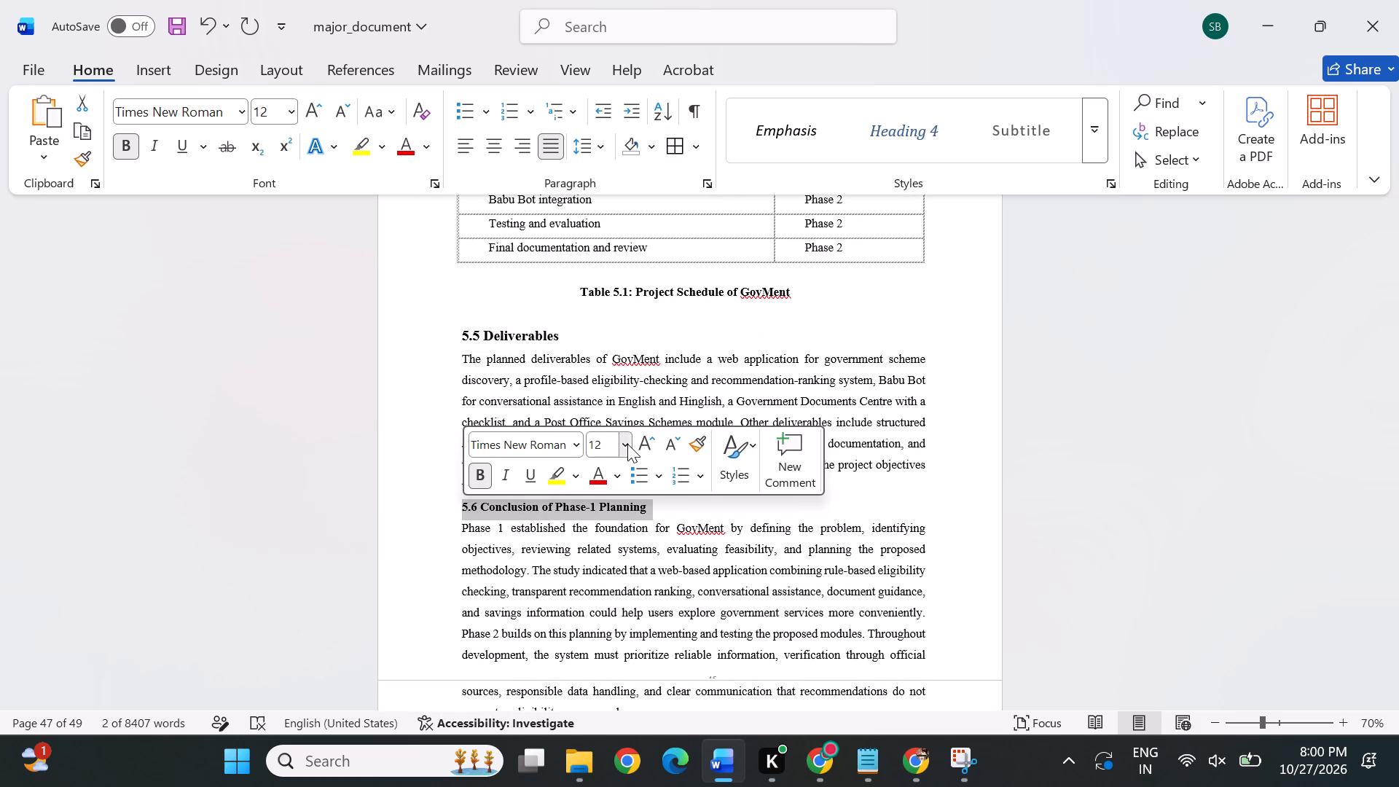
{"action": "left_click", "coordinate": [614, 155]}
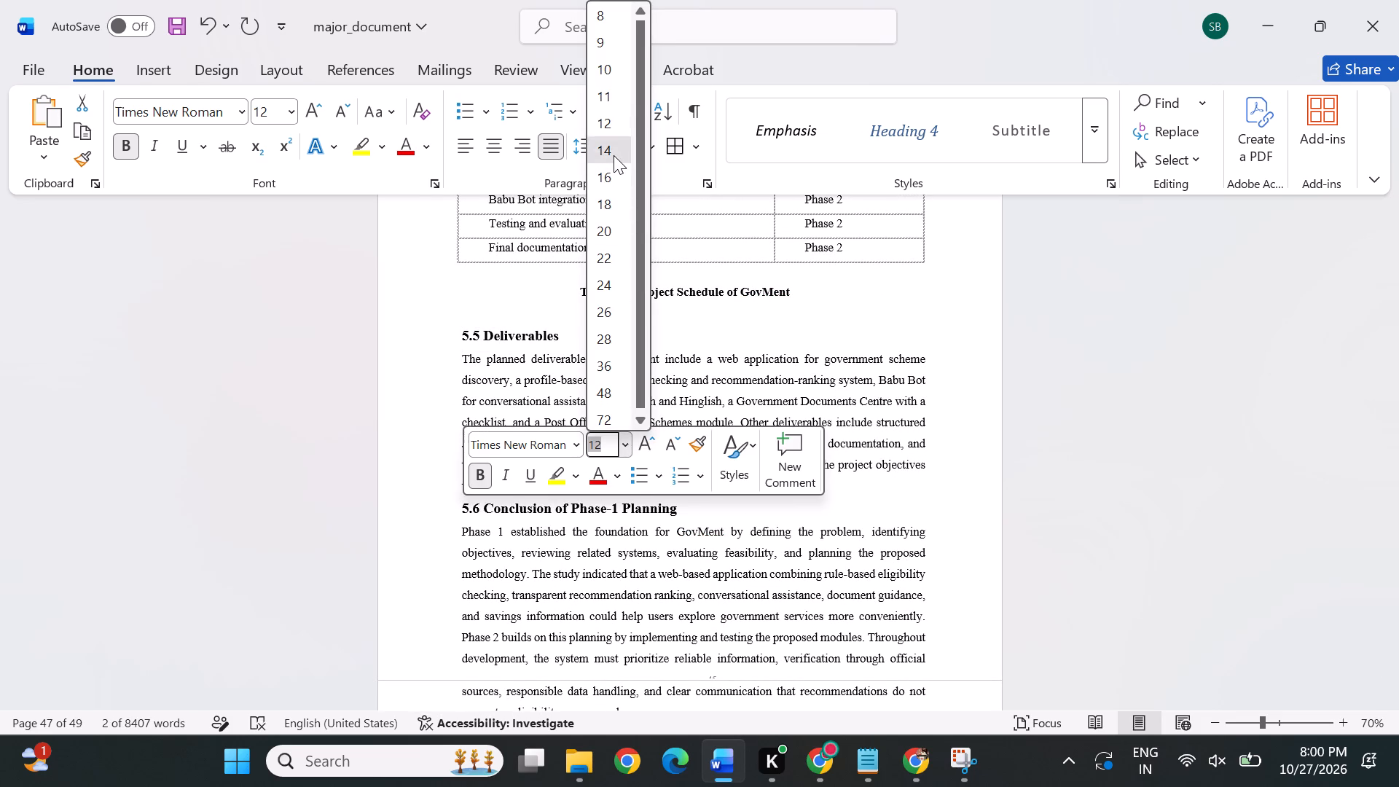
Add a blank line between the Deliverables paragraph and the heading "5.6 Conclusion of Phase-1 Planning".
{"action": "left_click", "coordinate": [752, 481]}
{"action": "key", "text": "Return"}
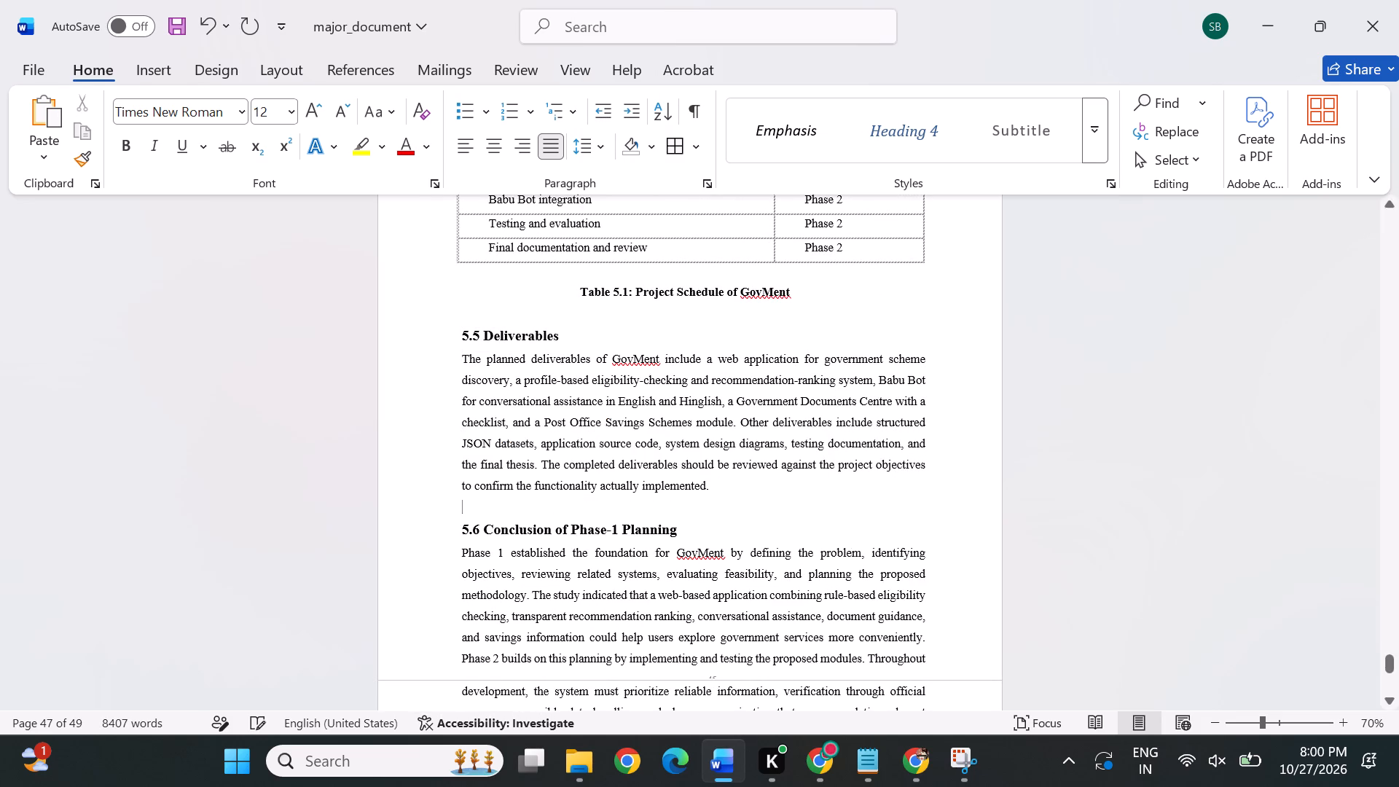
Insert two blank lines above the heading "5.1 Development Plan" at the start of Chapter 5.
{"action": "scroll", "coordinate": [660, 530], "scroll_direction": "down", "scroll_amount": 2}
{"action": "scroll", "coordinate": [625, 384], "scroll_direction": "up", "scroll_amount": 4}
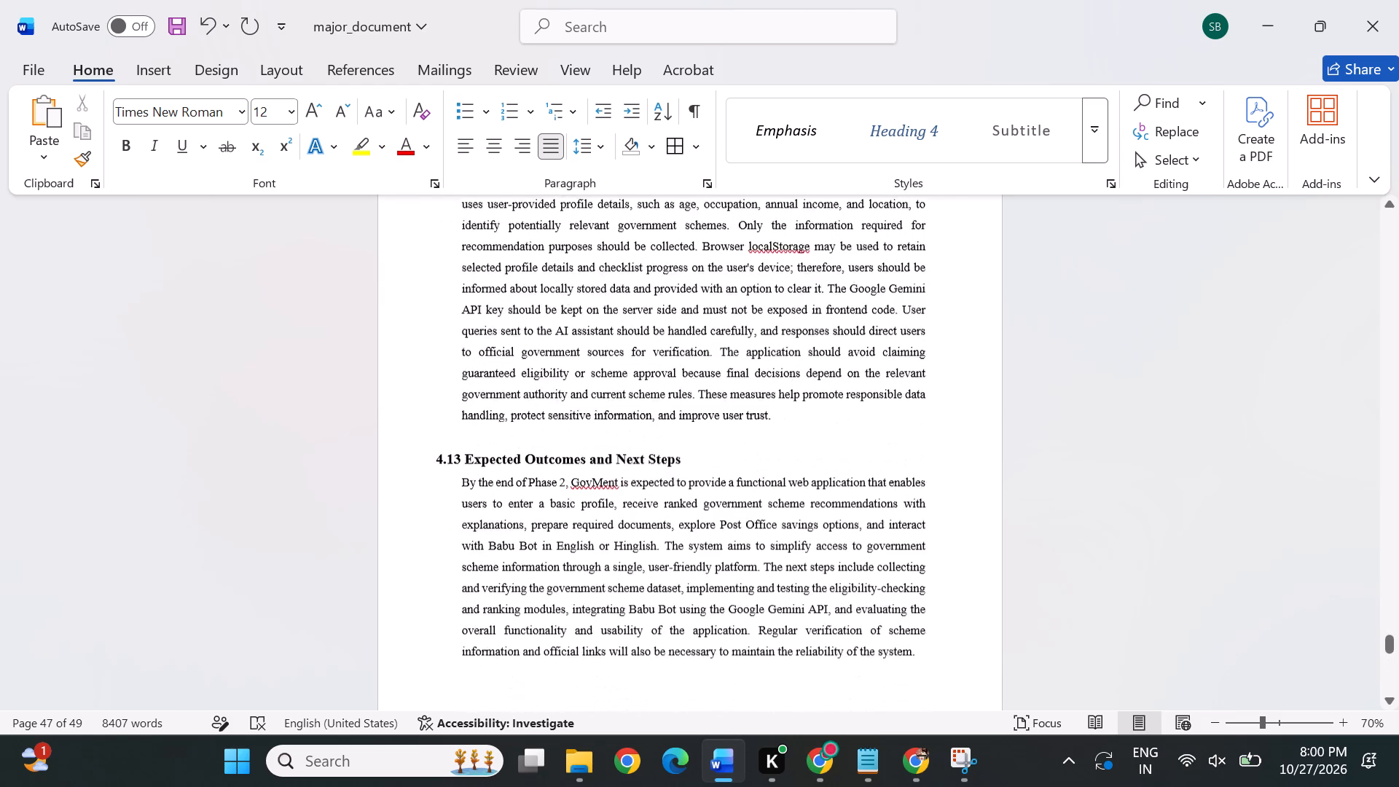
{"action": "scroll", "coordinate": [557, 608], "scroll_direction": "down", "scroll_amount": 2}
{"action": "left_click", "coordinate": [439, 490]}
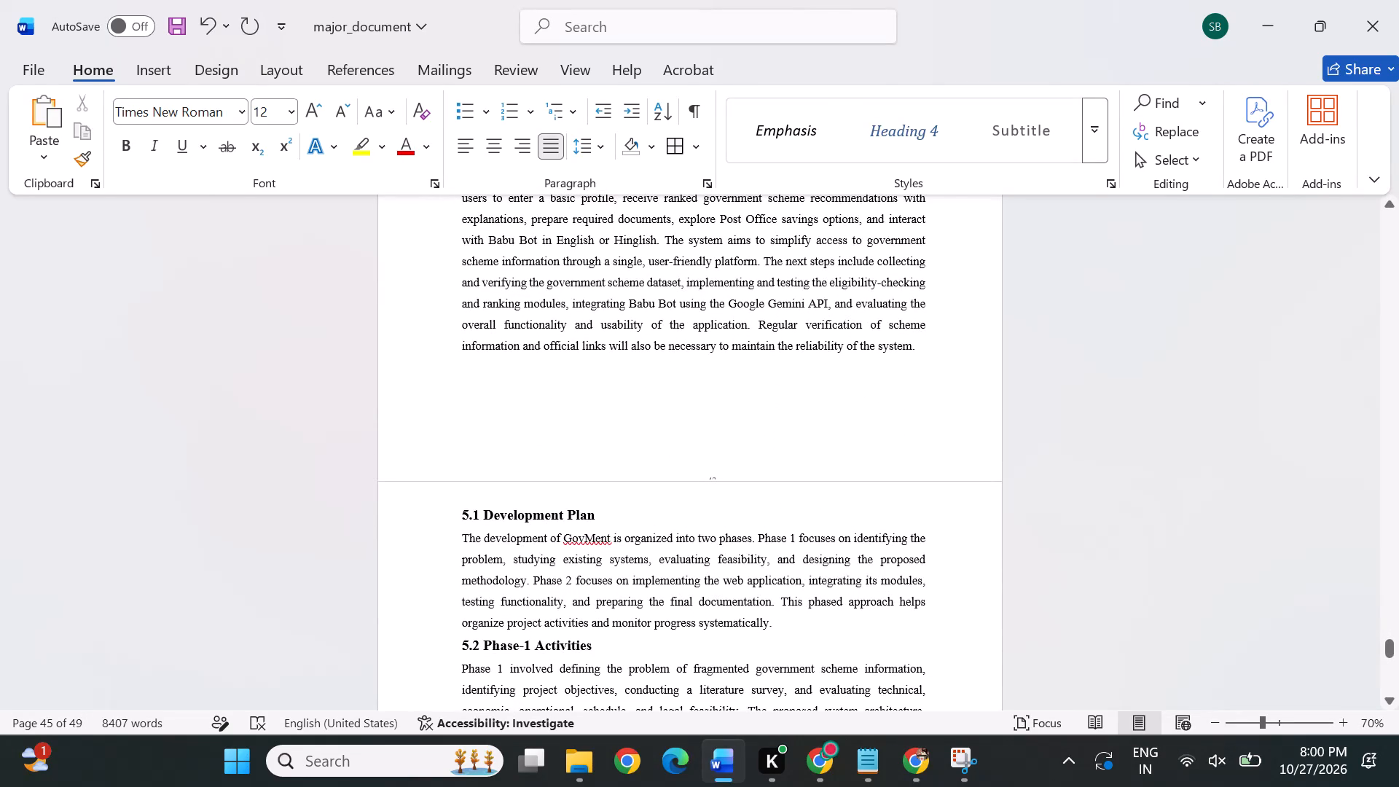
{"action": "key", "text": "Return"}
{"action": "key", "text": "Return"}
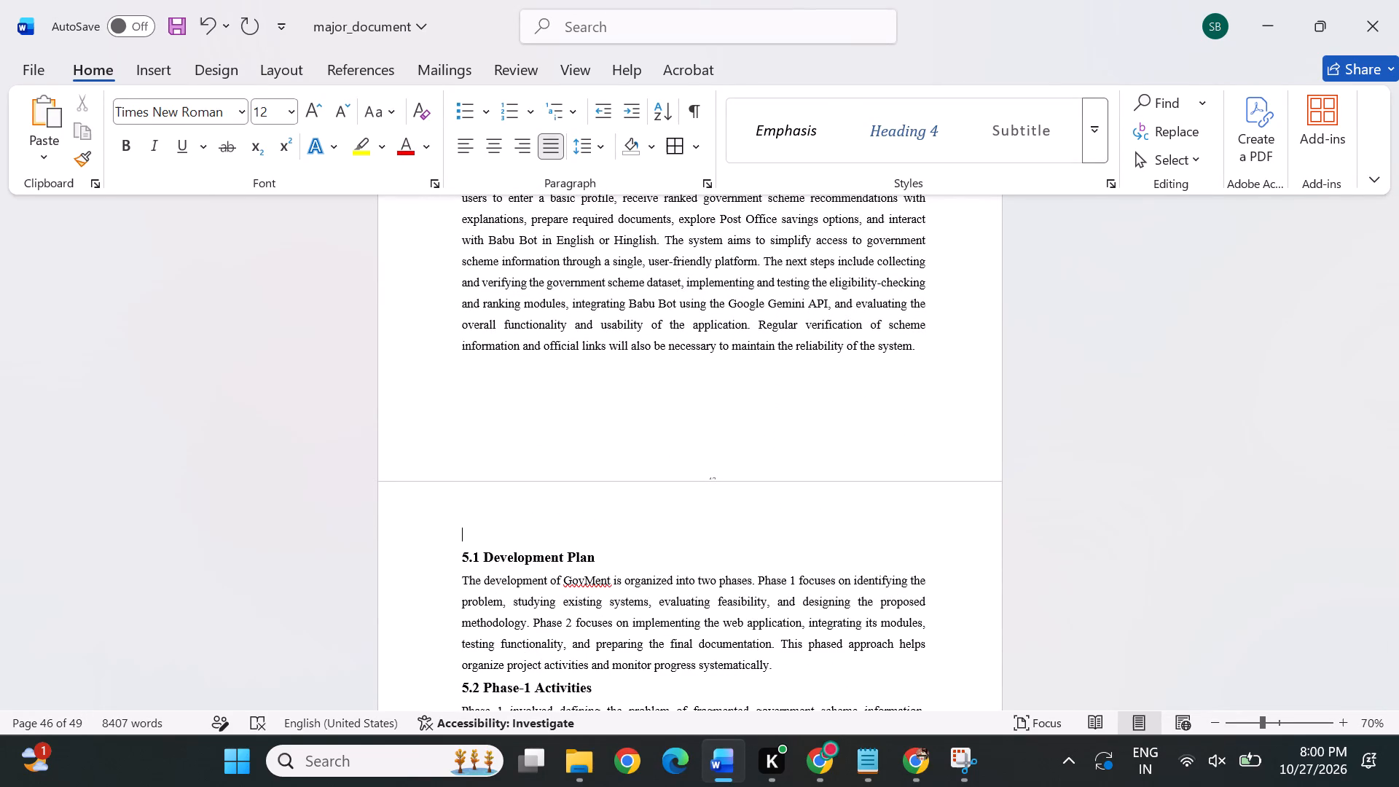
{"action": "key", "text": "Up"}
Copy the title "CHAPTER 5: PROJECT PLANNING" from the ChatGPT page and paste it in Word on the first blank line above "5.1 Development Plan".
{"action": "left_click", "coordinate": [912, 764]}
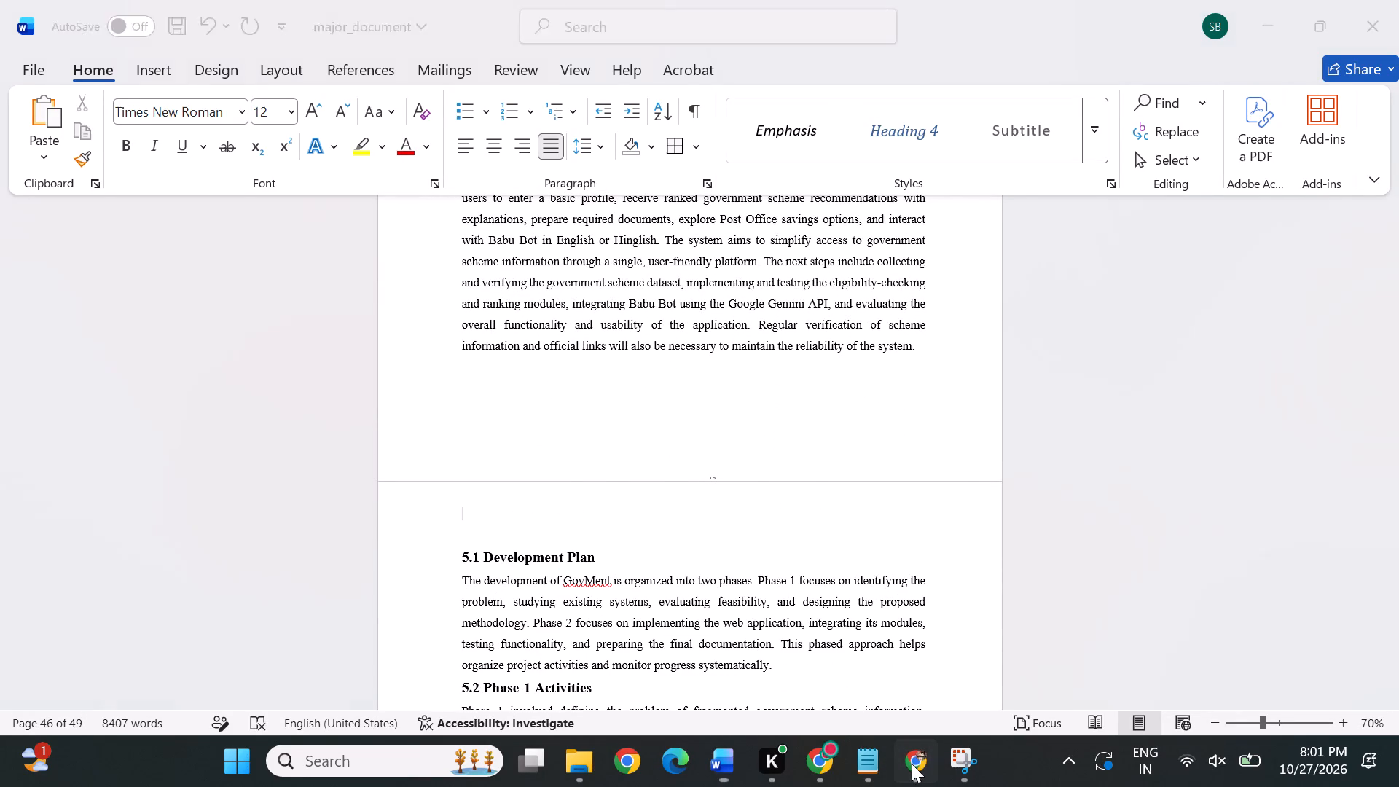
{"action": "key", "text": "ctrl+c"}
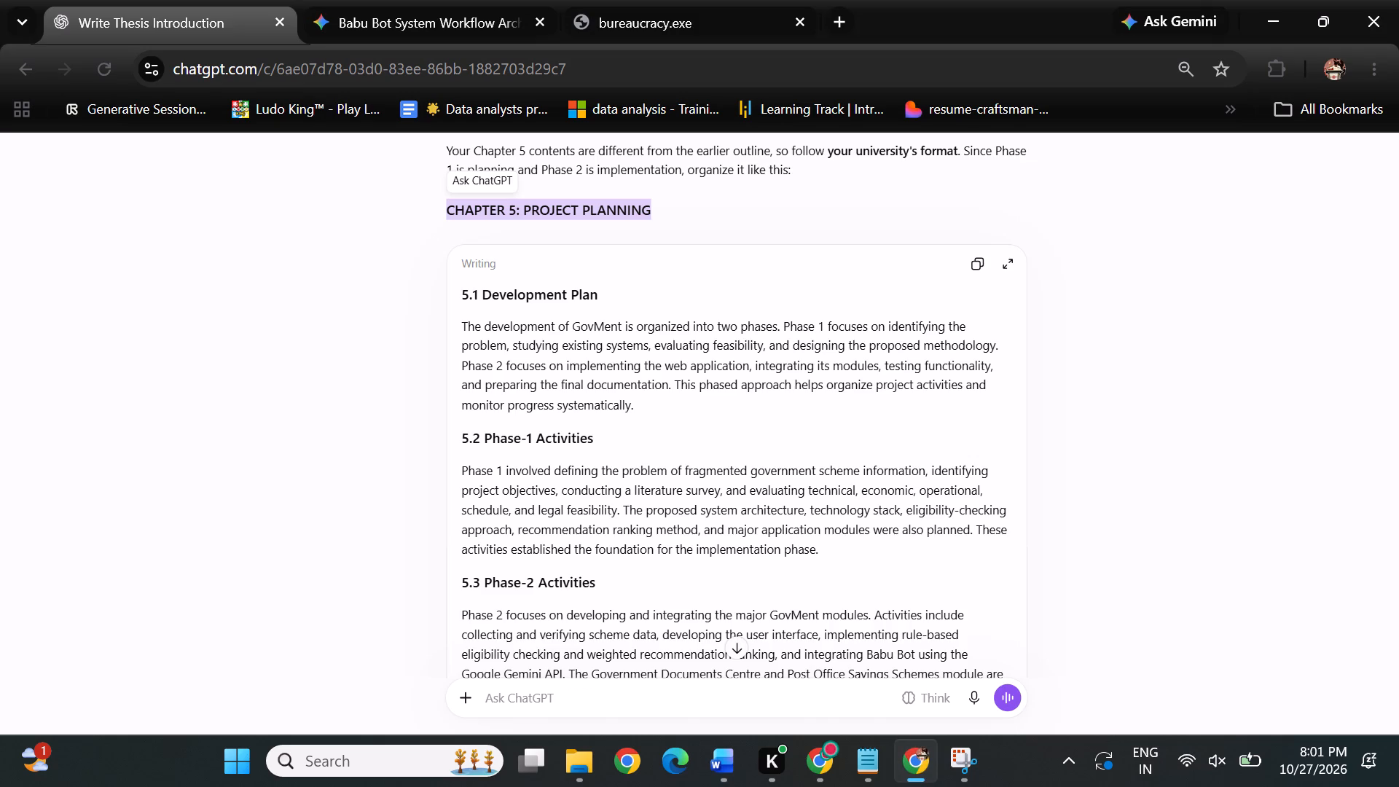
{"action": "left_click", "coordinate": [732, 743]}
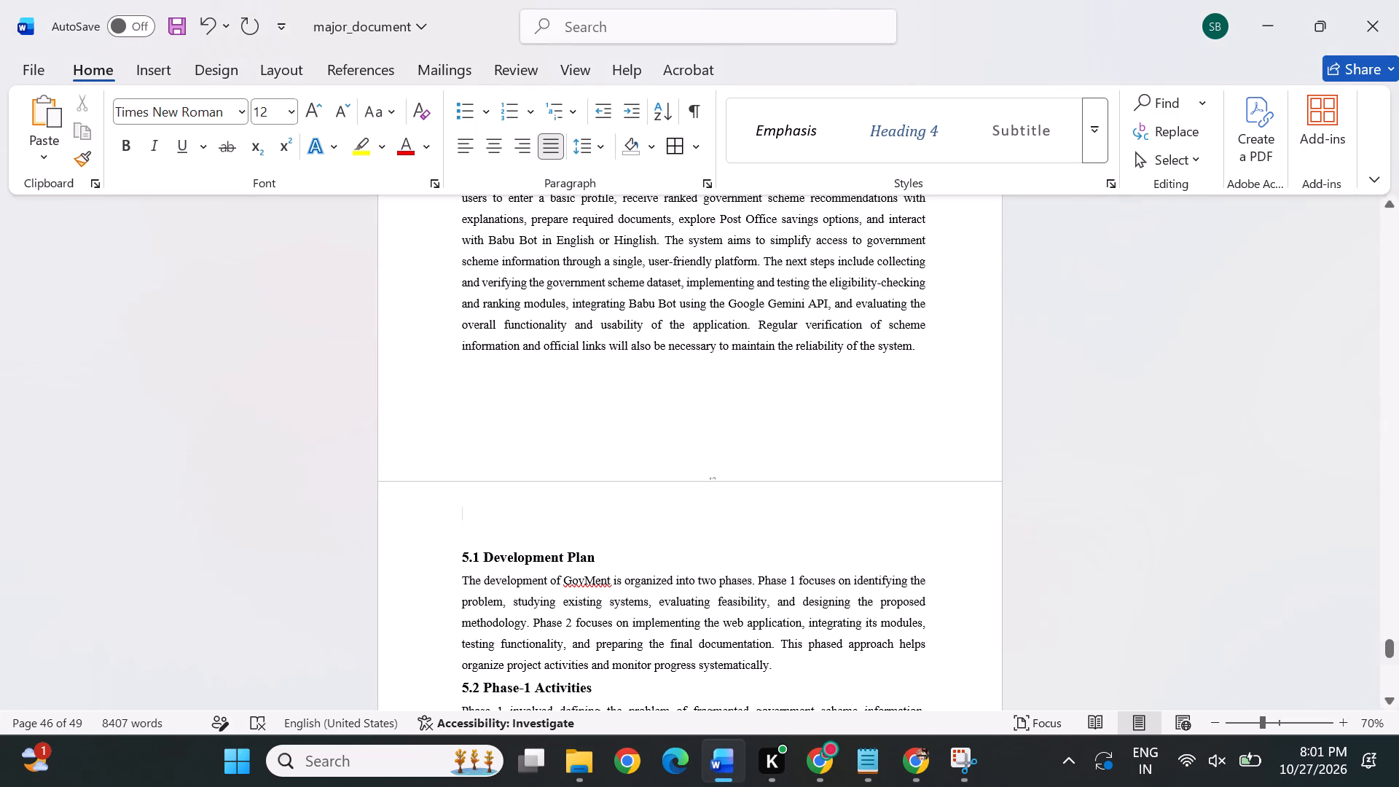
{"action": "key", "text": "v"}
{"action": "key", "text": "Left"}
{"action": "key", "text": "Delete"}
{"action": "key", "text": "ctrl+v"}
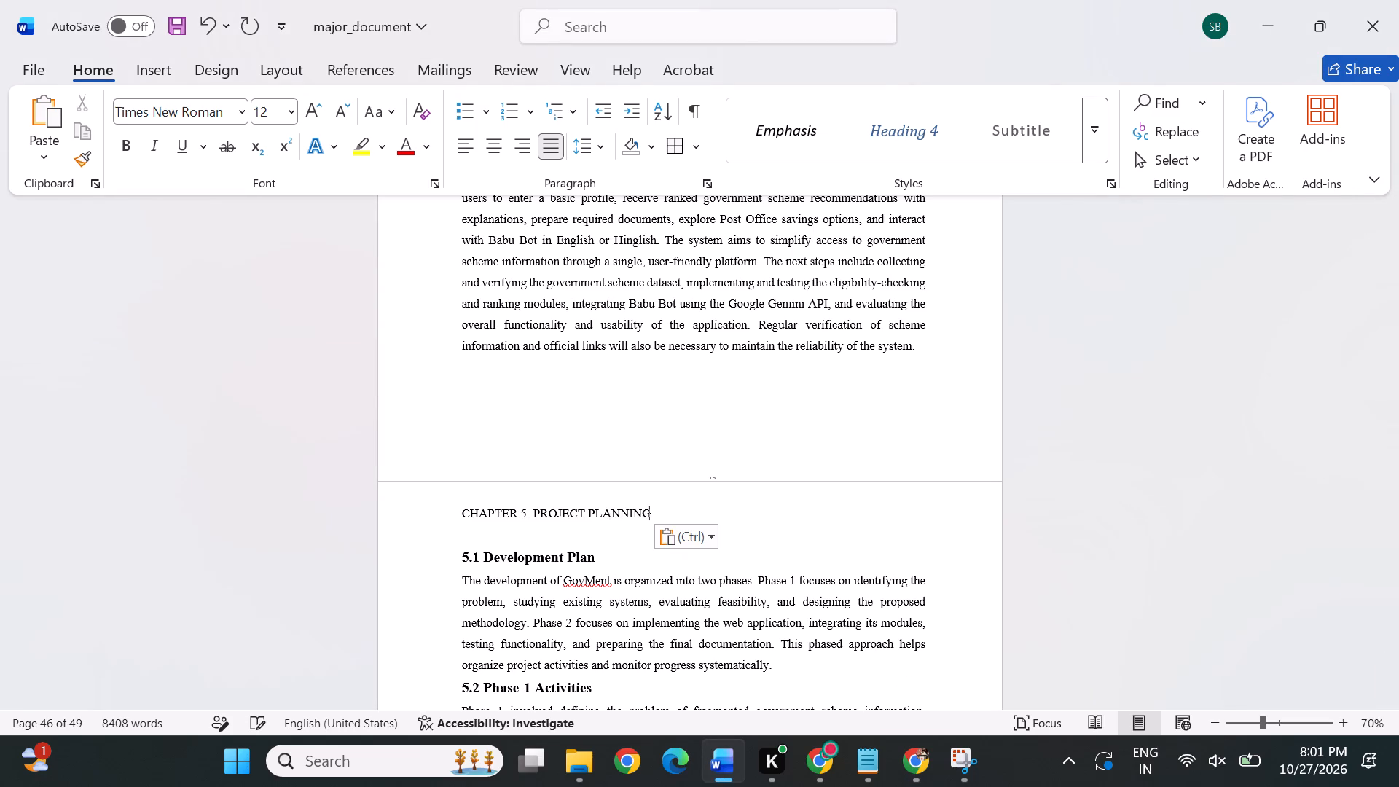
Remove the colon from the chapter title and split it into two lines, "CHAPTER 5" and "PROJECT PLANNING".
{"action": "left_click", "coordinate": [525, 515]}
{"action": "key", "text": "Delete"}
{"action": "key", "text": "Return"}
Indent both chapter title lines together with tabs until they sit roughly in the middle of the page.
{"action": "left_click_drag", "start_coordinate": [452, 518], "coordinate": [502, 524]}
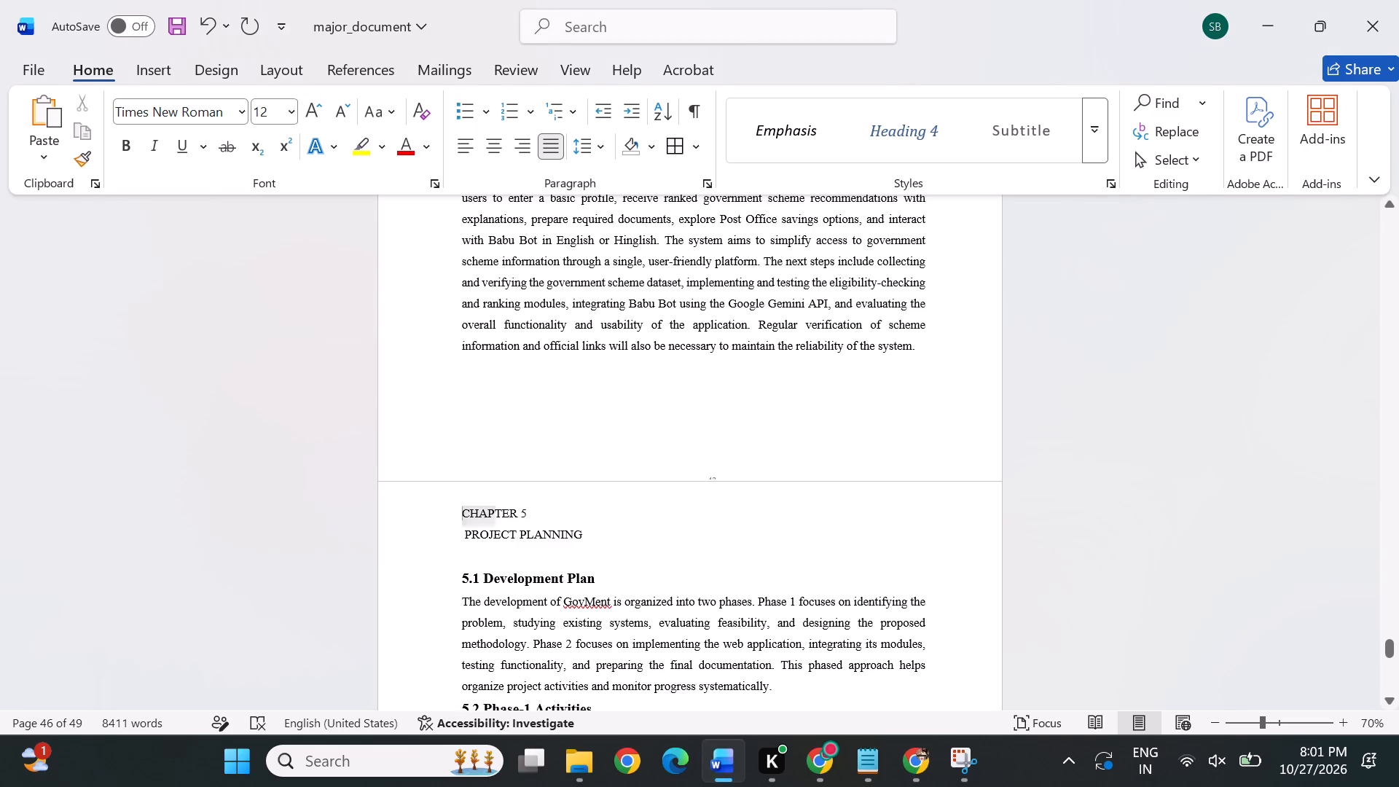
{"action": "left_click_drag", "start_coordinate": [502, 524], "coordinate": [571, 532]}
{"action": "key", "text": "Tab"}
{"action": "key", "text": "Tab"}
{"action": "key", "text": "Tab"}
{"action": "key", "text": "Tab"}
{"action": "key", "text": "Tab"}
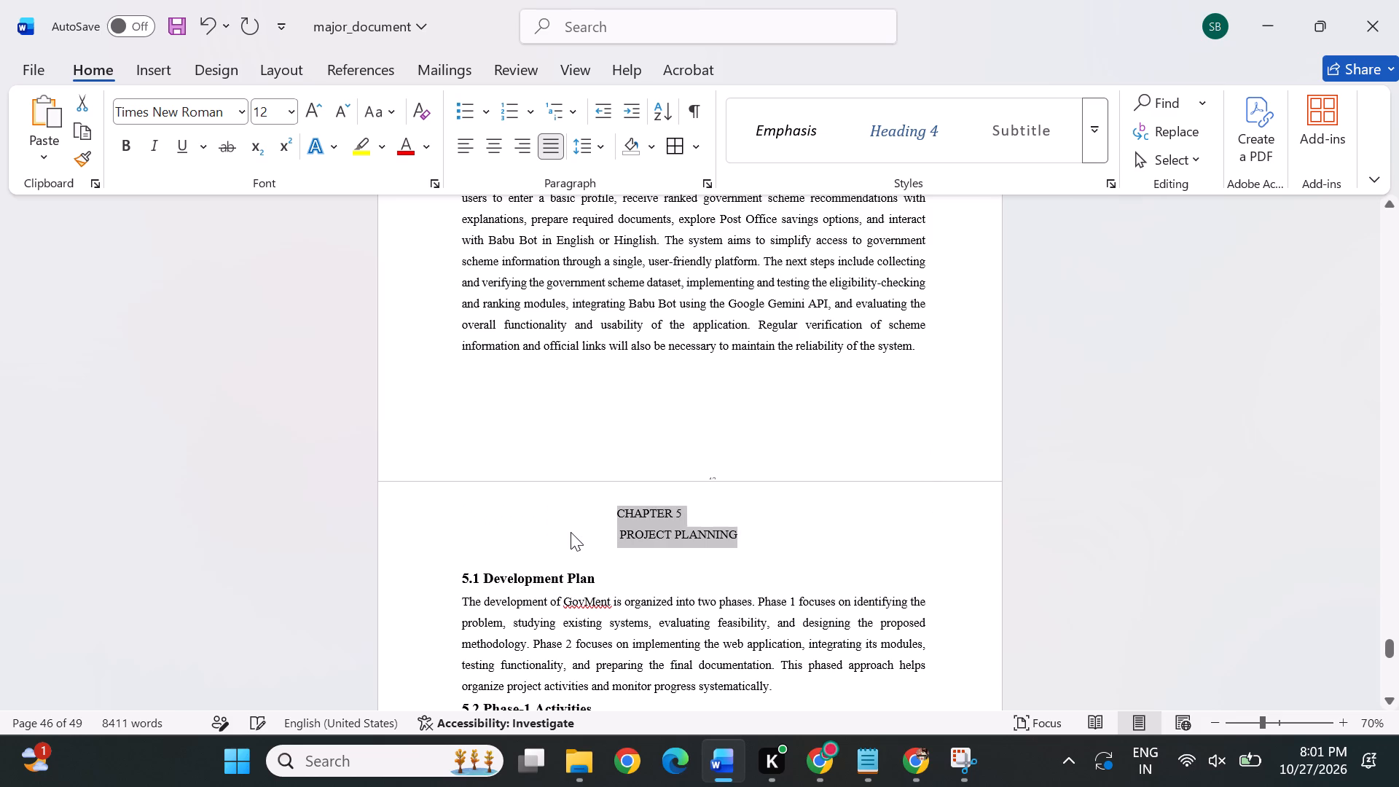
{"action": "key", "text": "Tab"}
{"action": "key", "text": "ctrl+z"}
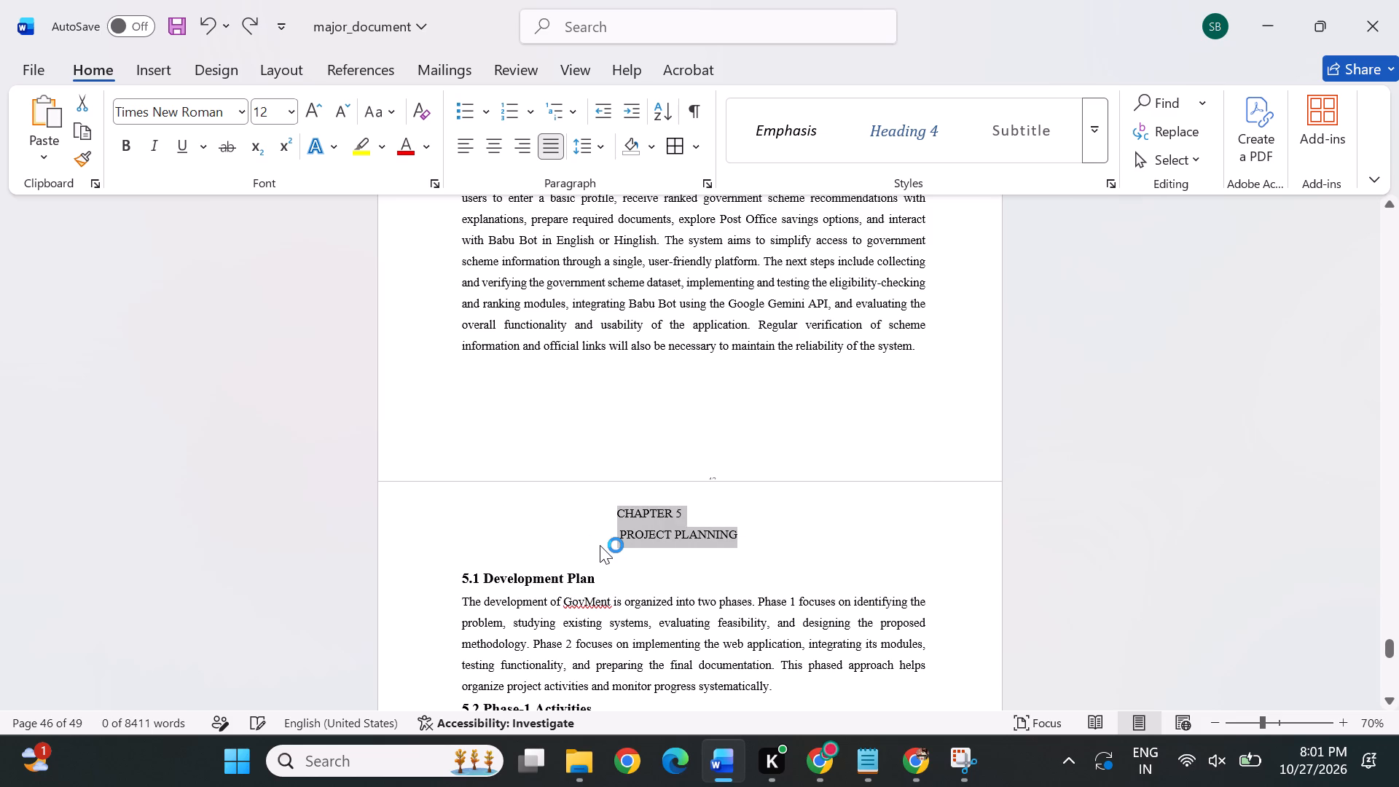
Pad "CHAPTER 5" with leading spaces so it sits roughly centred above "PROJECT PLANNING".
{"action": "key", "text": "Left"}
{"action": "left_click", "coordinate": [604, 539]}
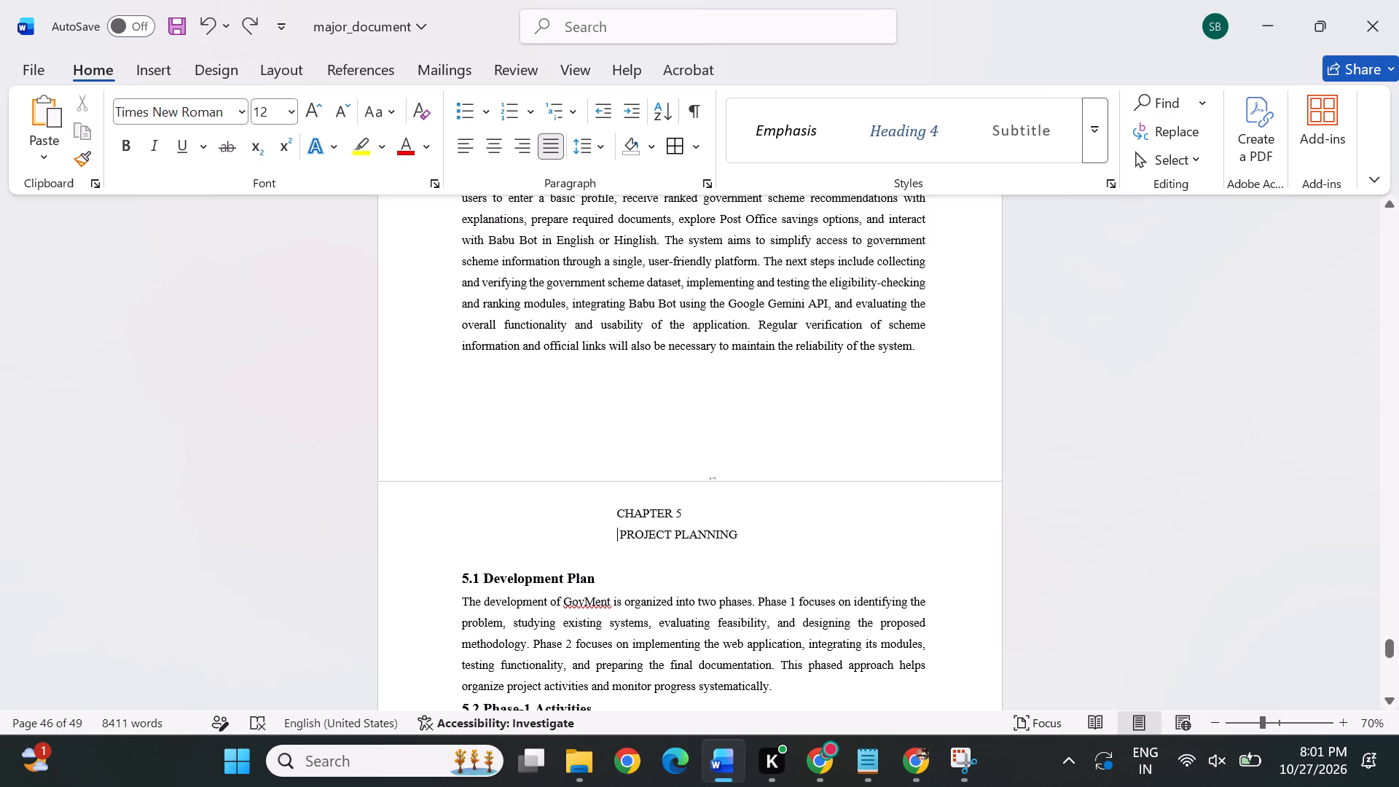
{"action": "key", "text": "Left"}
{"action": "key", "text": "Delete"}
{"action": "key", "text": "Return"}
{"action": "key", "text": "Left"}
{"action": "left_click", "coordinate": [603, 517]}
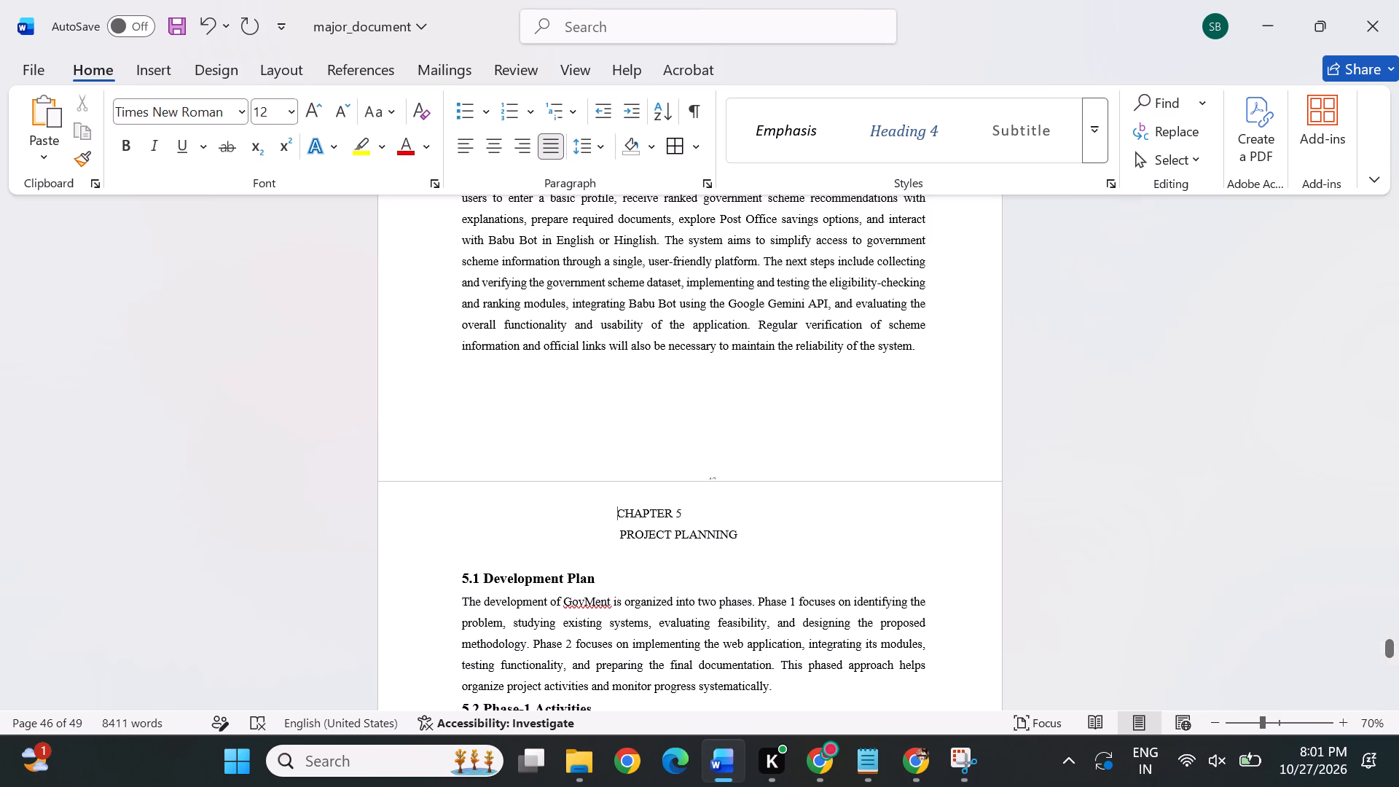
{"action": "key", "text": "space"}
{"action": "key", "text": "space"}
{"action": "key", "text": "space"}
{"action": "key", "text": "space"}
{"action": "key", "text": "space"}
{"action": "key", "text": "space"}
Format the two chapter title lines "CHAPTER 5" and "PROJECT PLANNING" in bold at font size 14.
{"action": "left_click_drag", "start_coordinate": [620, 514], "coordinate": [728, 537]}
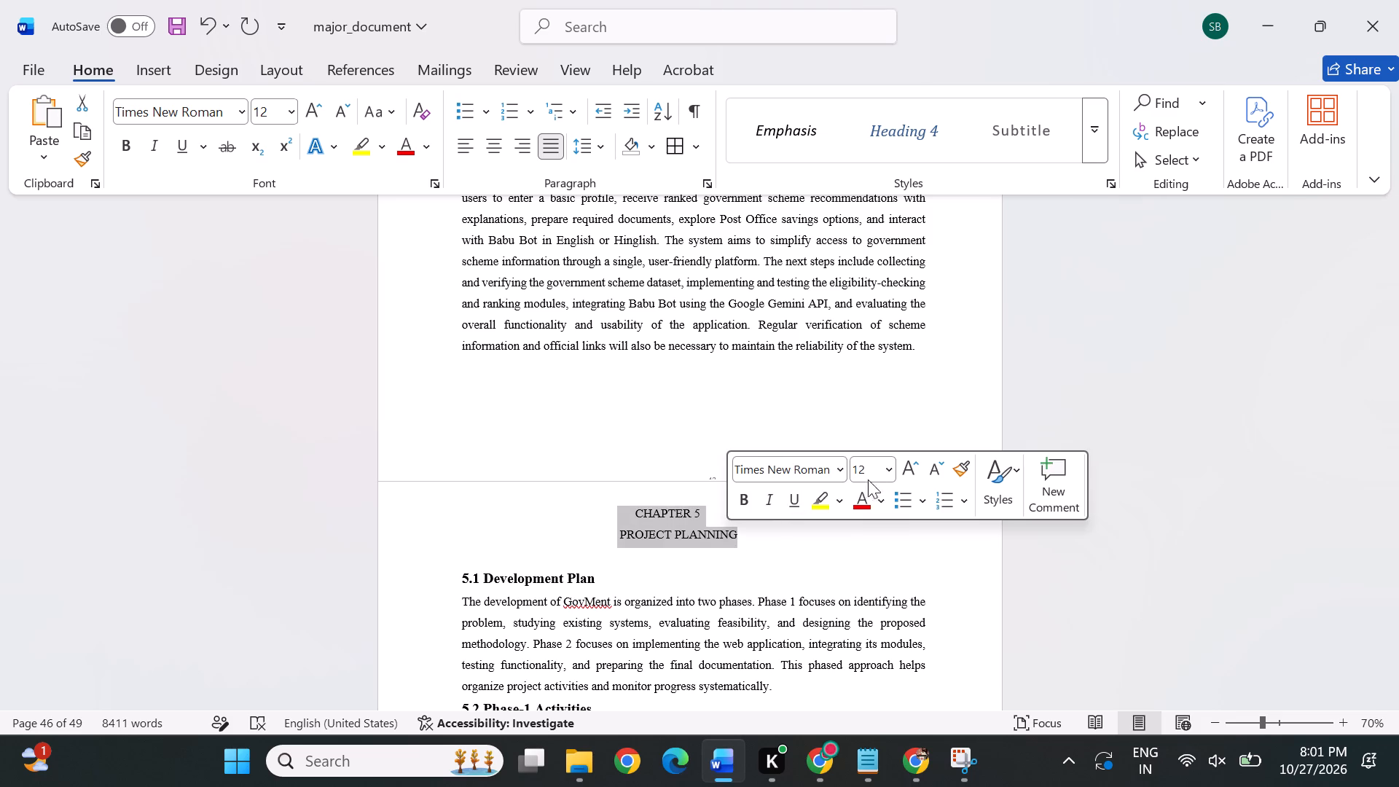
{"action": "left_click", "coordinate": [887, 474]}
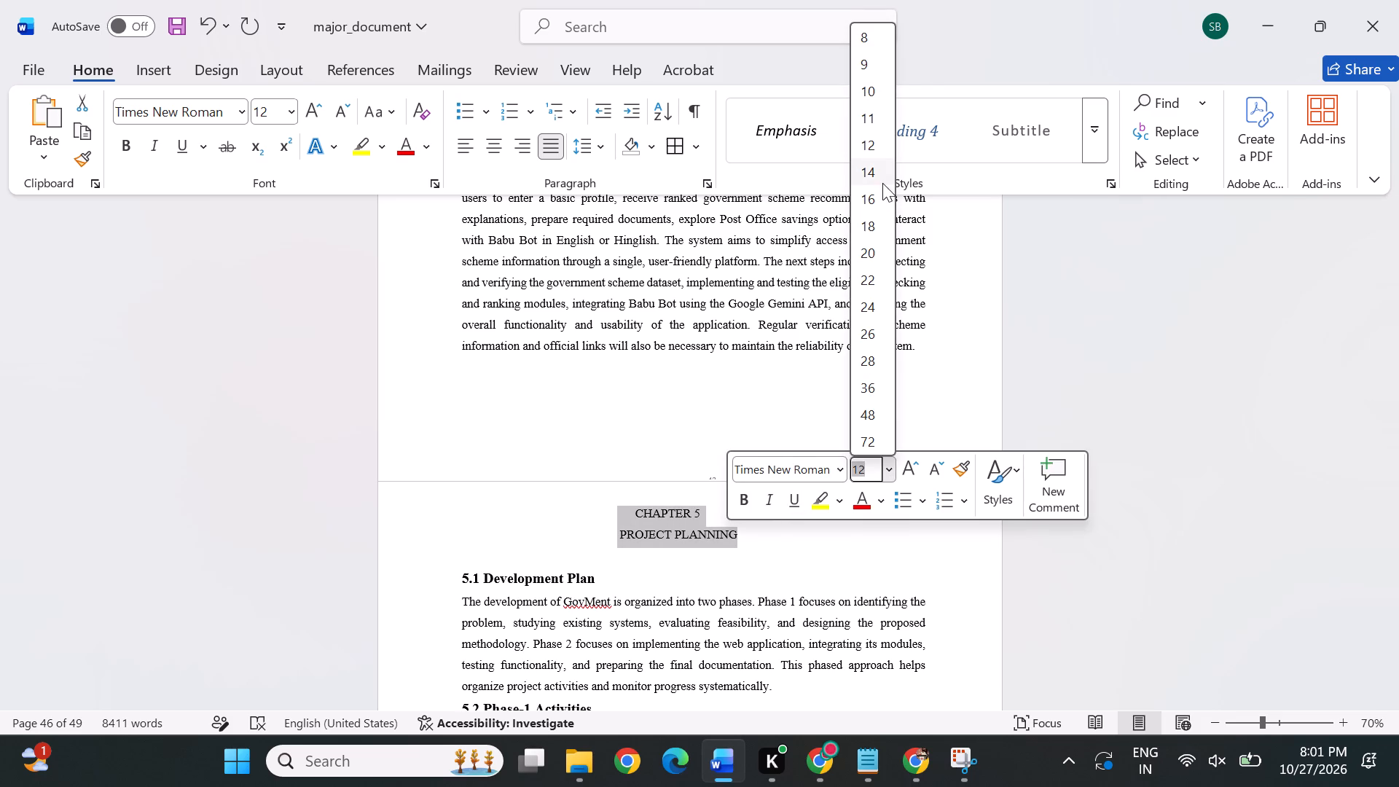
{"action": "left_click", "coordinate": [880, 180]}
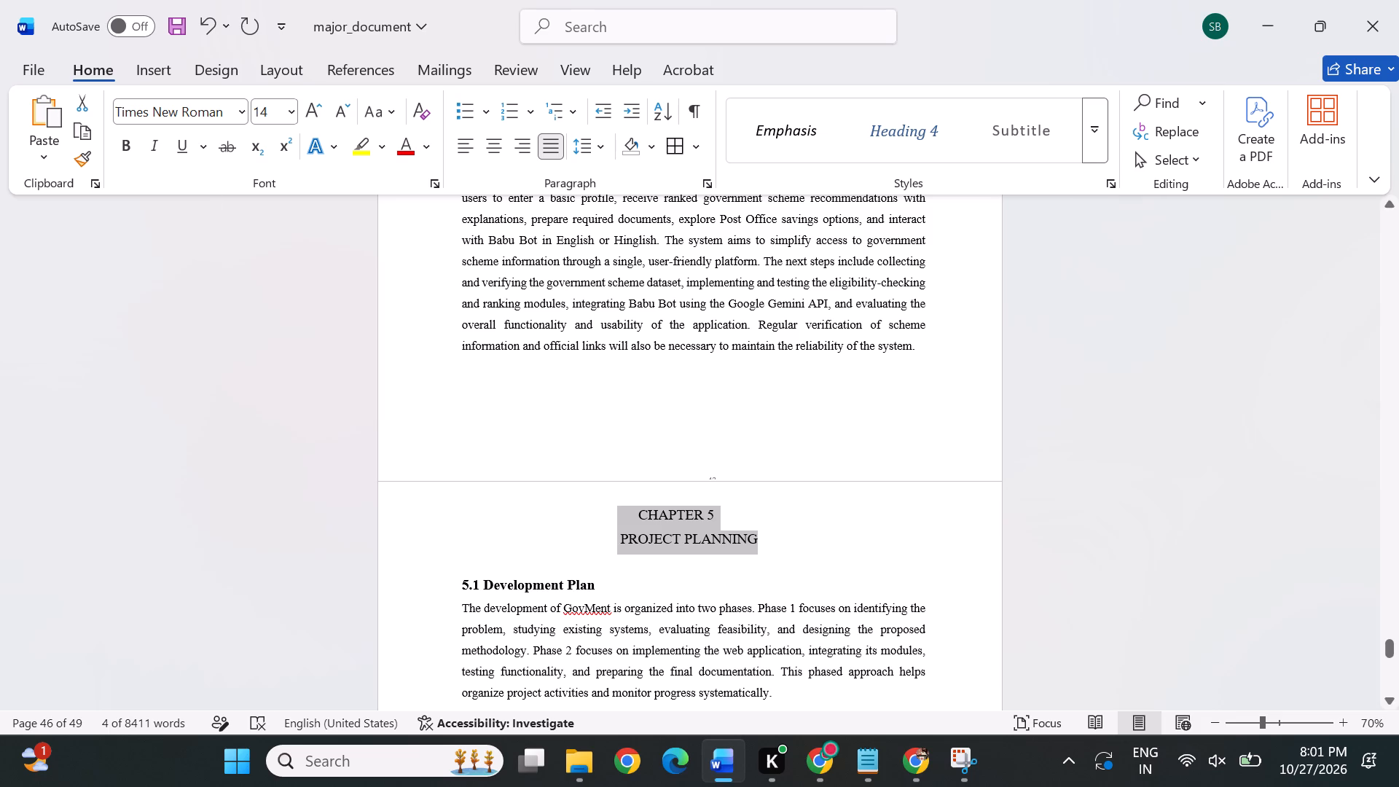
{"action": "left_click", "coordinate": [130, 142]}
{"action": "left_click", "coordinate": [785, 544]}
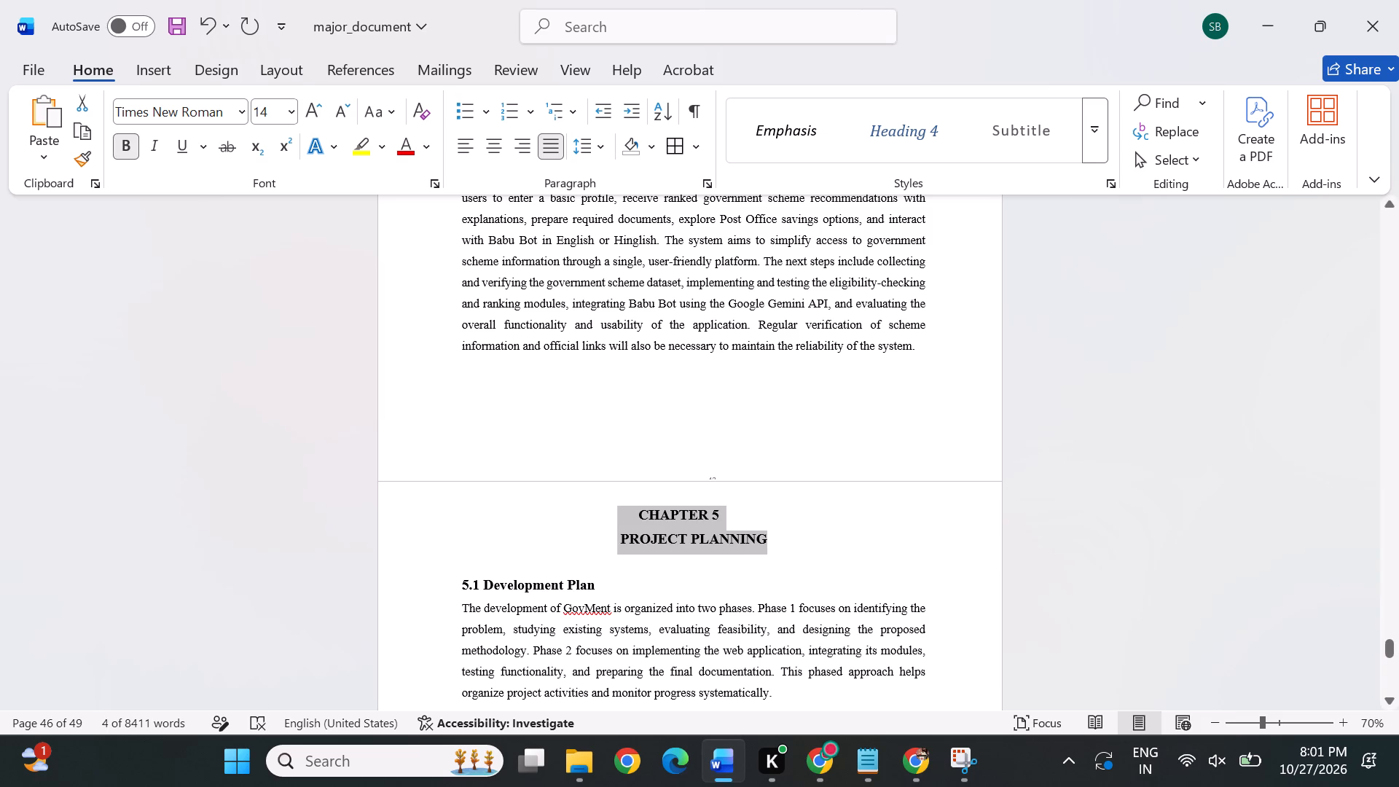
Add a blank line above the "CHAPTER 5" title at the top of its page.
{"action": "left_click", "coordinate": [661, 498]}
{"action": "key", "text": "Return"}
Insert blank lines after the Phase-2 Activities paragraph until the heading "5.4 Project Schedule" starts on the next page.
{"action": "scroll", "coordinate": [689, 572], "scroll_direction": "down", "scroll_amount": 1}
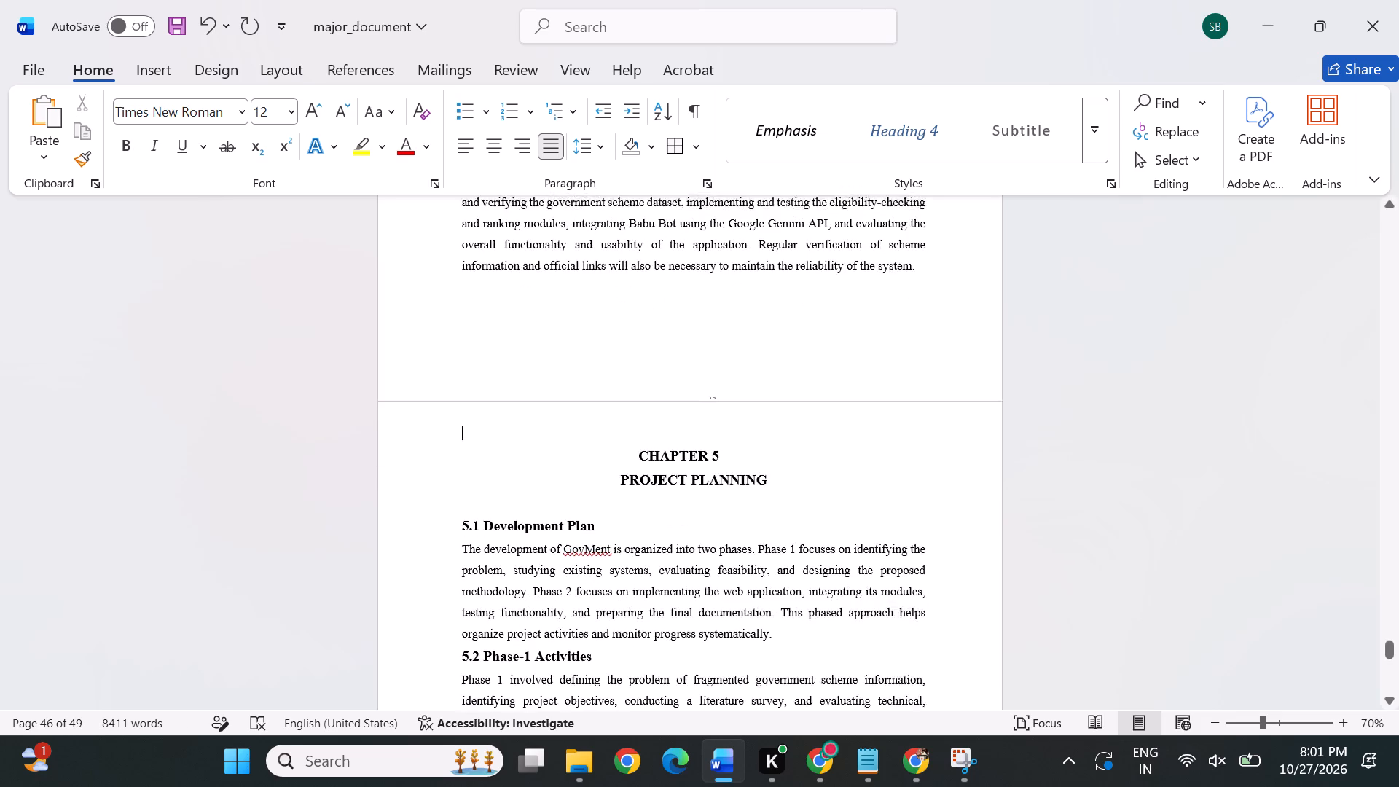
{"action": "scroll", "coordinate": [631, 503], "scroll_direction": "down", "scroll_amount": 2}
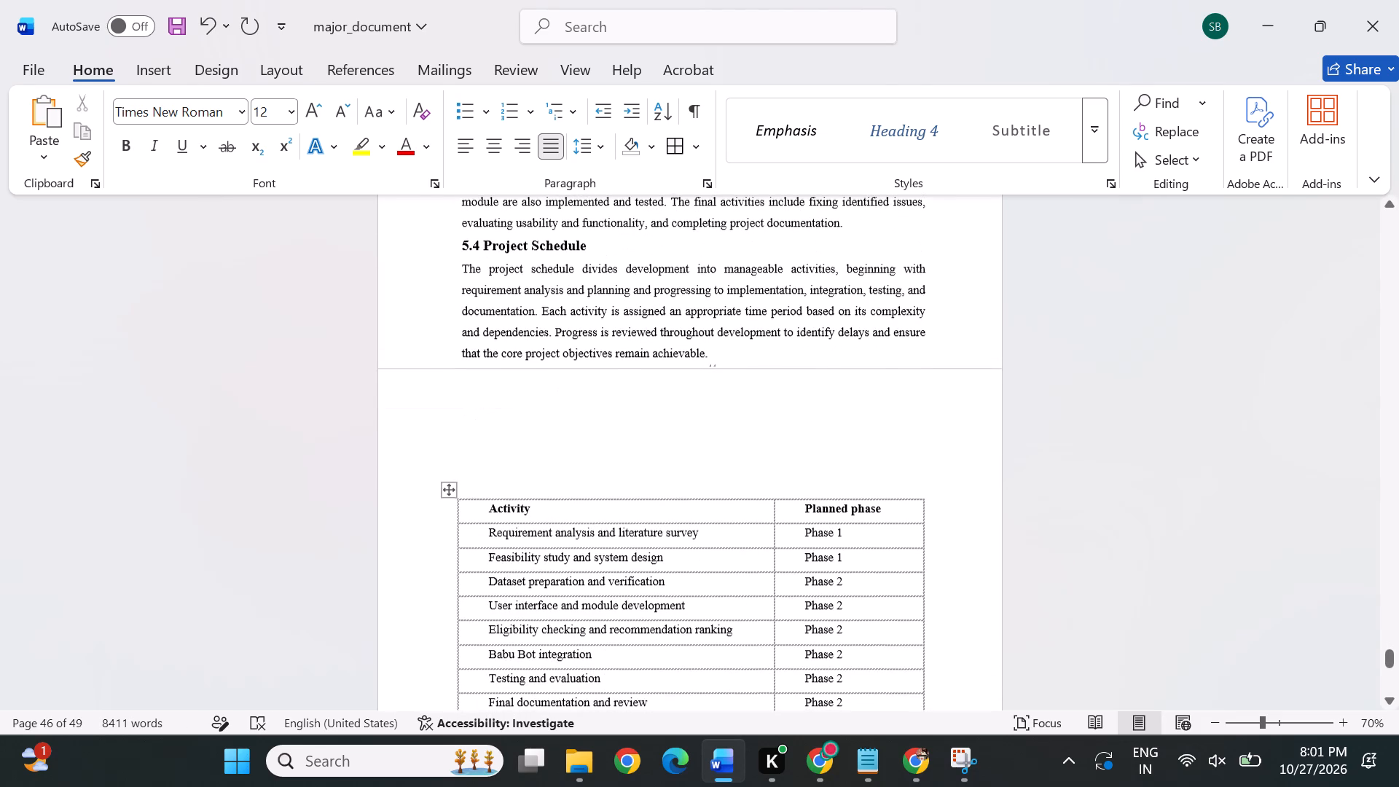
{"action": "left_click", "coordinate": [498, 377]}
{"action": "scroll", "coordinate": [589, 372], "scroll_direction": "up", "scroll_amount": 1}
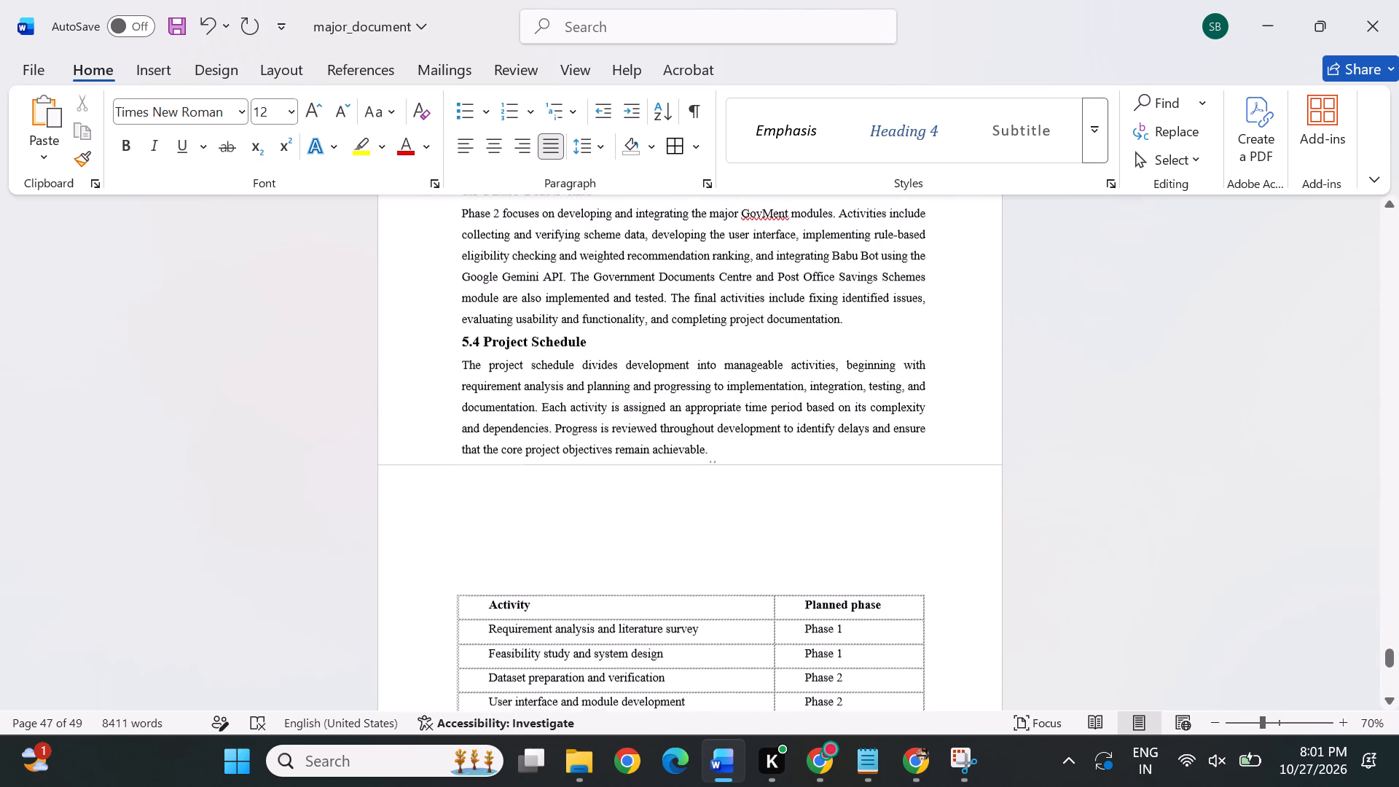
{"action": "left_click", "coordinate": [874, 332]}
{"action": "key", "text": "Return"}
{"action": "key", "text": "Return"}
{"action": "key", "text": "Return"}
{"action": "key", "text": "Return"}
{"action": "key", "text": "Return"}
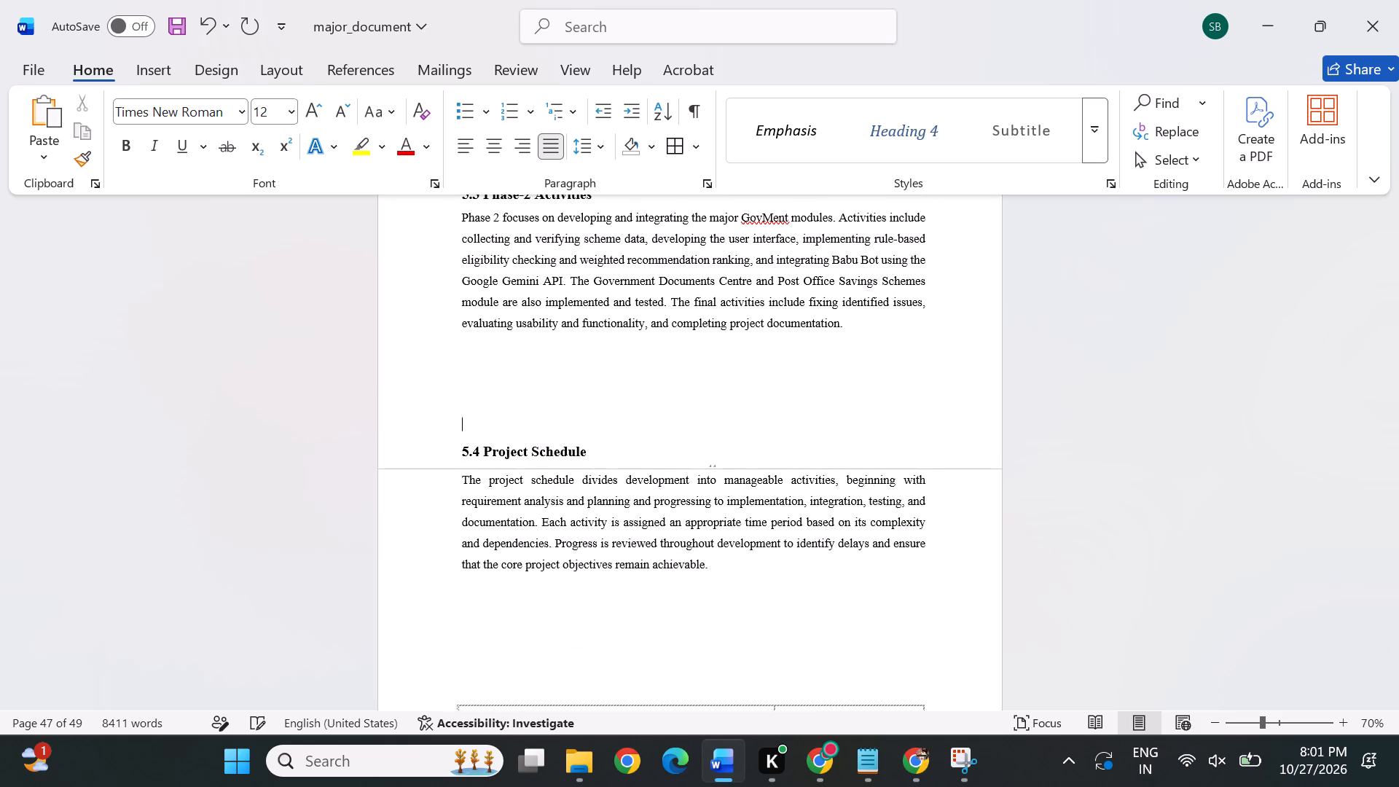
{"action": "key", "text": "Return"}
{"action": "key", "text": "Return"}
{"action": "key", "text": "Return"}
{"action": "scroll", "coordinate": [874, 332], "scroll_direction": "down", "scroll_amount": 1}
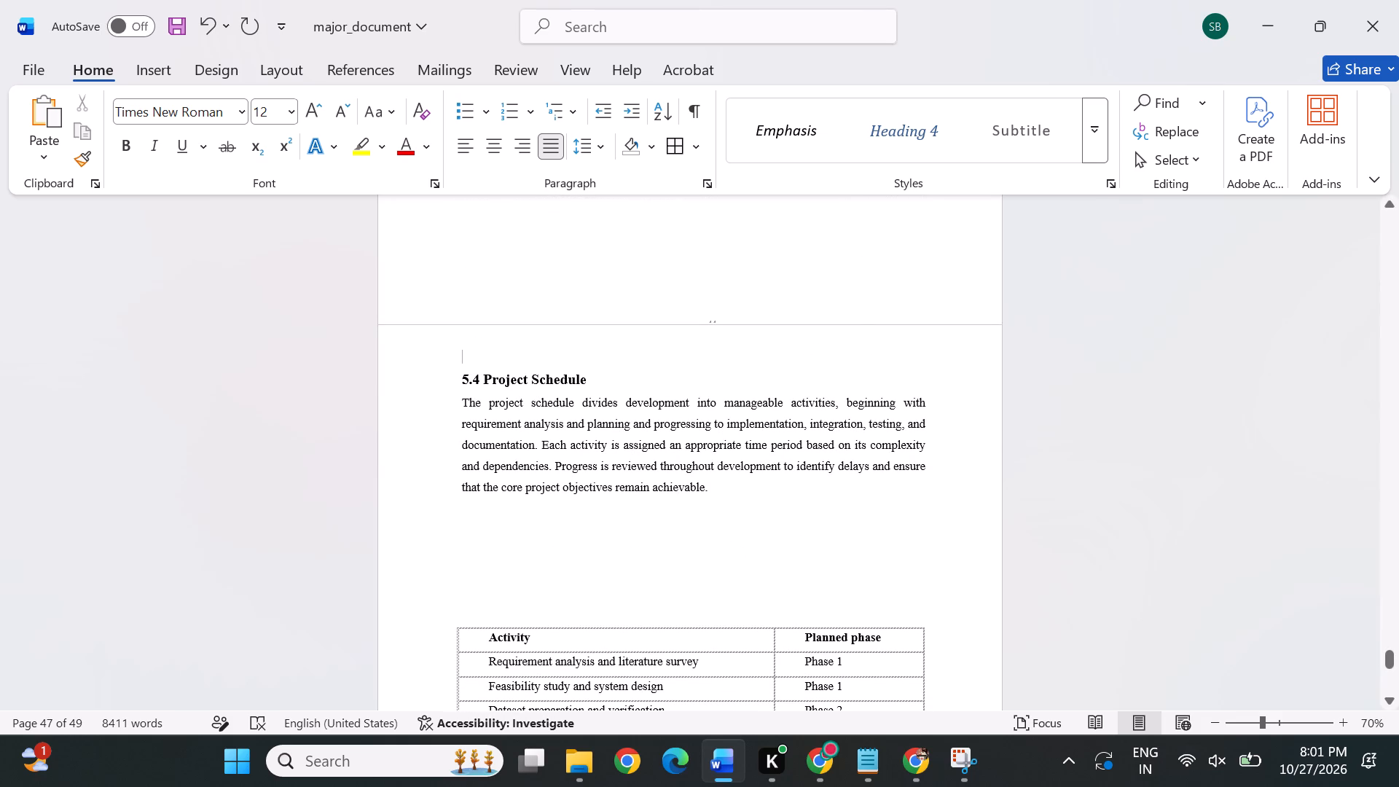
Delete the surplus blank lines between the Project Schedule paragraph and the schedule table.
{"action": "left_click", "coordinate": [533, 514]}
{"action": "key", "text": "Delete"}
{"action": "key", "text": "Delete"}
{"action": "key", "text": "Delete"}
{"action": "key", "text": "Delete"}
{"action": "key", "text": "Delete"}
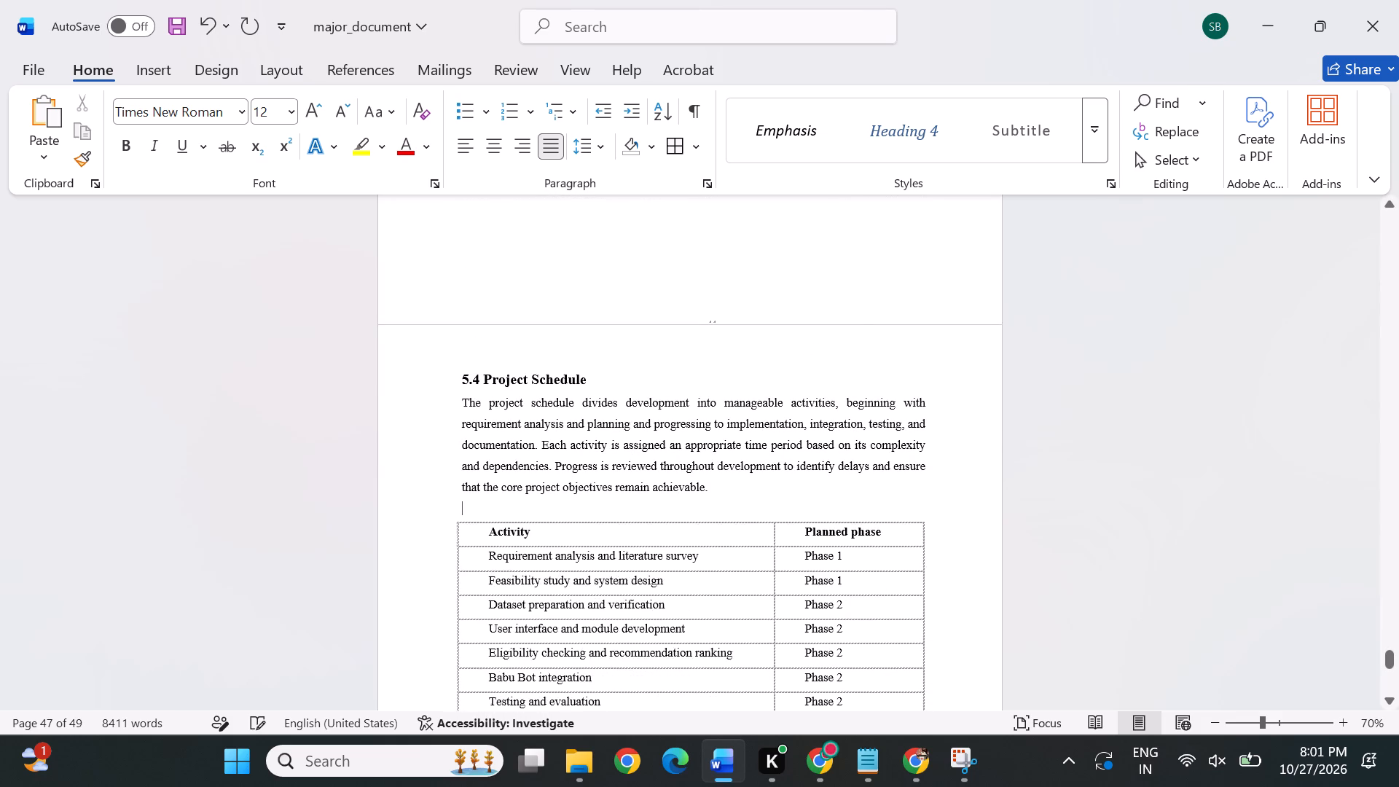
{"action": "key", "text": "Delete"}
Insert blank lines below the Table 5.1 caption until "5.5 Deliverables" moves to the next page, with extra blank lines above the heading there.
{"action": "scroll", "coordinate": [605, 522], "scroll_direction": "down", "scroll_amount": 1}
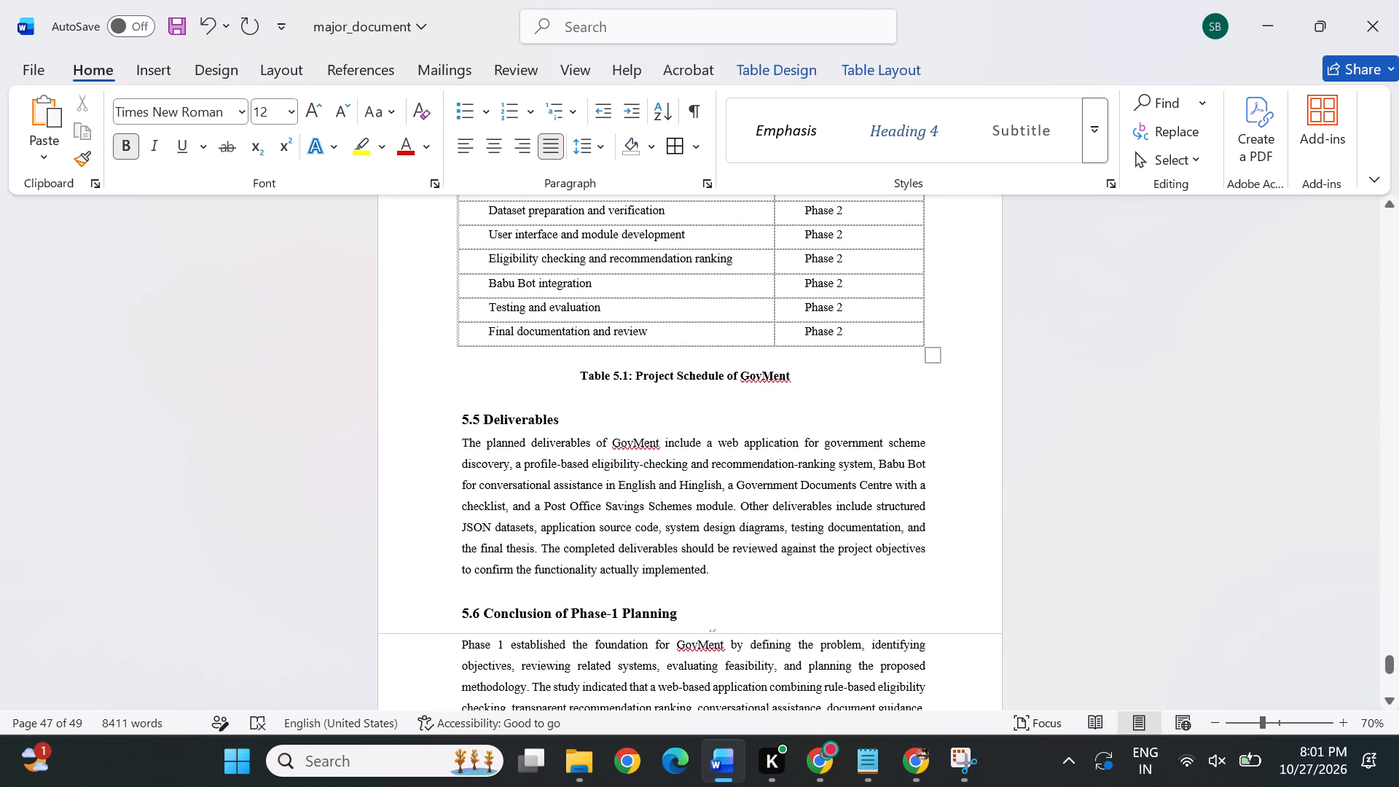
{"action": "left_click", "coordinate": [471, 408]}
{"action": "key", "text": "Return"}
{"action": "key", "text": "Return"}
{"action": "key", "text": "Return"}
{"action": "key", "text": "Return"}
{"action": "key", "text": "Return"}
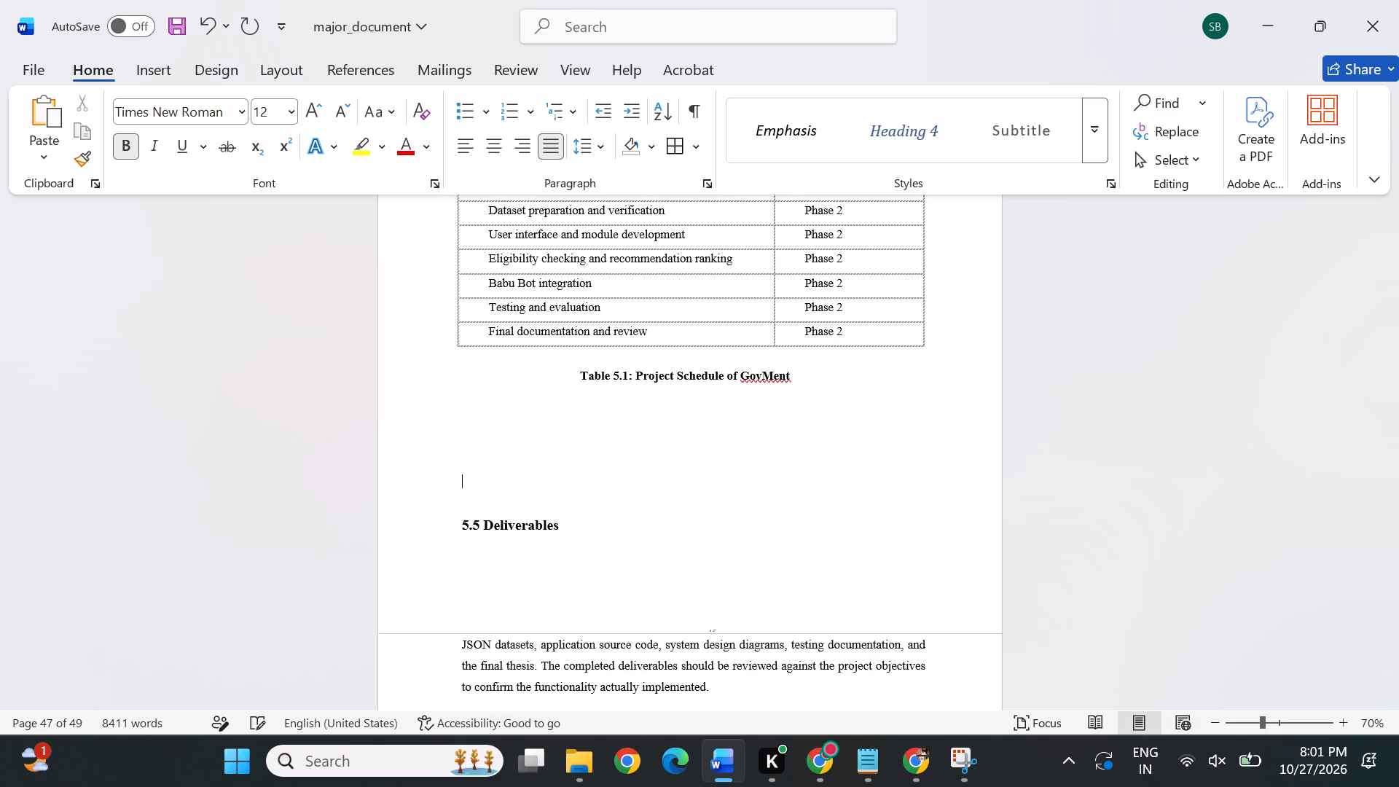
{"action": "key", "text": "Return"}
{"action": "key", "text": "Return"}
{"action": "key", "text": "Return"}
{"action": "key", "text": "Return"}
{"action": "key", "text": "Return"}
{"action": "key", "text": "Return"}
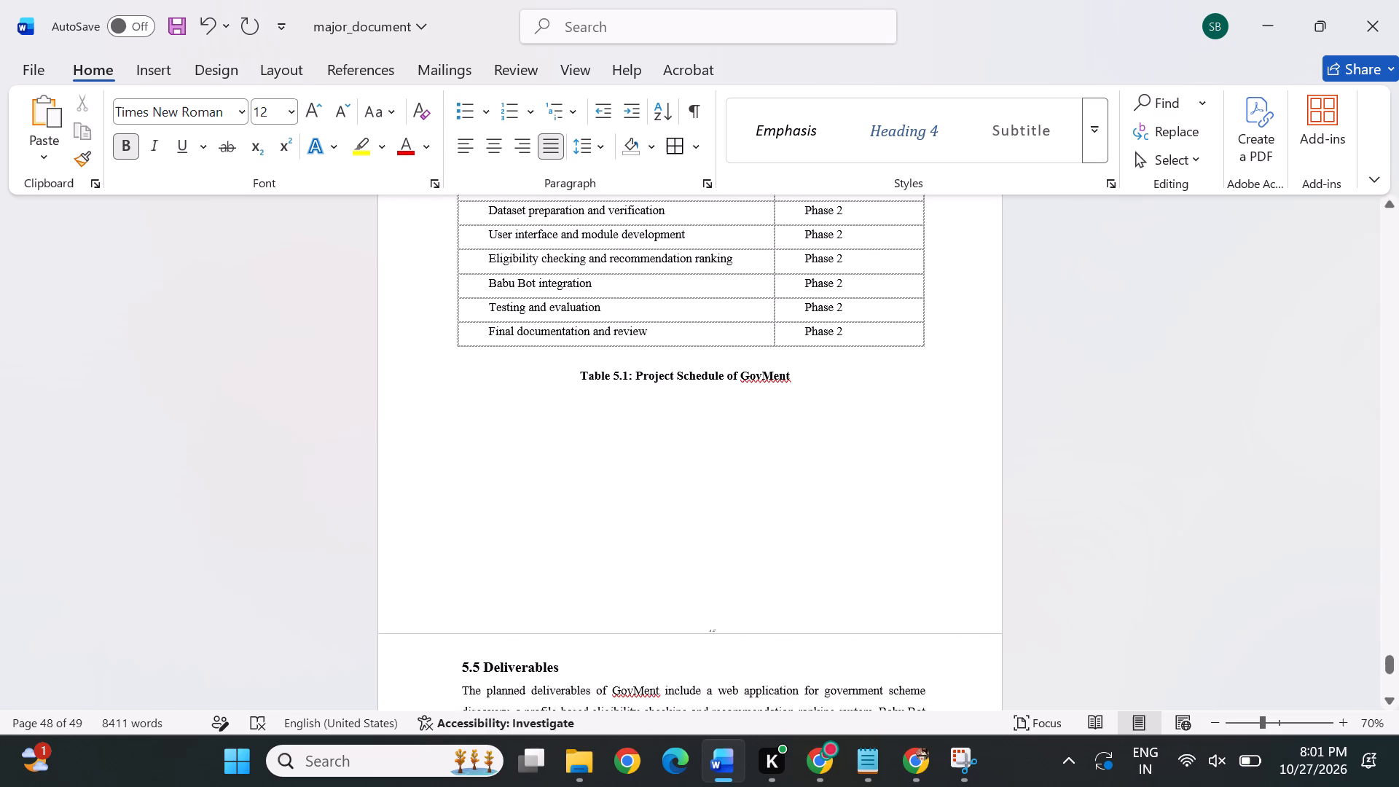
{"action": "scroll", "coordinate": [643, 446], "scroll_direction": "down", "scroll_amount": 1}
{"action": "key", "text": "Return"}
{"action": "key", "text": "Return"}
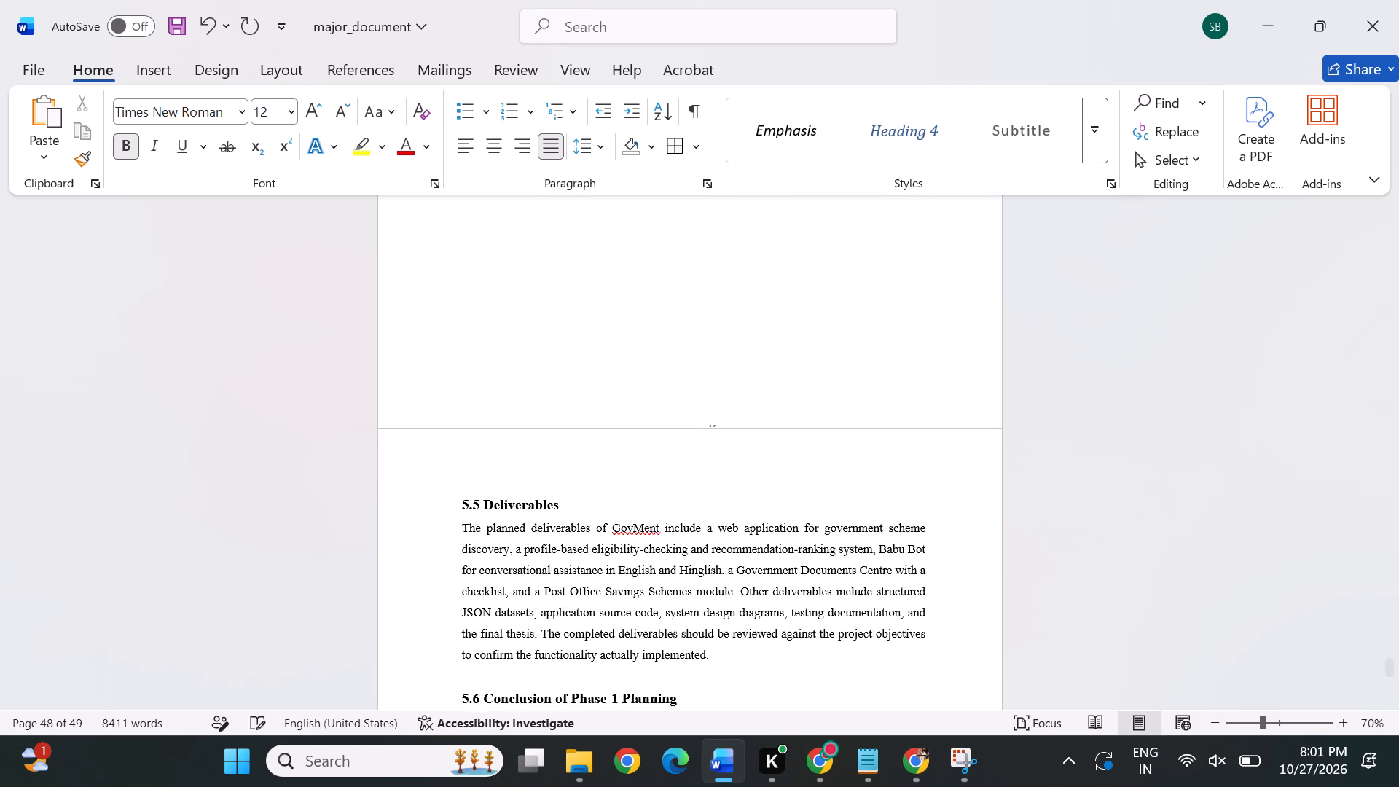
Delete the surplus blank line directly above the heading "5.5 Deliverables" at the start of its page.
{"action": "key", "text": "Delete"}
{"action": "scroll", "coordinate": [718, 510], "scroll_direction": "down", "scroll_amount": 2}
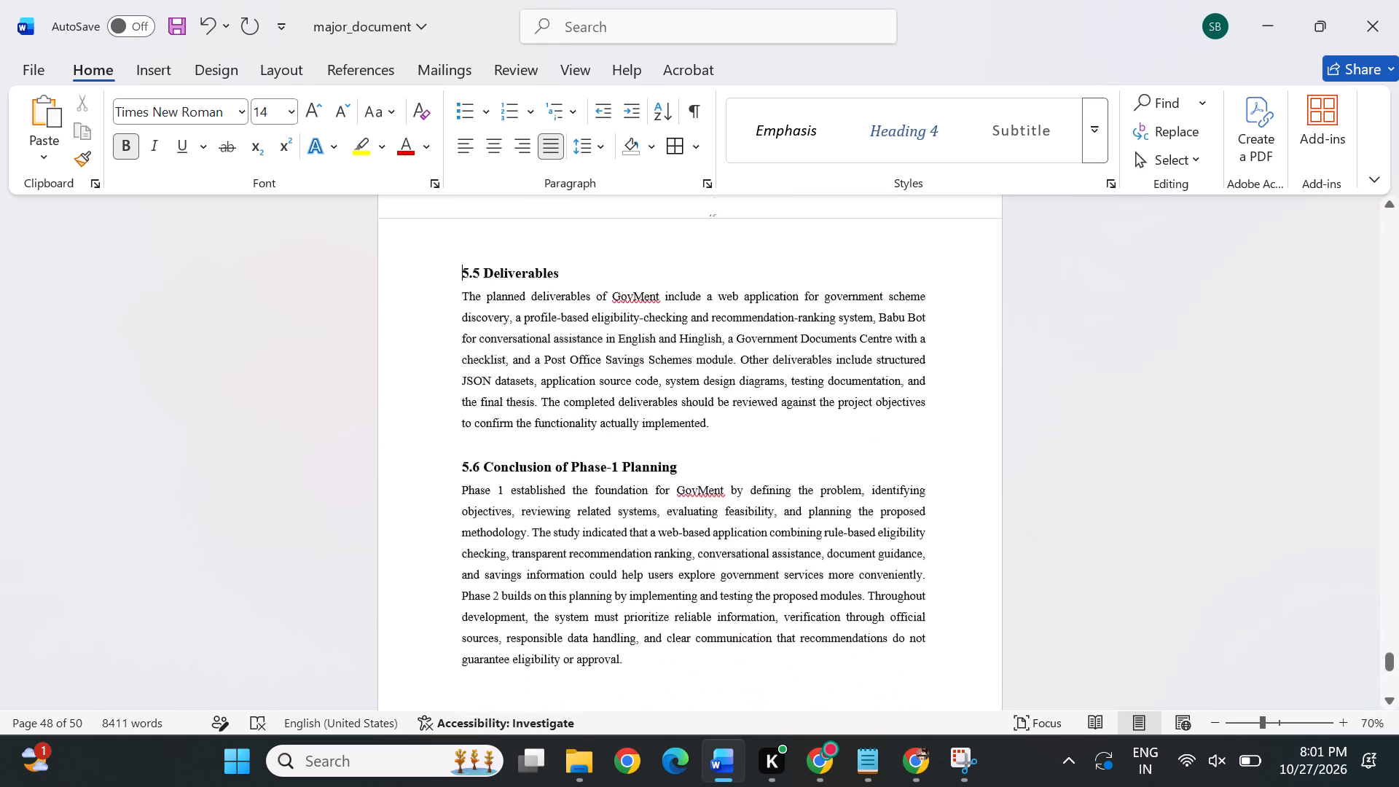
{"action": "scroll", "coordinate": [718, 510], "scroll_direction": "down", "scroll_amount": 1}
{"action": "left_click", "coordinate": [477, 563]}
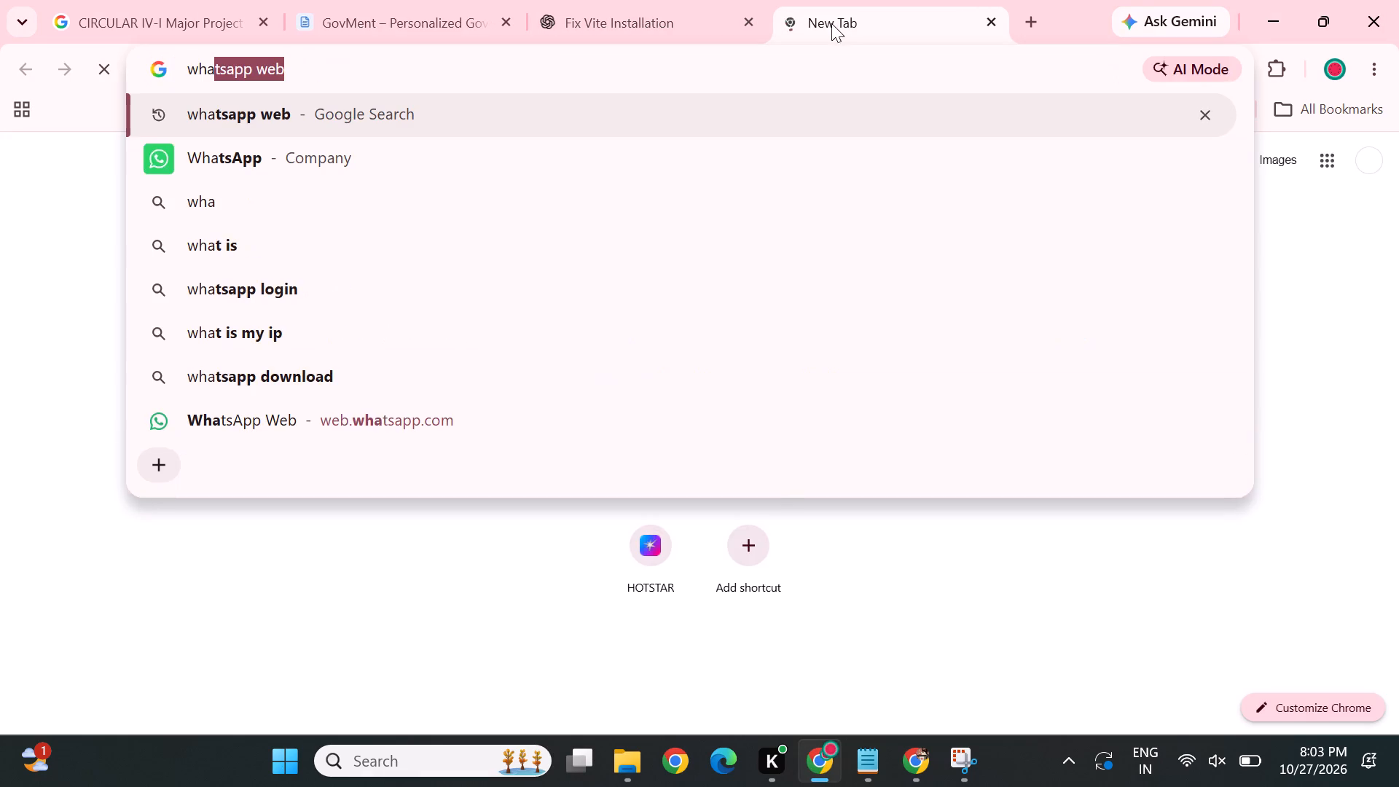
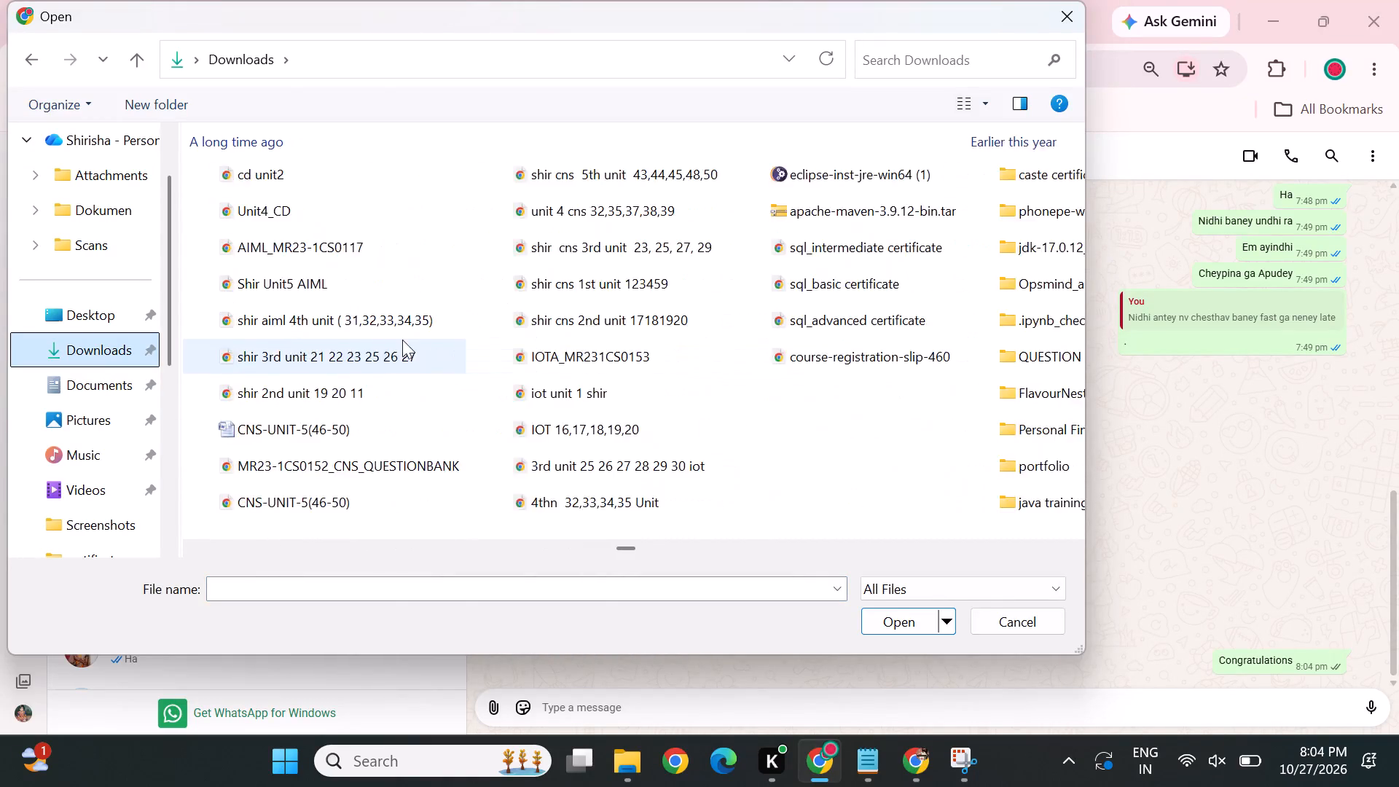
In the file chooser for the WhatsApp Web chat, open the Documents folder and locate the Word document major_document_phase_01.
{"action": "scroll", "coordinate": [402, 340], "scroll_direction": "down", "scroll_amount": 20}
{"action": "scroll", "coordinate": [402, 340], "scroll_direction": "down", "scroll_amount": 20}
{"action": "scroll", "coordinate": [402, 340], "scroll_direction": "down", "scroll_amount": 20}
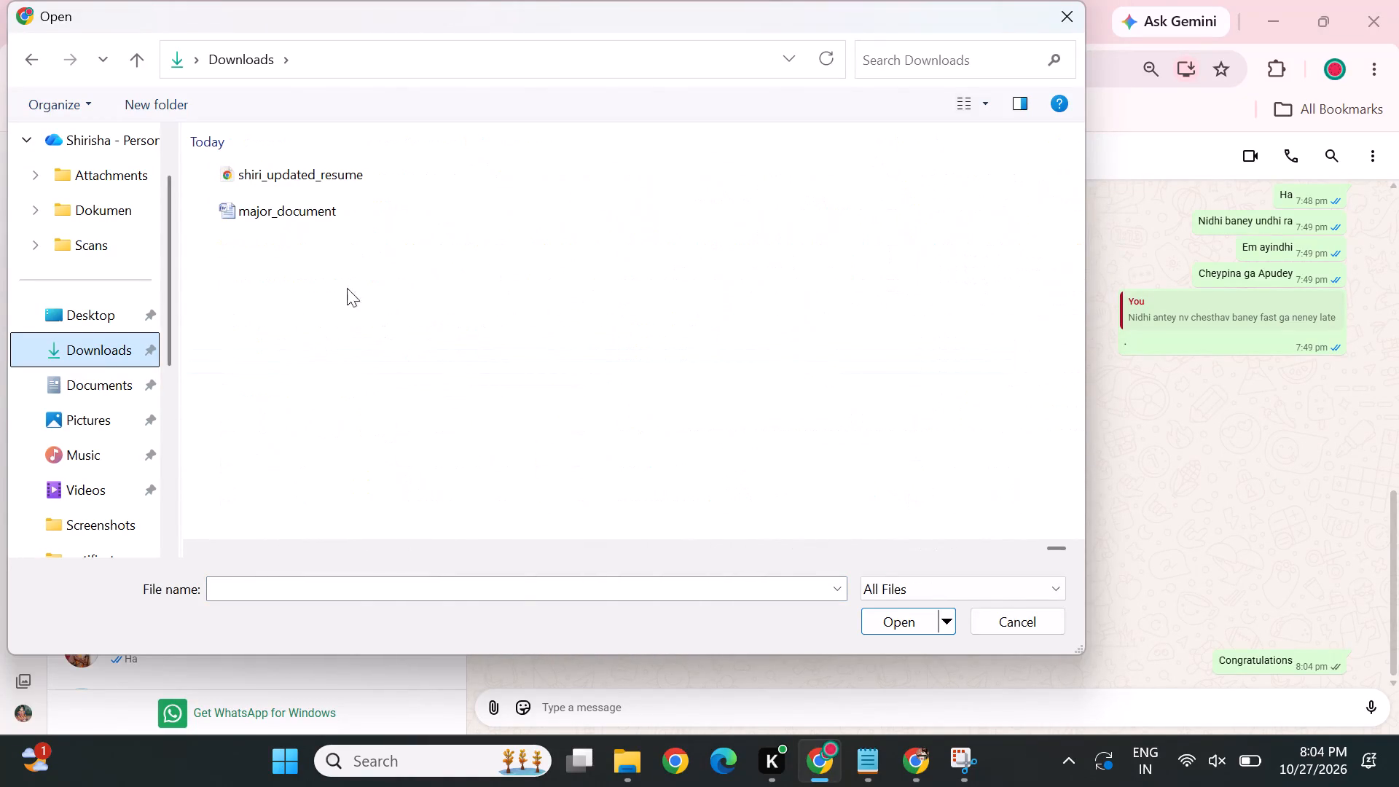
{"action": "left_click", "coordinate": [122, 302]}
{"action": "double_click", "coordinate": [95, 387]}
{"action": "scroll", "coordinate": [299, 423], "scroll_direction": "down", "scroll_amount": 3}
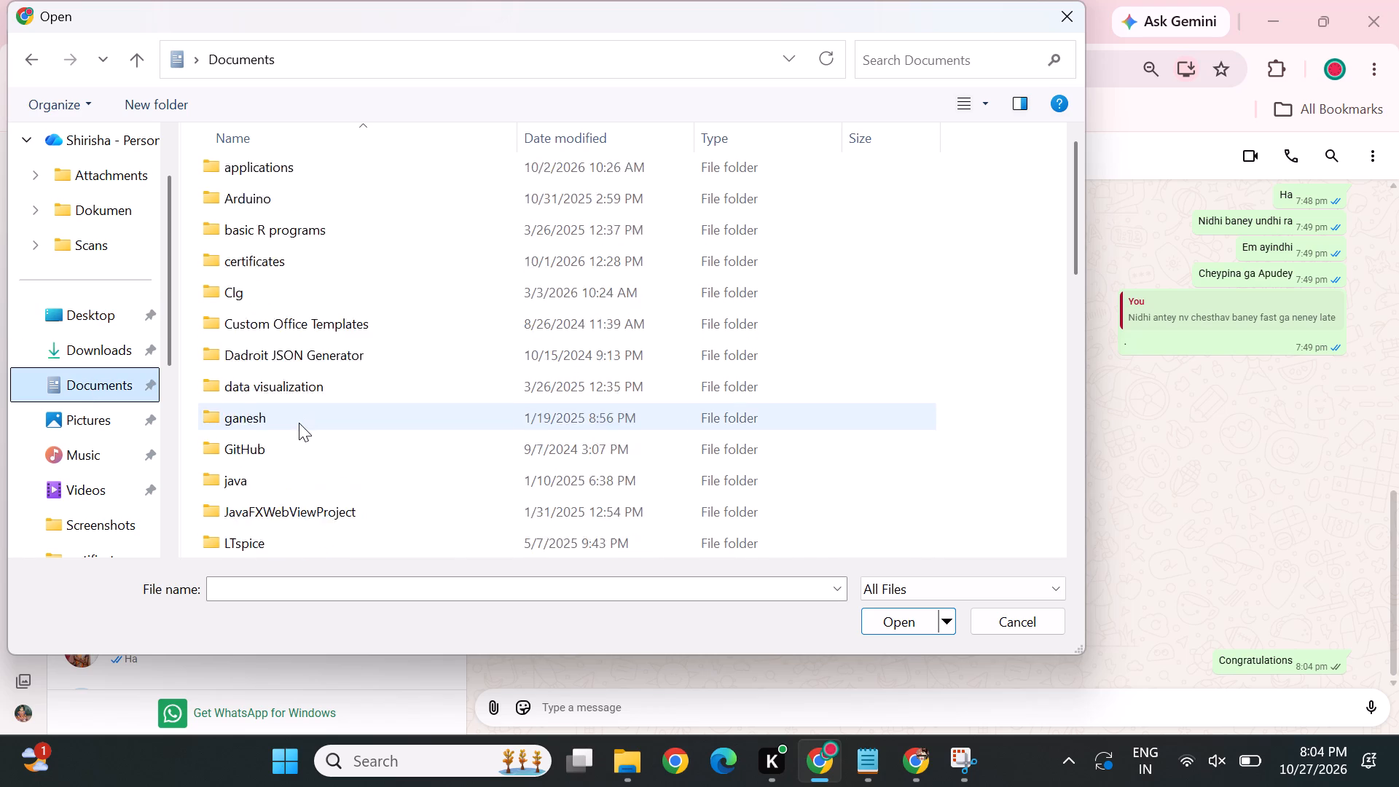
{"action": "scroll", "coordinate": [299, 423], "scroll_direction": "down", "scroll_amount": 20}
{"action": "scroll", "coordinate": [299, 423], "scroll_direction": "down", "scroll_amount": 20}
{"action": "scroll", "coordinate": [299, 423], "scroll_direction": "down", "scroll_amount": 20}
{"action": "scroll", "coordinate": [488, 454], "scroll_direction": "down", "scroll_amount": 6}
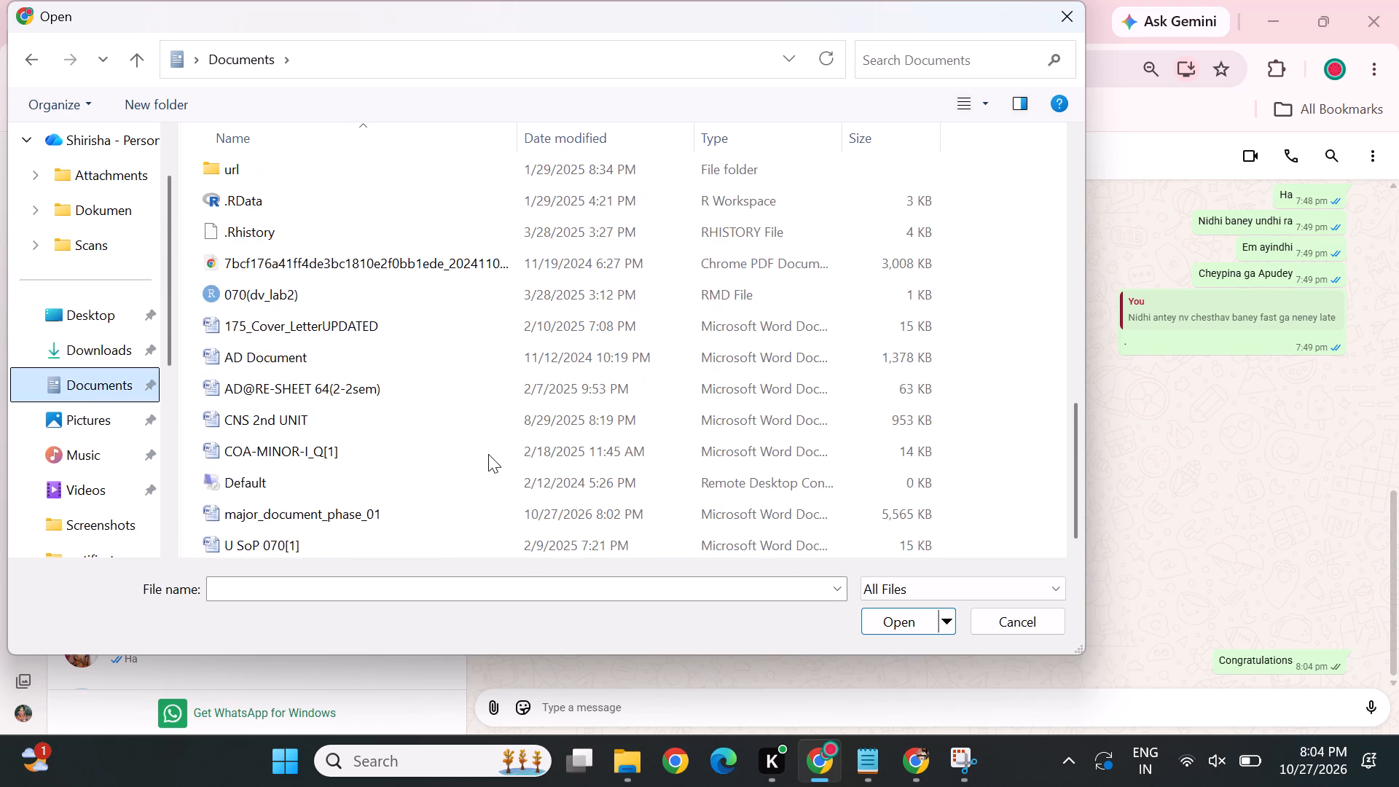